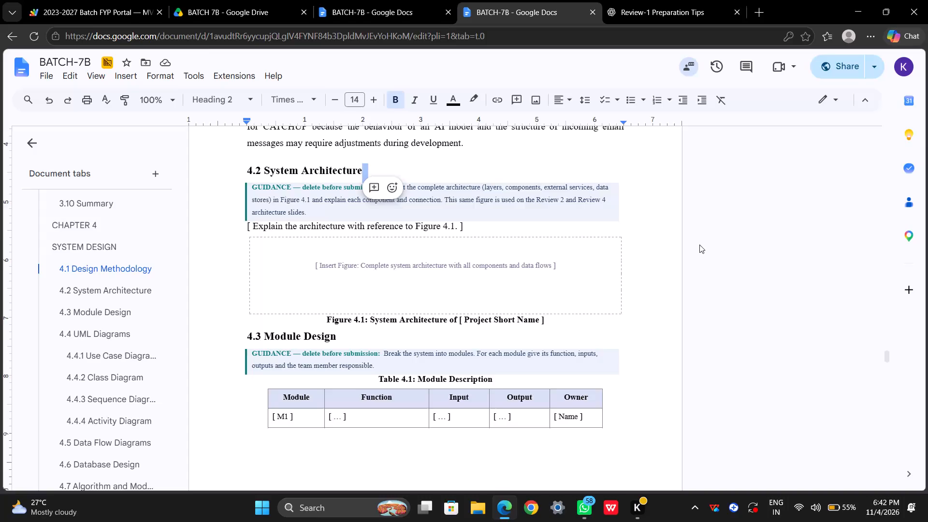
# Review the System Architecture and Module Design sections of Chapter 4, including their guidance notes, figure placeholder and module table.
pyautogui.scroll(3, 699, 245)
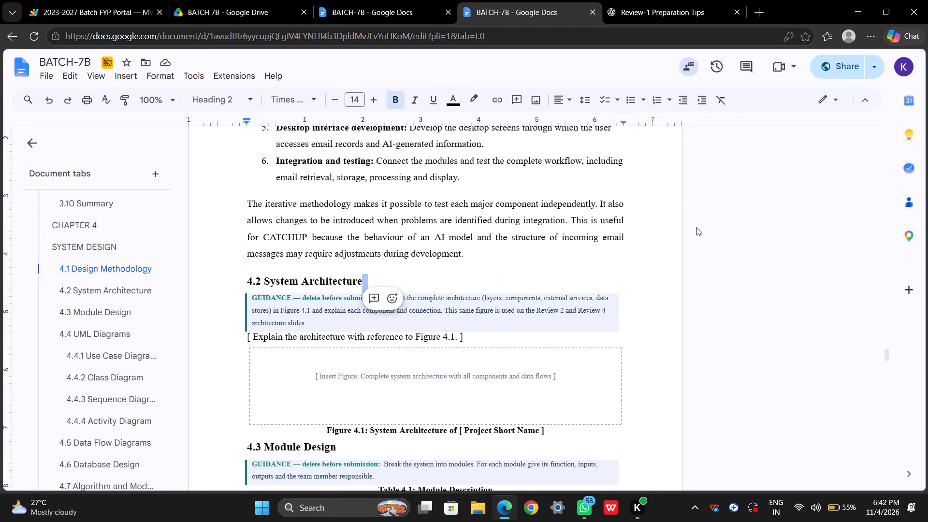
pyautogui.scroll(-1, 456, 271)
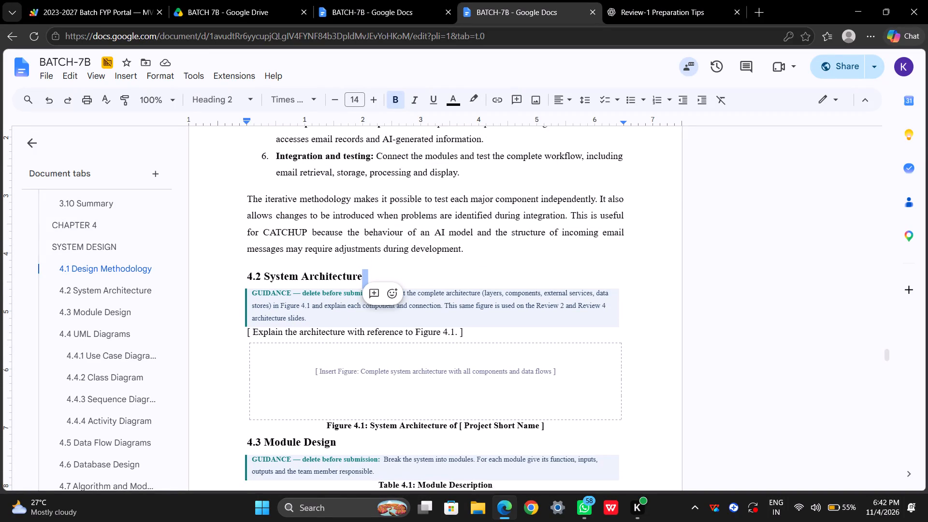
pyautogui.scroll(-3, 456, 271)
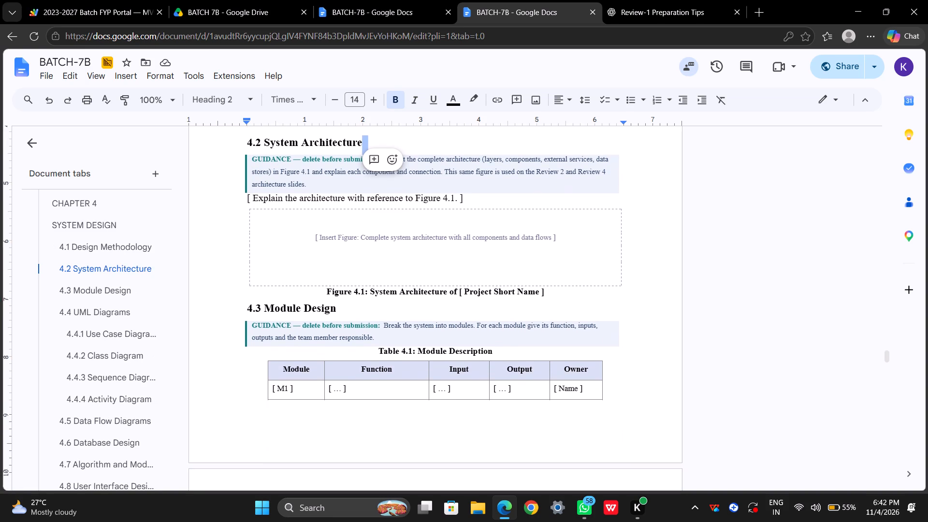
pyautogui.scroll(-1, 456, 271)
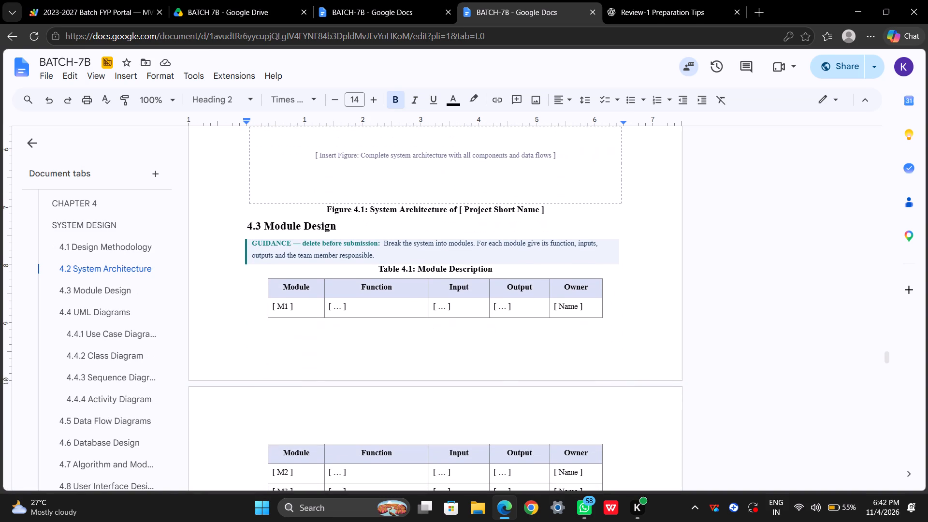
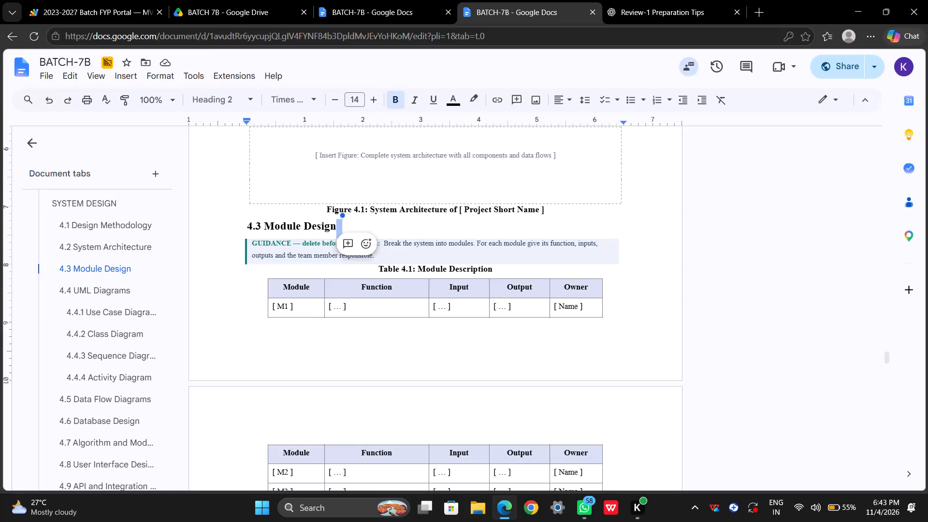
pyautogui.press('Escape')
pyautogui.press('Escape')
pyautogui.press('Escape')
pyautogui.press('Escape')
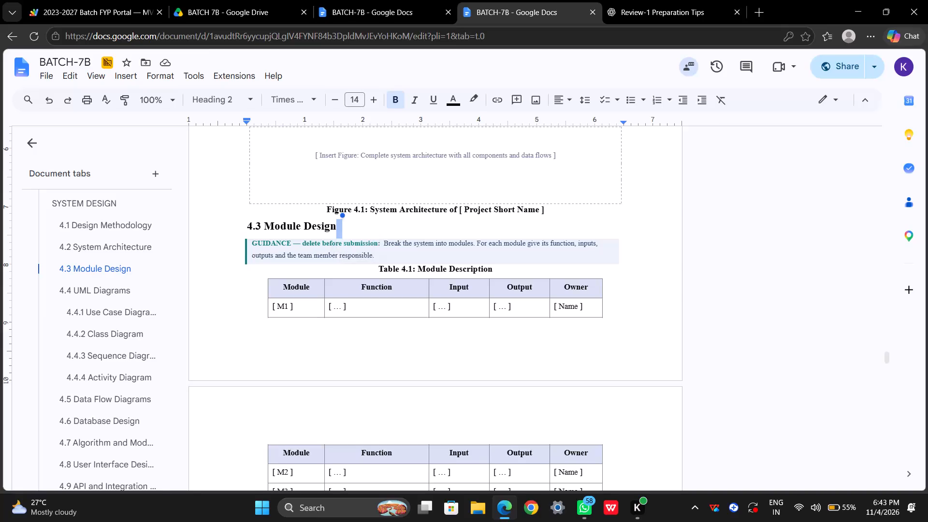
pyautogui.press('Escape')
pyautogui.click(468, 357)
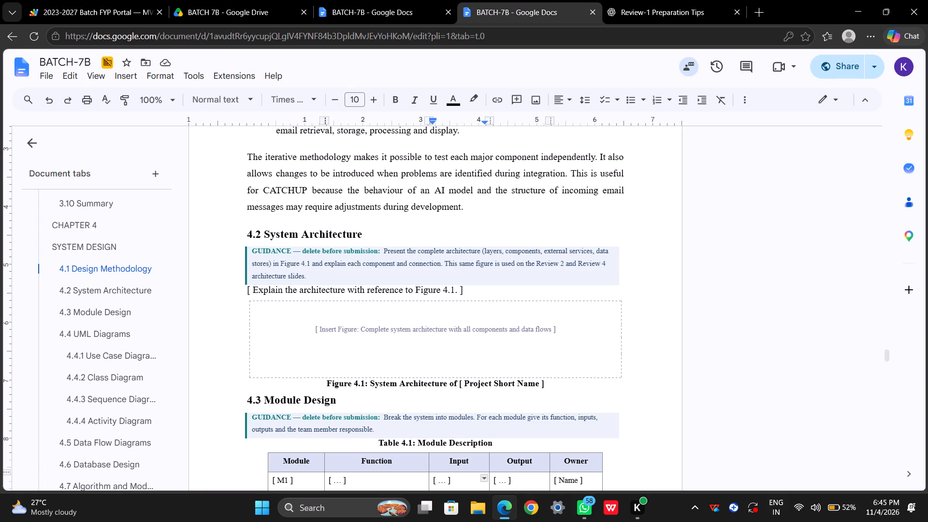
# Place the text cursor in the empty line inside the Figure 4.1 placeholder box under 4.2 System Architecture.
pyautogui.click(506, 292)
pyautogui.click(621, 370)
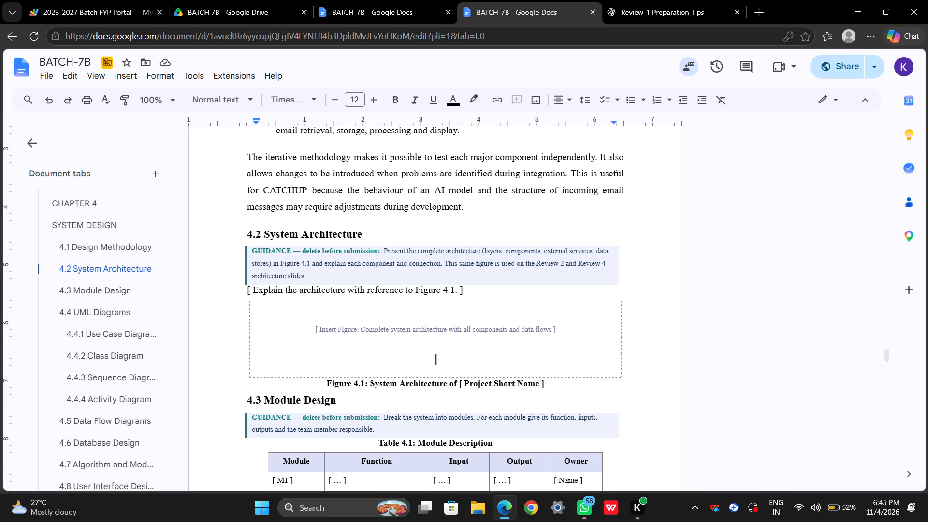
# In the BATCH-7B report, add an empty line between the Figure 4.1 caption and the 4.3 Module Design heading.
pyautogui.click(640, 377)
pyautogui.click(631, 368)
pyautogui.click(319, 391)
pyautogui.click(581, 379)
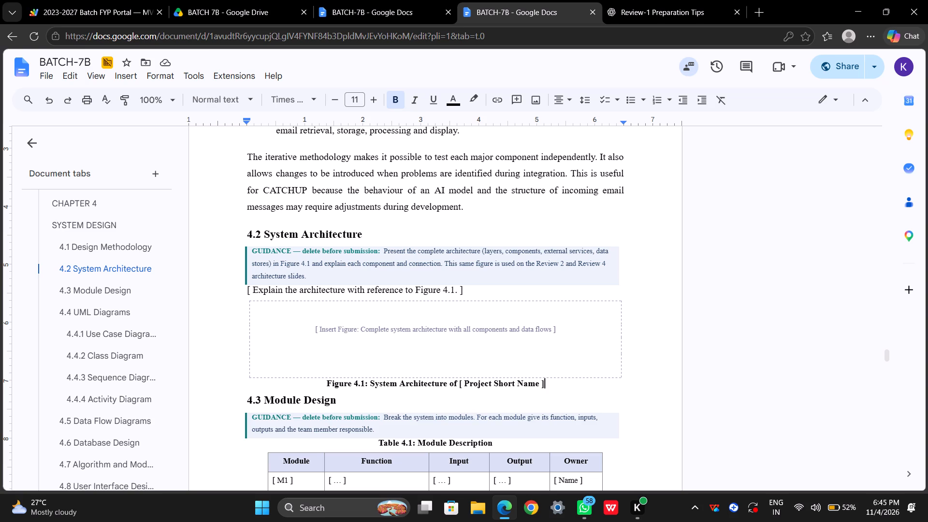
pyautogui.press('Return')
pyautogui.press('BackSpace')
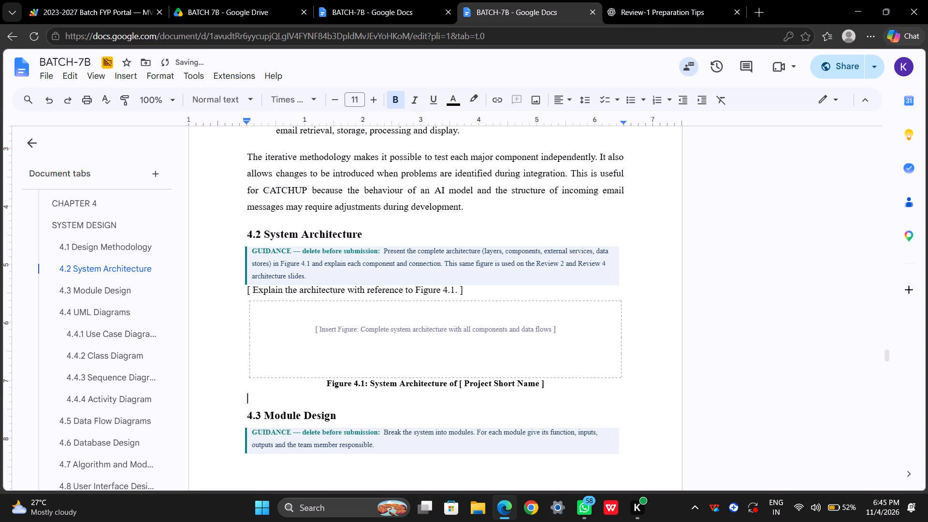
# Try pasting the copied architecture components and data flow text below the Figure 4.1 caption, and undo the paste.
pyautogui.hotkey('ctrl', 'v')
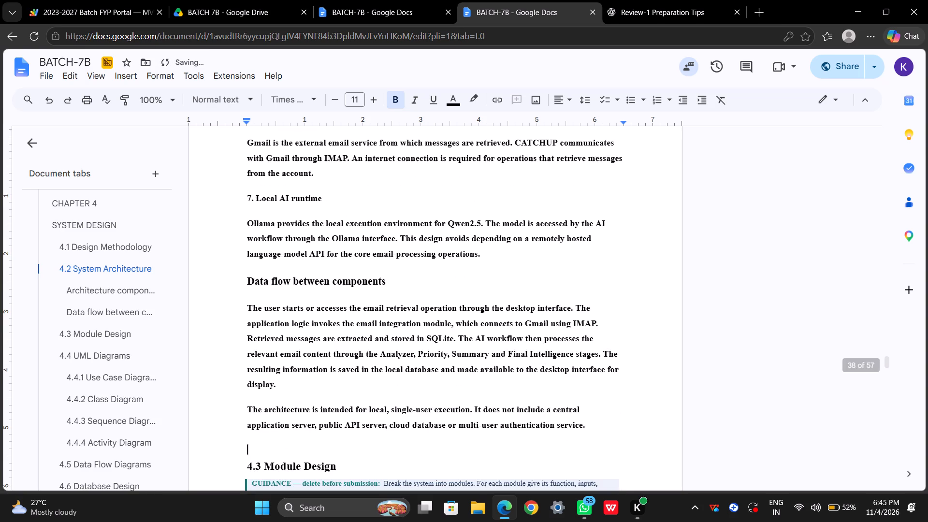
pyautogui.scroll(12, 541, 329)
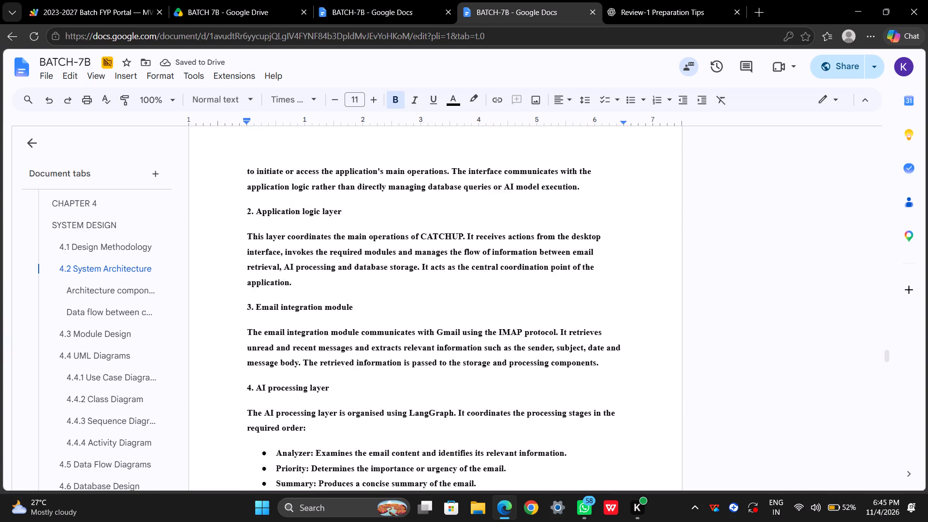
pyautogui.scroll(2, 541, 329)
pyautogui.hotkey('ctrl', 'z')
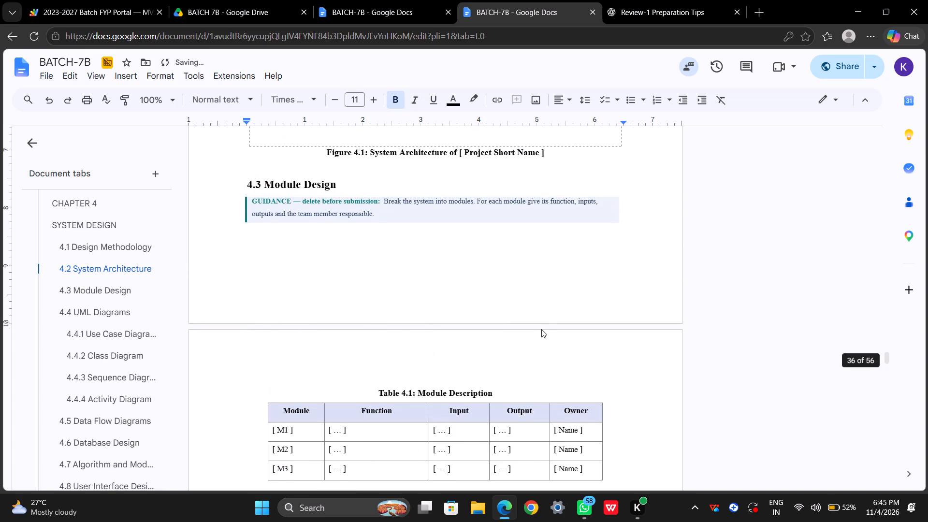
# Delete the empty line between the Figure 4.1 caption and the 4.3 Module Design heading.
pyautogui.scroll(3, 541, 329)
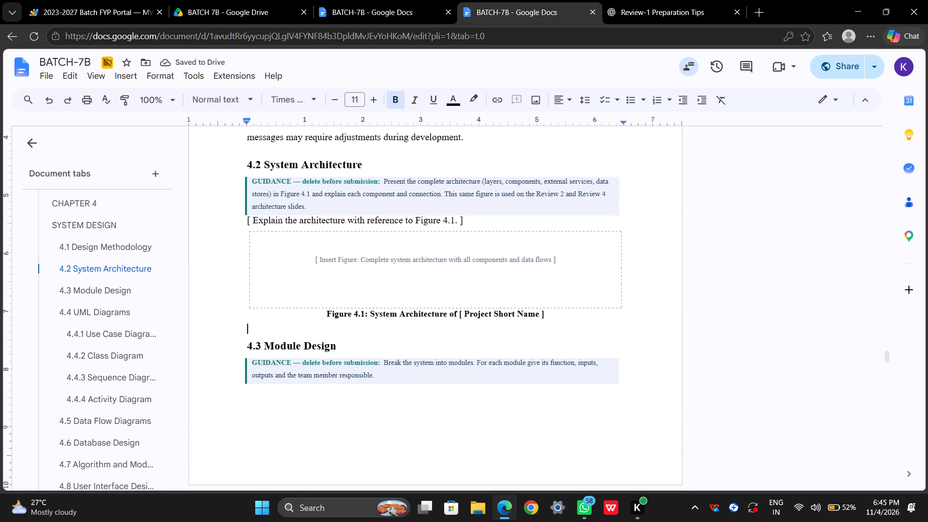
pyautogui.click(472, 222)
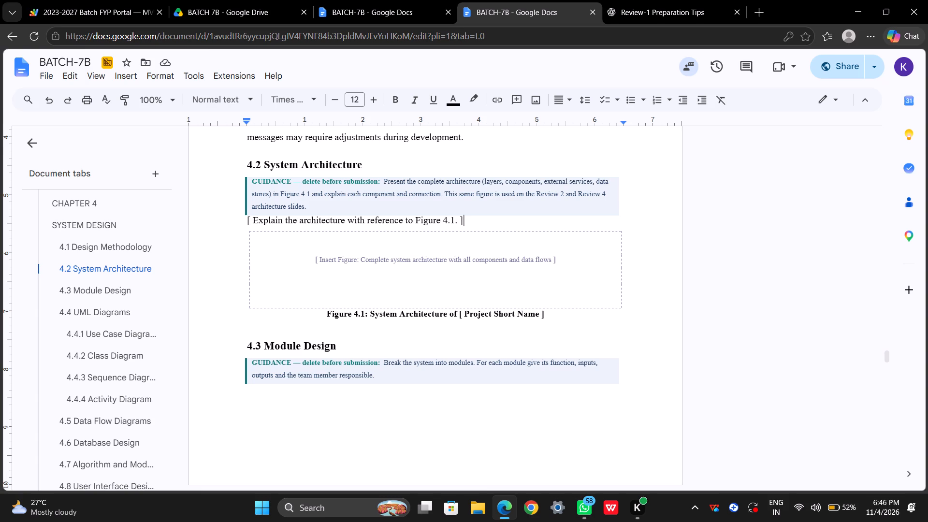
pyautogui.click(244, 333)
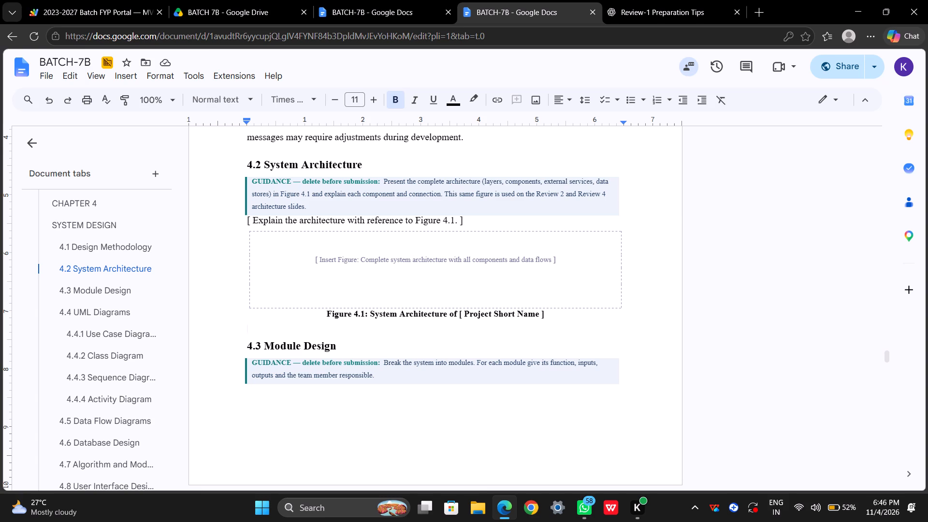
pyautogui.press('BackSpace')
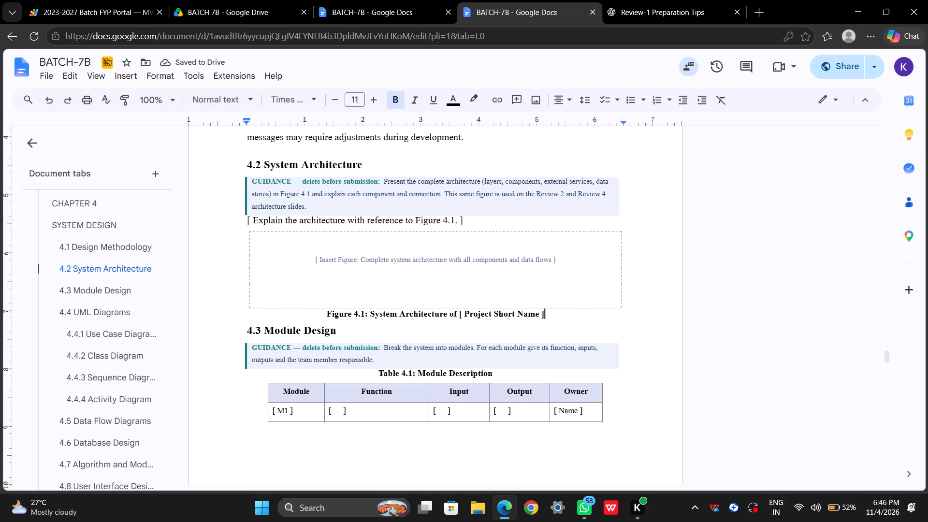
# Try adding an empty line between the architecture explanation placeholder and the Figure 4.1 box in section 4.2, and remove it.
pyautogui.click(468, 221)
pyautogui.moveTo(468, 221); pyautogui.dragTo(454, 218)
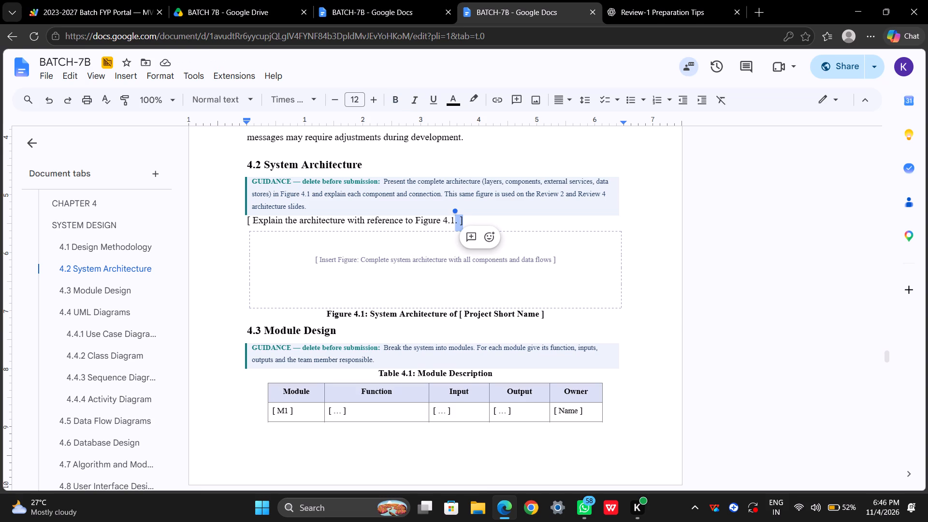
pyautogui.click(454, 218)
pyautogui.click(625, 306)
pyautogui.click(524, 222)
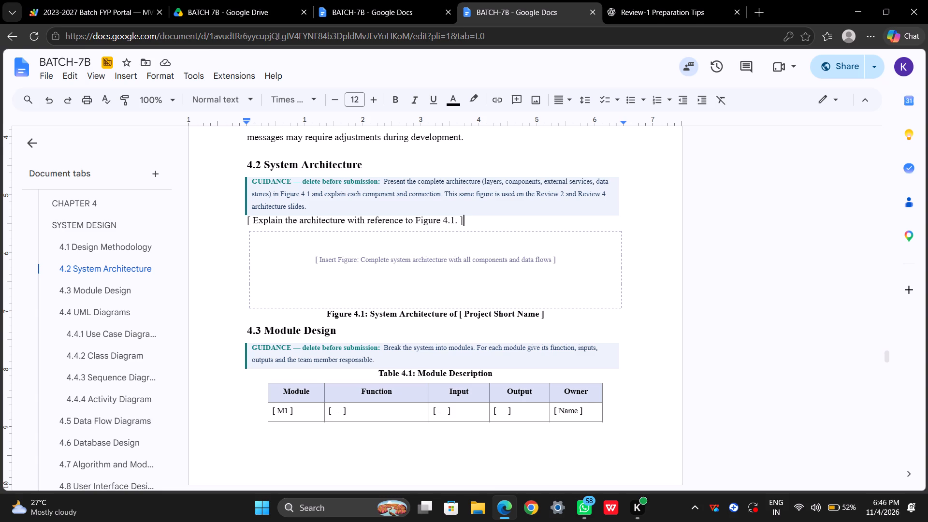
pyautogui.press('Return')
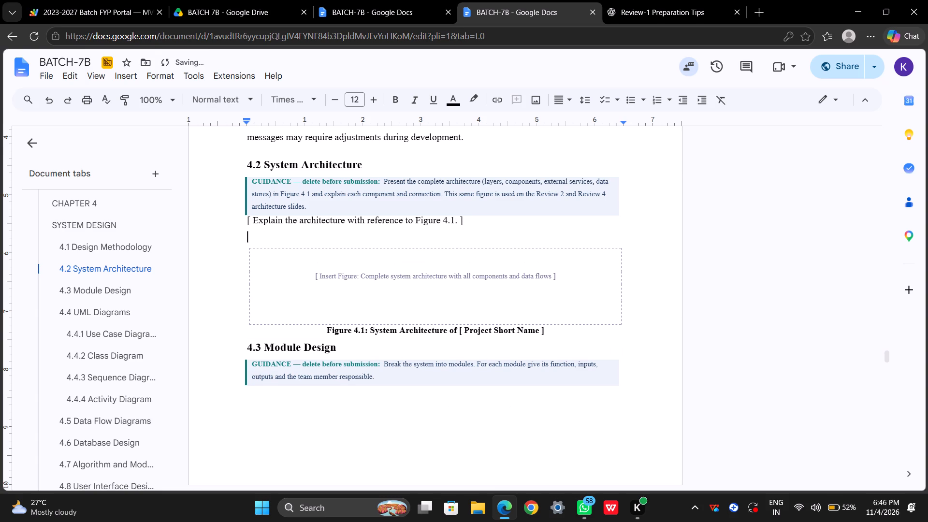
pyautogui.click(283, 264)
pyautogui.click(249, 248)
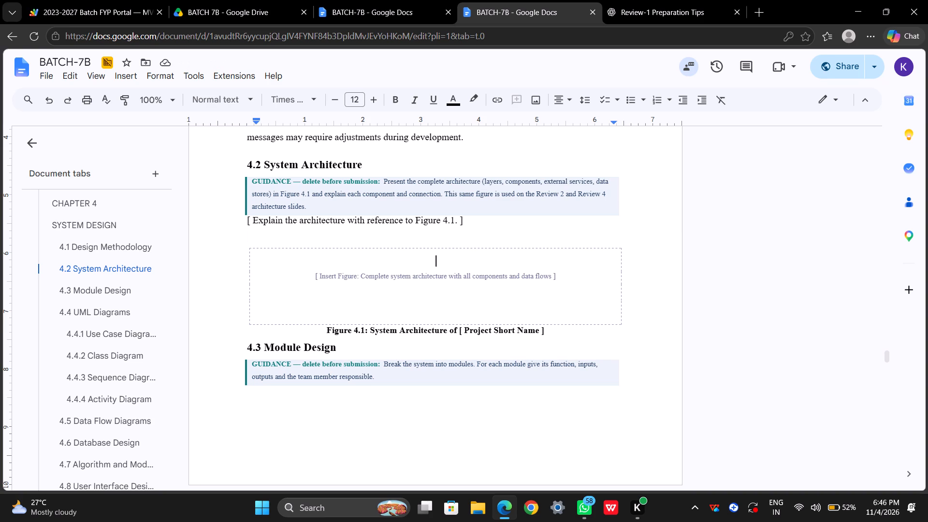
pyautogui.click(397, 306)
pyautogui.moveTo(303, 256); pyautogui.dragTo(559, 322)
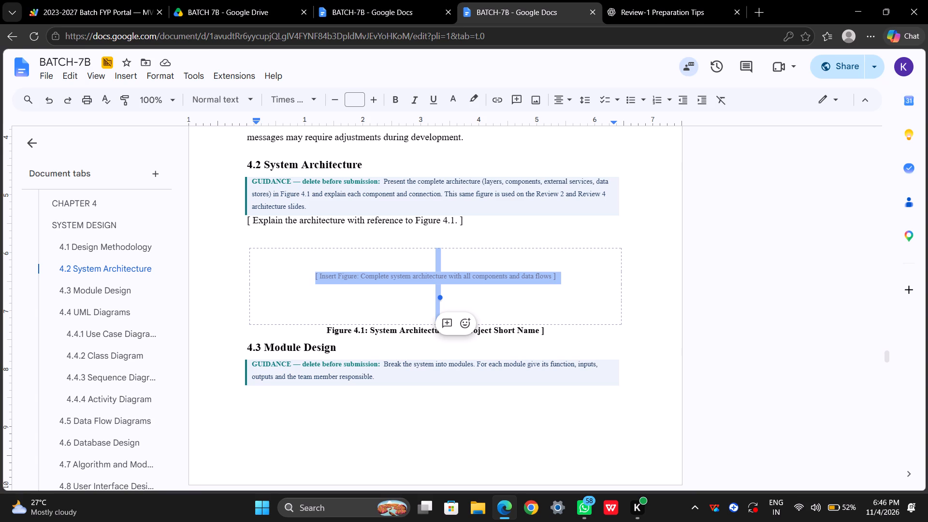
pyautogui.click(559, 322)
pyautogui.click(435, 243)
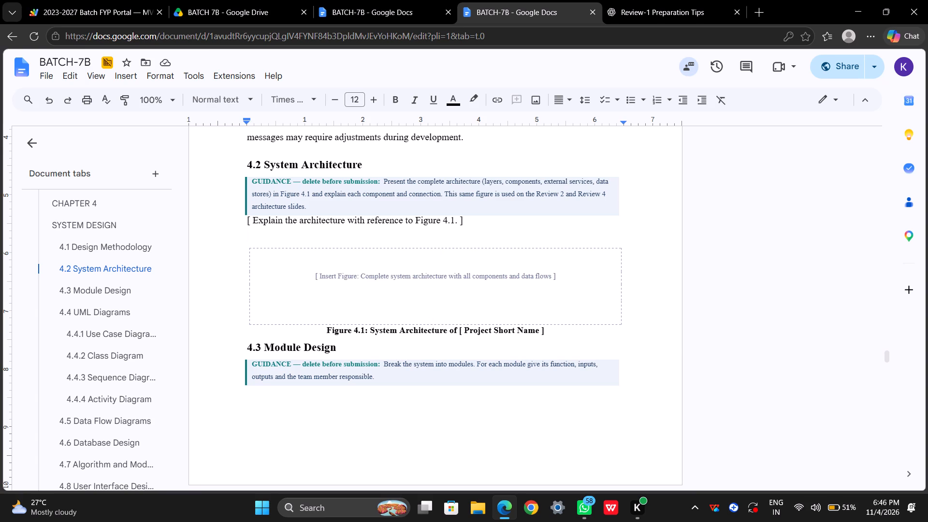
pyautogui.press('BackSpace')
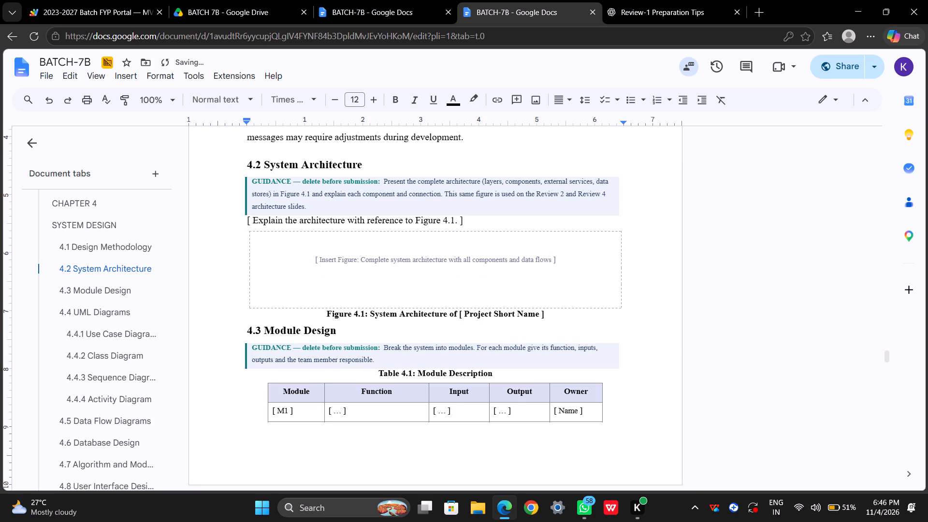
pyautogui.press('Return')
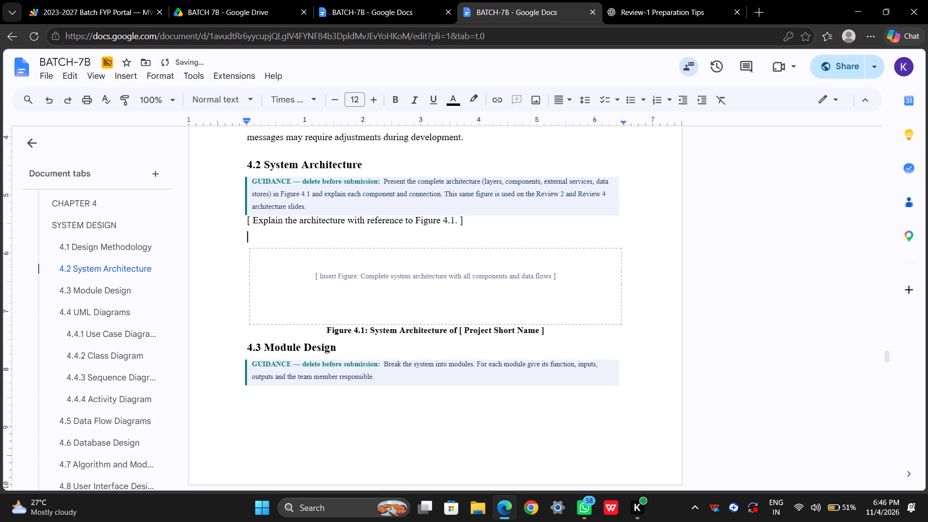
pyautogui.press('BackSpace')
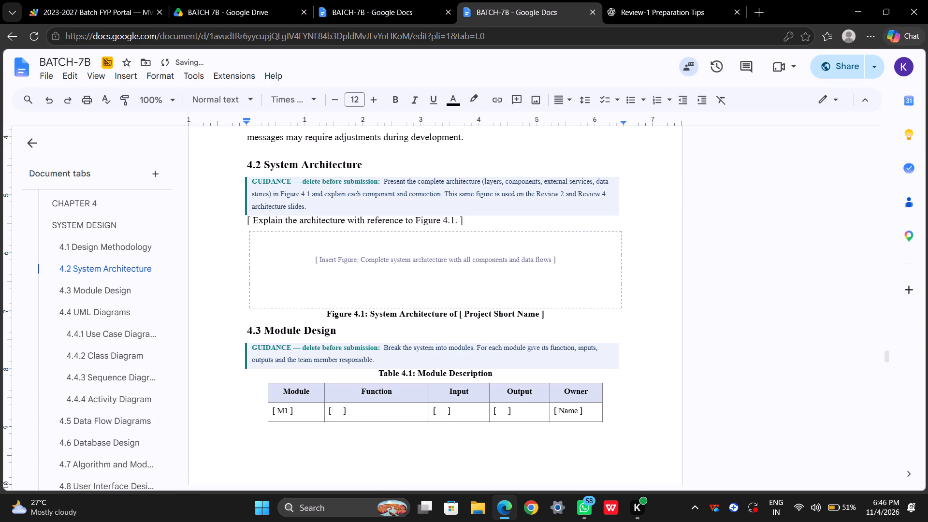
# Examine the Chapter 4 template from section 4.2 through the module table, UML diagrams and data flow diagrams.
pyautogui.click(246, 333)
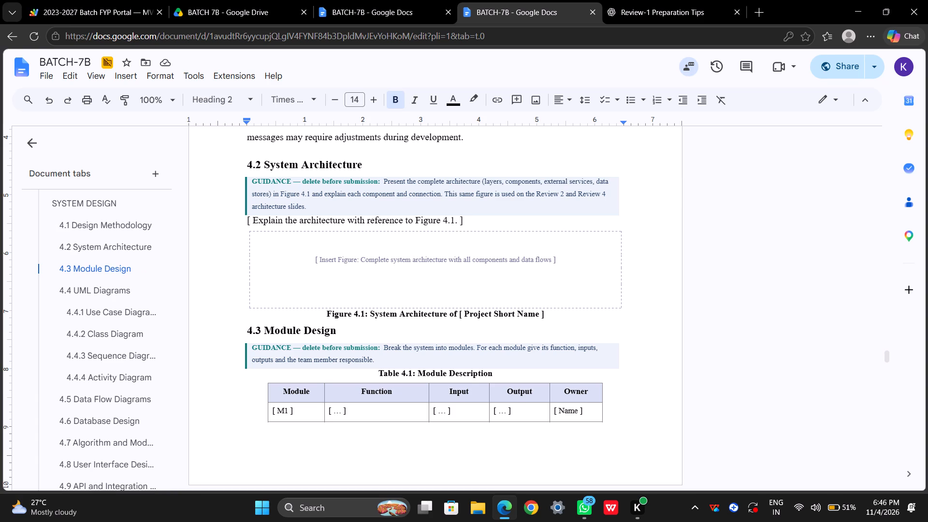
pyautogui.scroll(-1, 368, 295)
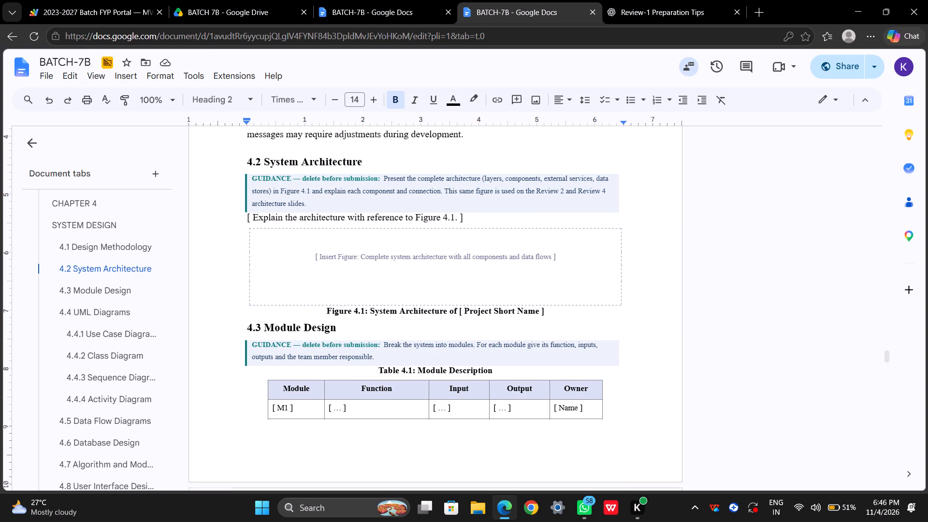
pyautogui.scroll(-3, 368, 295)
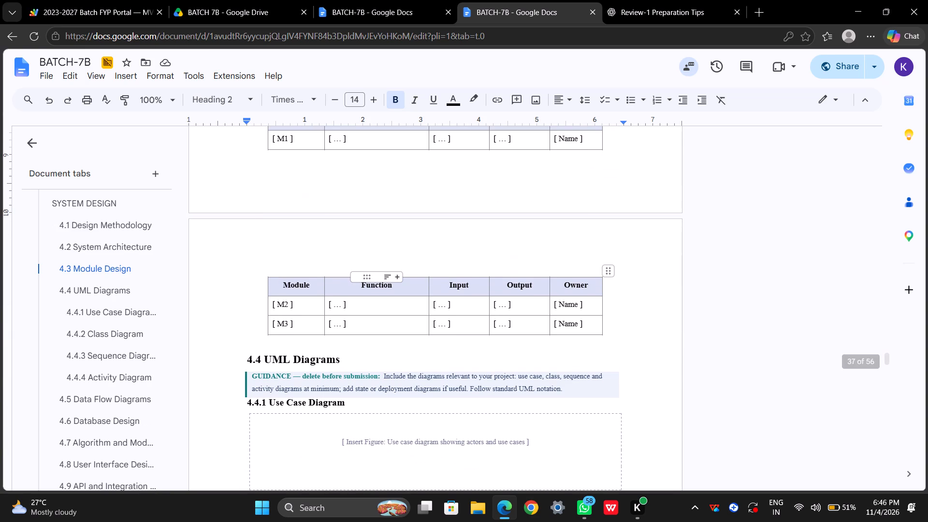
pyautogui.scroll(-3, 368, 295)
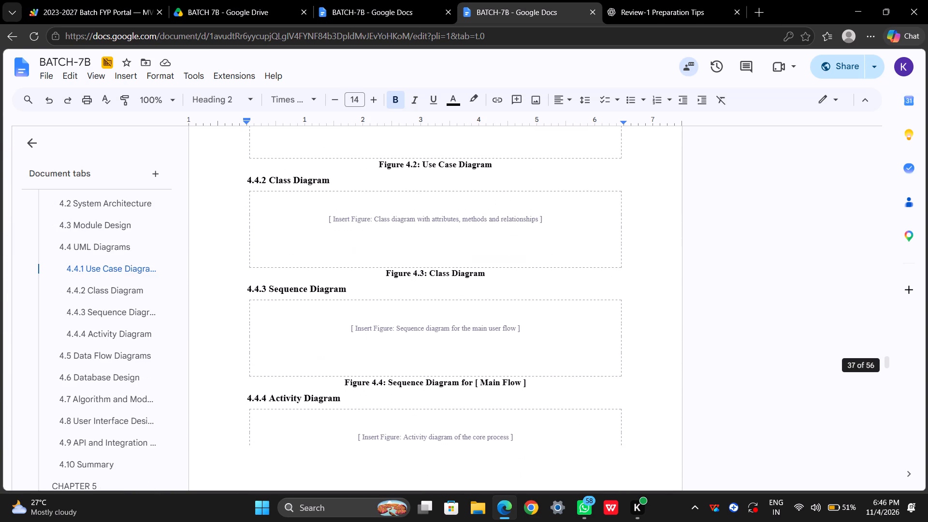
pyautogui.scroll(-4, 368, 295)
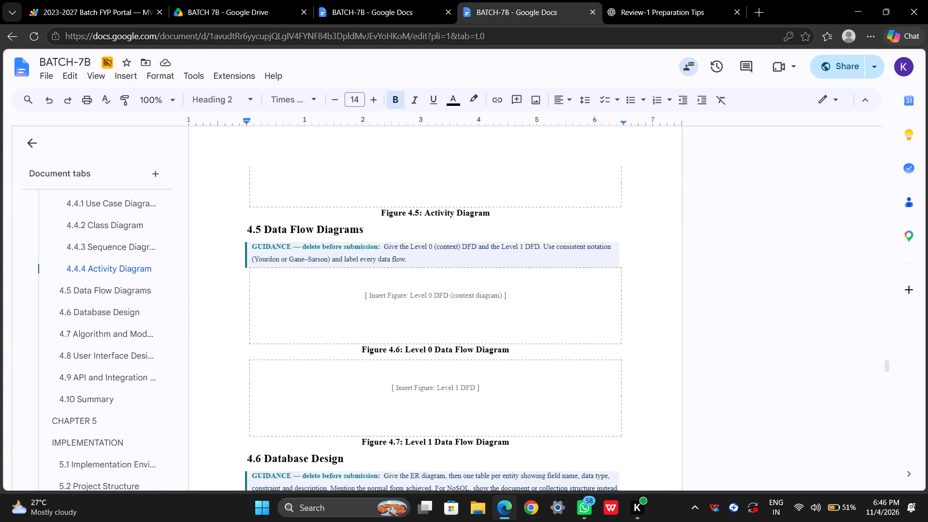
pyautogui.scroll(-2, 368, 295)
pyautogui.scroll(9, 368, 295)
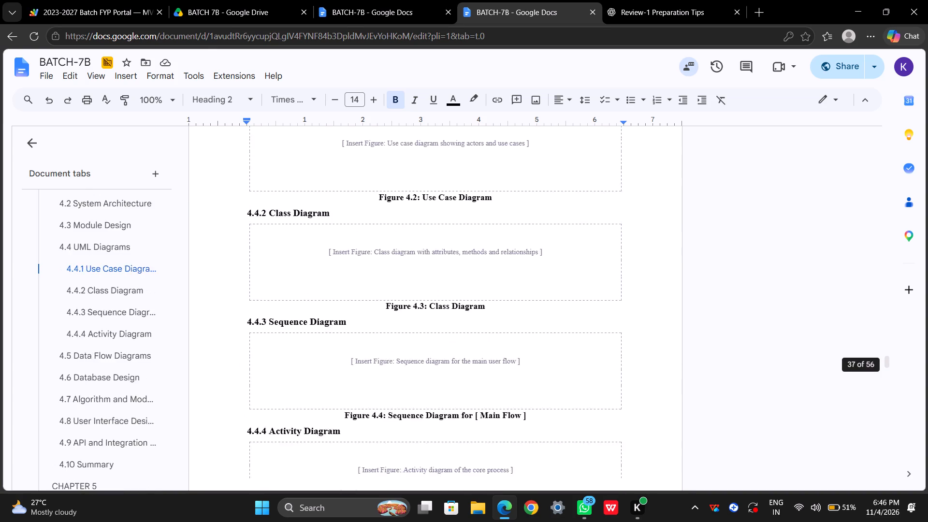
pyautogui.scroll(3, 368, 295)
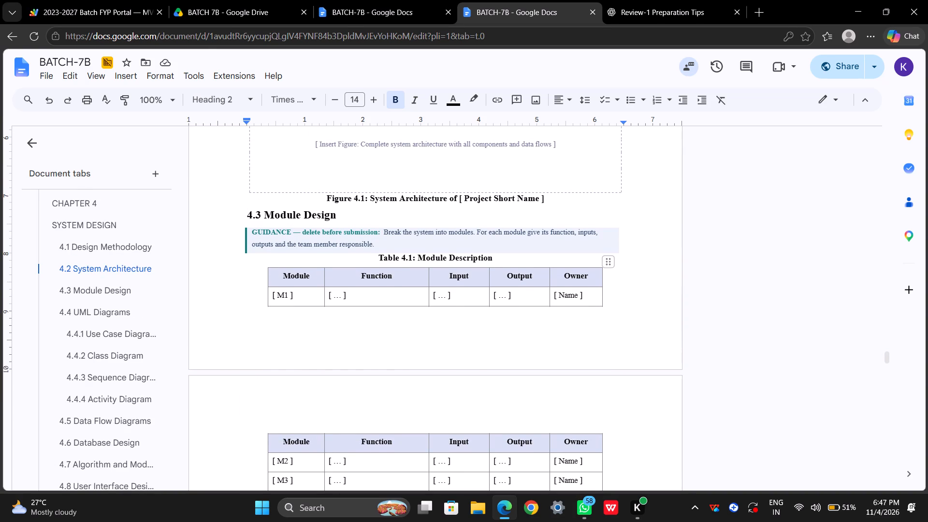
pyautogui.scroll(3, 300, 250)
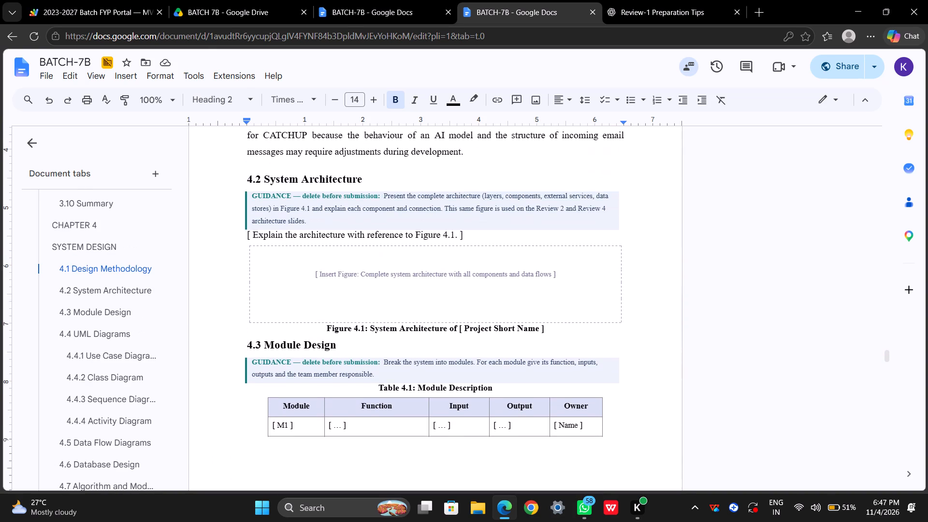
pyautogui.scroll(1, 300, 250)
pyautogui.scroll(-1, 348, 294)
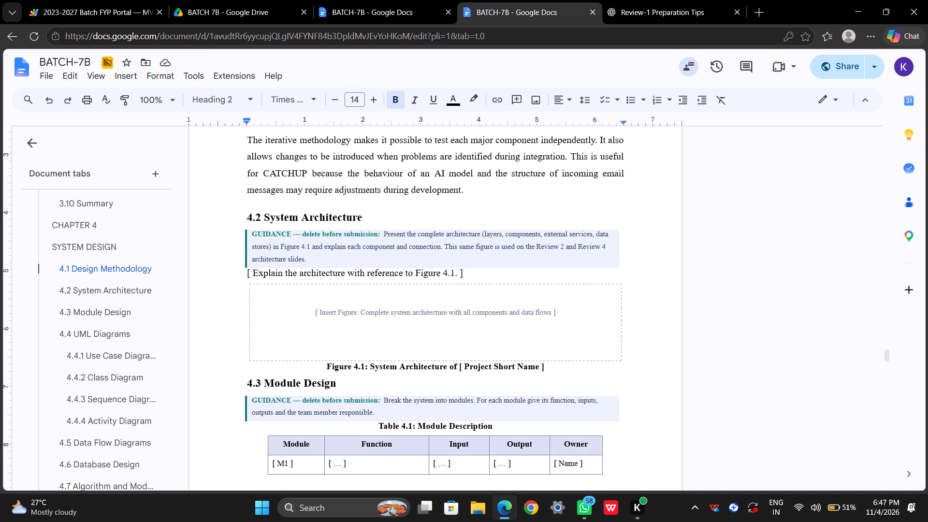
pyautogui.scroll(-2, 348, 294)
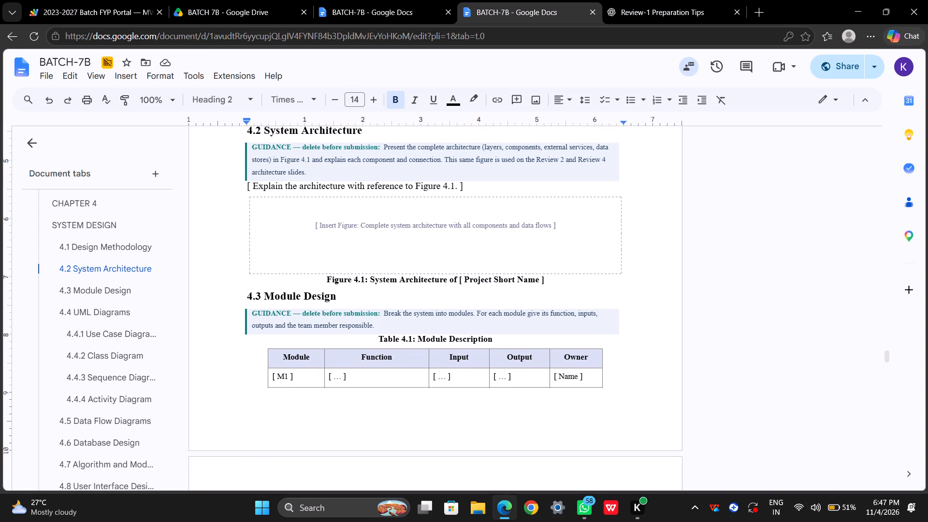
# Paste the copied architecture components and data flow text below the Figure 4.1 caption, starting on a new non-bold line at font size 12.
pyautogui.click(318, 284)
pyautogui.click(553, 275)
pyautogui.press('Return')
pyautogui.press('BackSpace')
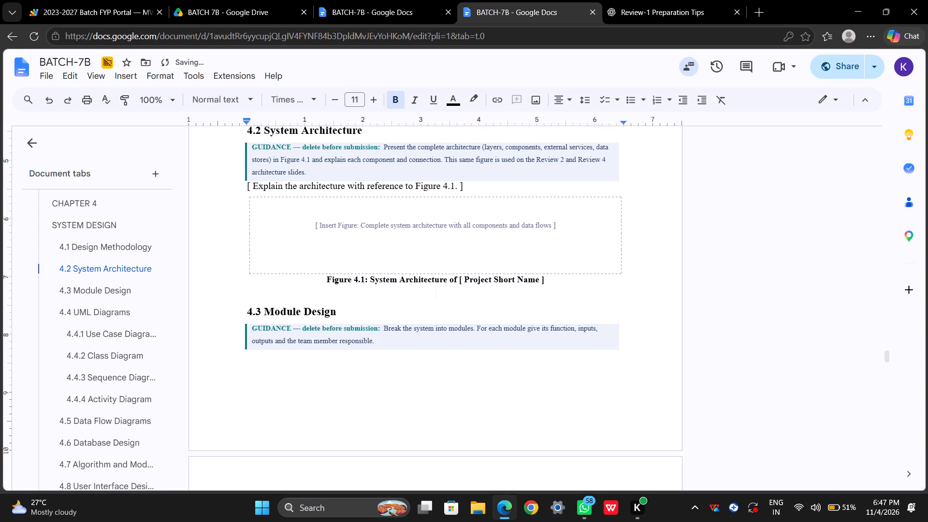
pyautogui.click(400, 97)
pyautogui.click(371, 100)
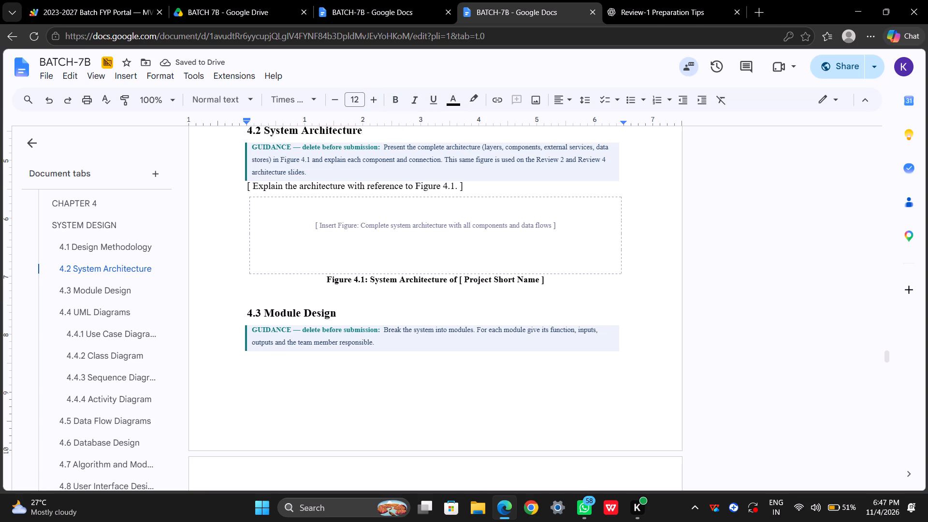
pyautogui.hotkey('ctrl', 'v')
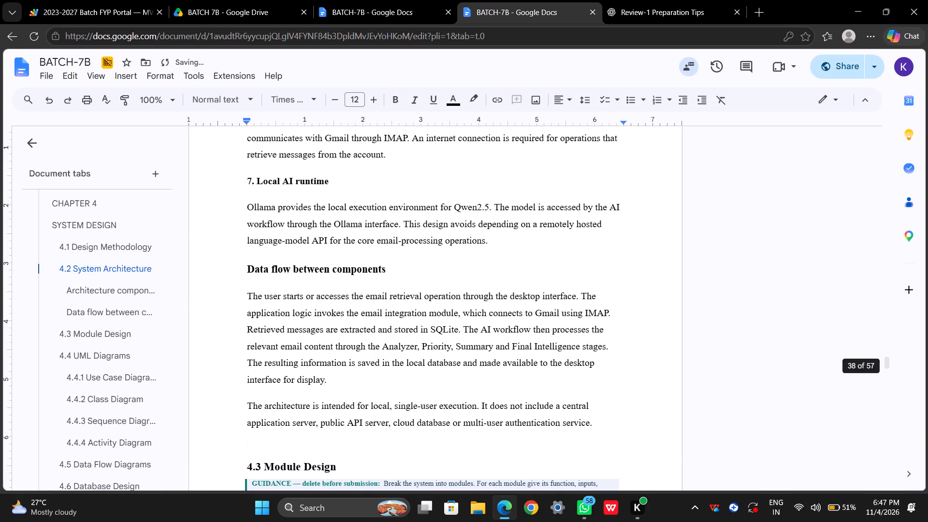
pyautogui.scroll(11, 282, 263)
pyautogui.scroll(-6, 282, 263)
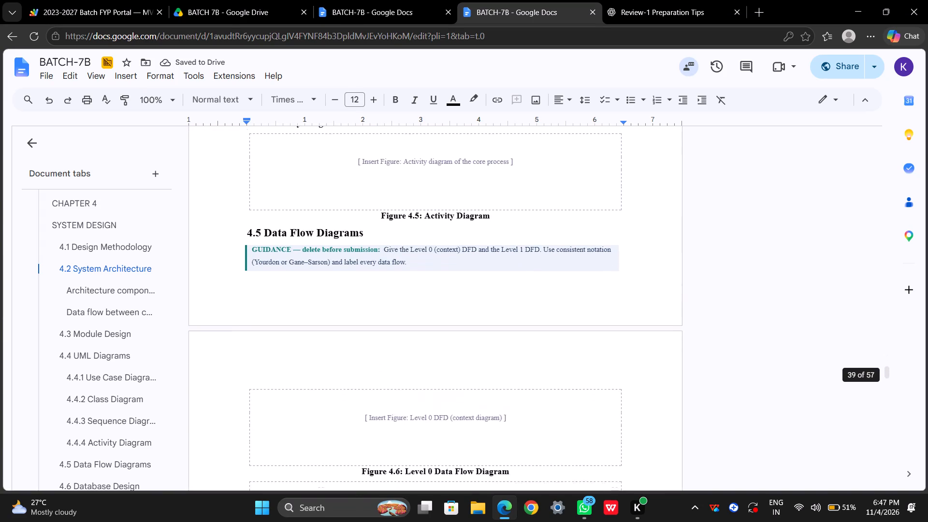
pyautogui.scroll(7, 282, 263)
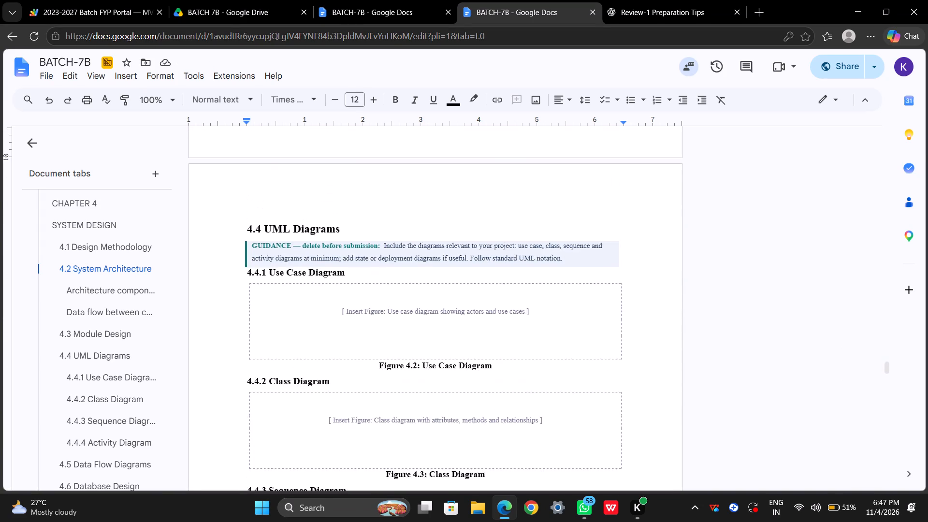
pyautogui.scroll(4, 282, 263)
pyautogui.scroll(-1, 282, 263)
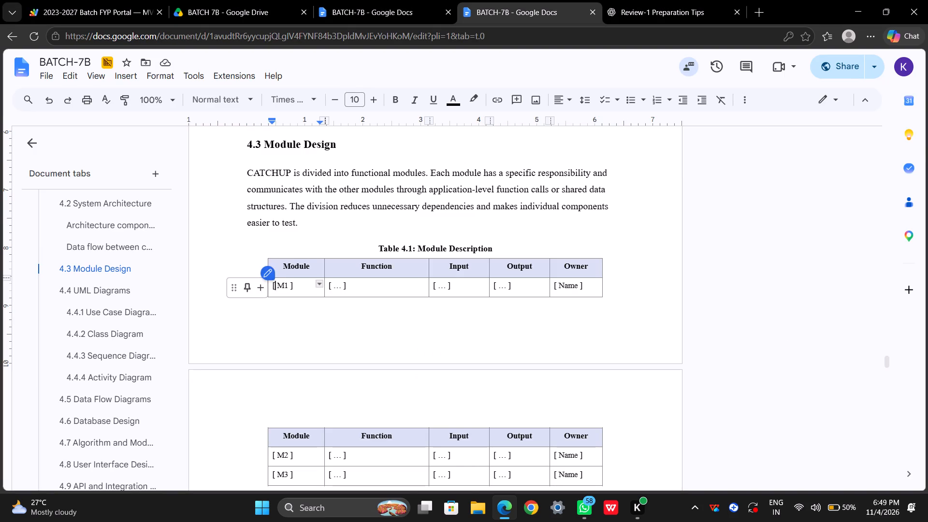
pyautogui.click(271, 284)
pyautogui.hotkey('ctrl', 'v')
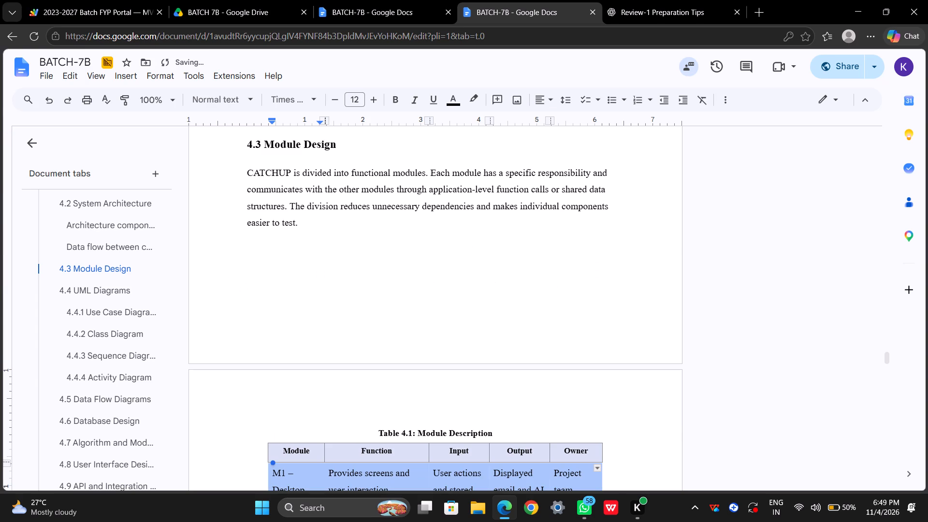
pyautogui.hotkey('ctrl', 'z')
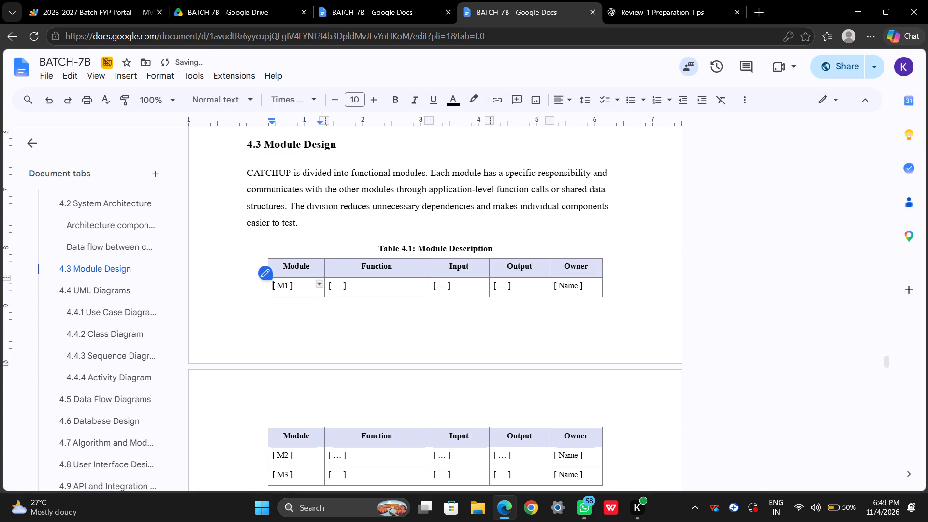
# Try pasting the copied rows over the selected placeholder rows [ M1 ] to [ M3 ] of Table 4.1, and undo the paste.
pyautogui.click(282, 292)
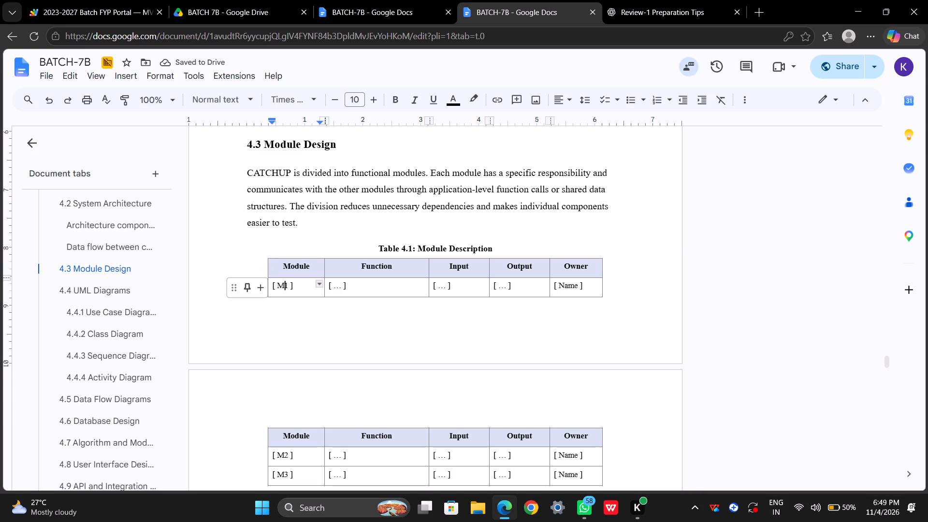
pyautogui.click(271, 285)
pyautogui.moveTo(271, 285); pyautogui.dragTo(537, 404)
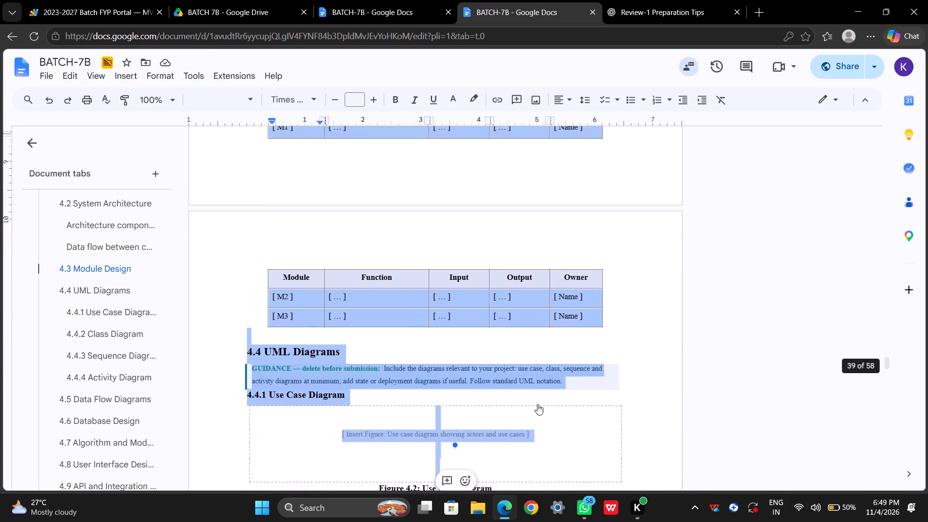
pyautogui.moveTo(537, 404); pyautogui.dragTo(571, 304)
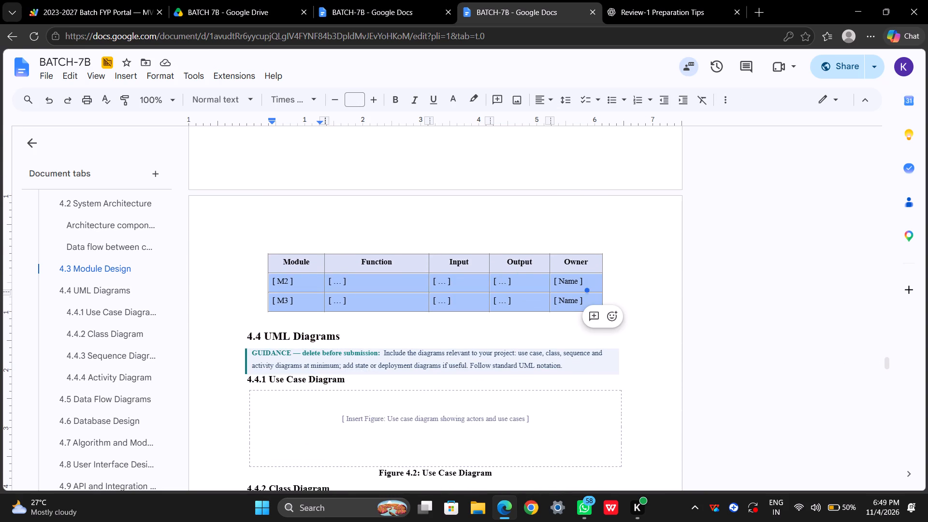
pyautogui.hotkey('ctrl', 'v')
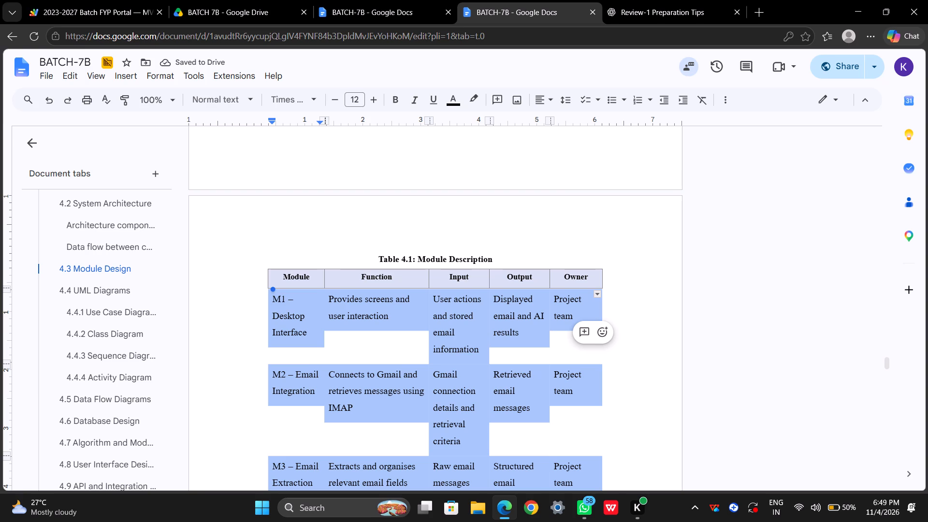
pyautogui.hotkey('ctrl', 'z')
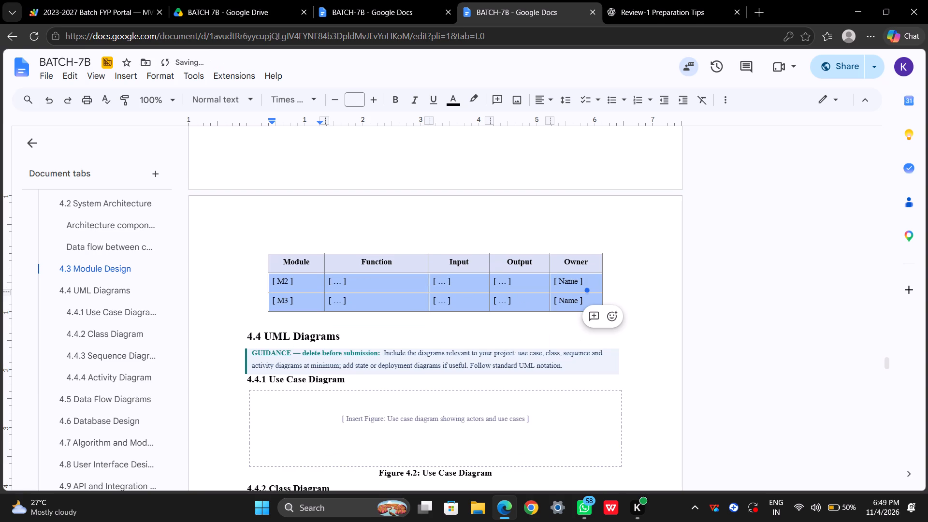
# Paste the copied module rows M1 to M9 into Table 4.1 from the end of the [ M1 ] cell, and check the filled table.
pyautogui.scroll(4, 418, 342)
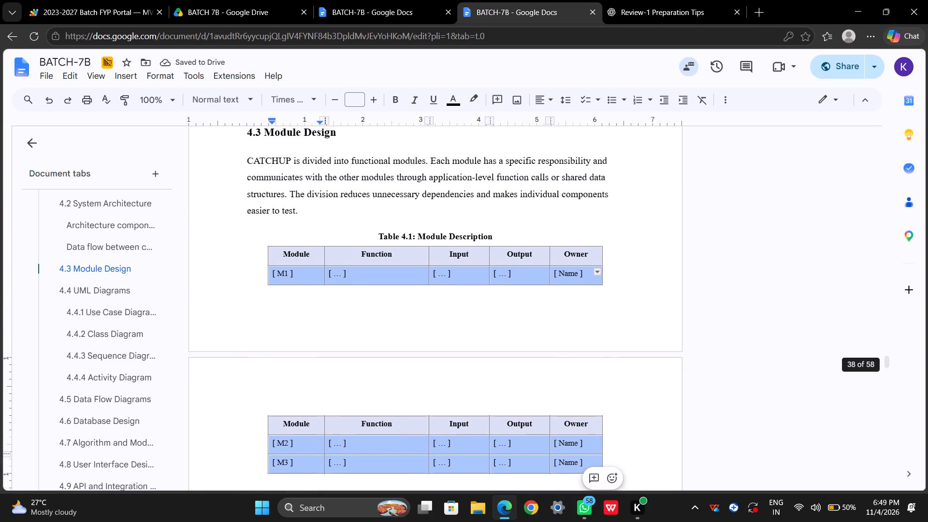
pyautogui.click(270, 273)
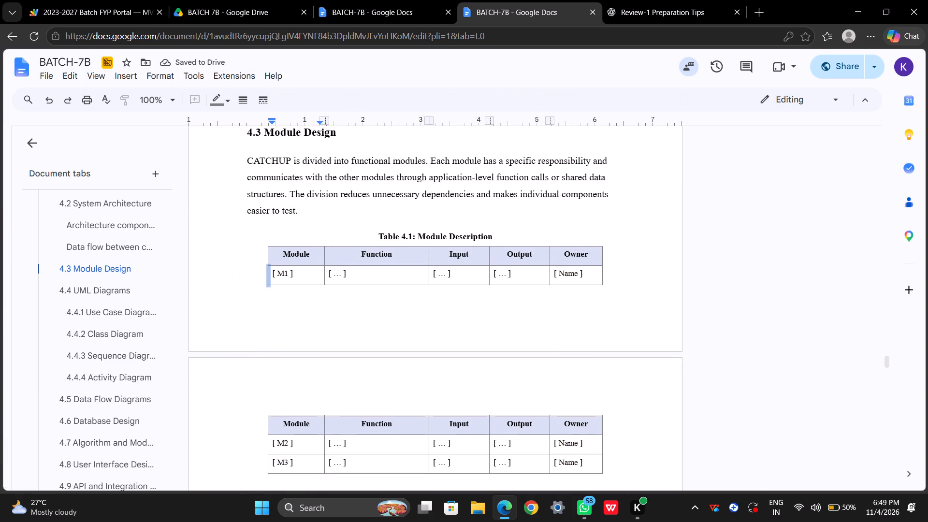
pyautogui.click(270, 273)
pyautogui.click(290, 275)
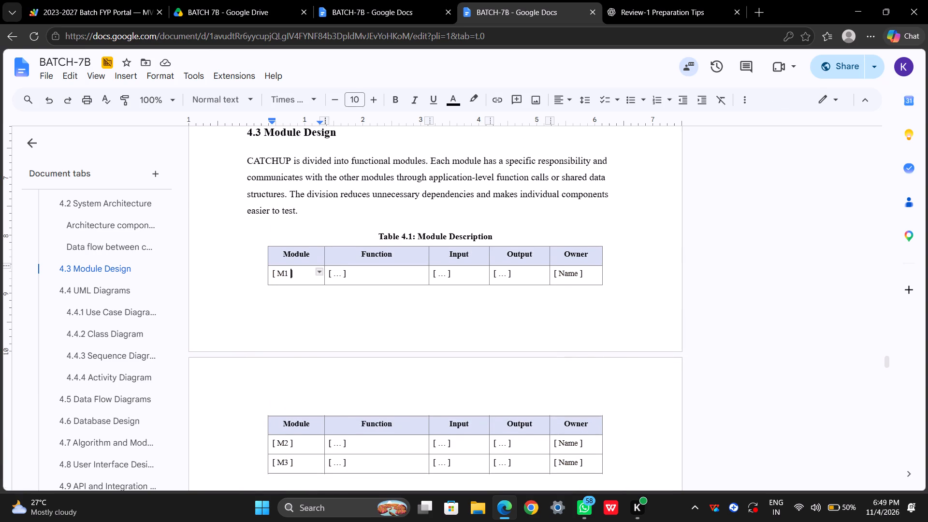
pyautogui.click(294, 275)
pyautogui.hotkey('ctrl', 'v')
pyautogui.scroll(-6, 294, 275)
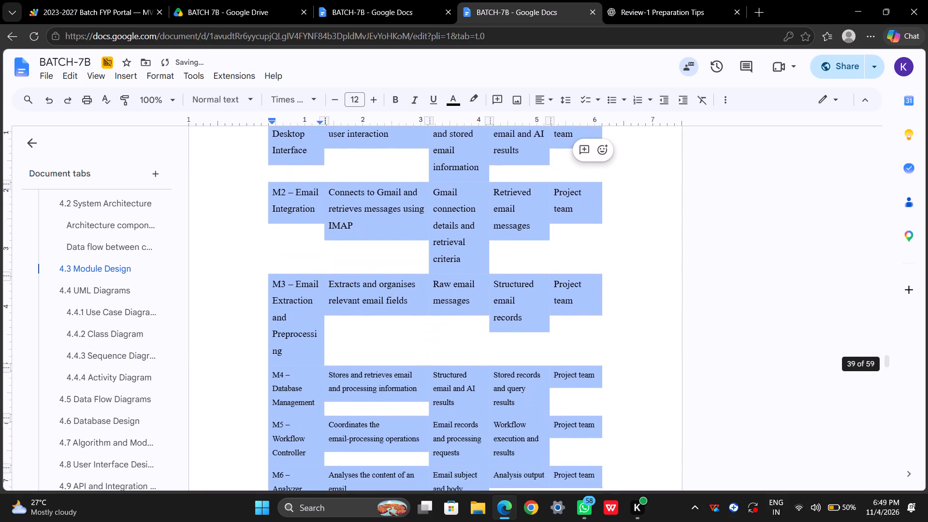
pyautogui.scroll(5, 294, 275)
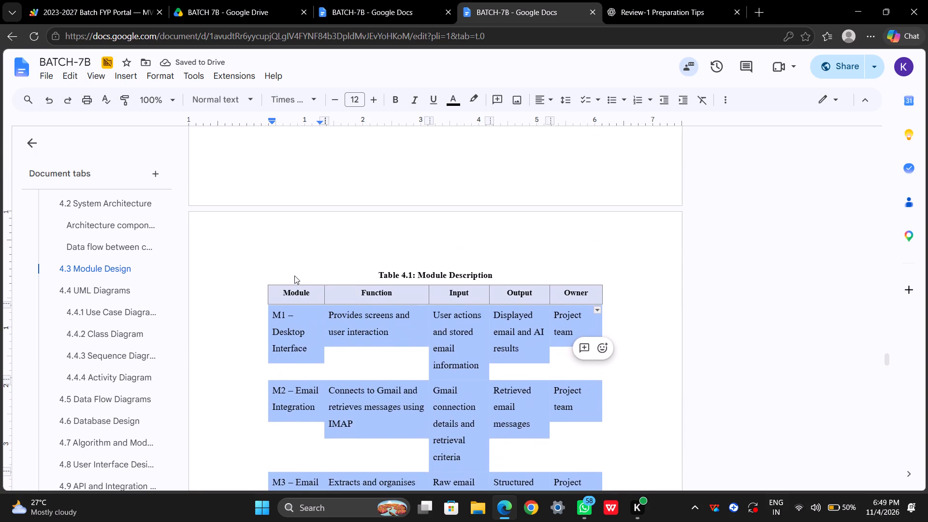
pyautogui.scroll(-11, 294, 275)
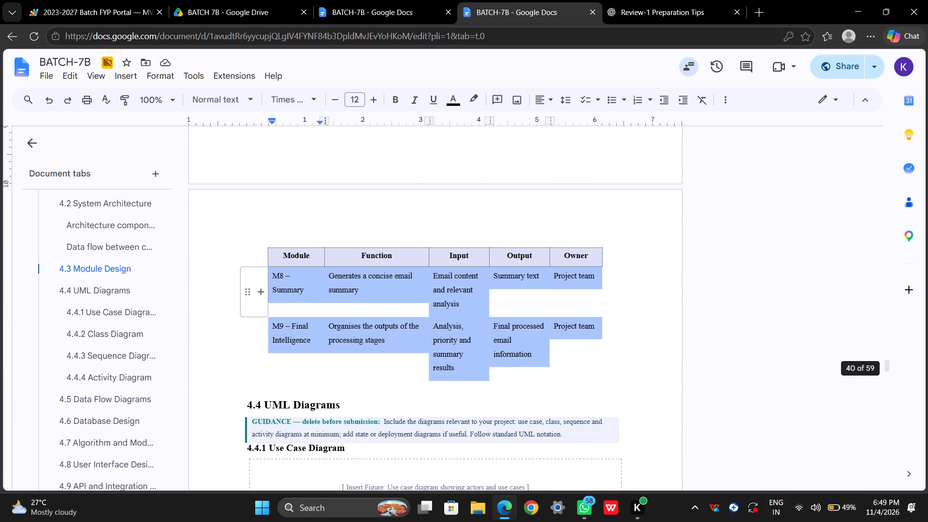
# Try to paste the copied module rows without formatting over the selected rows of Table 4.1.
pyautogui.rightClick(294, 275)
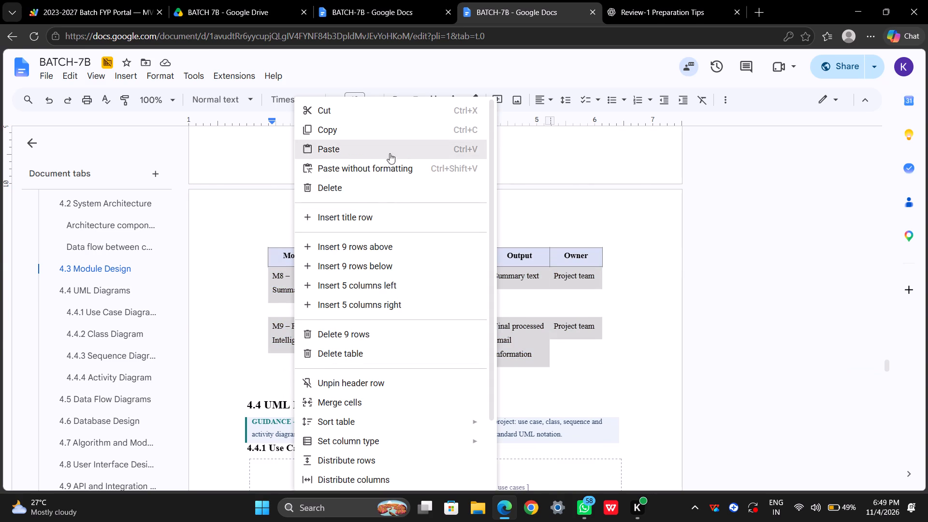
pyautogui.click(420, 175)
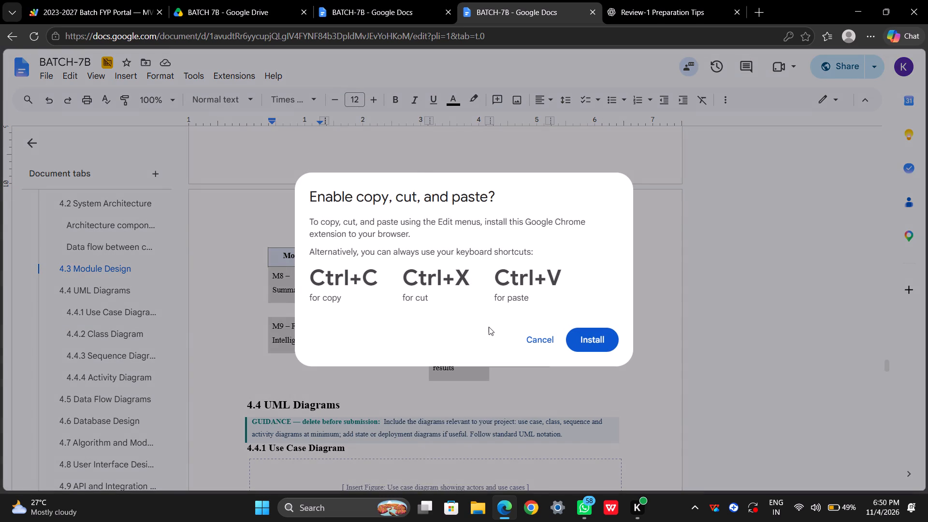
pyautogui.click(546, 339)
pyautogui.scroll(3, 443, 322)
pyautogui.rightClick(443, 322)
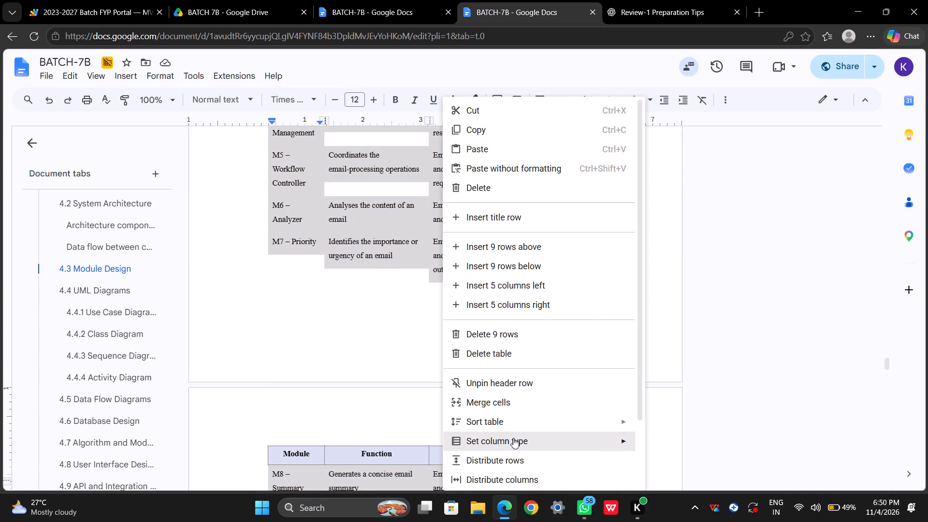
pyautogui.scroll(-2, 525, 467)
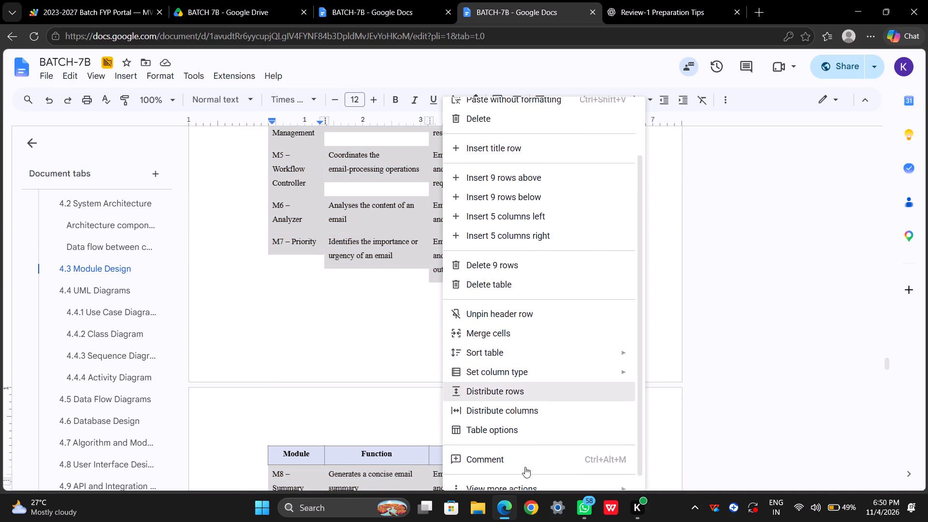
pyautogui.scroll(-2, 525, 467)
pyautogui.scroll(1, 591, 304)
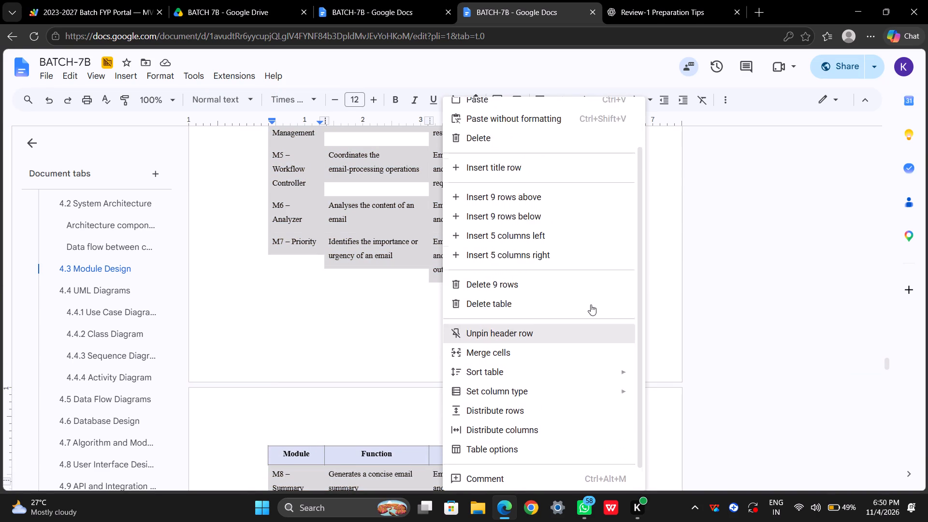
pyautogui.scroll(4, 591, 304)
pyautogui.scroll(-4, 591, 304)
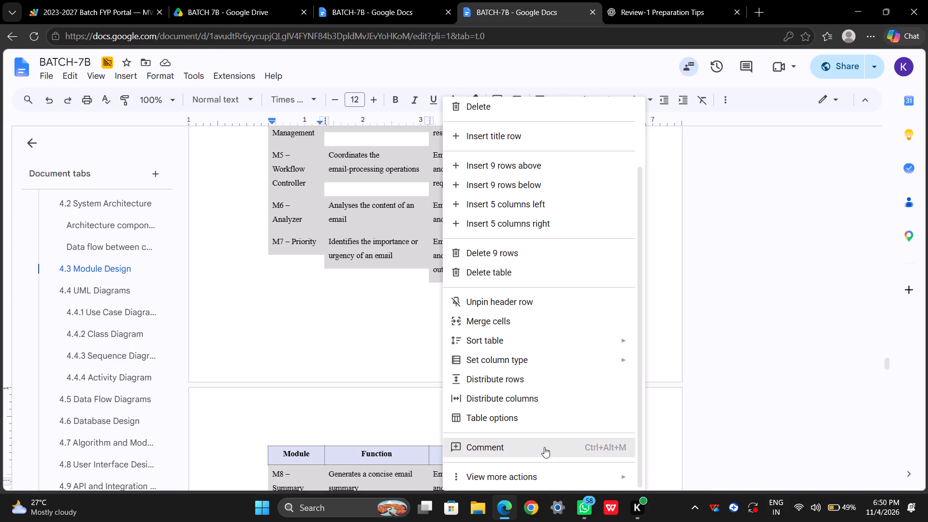
pyautogui.scroll(-6, 544, 447)
pyautogui.scroll(-5, 376, 381)
pyautogui.scroll(4, 376, 381)
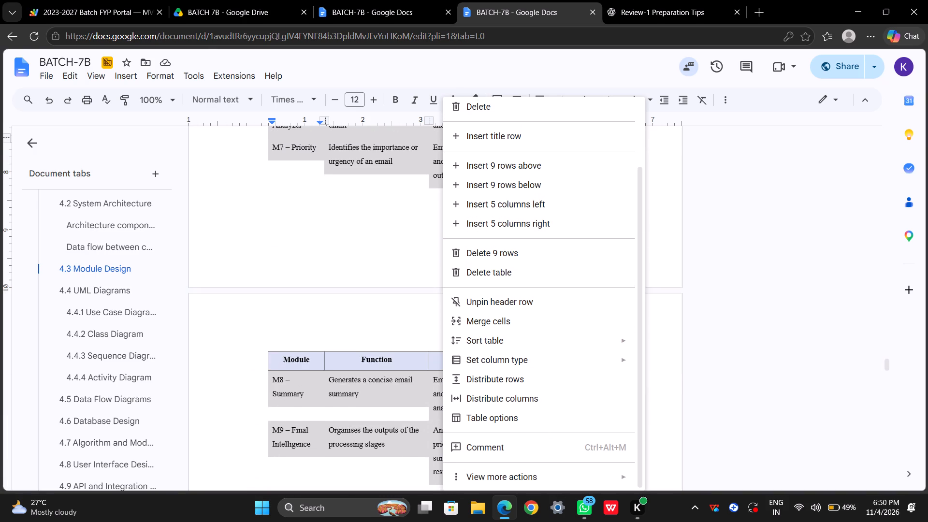
pyautogui.scroll(7, 376, 381)
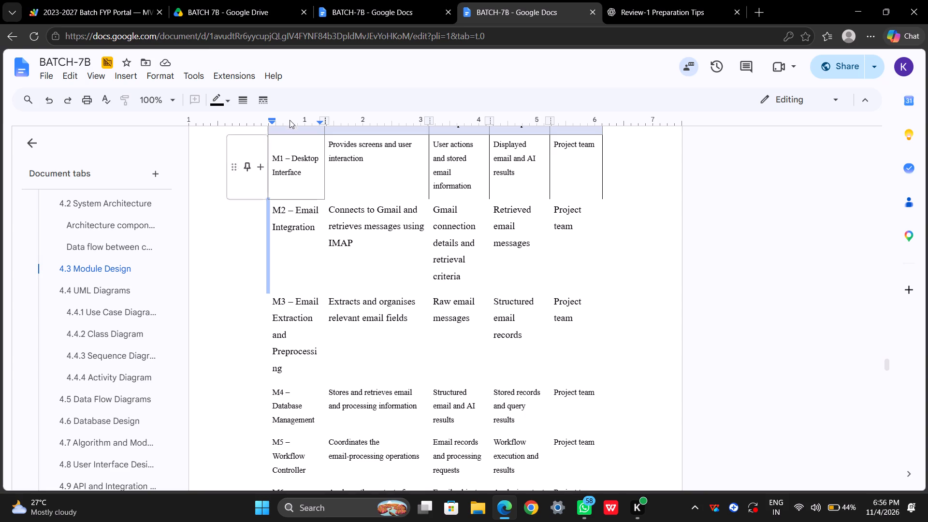
pyautogui.click(242, 93)
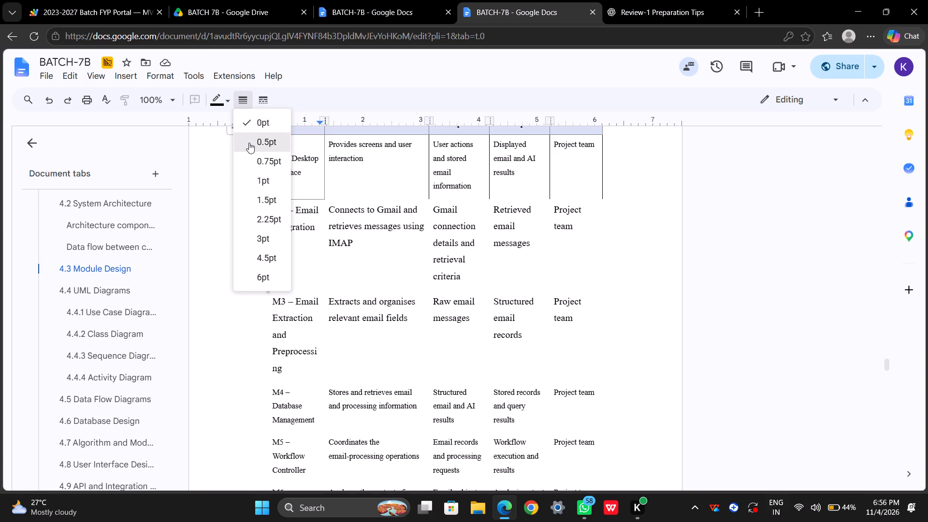
pyautogui.click(249, 143)
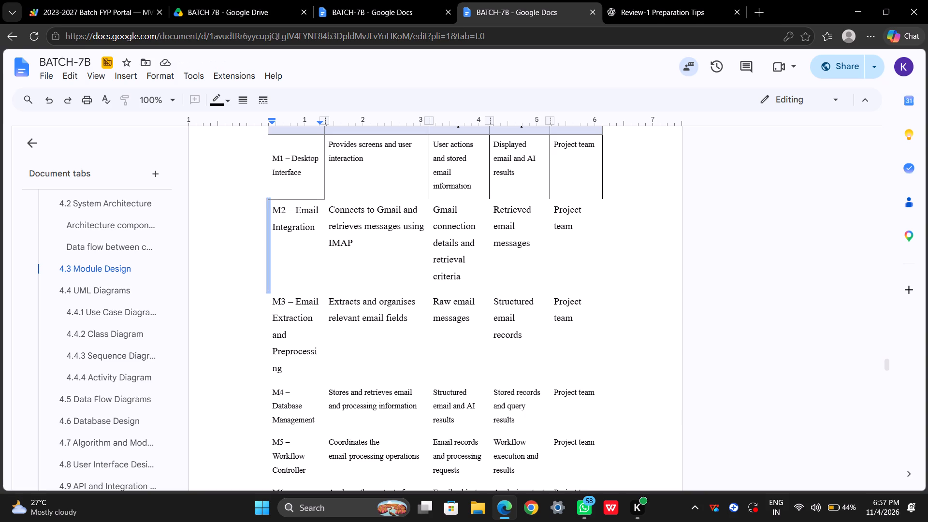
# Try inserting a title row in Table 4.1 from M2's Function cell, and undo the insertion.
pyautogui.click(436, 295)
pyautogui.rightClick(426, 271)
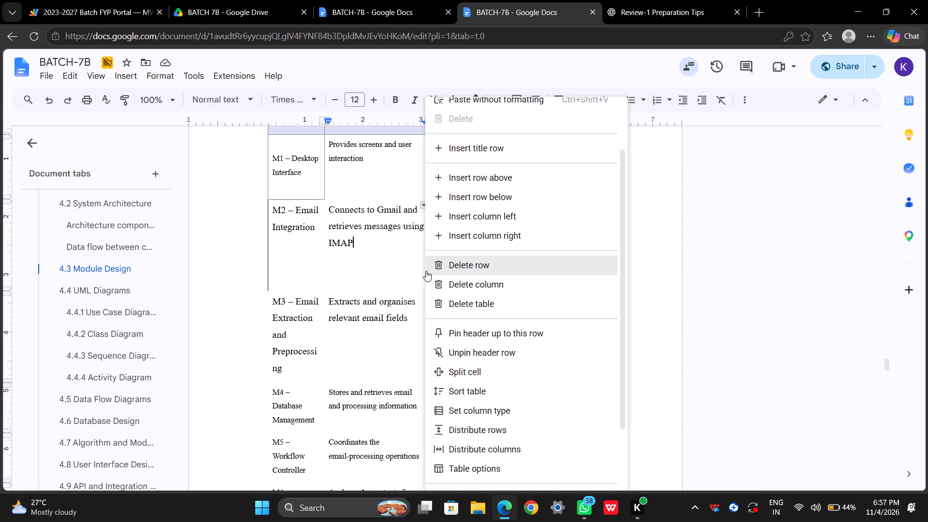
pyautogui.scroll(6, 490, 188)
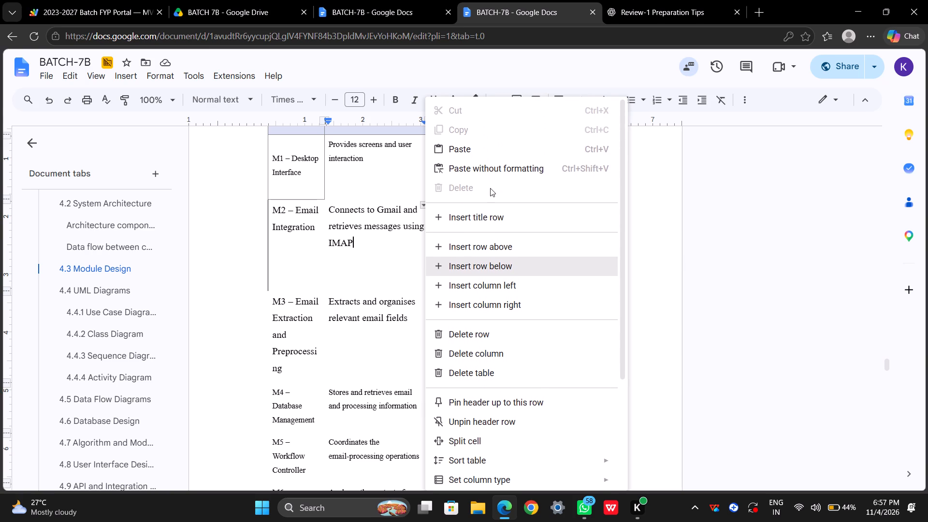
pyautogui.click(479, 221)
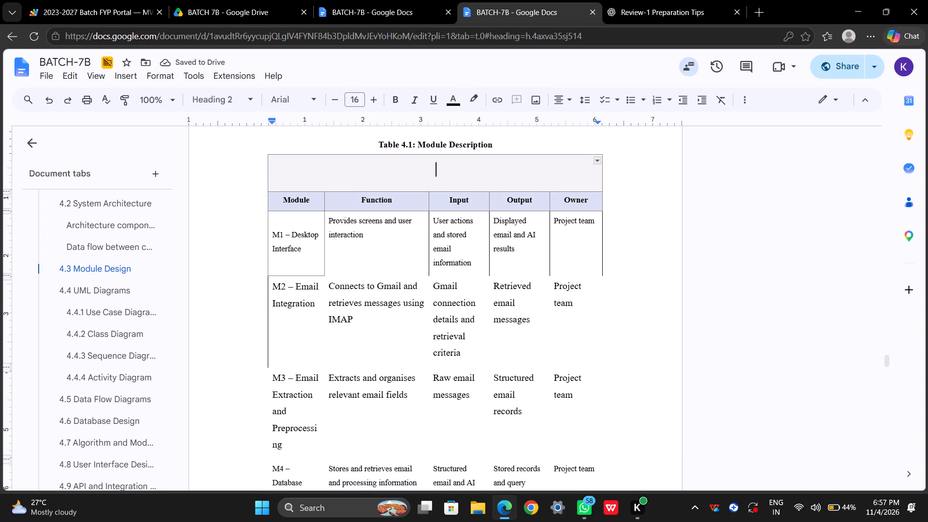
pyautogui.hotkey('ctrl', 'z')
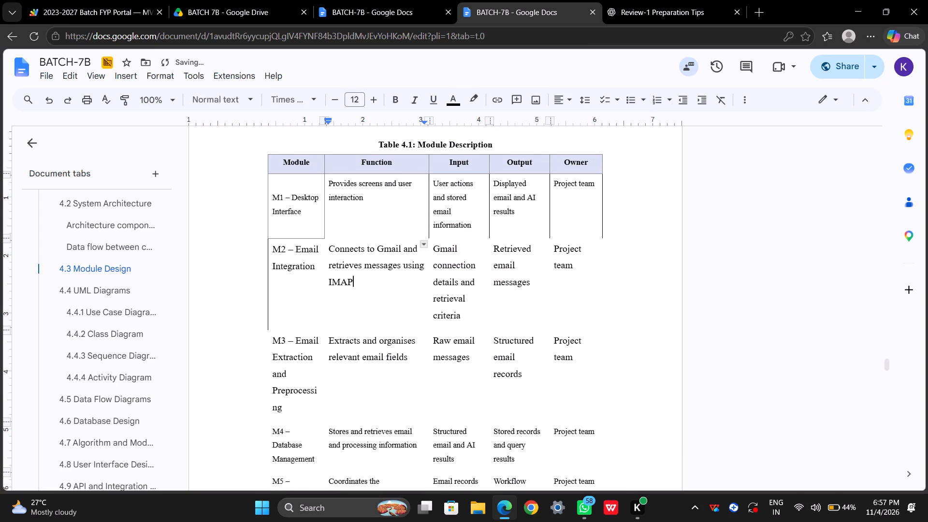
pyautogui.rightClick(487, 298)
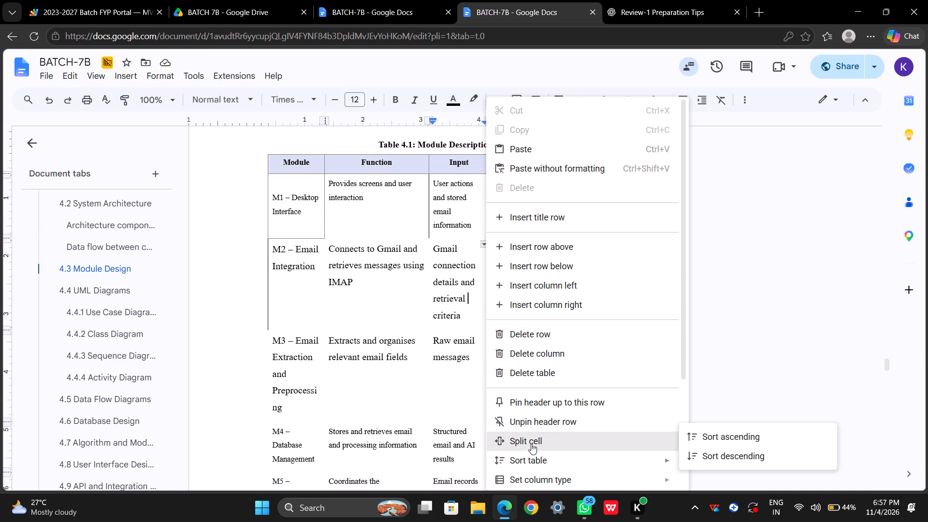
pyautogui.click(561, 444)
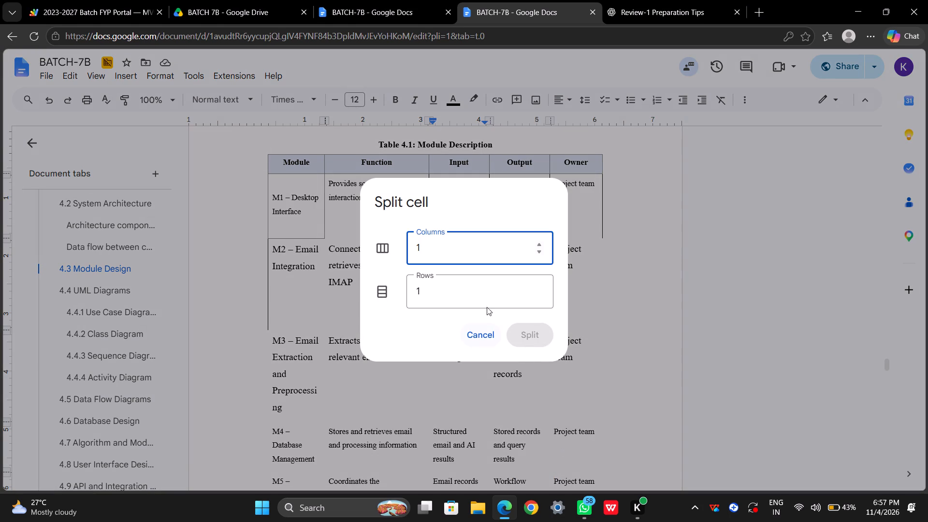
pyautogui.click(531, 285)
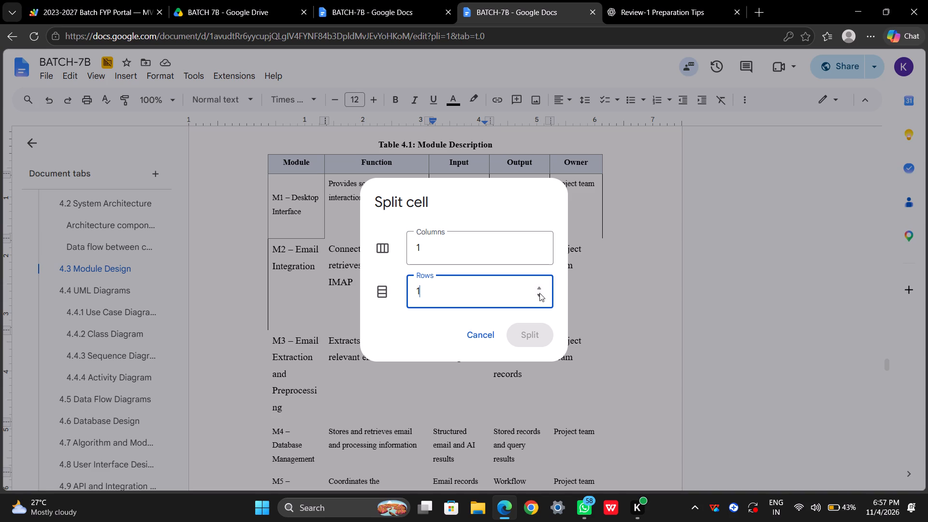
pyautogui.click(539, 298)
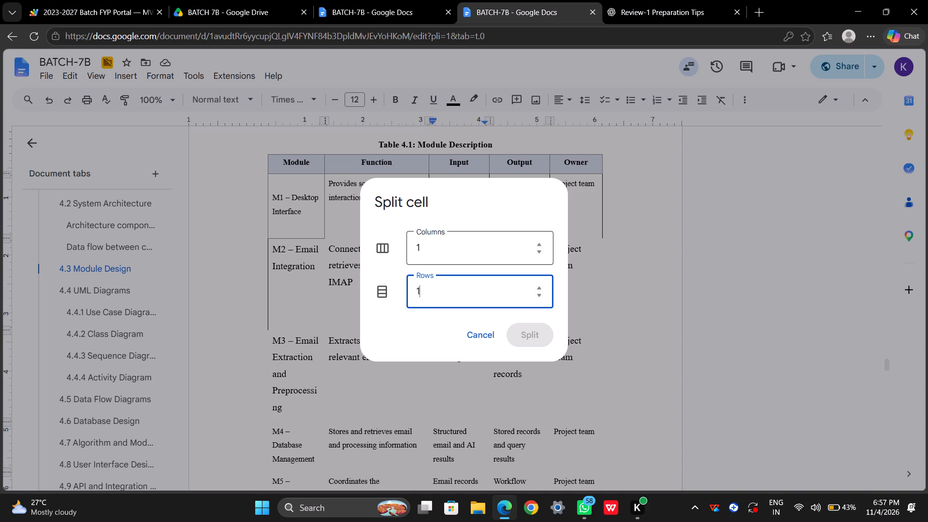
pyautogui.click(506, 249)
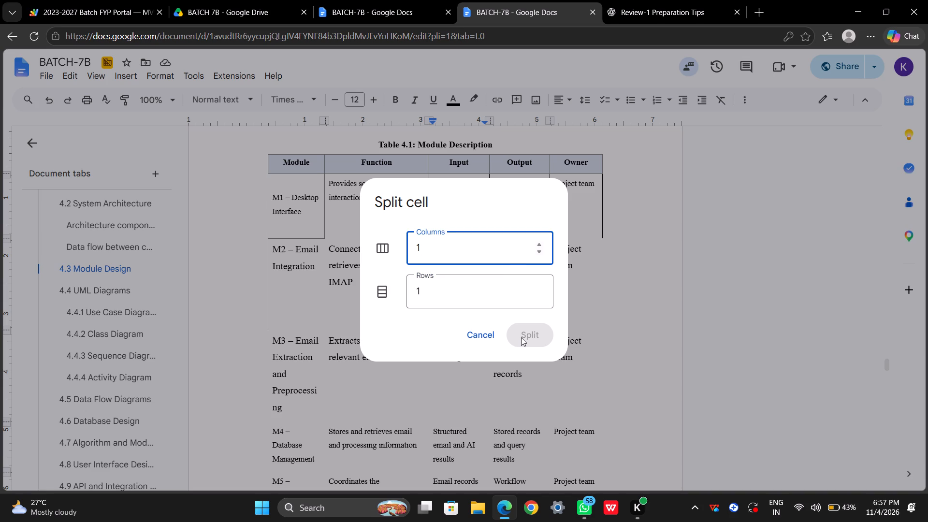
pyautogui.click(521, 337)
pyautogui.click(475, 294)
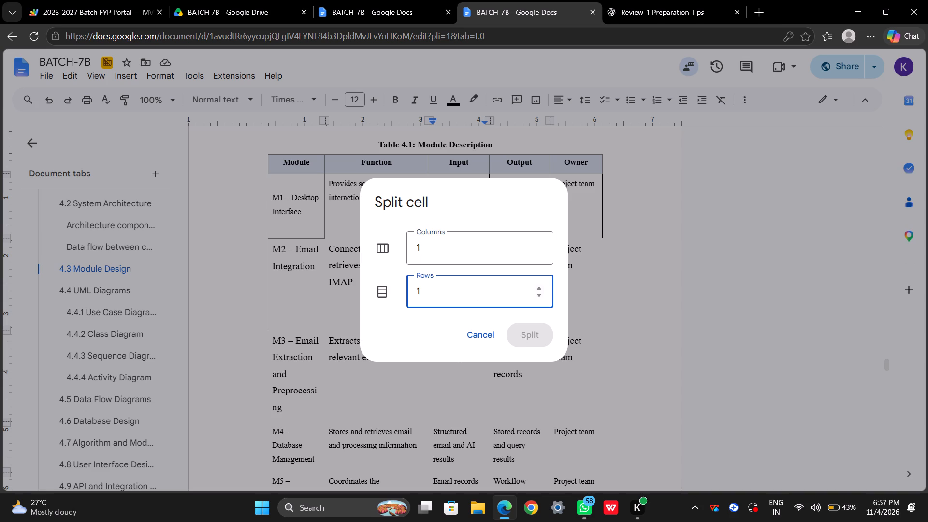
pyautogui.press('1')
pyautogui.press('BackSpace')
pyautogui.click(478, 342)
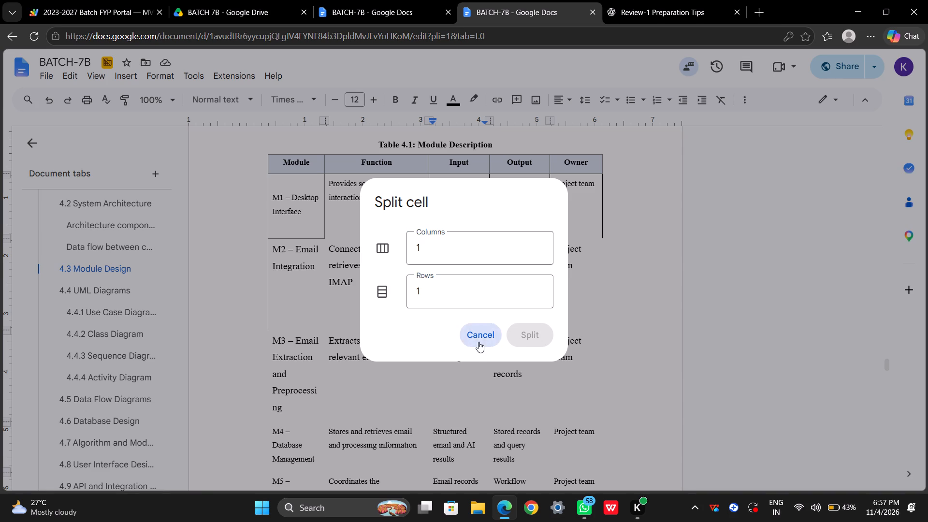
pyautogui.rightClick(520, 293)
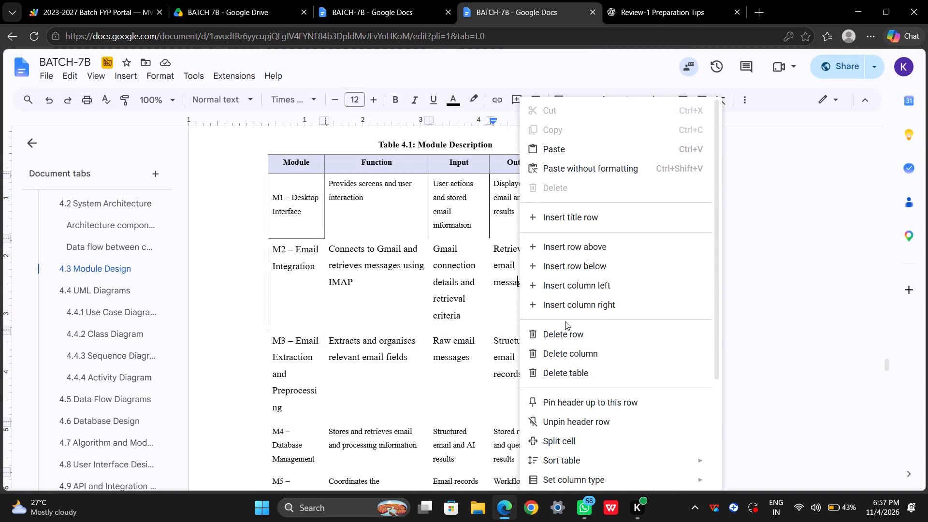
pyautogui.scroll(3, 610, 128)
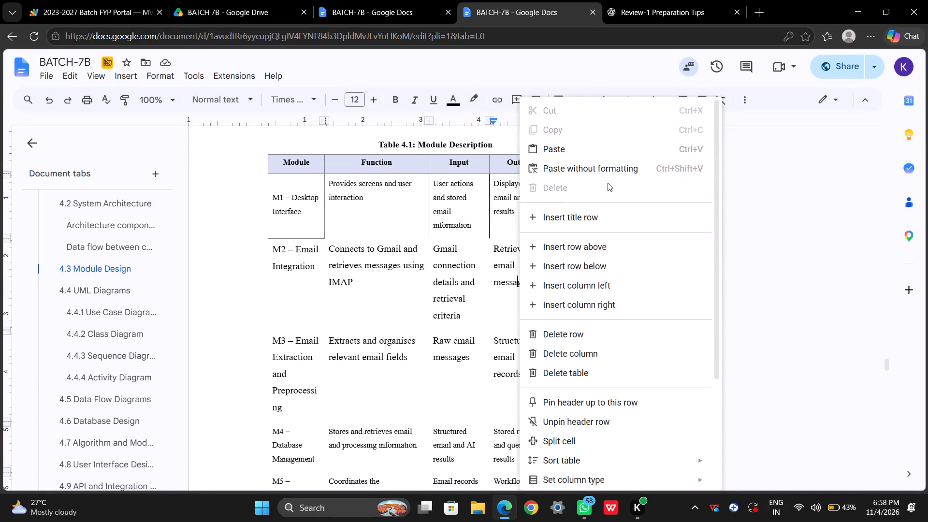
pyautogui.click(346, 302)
# Set the text of the M2 through M8 module rows in Table 4.1 to font size 10.
pyautogui.moveTo(271, 246); pyautogui.dragTo(593, 452)
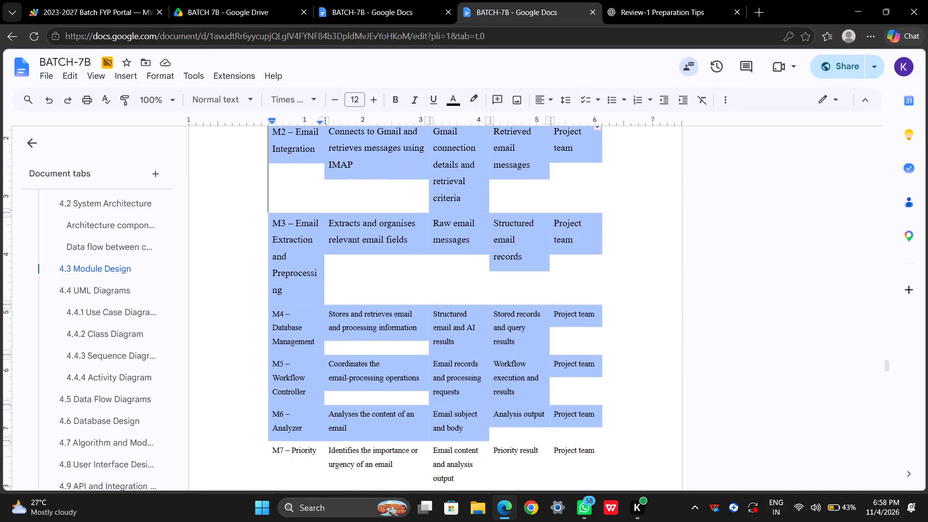
pyautogui.moveTo(593, 452); pyautogui.dragTo(591, 472)
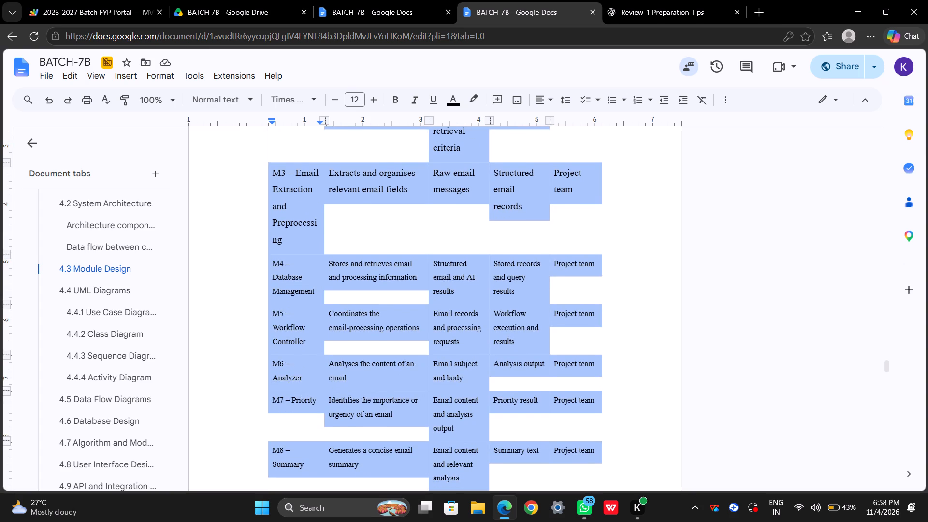
pyautogui.moveTo(591, 472); pyautogui.dragTo(589, 489)
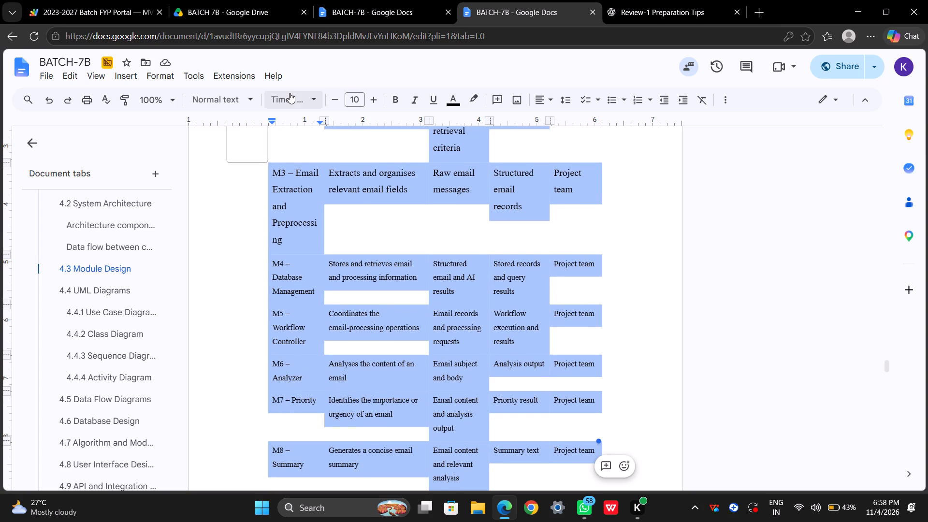
pyautogui.click(362, 96)
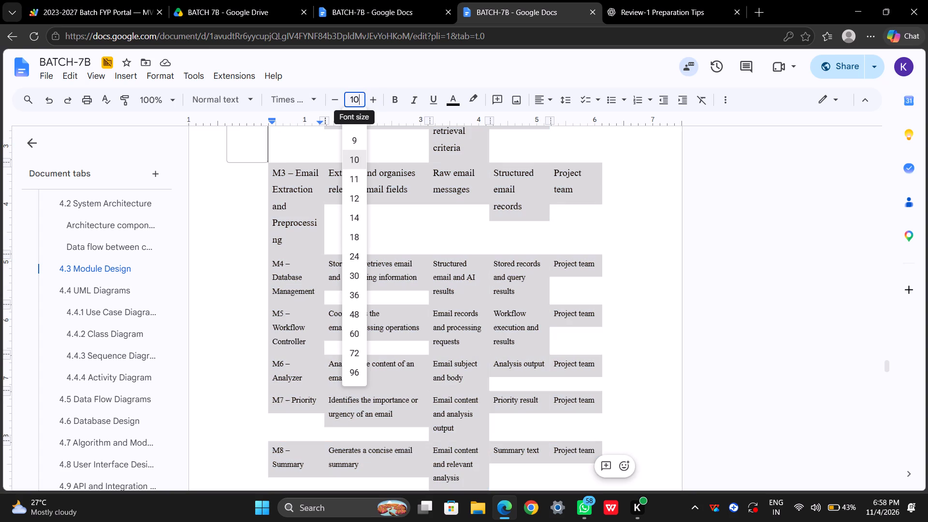
pyautogui.click(357, 155)
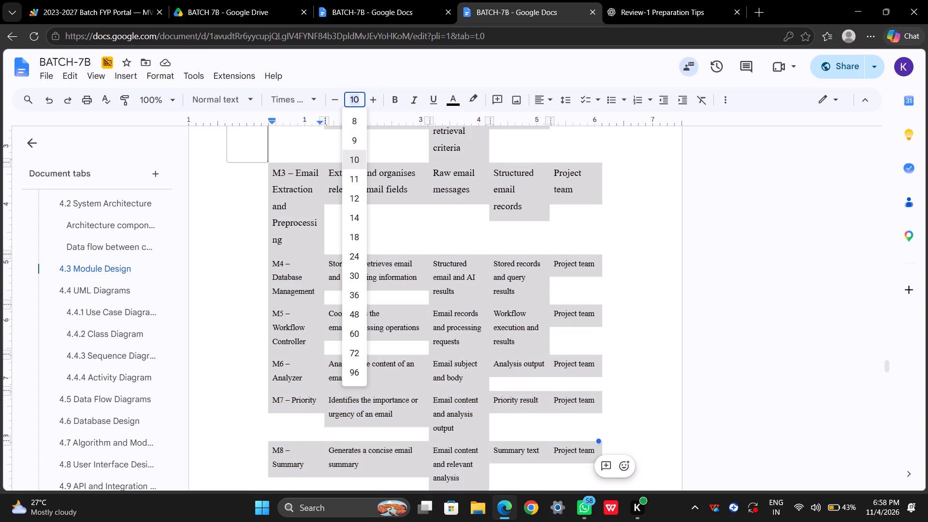
pyautogui.scroll(4, 386, 188)
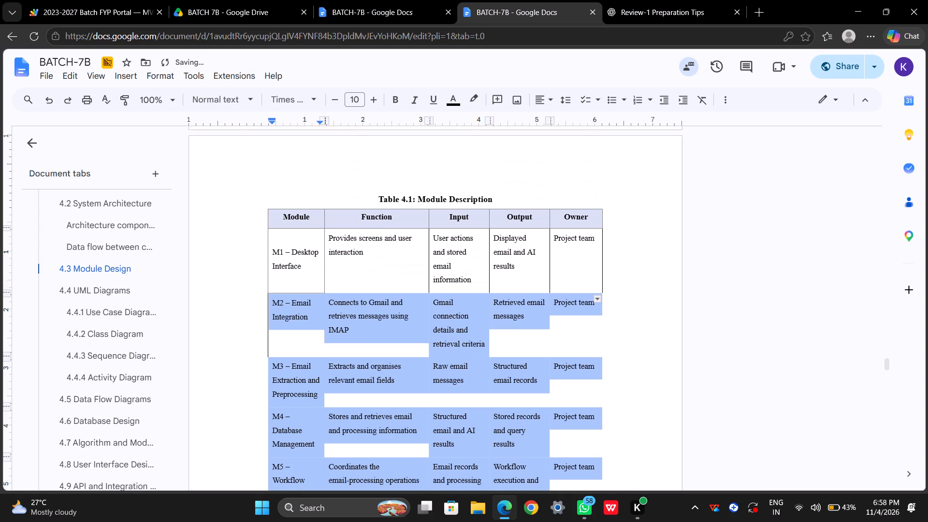
pyautogui.click(650, 240)
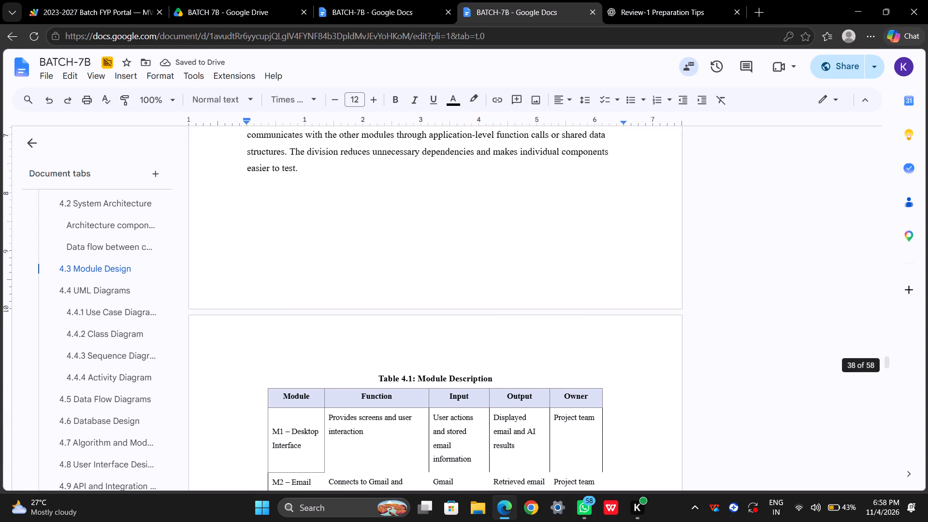
pyautogui.scroll(-5, 624, 260)
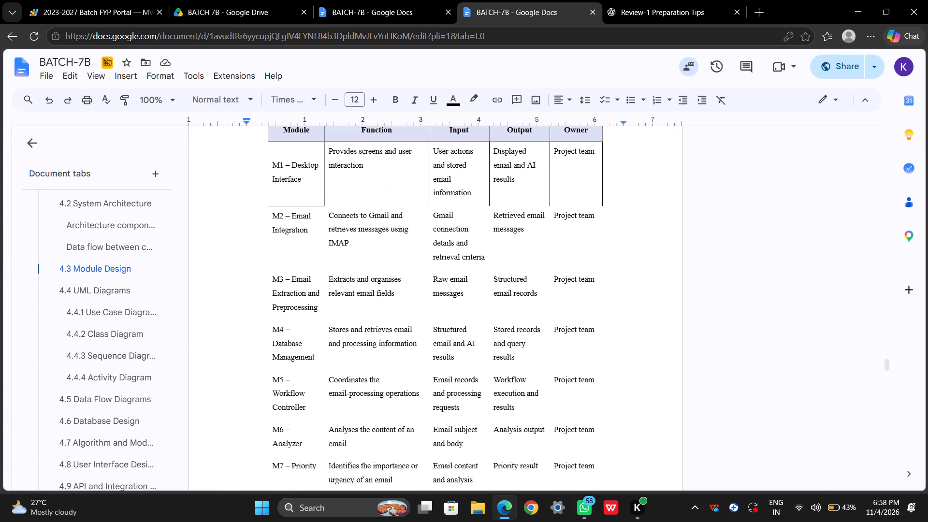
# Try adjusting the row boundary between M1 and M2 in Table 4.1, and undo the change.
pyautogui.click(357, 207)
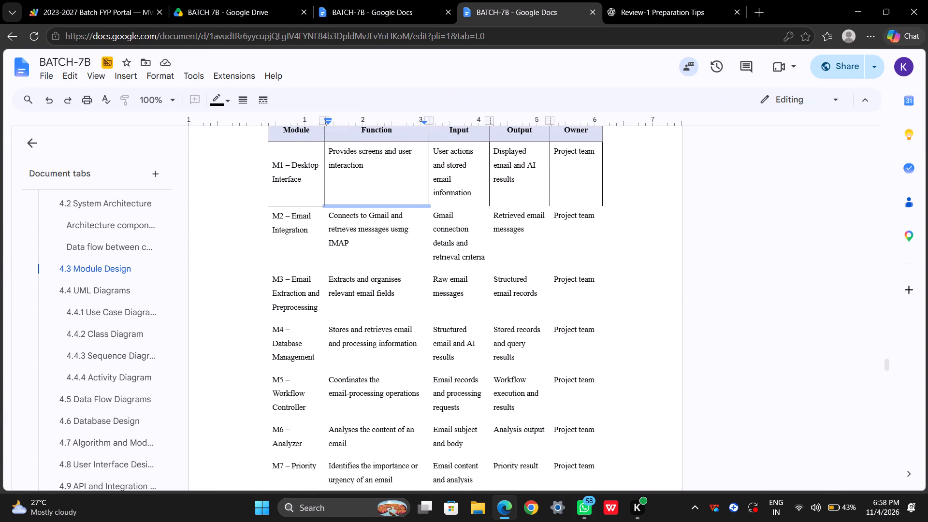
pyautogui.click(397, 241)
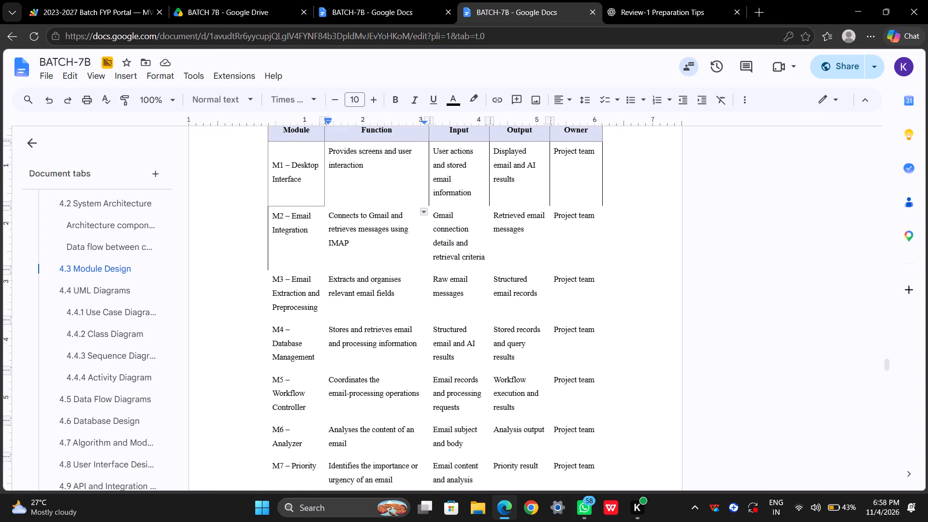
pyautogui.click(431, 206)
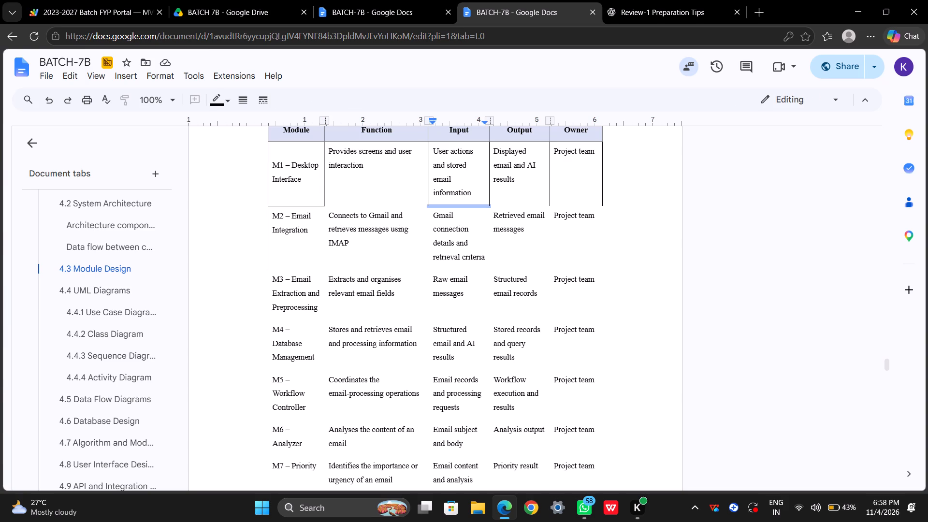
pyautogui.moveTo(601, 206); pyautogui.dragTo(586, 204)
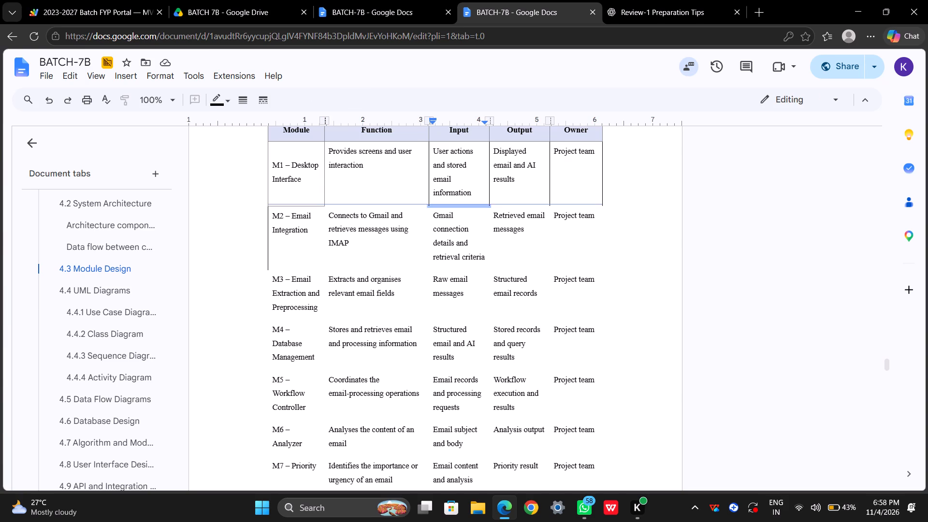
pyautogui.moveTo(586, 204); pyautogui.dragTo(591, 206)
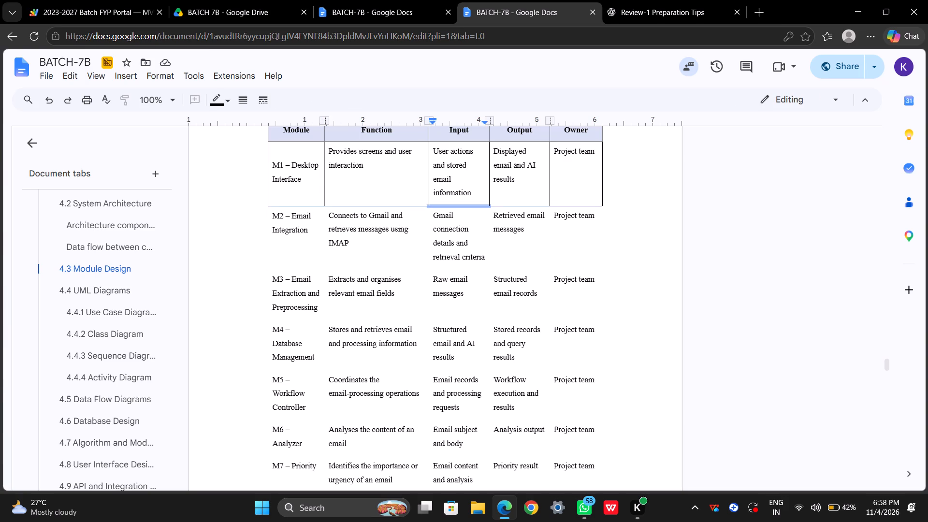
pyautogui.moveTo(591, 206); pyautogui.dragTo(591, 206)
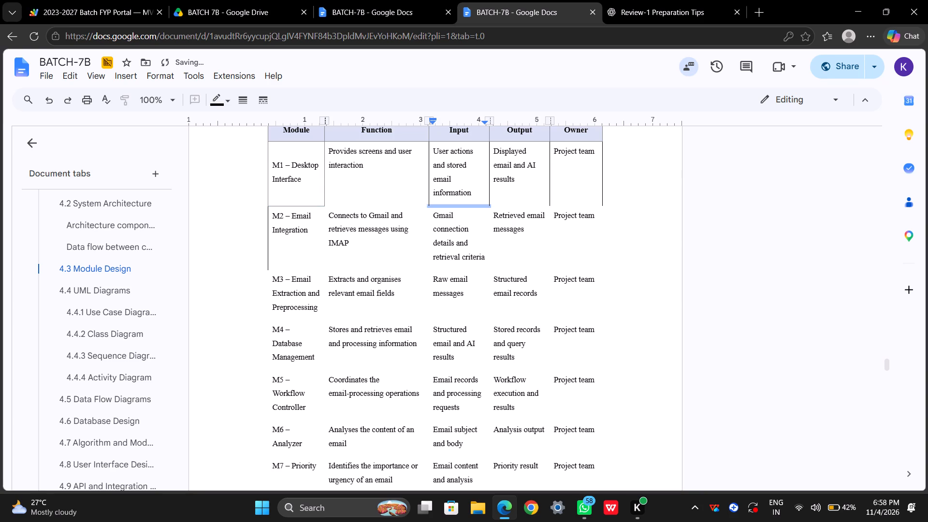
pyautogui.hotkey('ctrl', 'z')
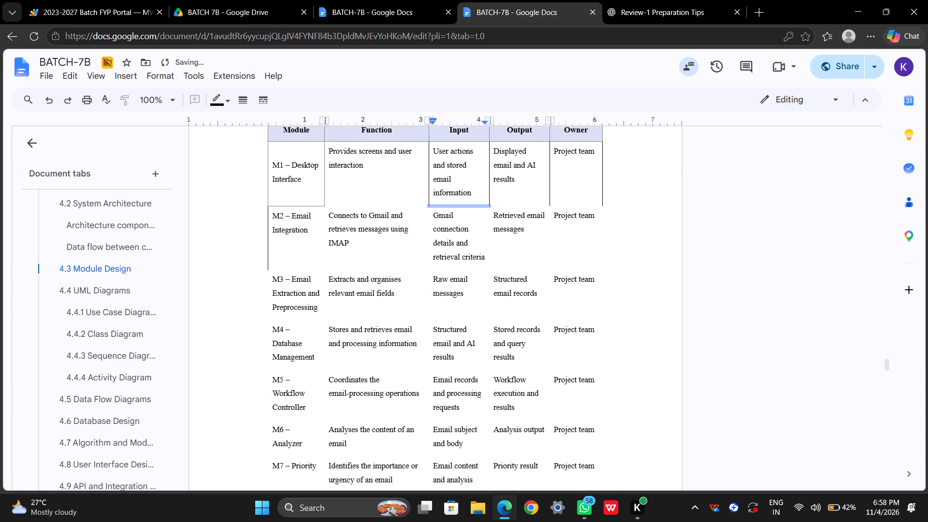
# Set the bottom borders of M1's Owner and Output cells in Table 4.1 to a 0.5 pt width.
pyautogui.click(602, 206)
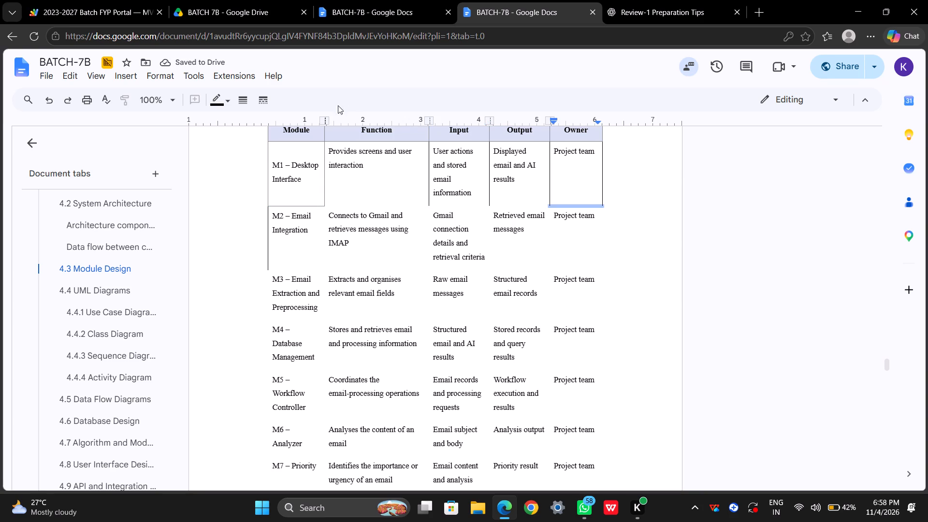
pyautogui.rightClick(248, 99)
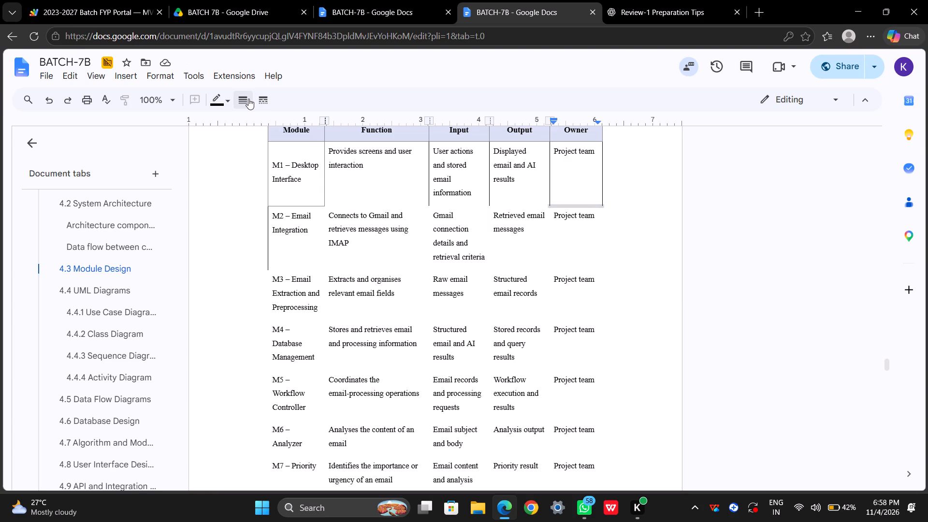
pyautogui.click(248, 99)
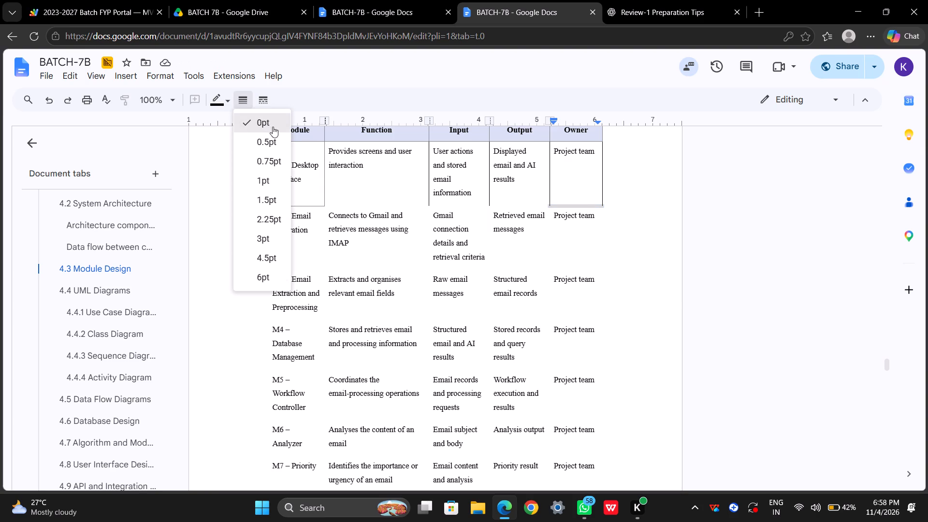
pyautogui.rightClick(271, 143)
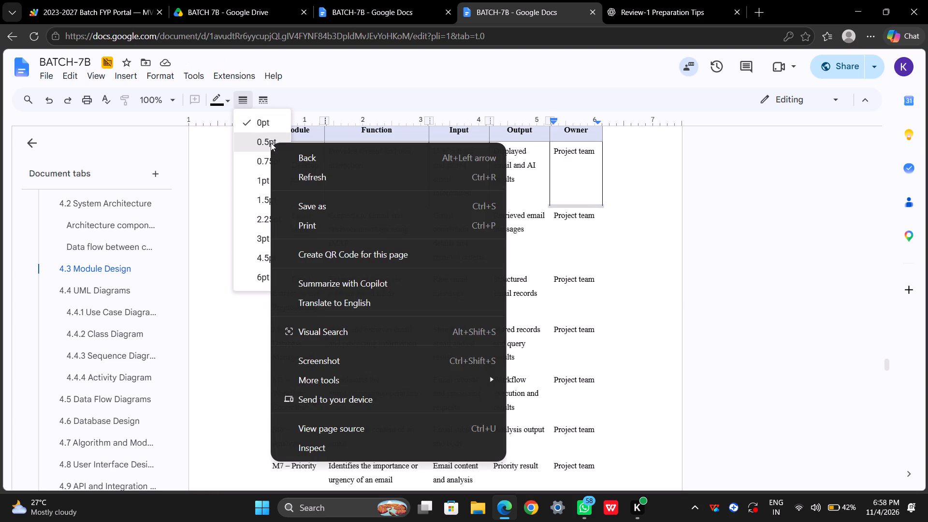
pyautogui.click(271, 143)
pyautogui.click(271, 143)
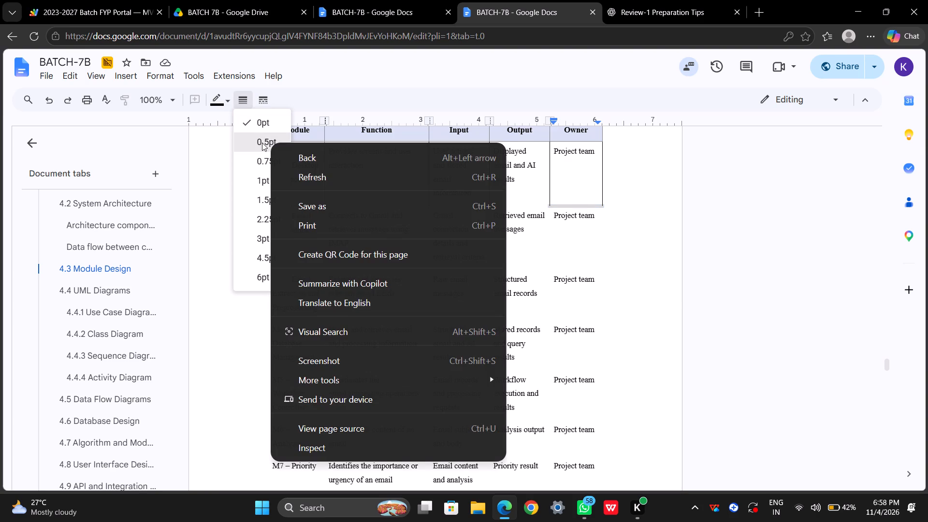
pyautogui.click(262, 143)
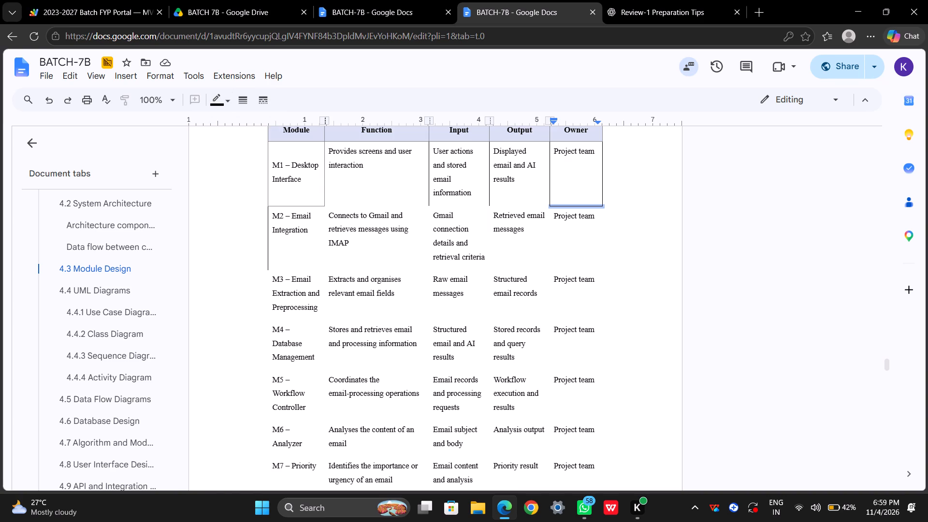
pyautogui.click(518, 207)
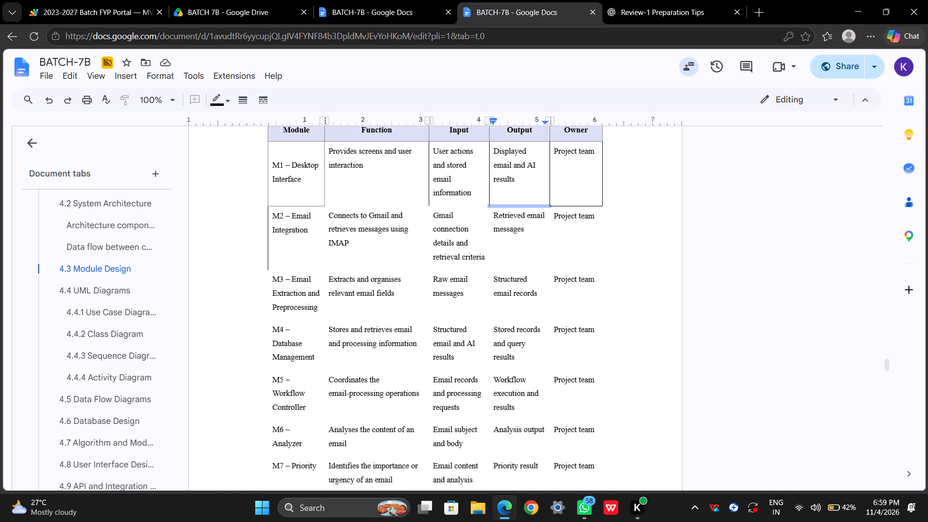
# Set the bottom border of M1's Output cell in Table 4.1 to a 0.5 pt width.
pyautogui.click(242, 103)
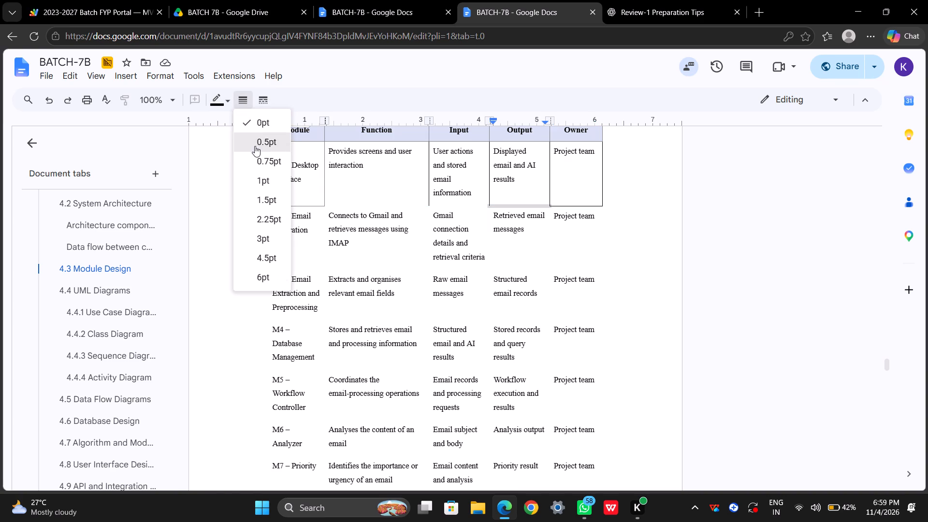
pyautogui.click(255, 146)
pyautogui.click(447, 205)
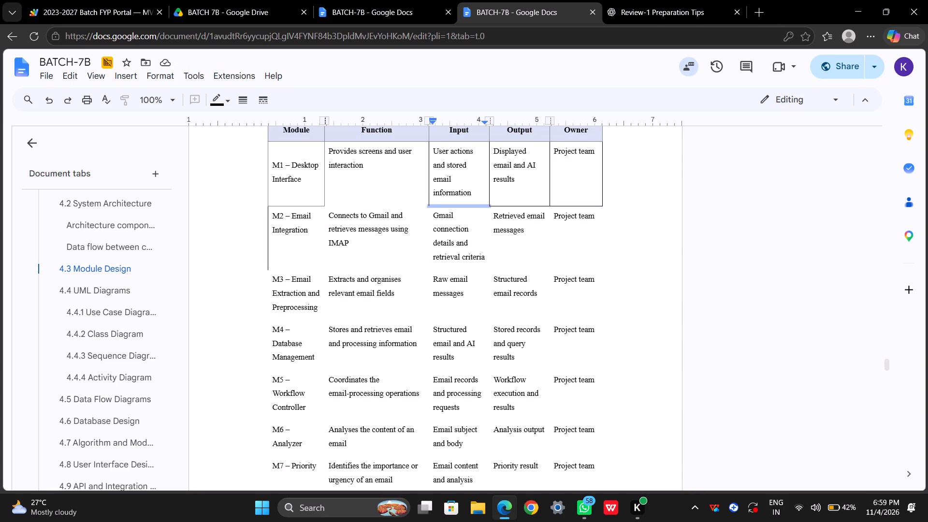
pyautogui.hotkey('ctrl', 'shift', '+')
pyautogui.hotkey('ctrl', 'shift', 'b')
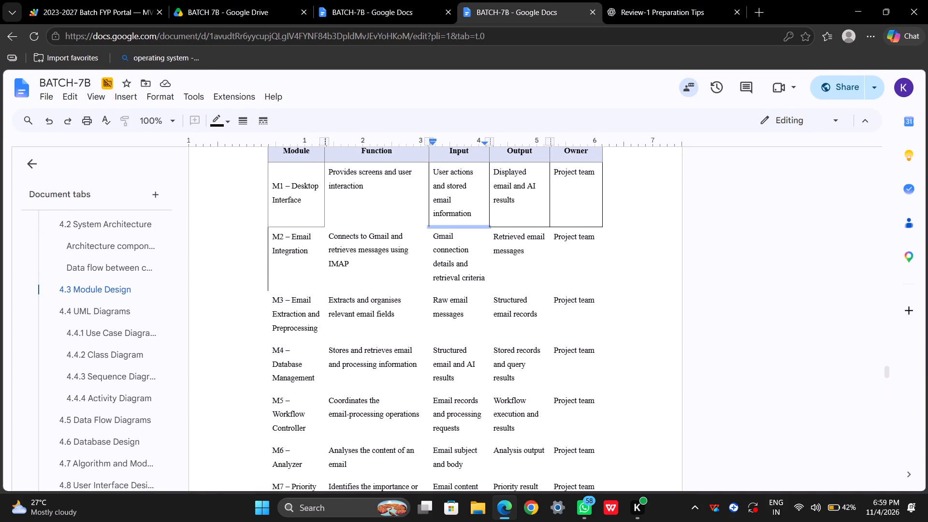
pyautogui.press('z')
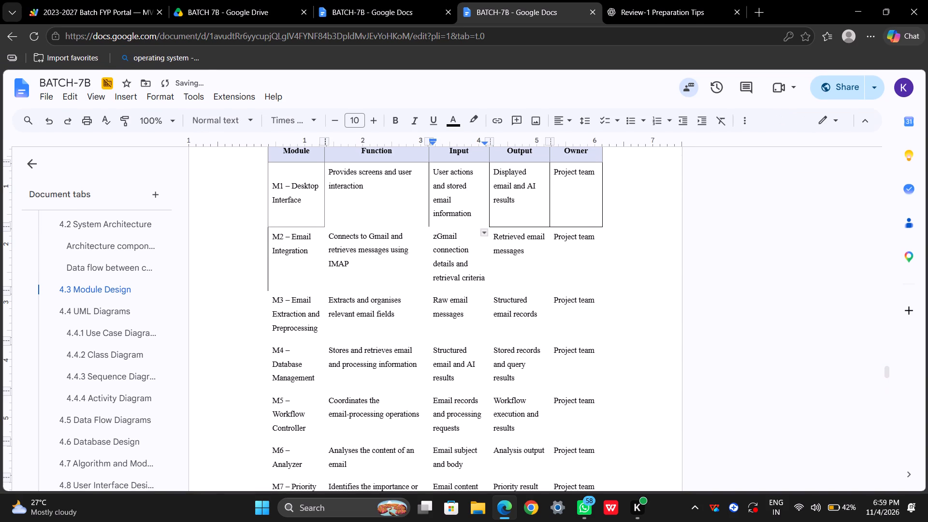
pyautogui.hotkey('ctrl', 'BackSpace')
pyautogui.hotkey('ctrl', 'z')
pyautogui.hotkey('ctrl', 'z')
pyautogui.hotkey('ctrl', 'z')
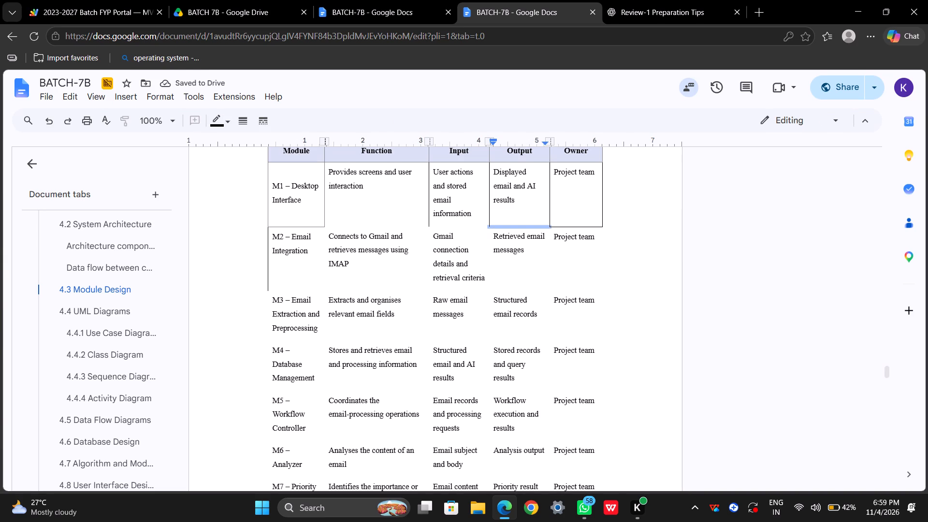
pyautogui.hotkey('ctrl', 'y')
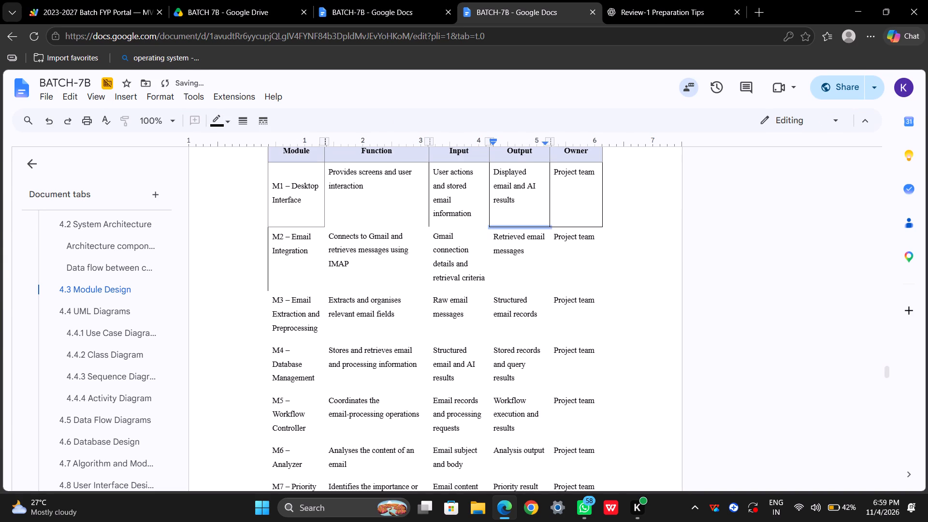
# Select the bottom border of M1's Input cell in Table 4.1.
pyautogui.click(454, 231)
pyautogui.click(459, 228)
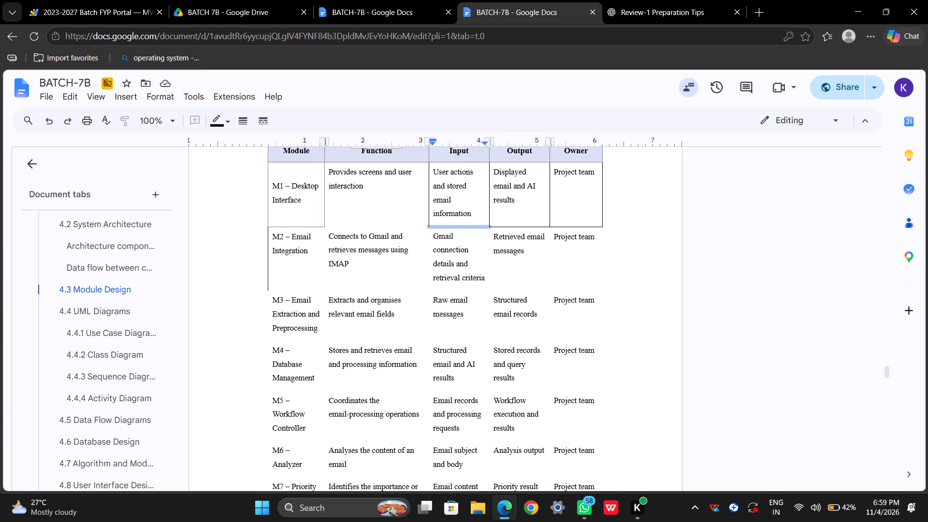
pyautogui.click(446, 224)
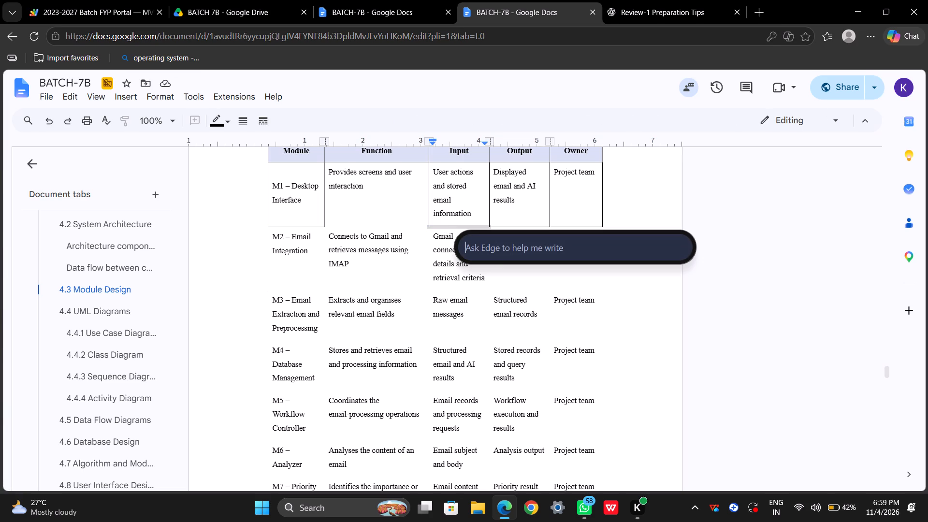
# Ask Edge's writing assistant to "draw lines for each feilds" from M1's Input cell border in Table 4.1.
pyautogui.write('dr')
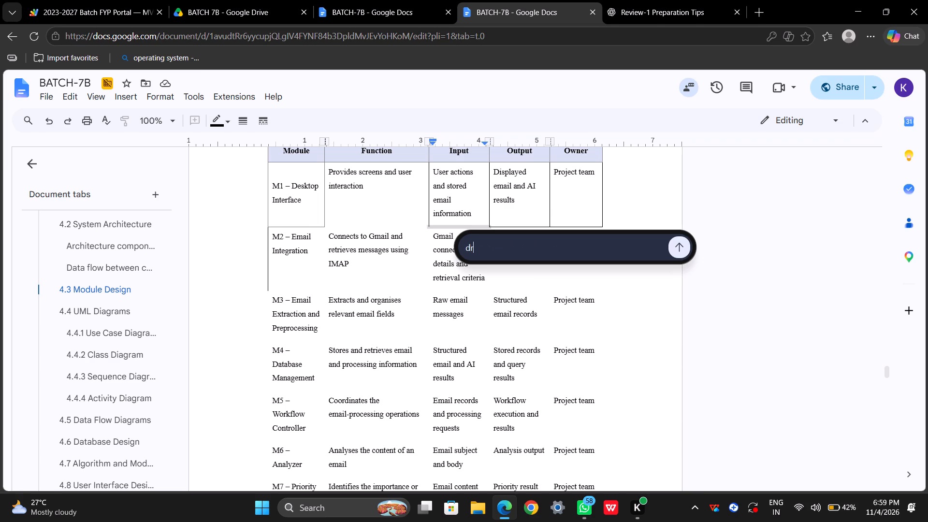
pyautogui.write('aw li')
pyautogui.write('nes')
pyautogui.press('space')
pyautogui.write('for each feilds')
pyautogui.press('Return')
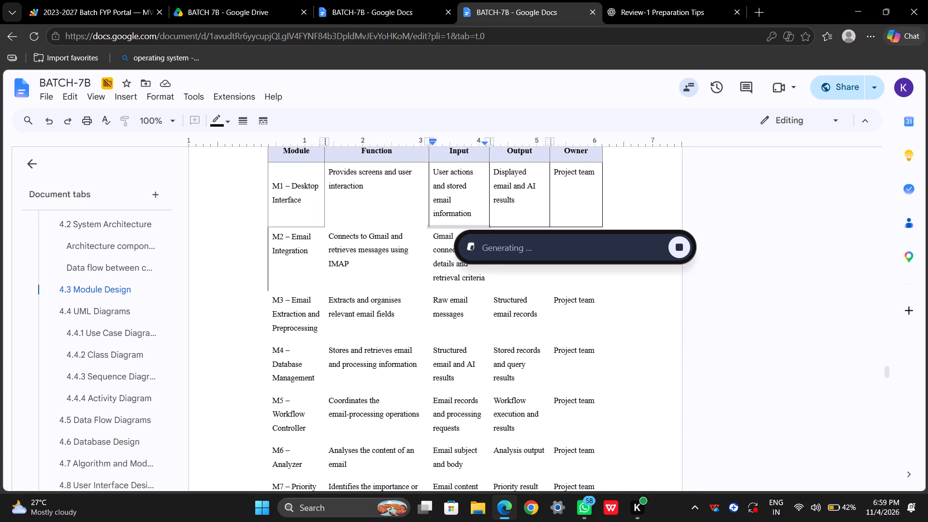
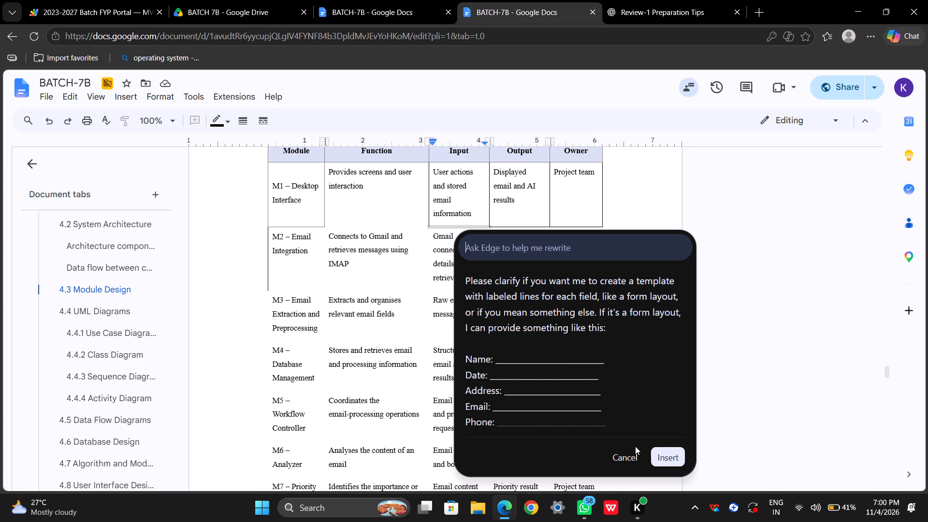
# Dismiss the writing assistant's suggestion and set the bottom border of M1's Input cell in Table 4.1 to 0.5 pt.
pyautogui.click(616, 455)
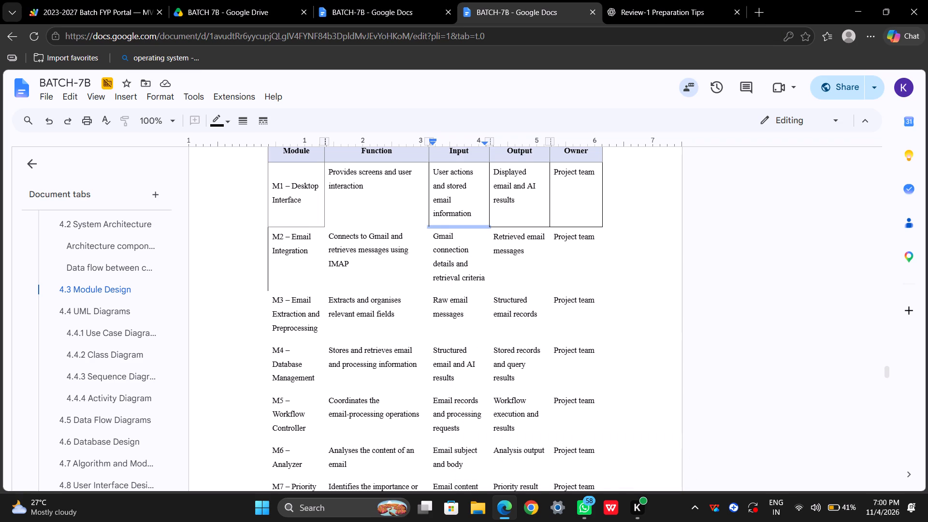
pyautogui.click(443, 228)
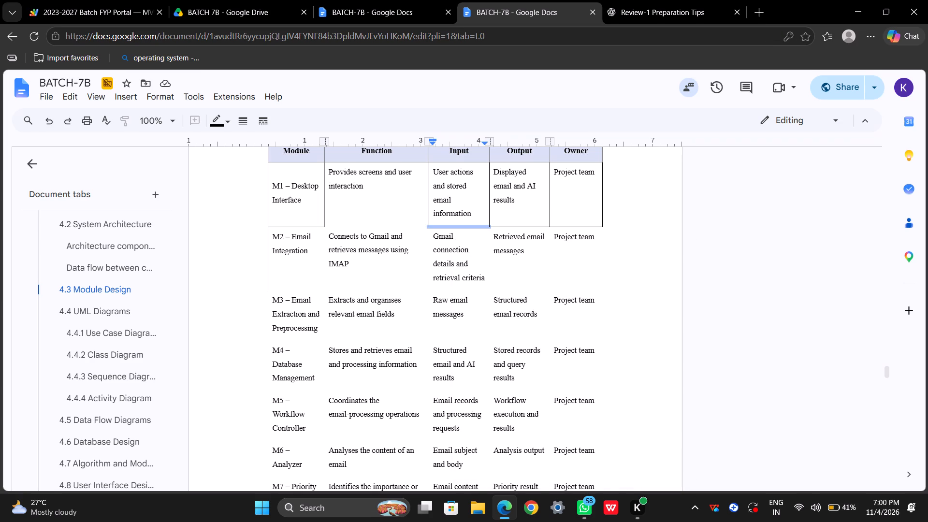
pyautogui.click(443, 228)
pyautogui.click(443, 228)
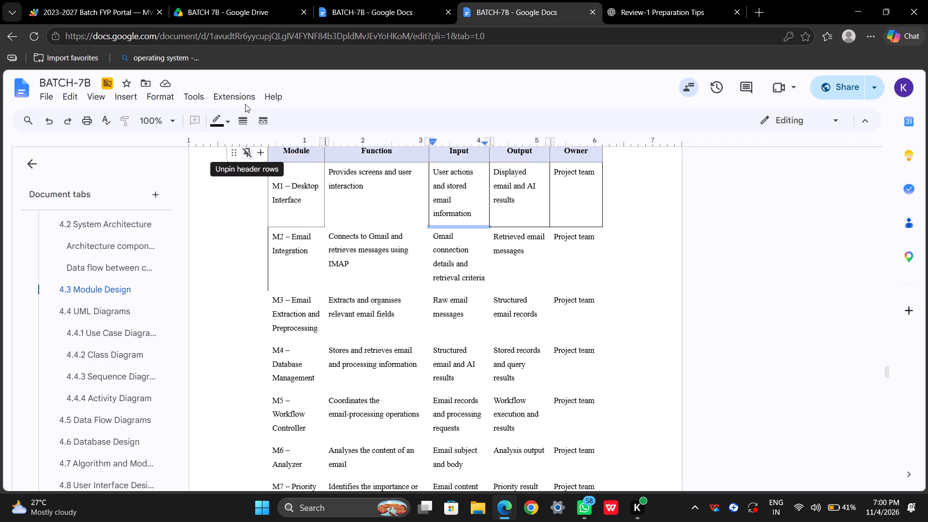
pyautogui.click(244, 118)
pyautogui.click(256, 161)
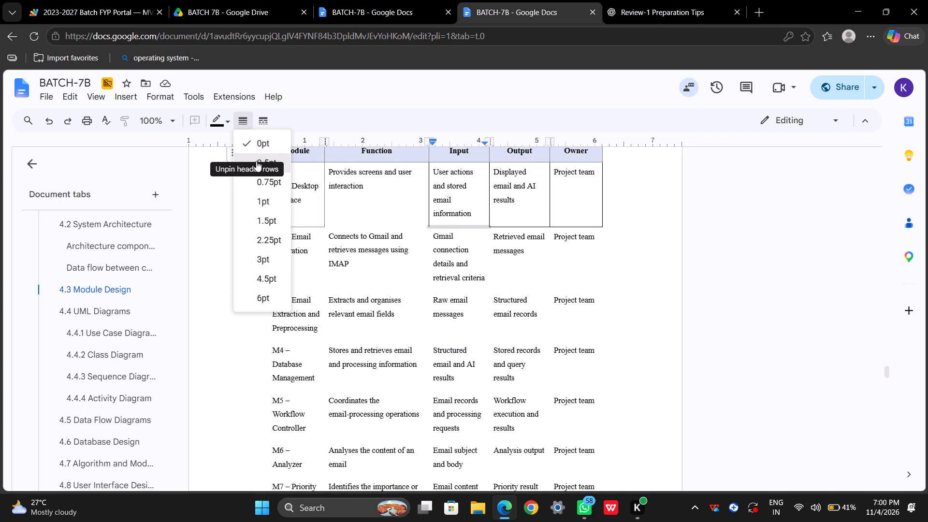
# Set the bottom border of M1's Function cell in Table 4.1 to a 0.5 pt width.
pyautogui.click(346, 226)
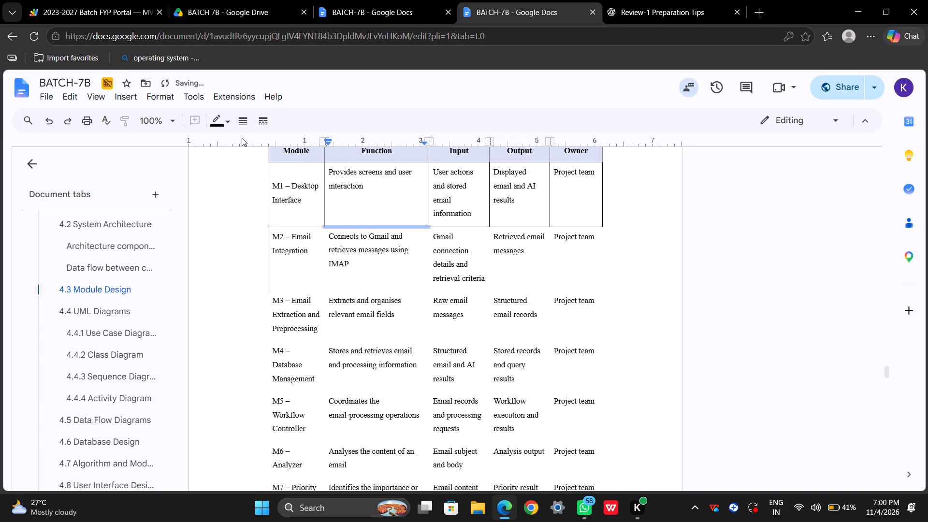
pyautogui.moveTo(240, 122); pyautogui.dragTo(254, 174)
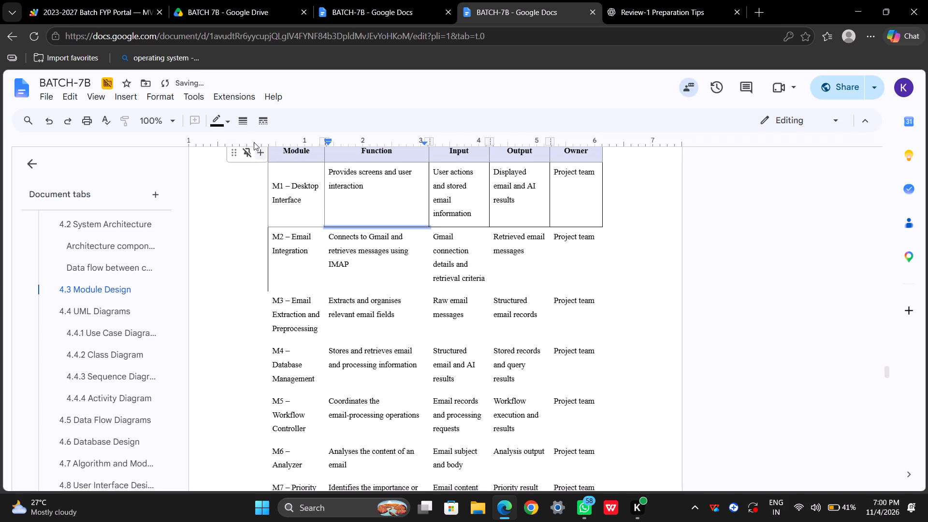
pyautogui.click(245, 127)
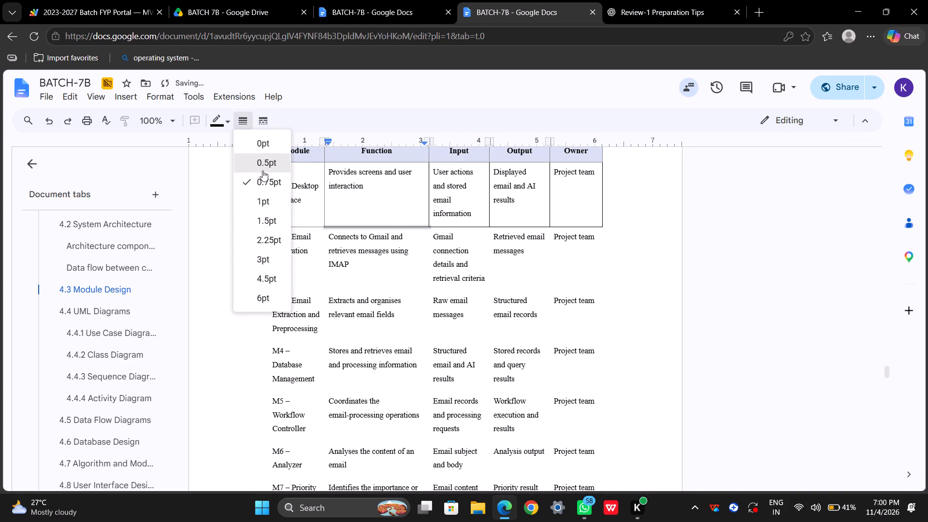
pyautogui.click(262, 171)
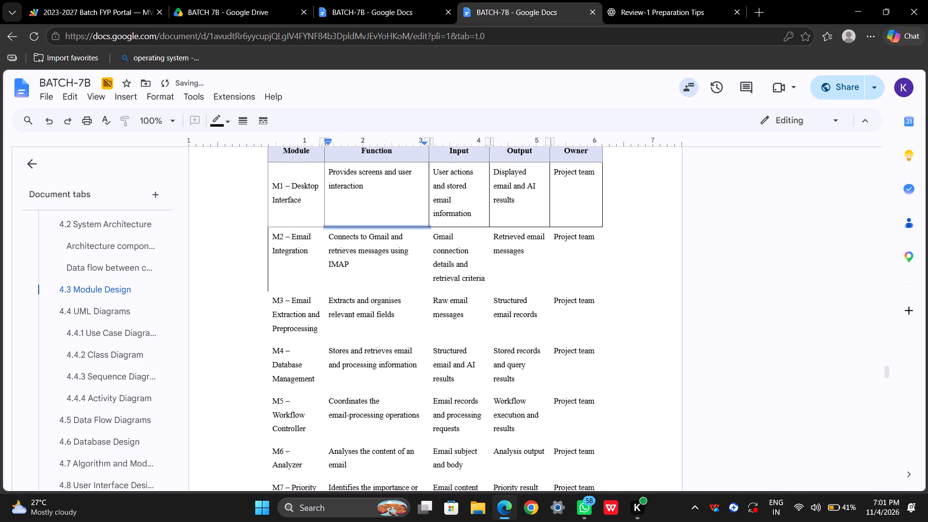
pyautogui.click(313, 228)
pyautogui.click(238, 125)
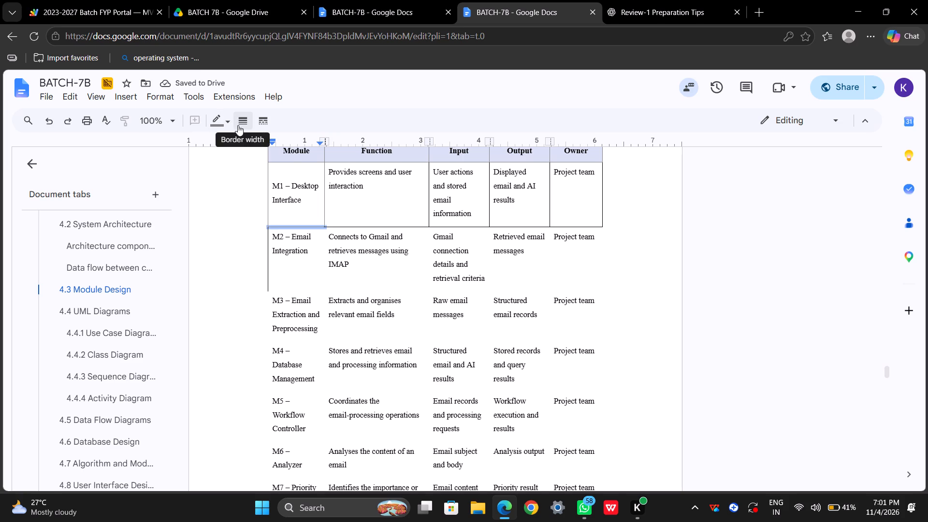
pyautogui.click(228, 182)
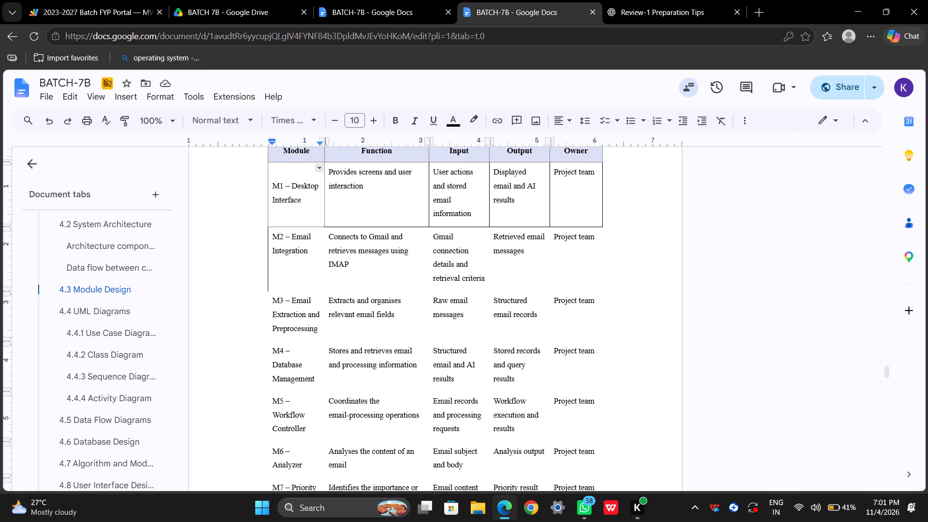
# Set the left border of M3's Module cell in Table 4.1 to a 0.5 pt width.
pyautogui.click(269, 300)
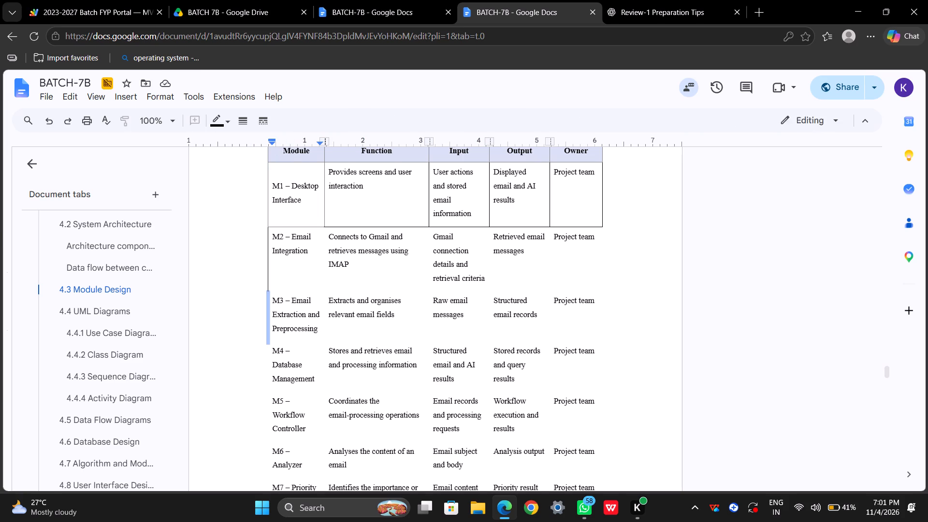
pyautogui.click(241, 115)
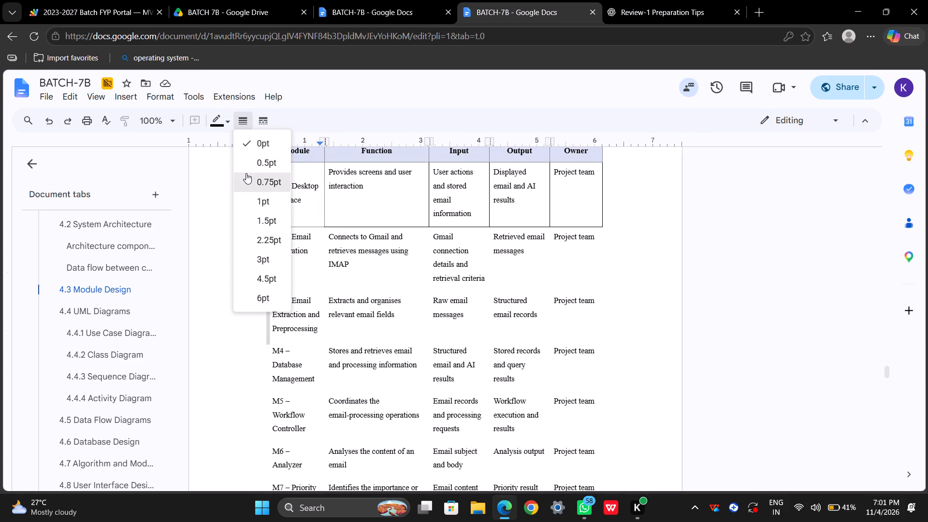
pyautogui.click(248, 164)
# Set the borders between the Module and Function cells of rows M2 and M3 in Table 4.1 to 0.5 pt.
pyautogui.scroll(-1, 311, 246)
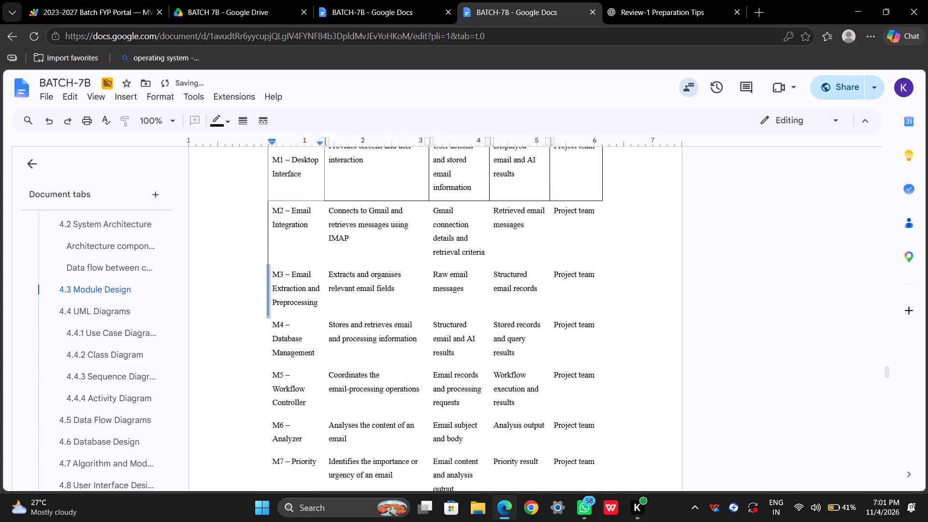
pyautogui.scroll(-1, 311, 246)
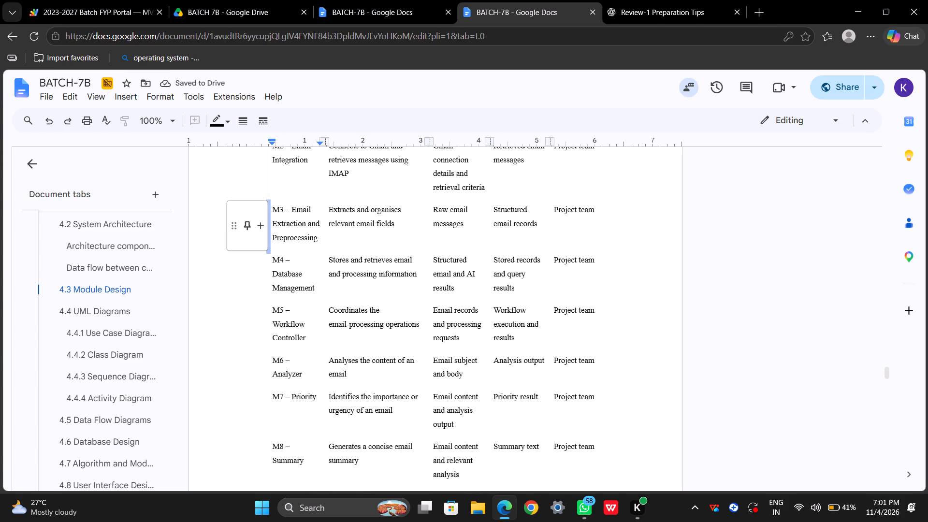
pyautogui.click(320, 183)
pyautogui.click(320, 183)
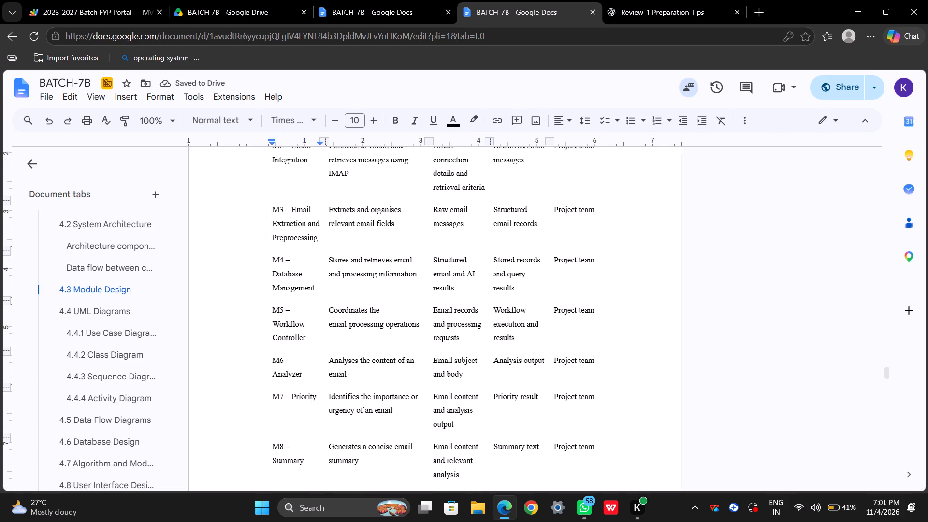
pyautogui.click(325, 189)
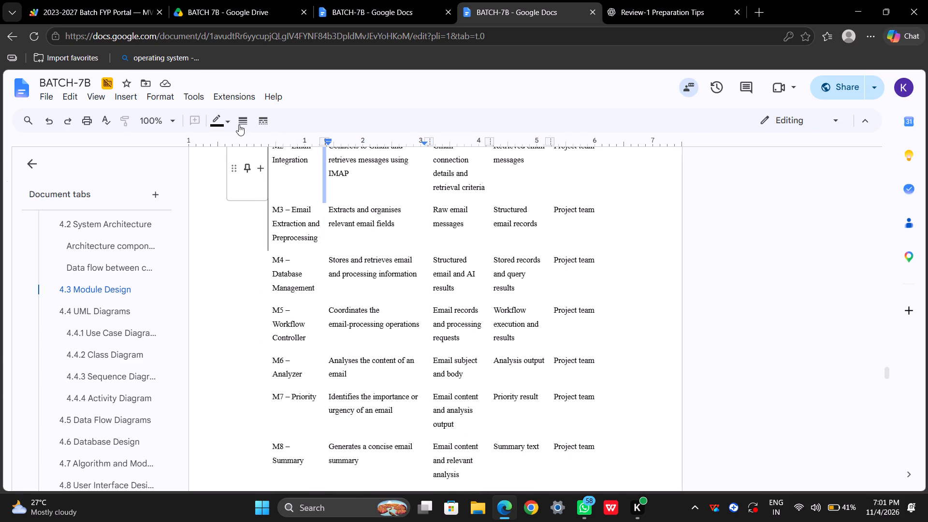
pyautogui.click(239, 125)
pyautogui.click(250, 156)
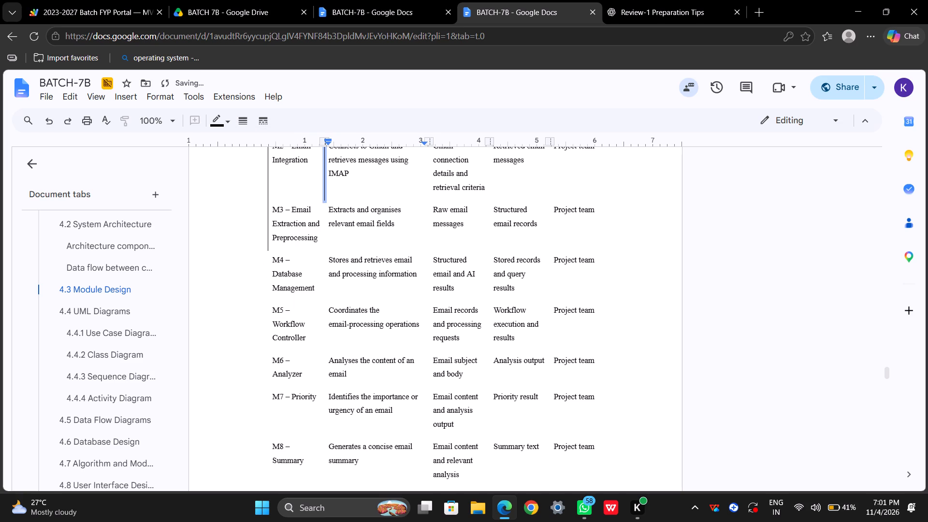
pyautogui.click(416, 179)
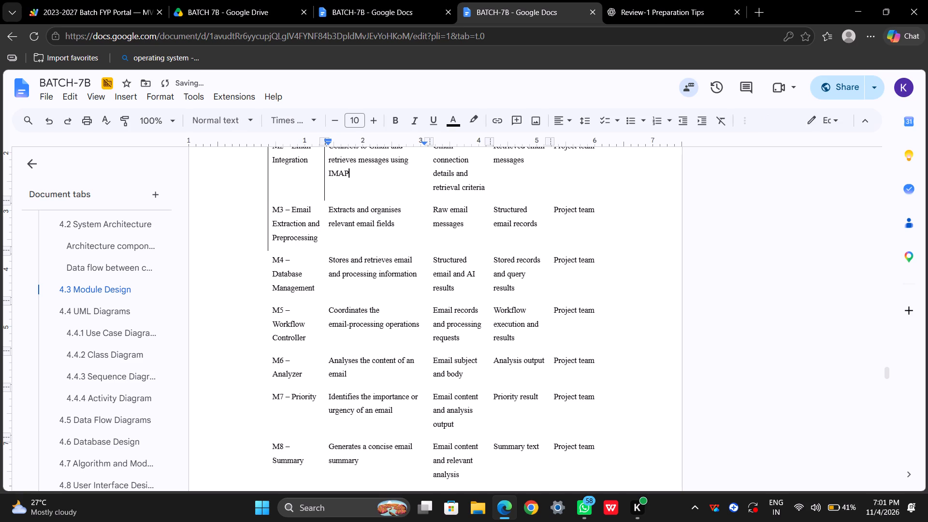
pyautogui.click(324, 229)
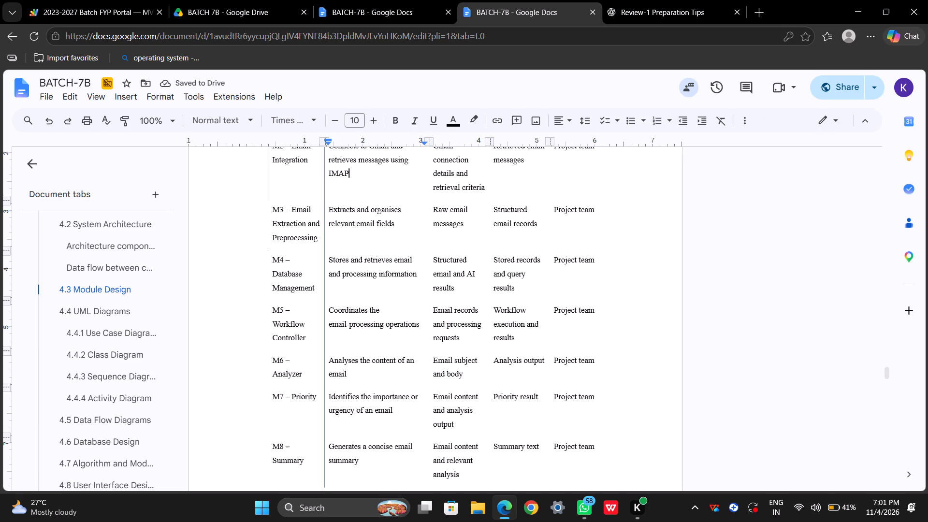
pyautogui.click(244, 124)
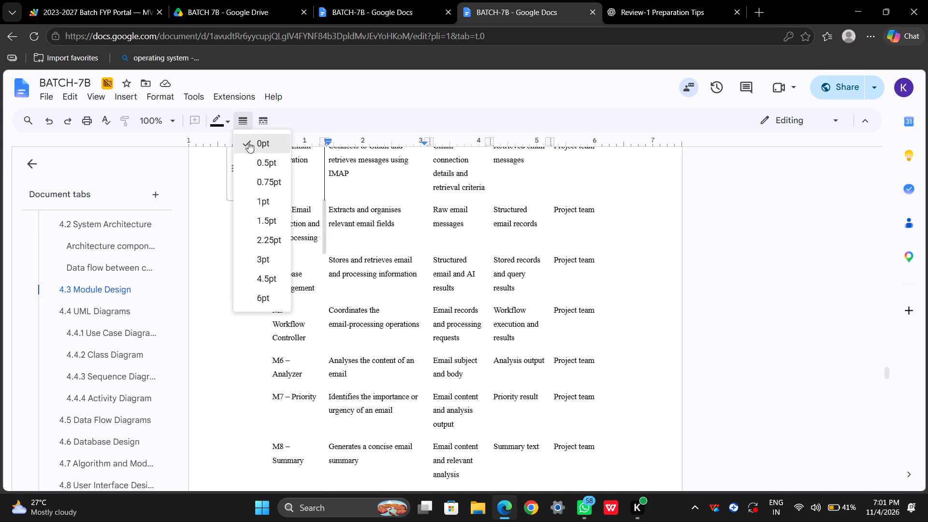
pyautogui.click(261, 162)
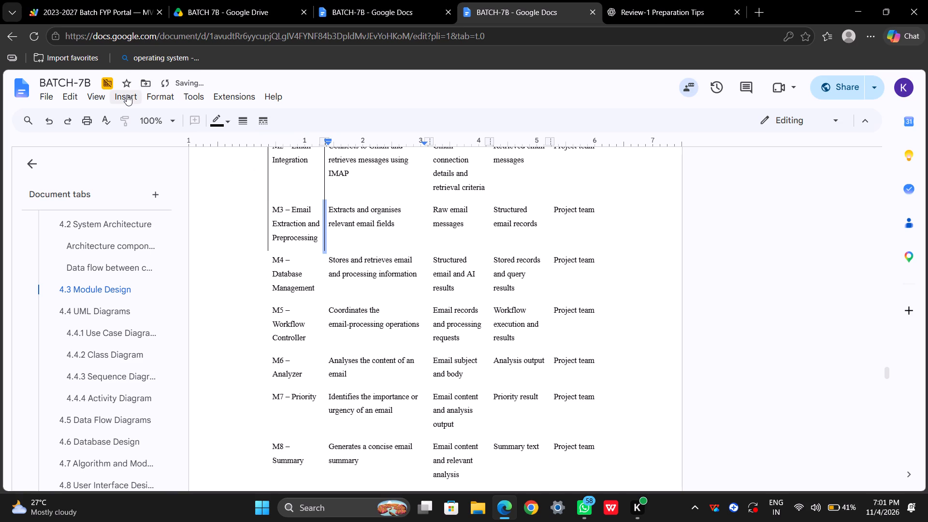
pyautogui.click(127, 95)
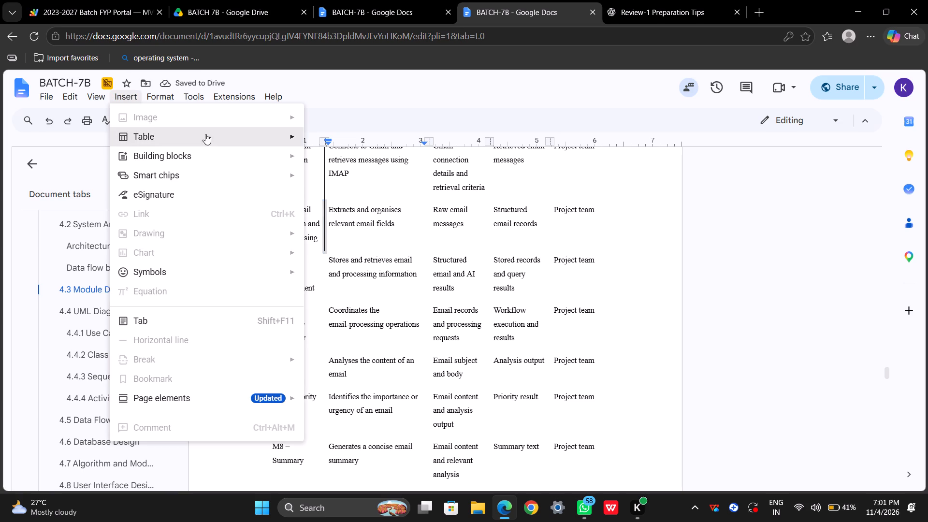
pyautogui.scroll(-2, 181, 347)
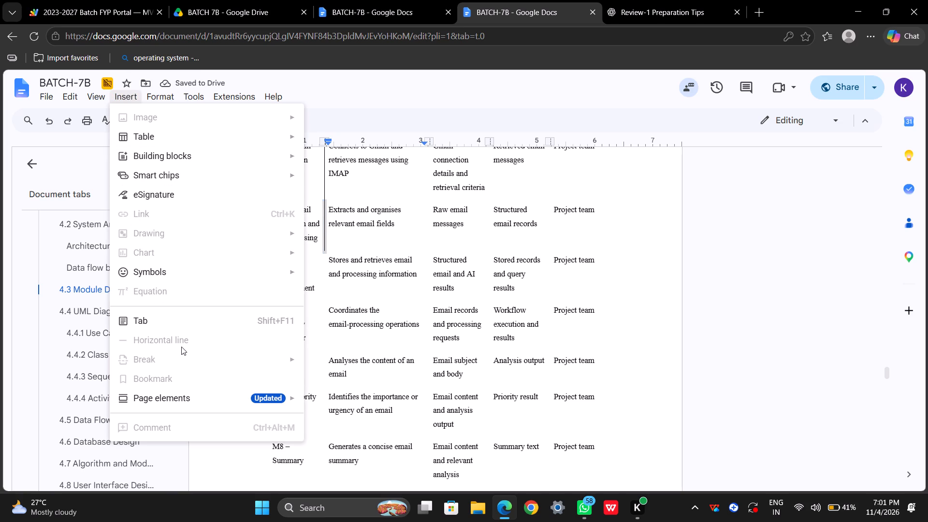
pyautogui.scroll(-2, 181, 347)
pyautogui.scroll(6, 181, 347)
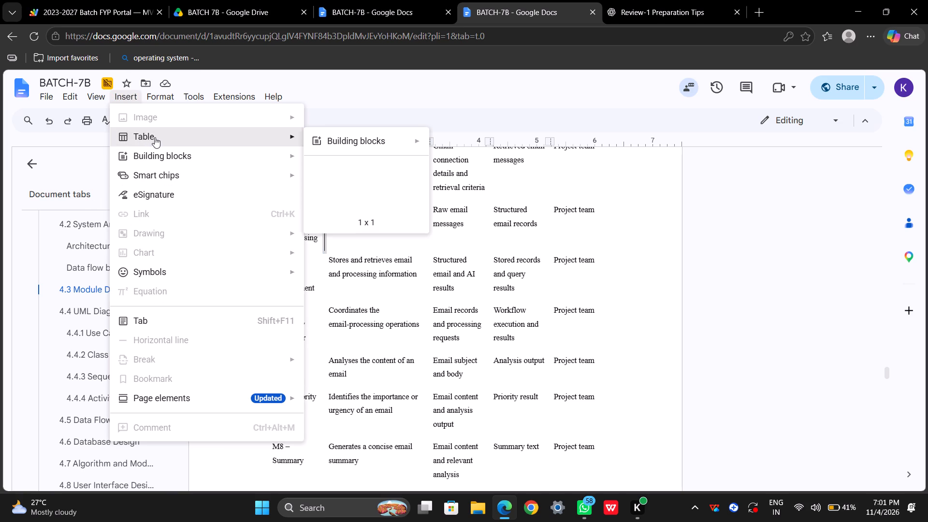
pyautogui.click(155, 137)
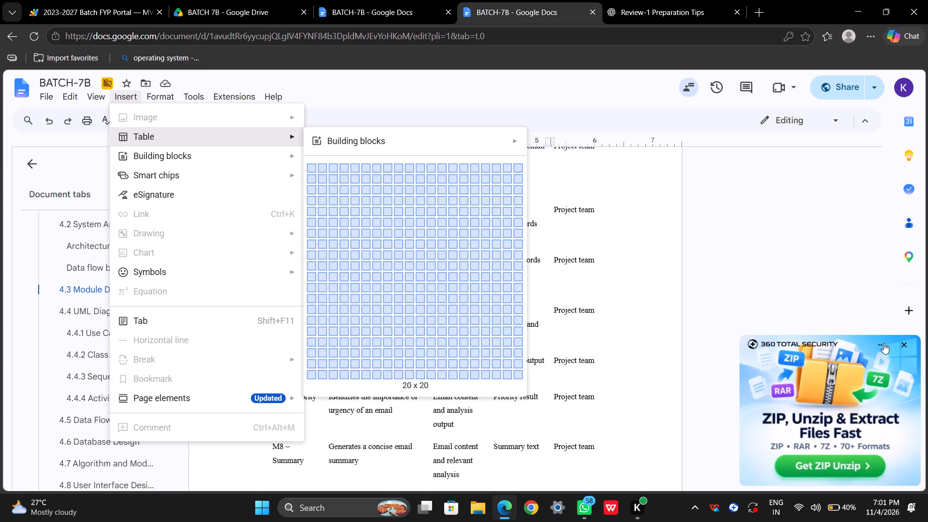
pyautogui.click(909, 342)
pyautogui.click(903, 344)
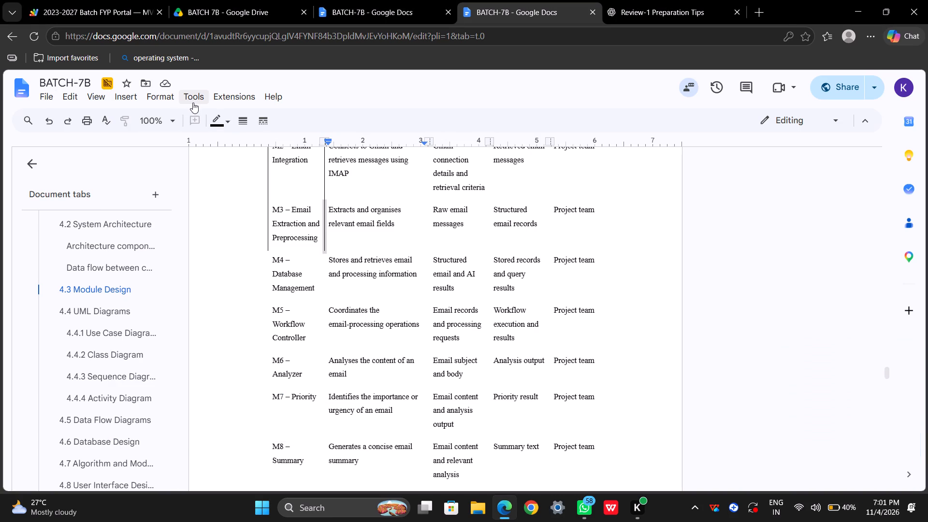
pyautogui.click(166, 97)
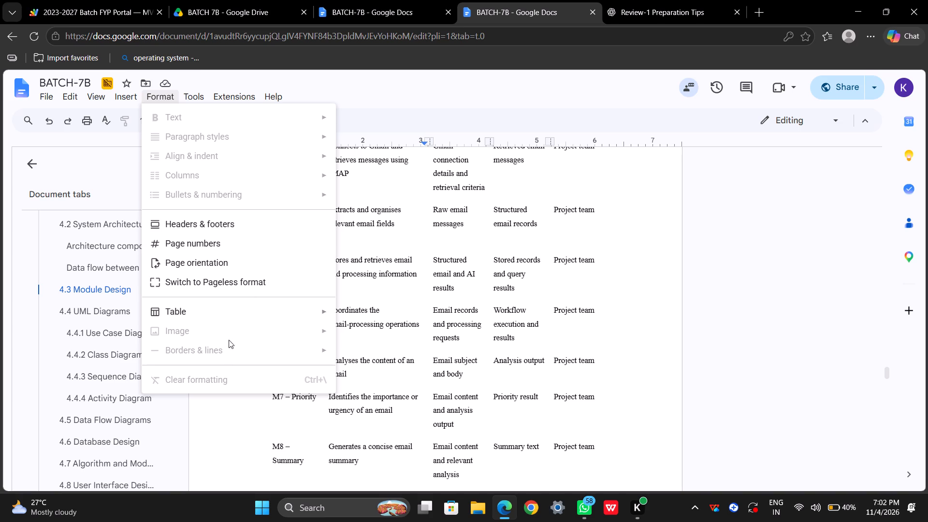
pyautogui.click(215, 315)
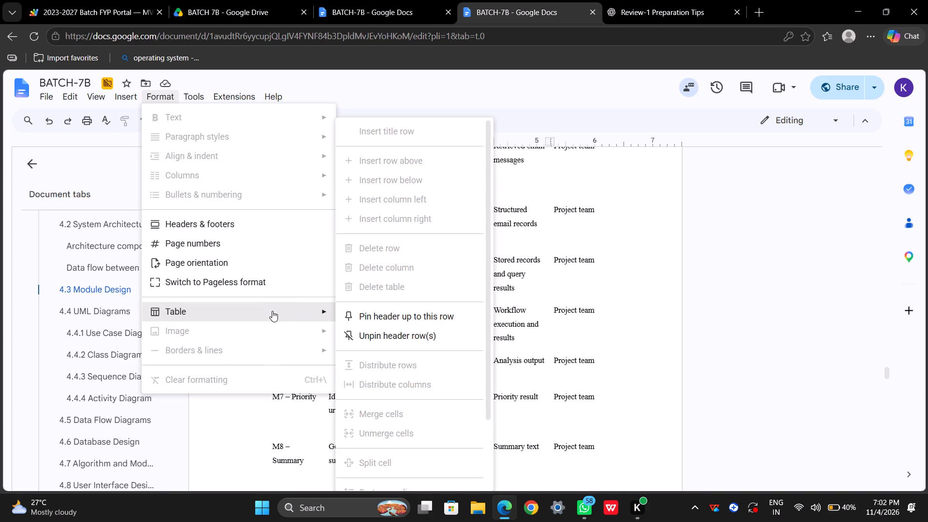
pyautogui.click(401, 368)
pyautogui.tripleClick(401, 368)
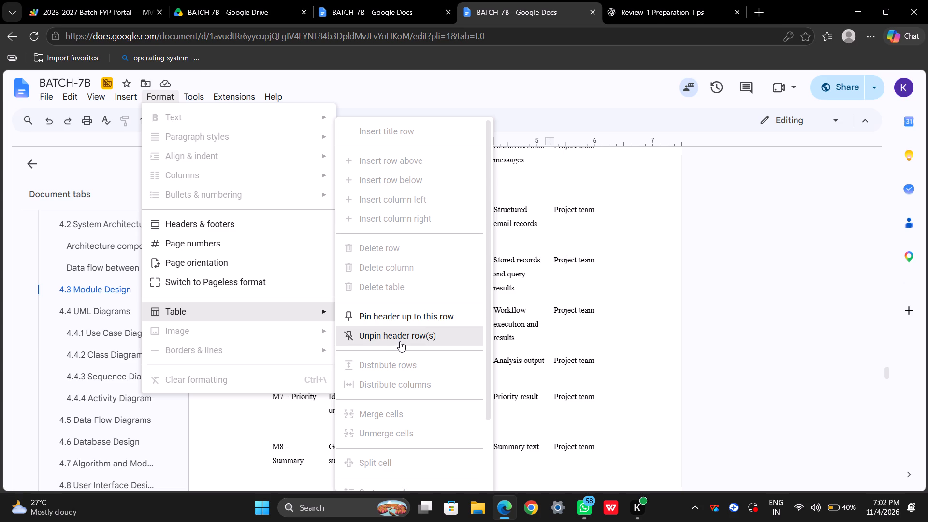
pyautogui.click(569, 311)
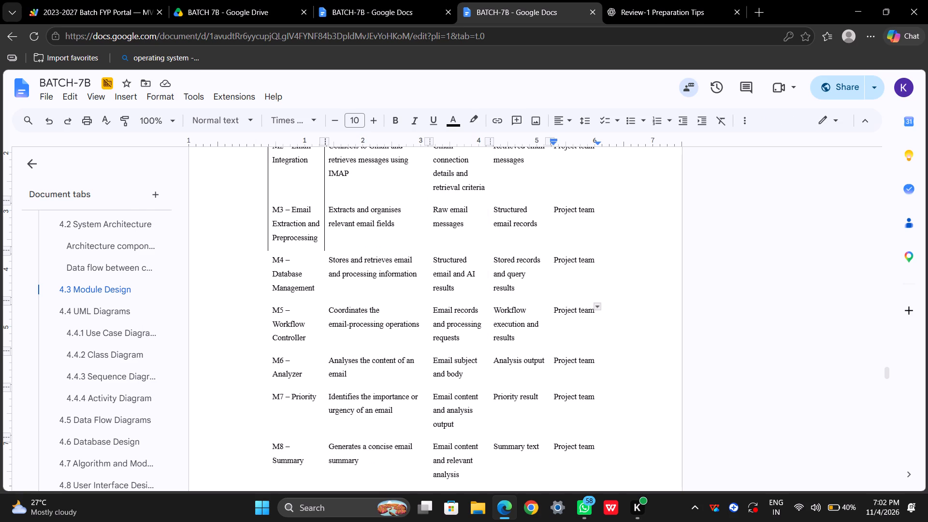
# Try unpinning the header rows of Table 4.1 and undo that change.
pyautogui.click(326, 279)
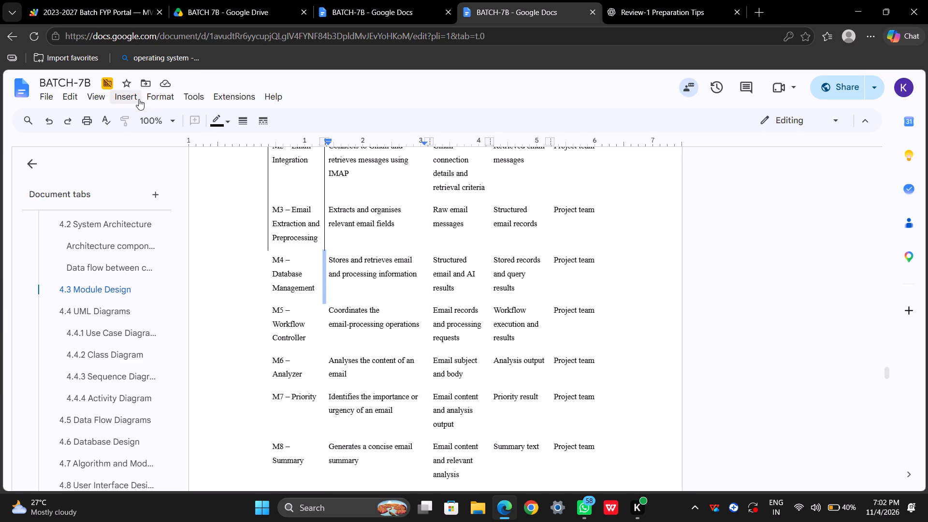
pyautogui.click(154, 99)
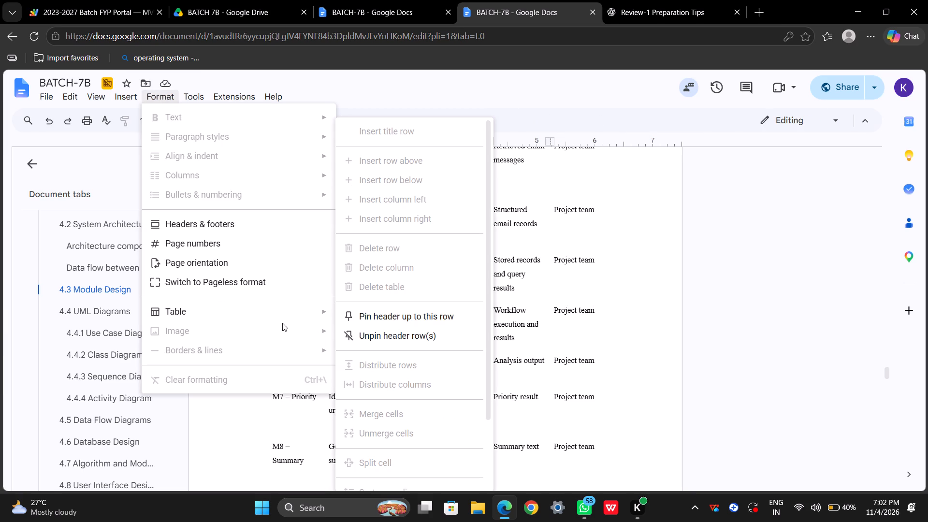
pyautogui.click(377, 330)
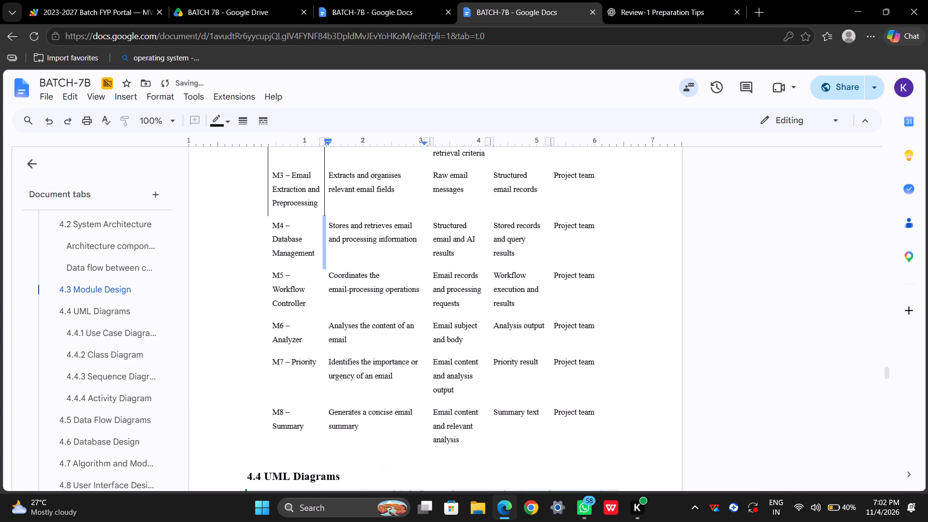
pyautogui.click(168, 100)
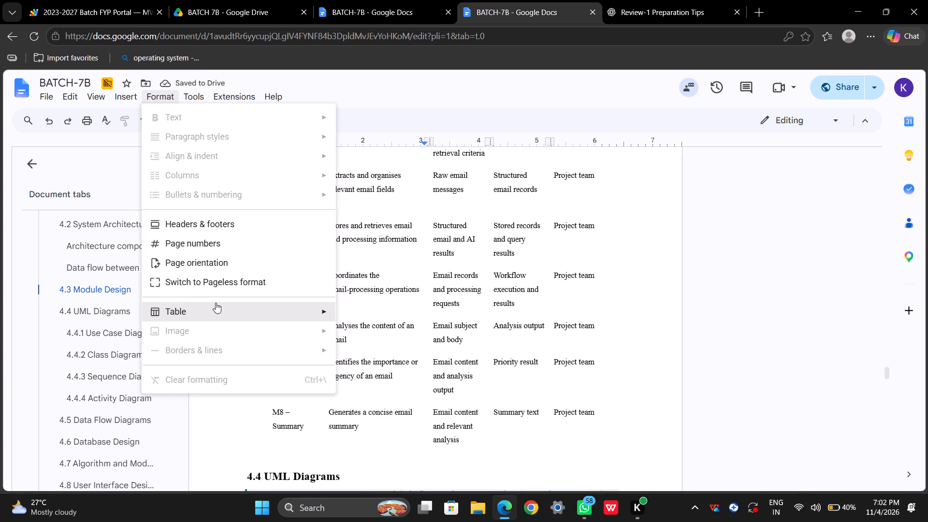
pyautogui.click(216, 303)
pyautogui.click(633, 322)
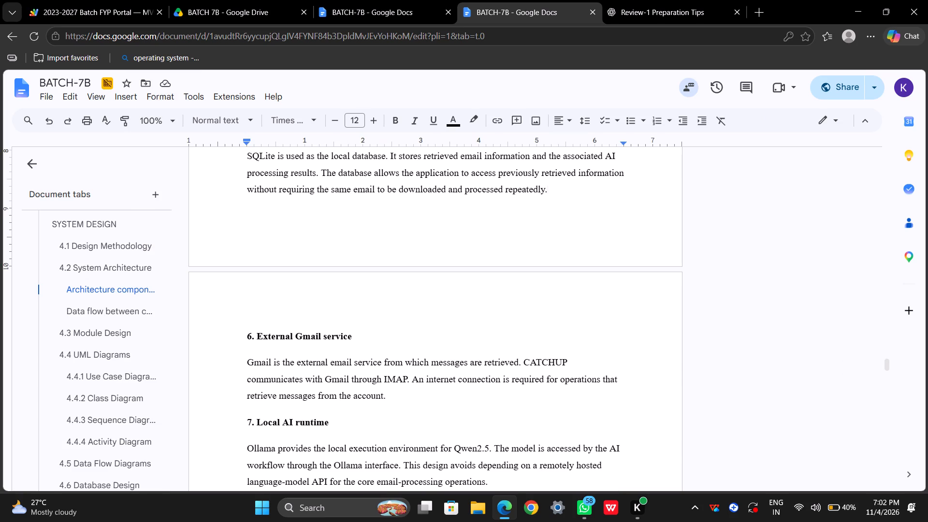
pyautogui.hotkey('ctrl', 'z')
# Set the border between the Function and Input cells of row M2 in Table 4.1 to 0.5 pt.
pyautogui.scroll(-2, 558, 274)
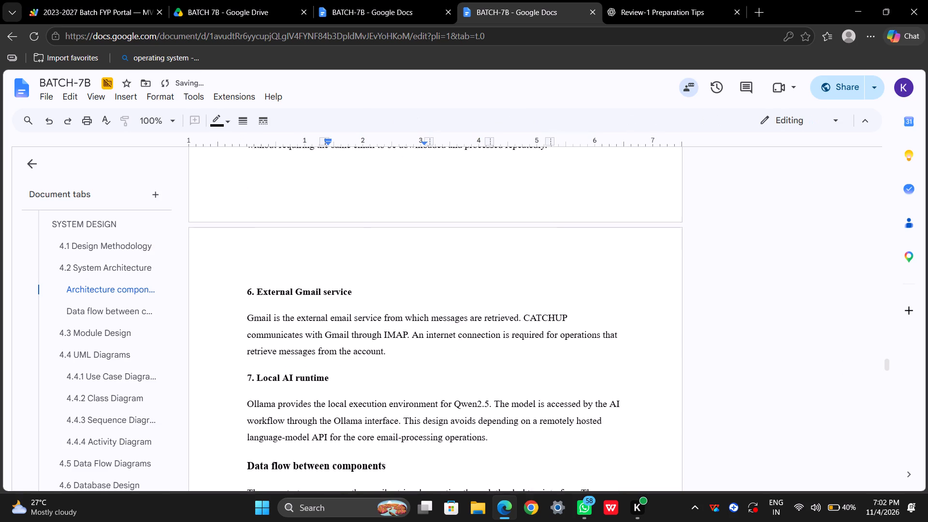
pyautogui.scroll(-10, 558, 274)
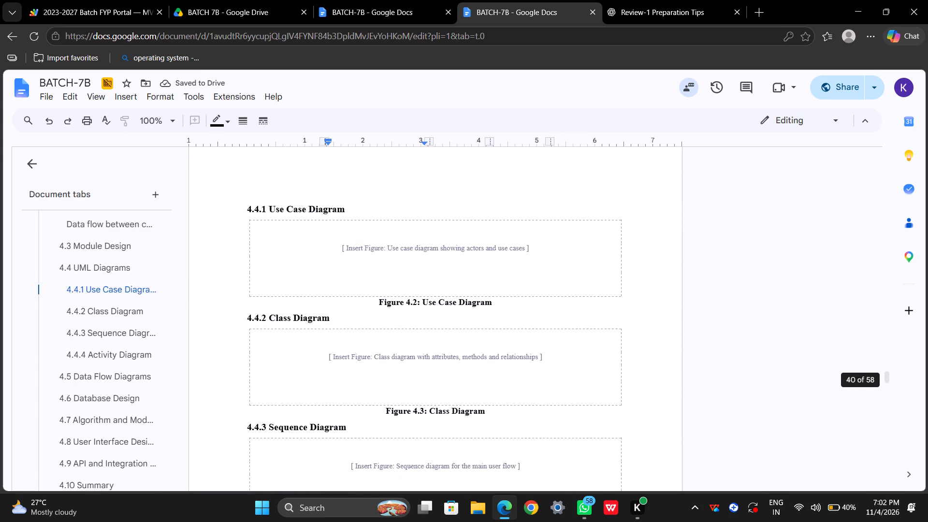
pyautogui.scroll(7, 558, 274)
pyautogui.scroll(-2, 558, 274)
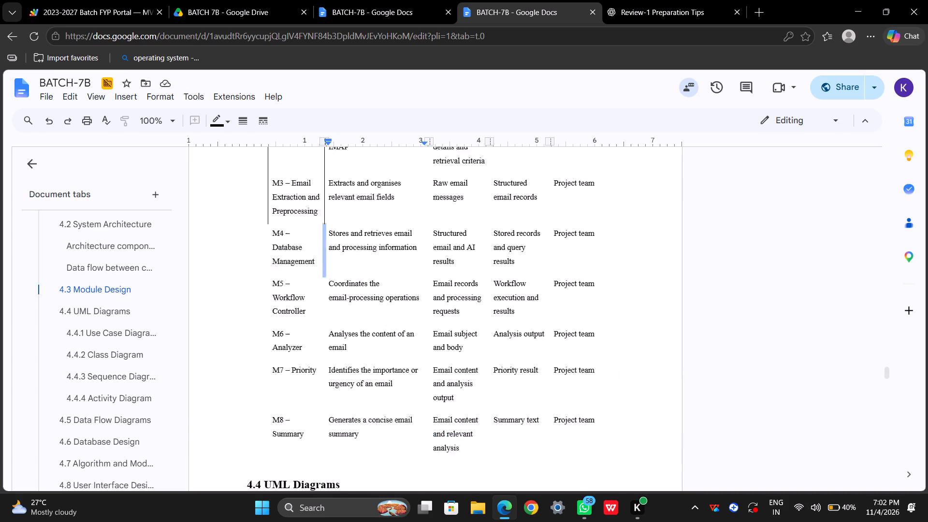
pyautogui.scroll(-2, 558, 274)
pyautogui.scroll(2, 558, 274)
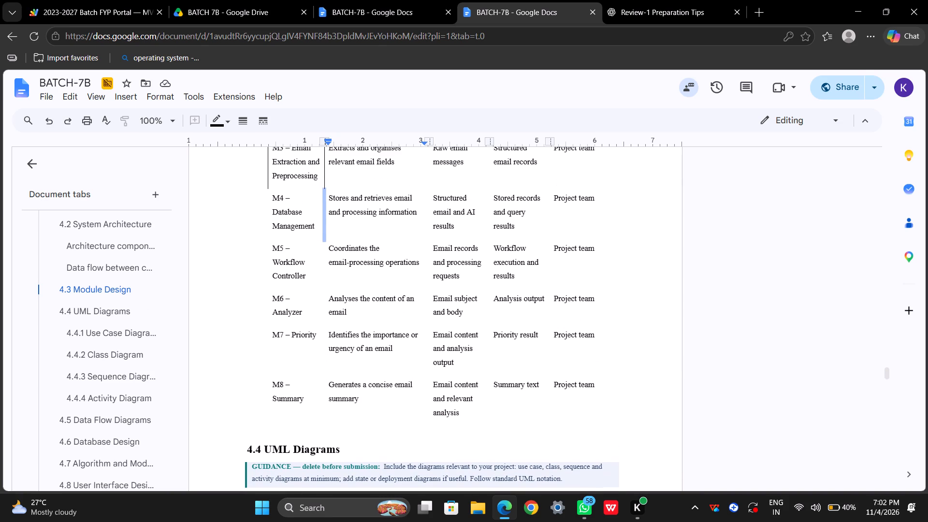
pyautogui.scroll(4, 547, 242)
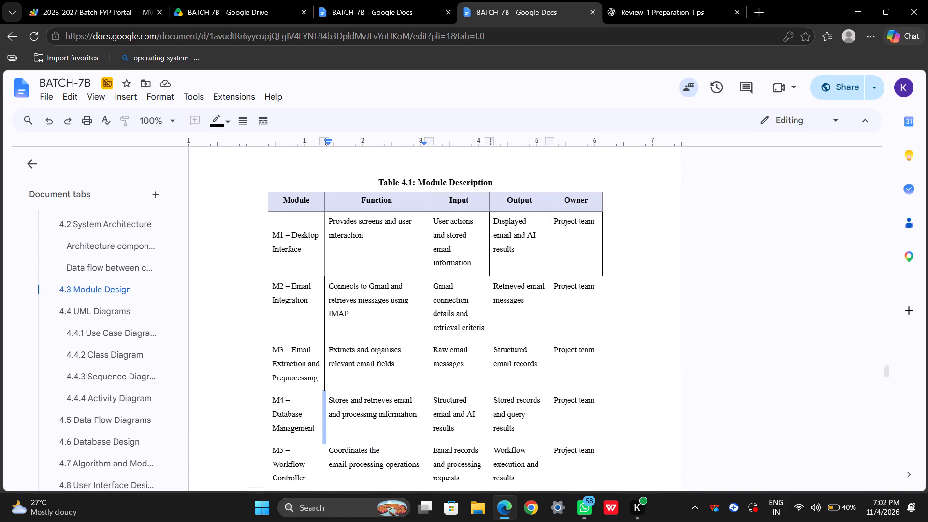
pyautogui.click(429, 298)
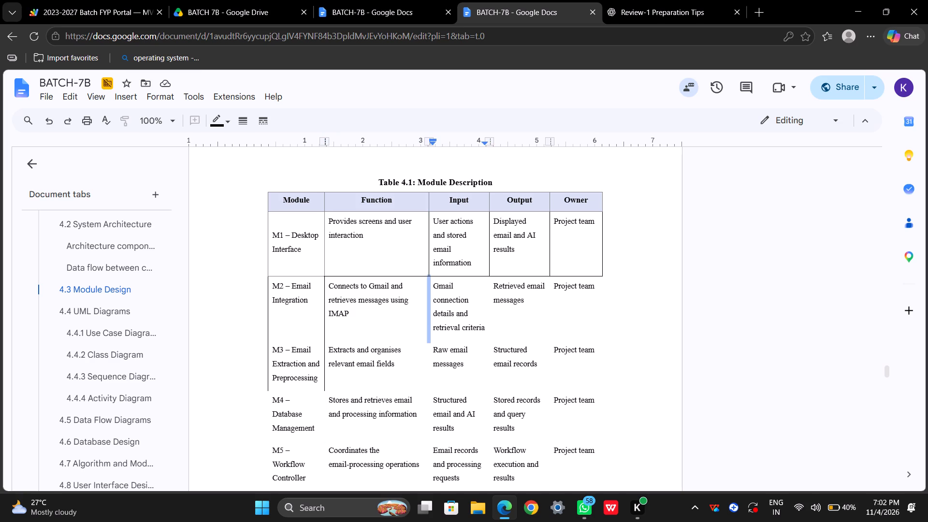
pyautogui.click(244, 119)
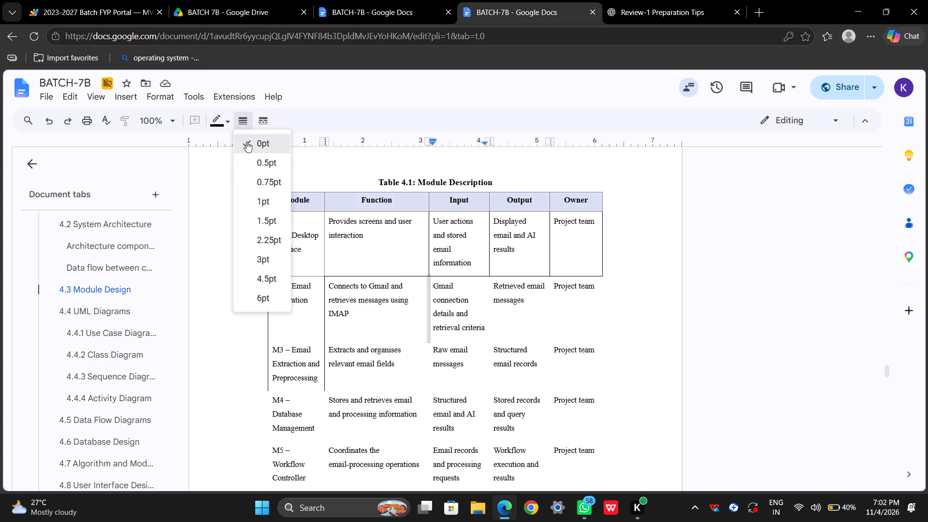
pyautogui.click(255, 161)
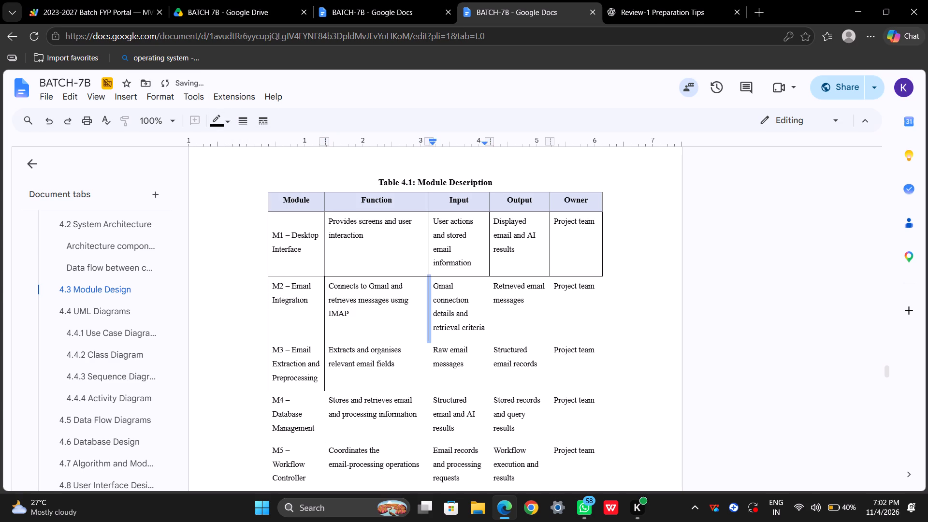
# Select the Table 4.1 cells from row M2 downward, across the Module to Output columns.
pyautogui.moveTo(494, 309); pyautogui.dragTo(485, 308)
pyautogui.click(485, 308)
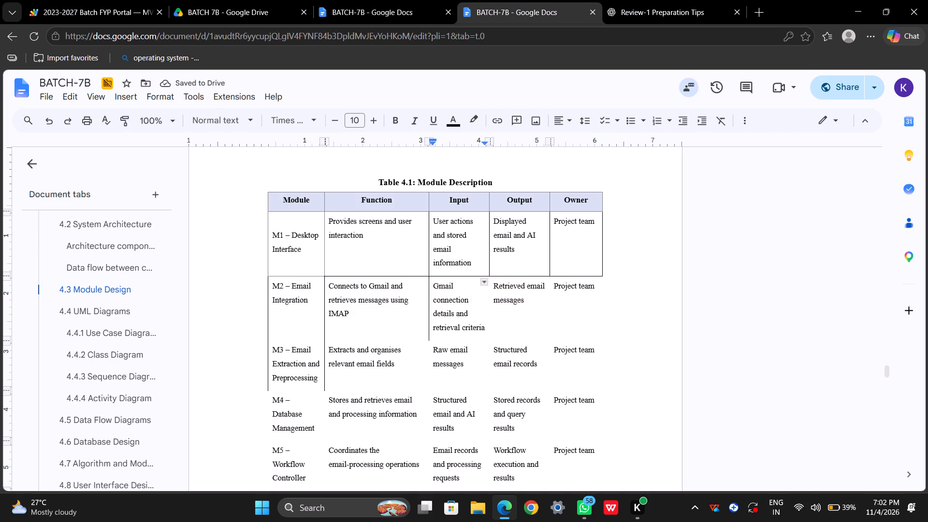
pyautogui.click(485, 308)
# Select all cells of rows M2 through M8 in Table 4.1, from the Module to the Owner column.
pyautogui.moveTo(272, 286); pyautogui.dragTo(556, 463)
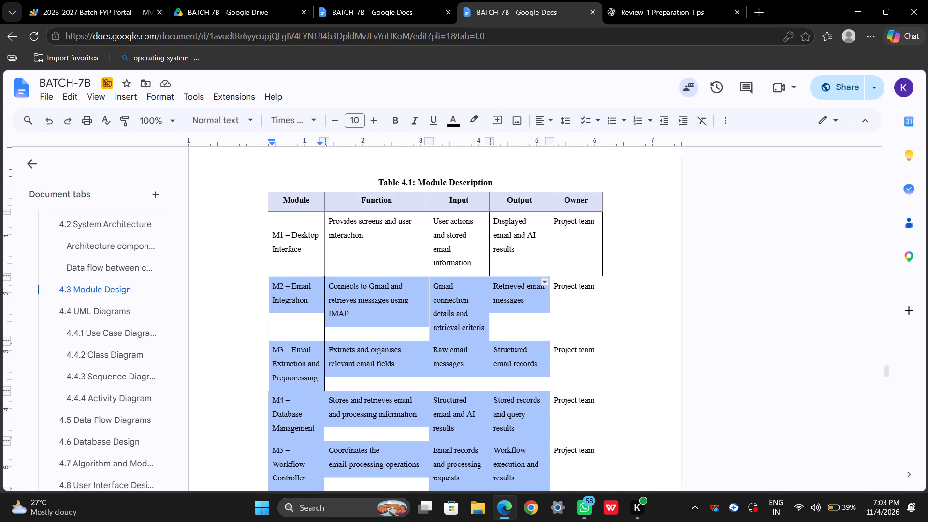
pyautogui.moveTo(556, 463); pyautogui.dragTo(532, 254)
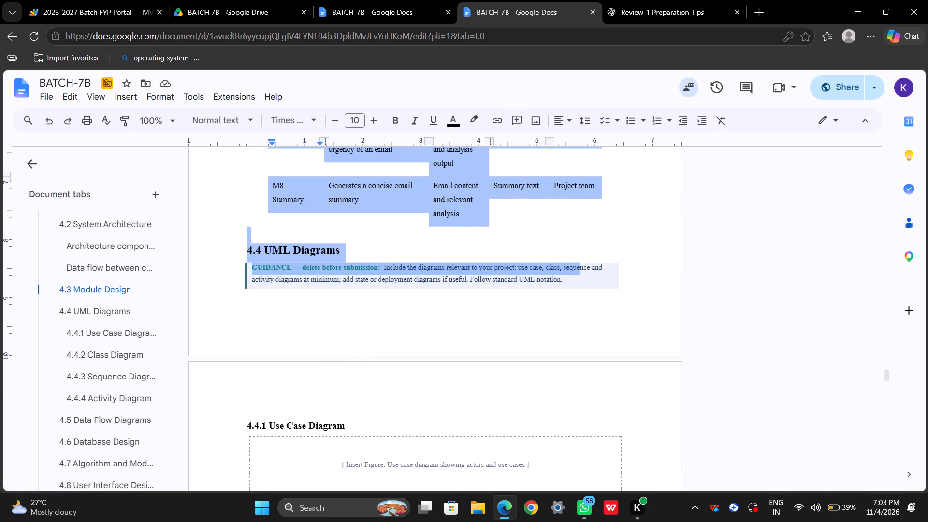
pyautogui.moveTo(532, 254); pyautogui.dragTo(570, 211)
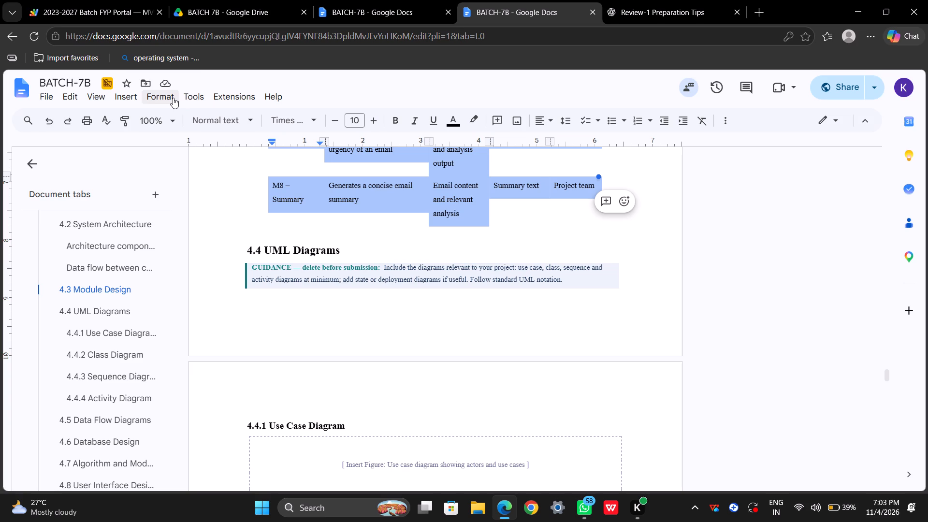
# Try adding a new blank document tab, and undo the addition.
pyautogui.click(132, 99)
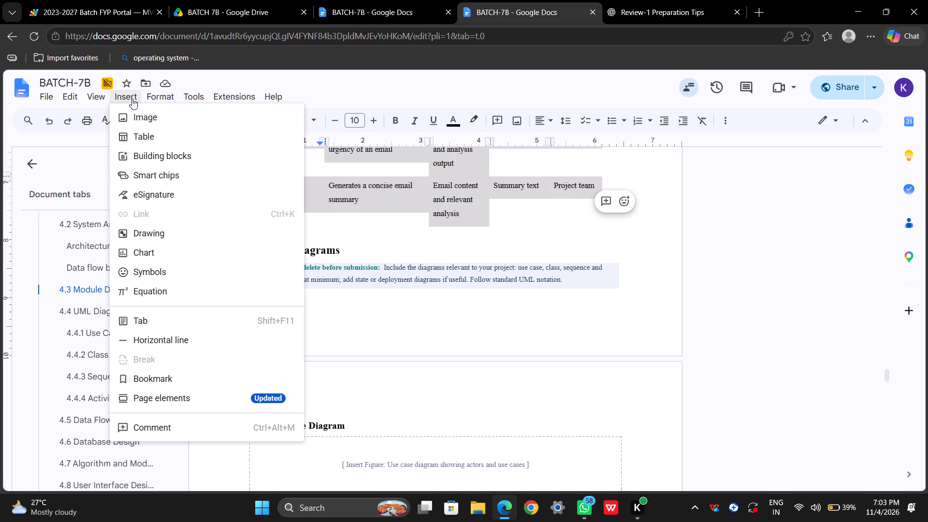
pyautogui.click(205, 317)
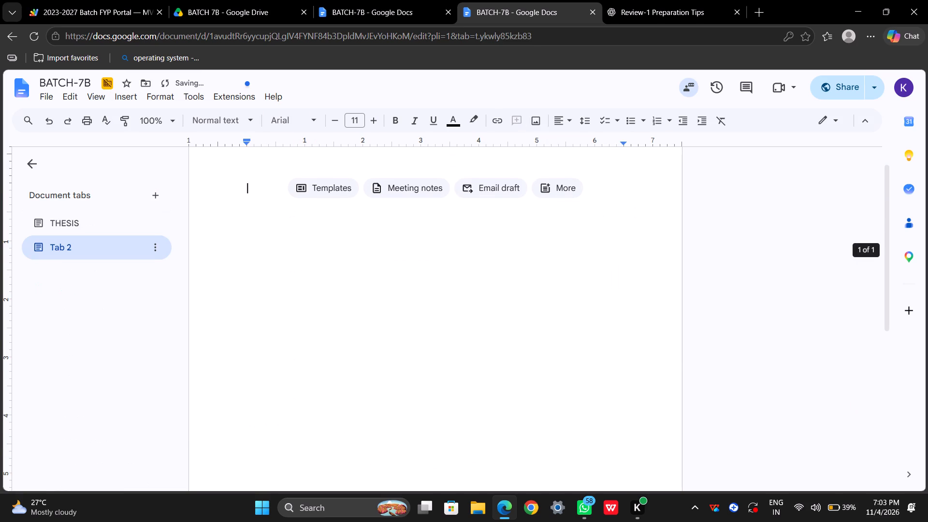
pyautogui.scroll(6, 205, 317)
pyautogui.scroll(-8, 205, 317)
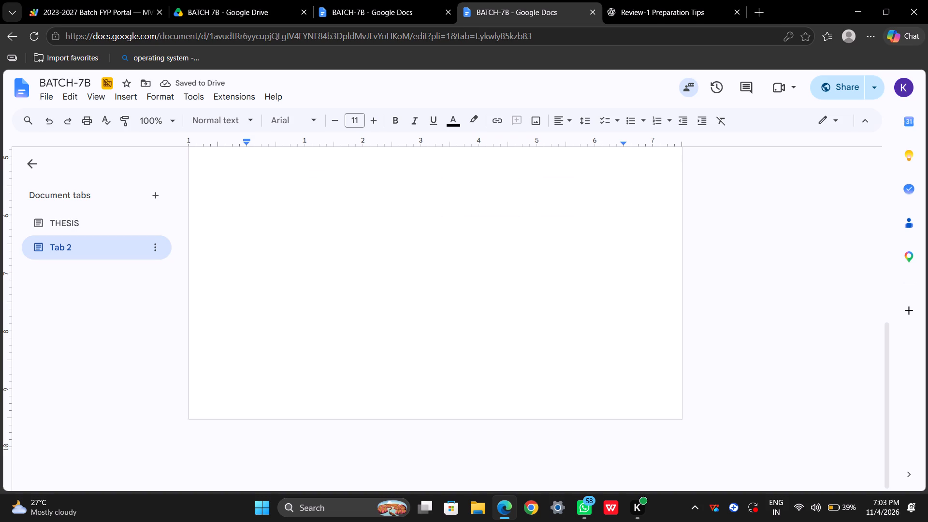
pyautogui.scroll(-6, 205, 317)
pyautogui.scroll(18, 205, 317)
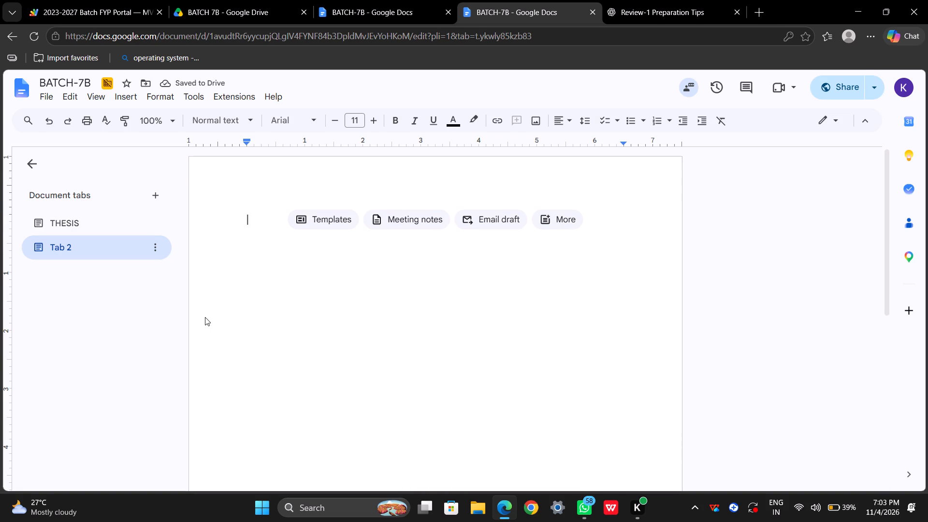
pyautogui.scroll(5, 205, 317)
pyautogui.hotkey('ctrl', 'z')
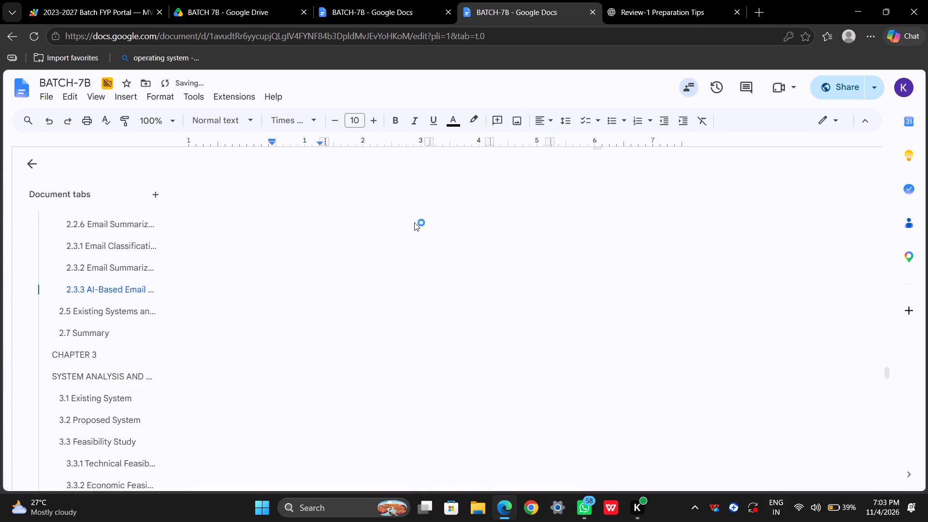
# Distribute the selected rows M2 to M8 of Table 4.1 to an even height.
pyautogui.scroll(4, 456, 230)
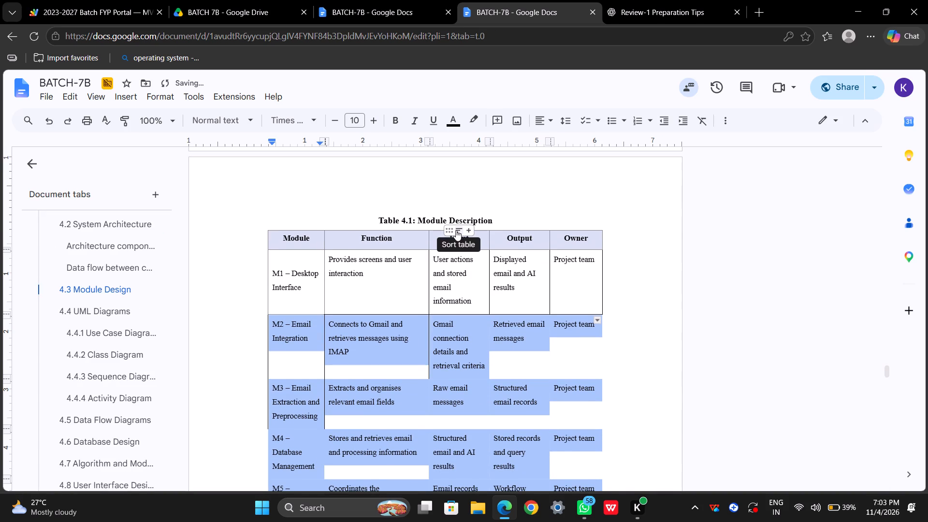
pyautogui.click(166, 96)
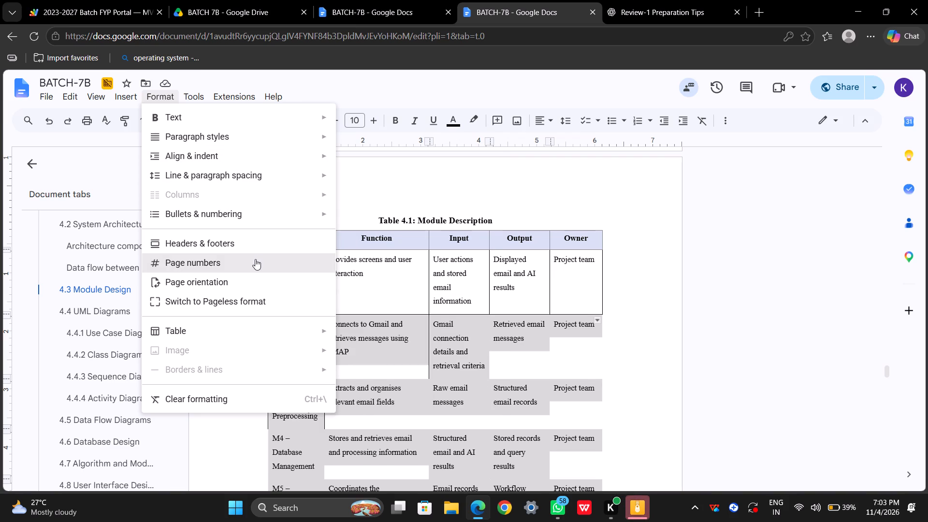
pyautogui.click(246, 323)
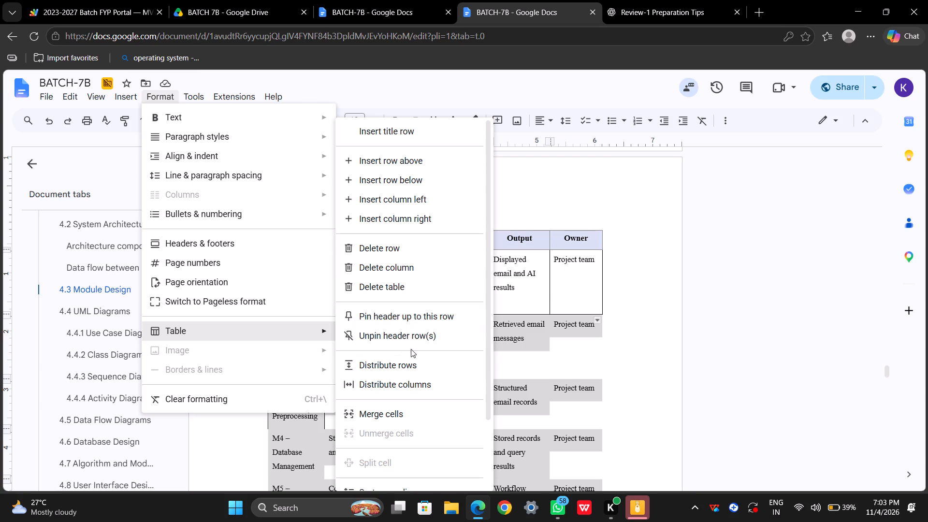
pyautogui.click(412, 369)
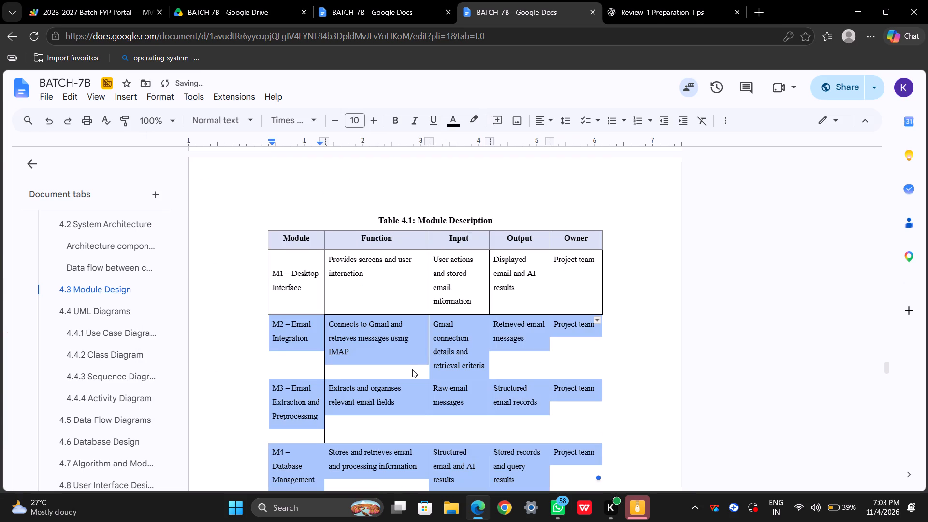
# Clear the text formatting of all cells in rows M2 to M8 of Table 4.1.
pyautogui.scroll(-3, 412, 369)
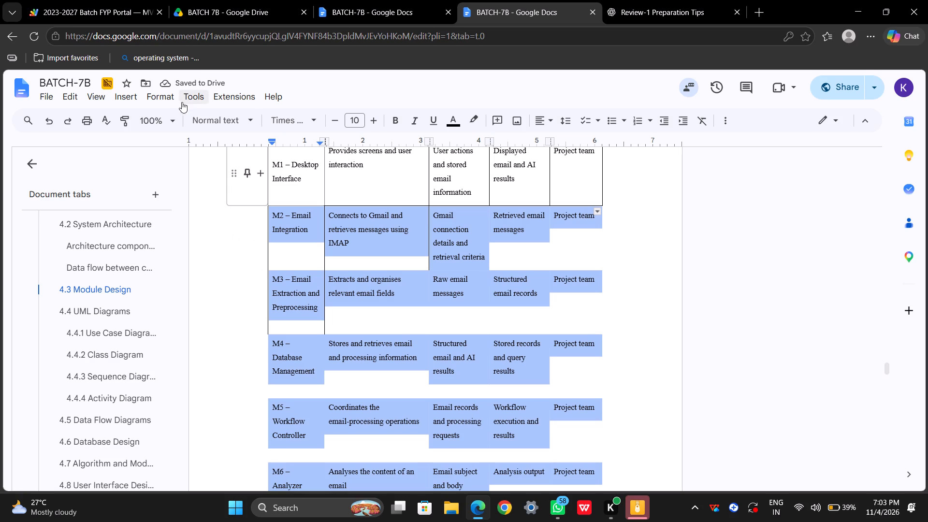
pyautogui.scroll(2, 232, 157)
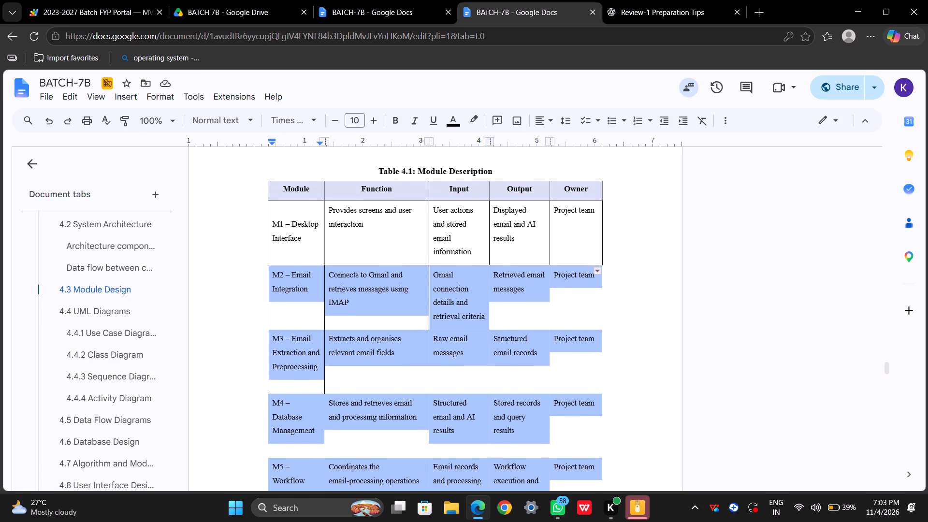
pyautogui.click(700, 120)
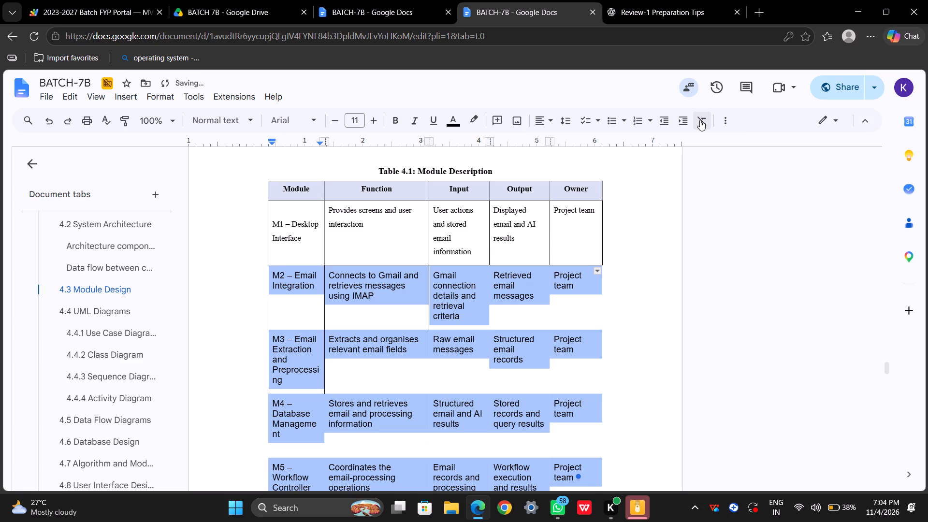
pyautogui.click(700, 120)
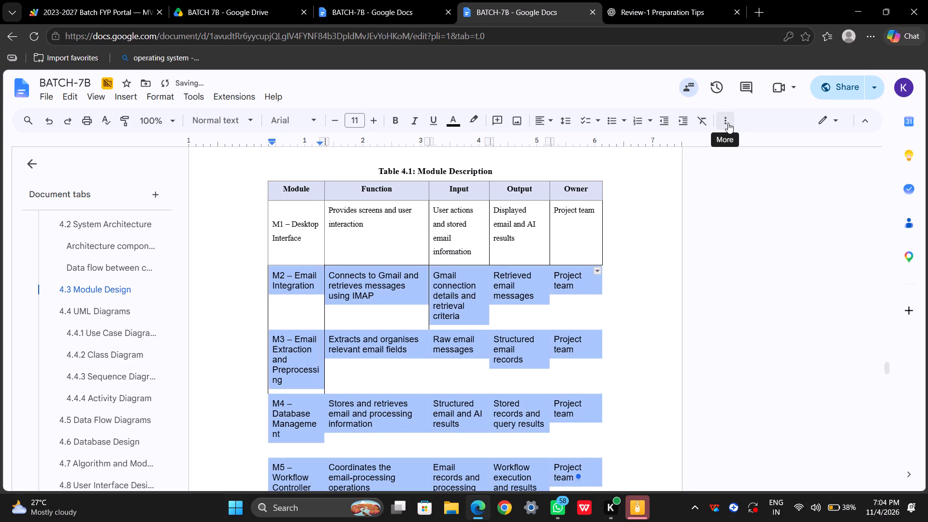
# Apply a thin border width to all cell borders of rows M2 to M8 in Table 4.1.
pyautogui.click(728, 123)
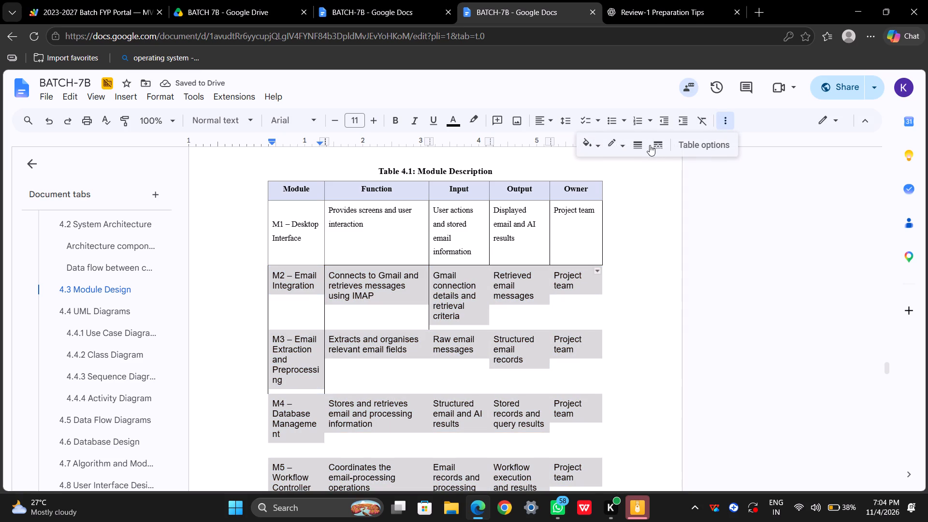
pyautogui.click(641, 144)
pyautogui.click(651, 182)
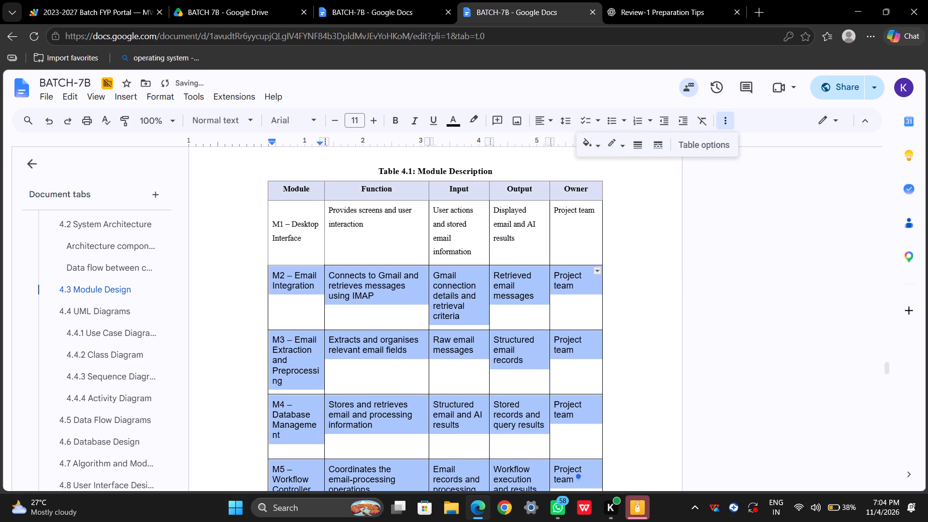
pyautogui.scroll(-5, 624, 276)
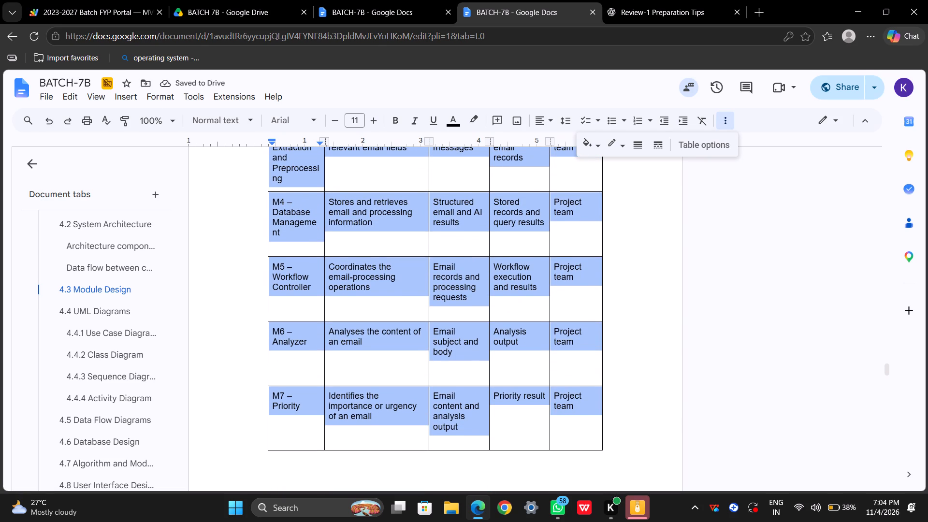
pyautogui.click(624, 276)
# Insert an empty row below the M8 – Summary row in Table 4.1.
pyautogui.scroll(-1, 580, 300)
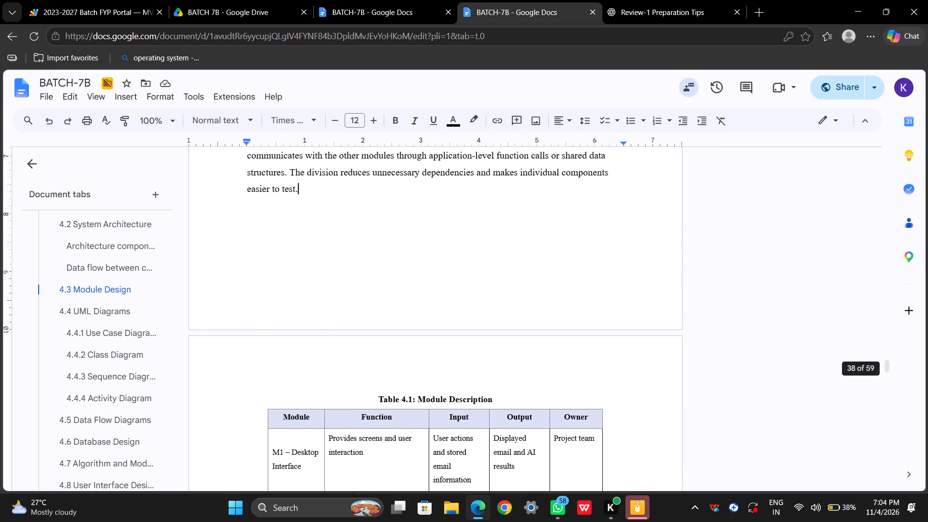
pyautogui.scroll(-6, 580, 300)
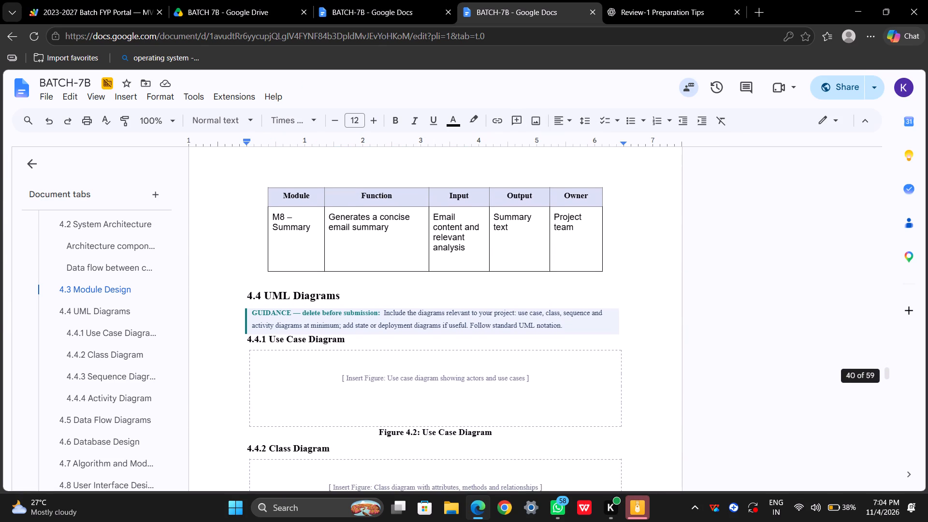
pyautogui.click(260, 235)
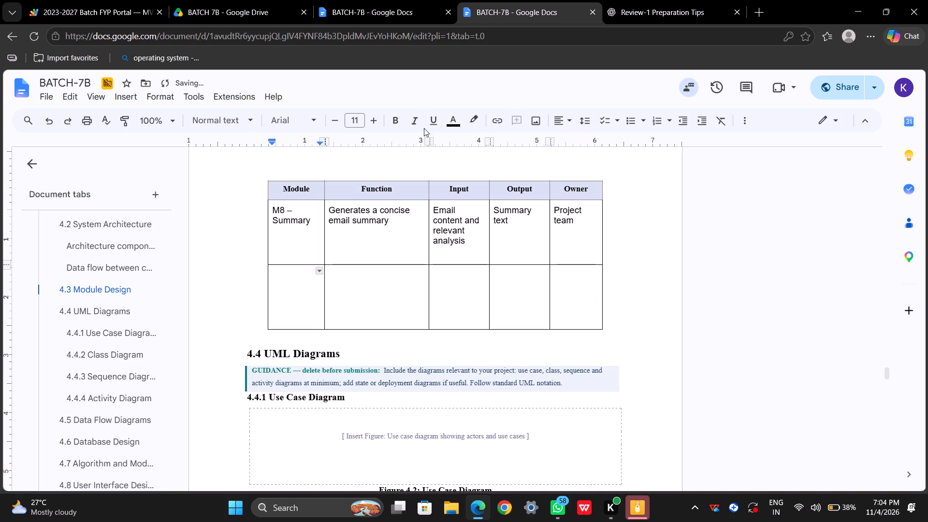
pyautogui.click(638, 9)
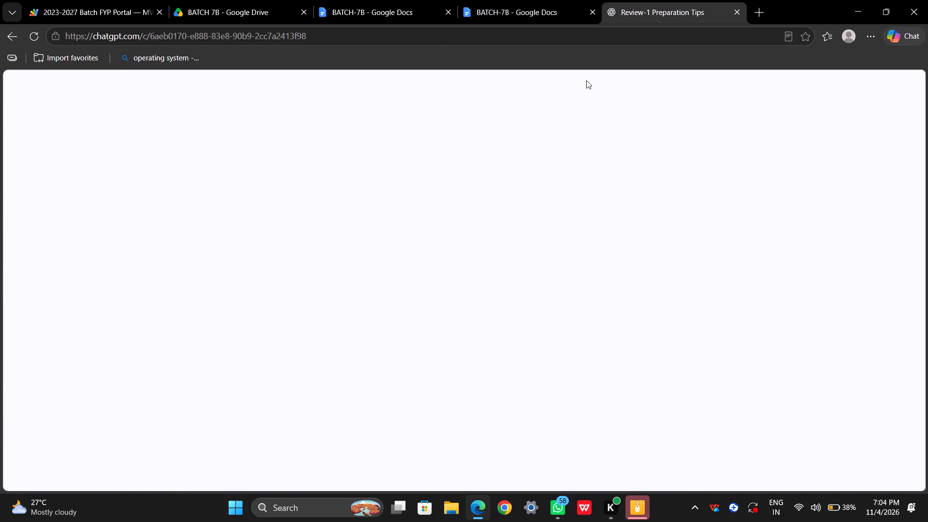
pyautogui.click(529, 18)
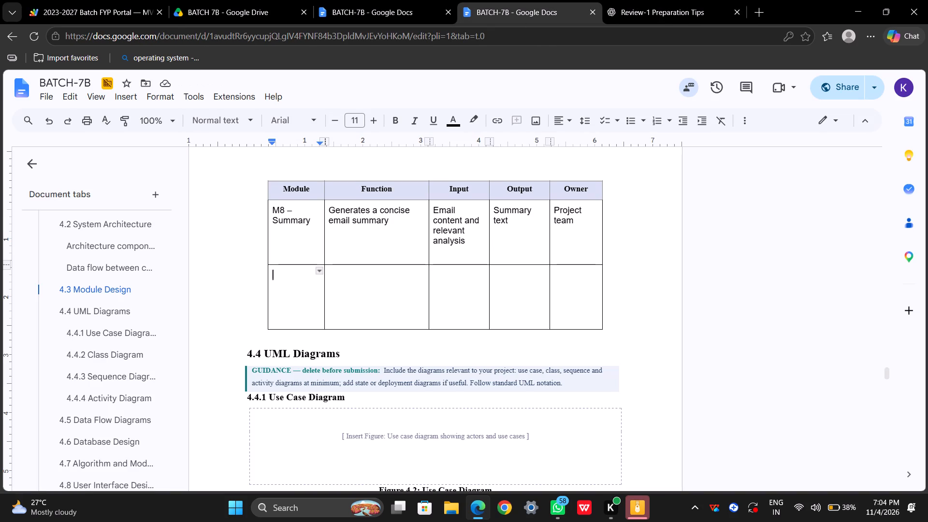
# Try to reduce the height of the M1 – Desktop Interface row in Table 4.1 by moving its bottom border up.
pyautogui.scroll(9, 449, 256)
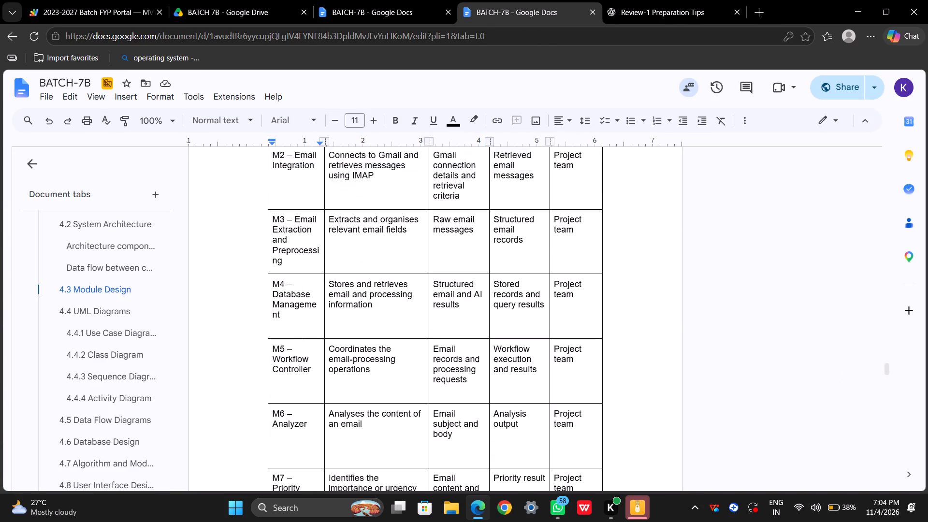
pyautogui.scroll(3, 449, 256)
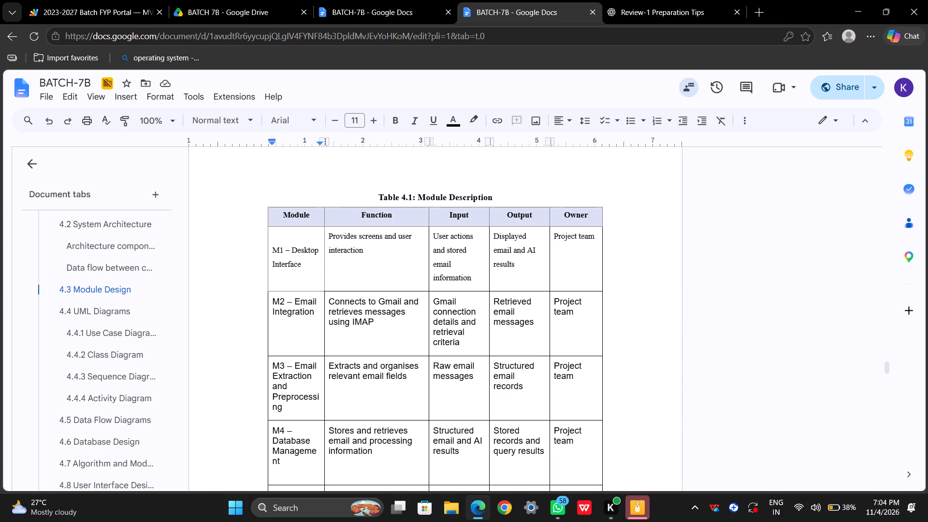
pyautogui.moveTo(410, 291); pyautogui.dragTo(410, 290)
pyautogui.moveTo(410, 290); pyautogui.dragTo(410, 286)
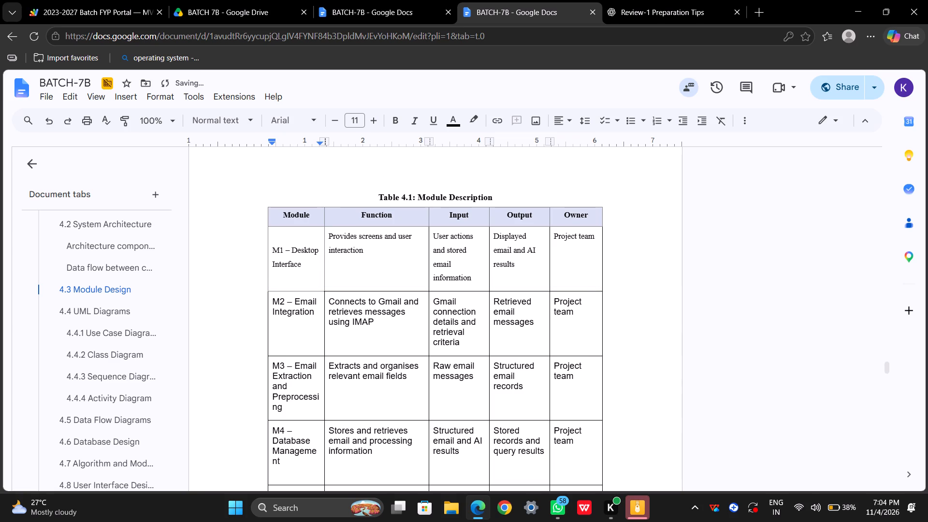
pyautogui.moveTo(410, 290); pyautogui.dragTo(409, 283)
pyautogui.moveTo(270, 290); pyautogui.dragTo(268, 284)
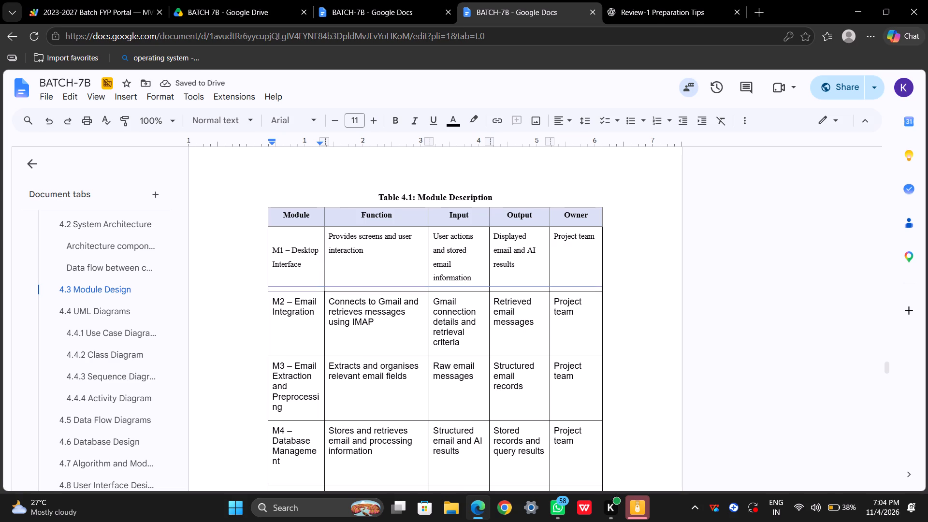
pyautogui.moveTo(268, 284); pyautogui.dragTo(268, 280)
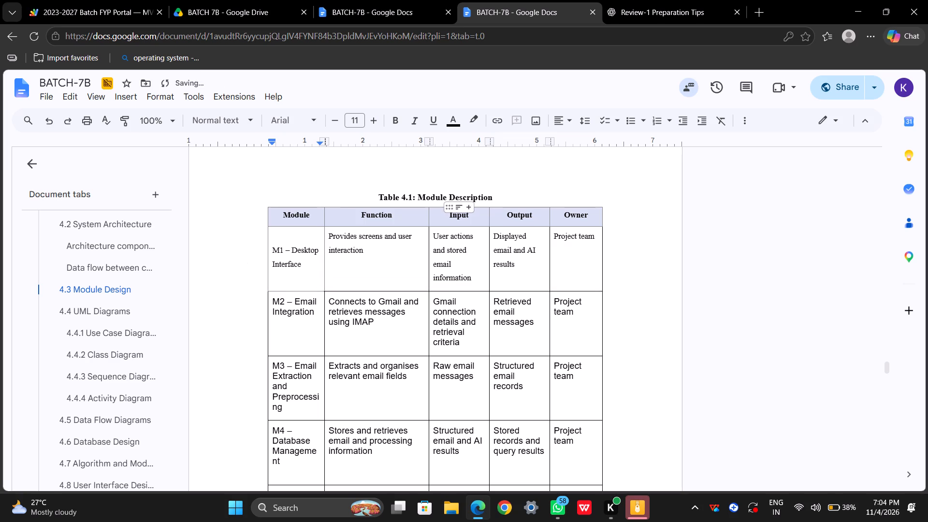
# Reduce the height of the M2 – Email Integration row in Table 4.1 to fit its text.
pyautogui.moveTo(349, 355); pyautogui.dragTo(349, 349)
pyautogui.moveTo(349, 349); pyautogui.dragTo(348, 342)
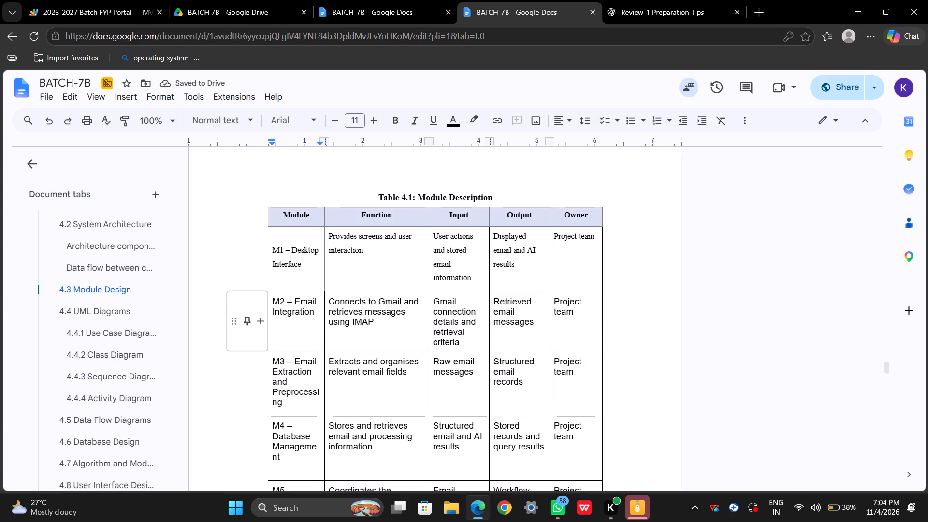
# Set the font size of all text in rows M2 to M8 of Table 4.1 to 10.
pyautogui.moveTo(272, 300); pyautogui.dragTo(547, 502)
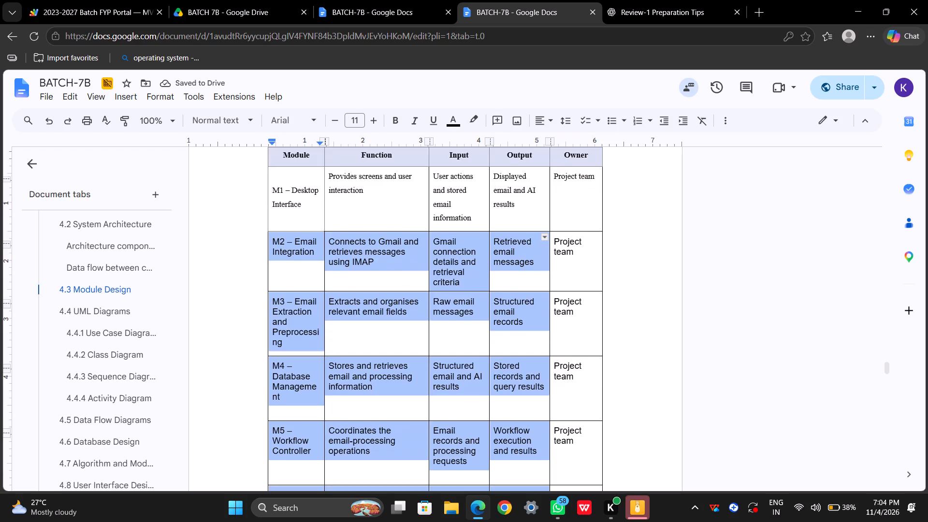
pyautogui.moveTo(547, 502); pyautogui.dragTo(549, 248)
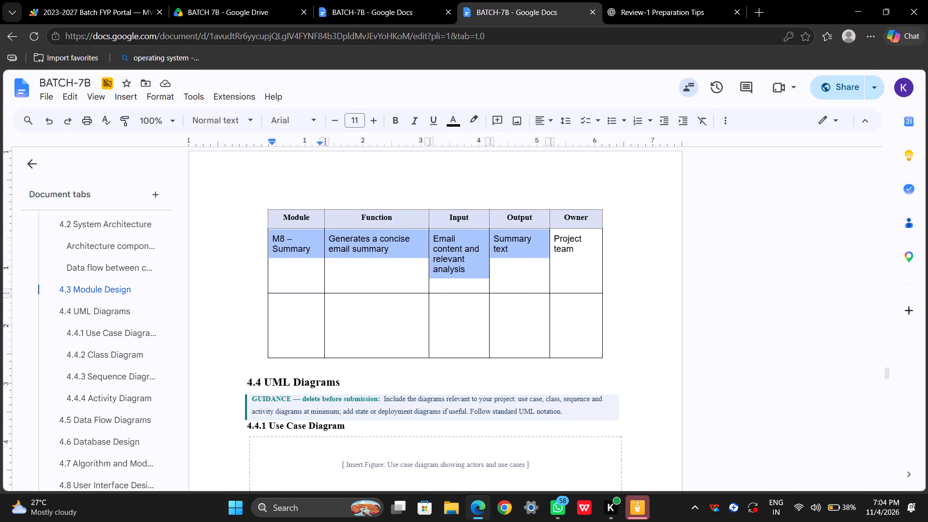
pyautogui.moveTo(549, 248); pyautogui.dragTo(562, 261)
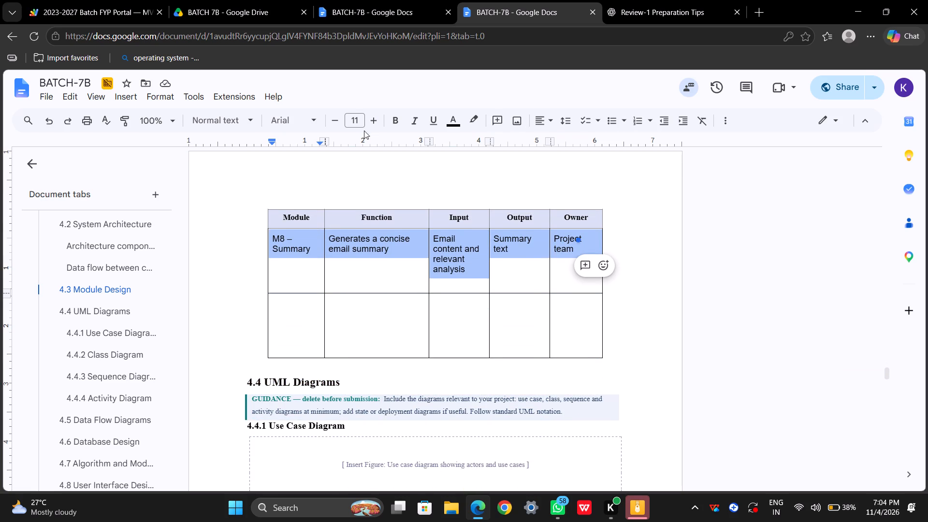
pyautogui.click(335, 123)
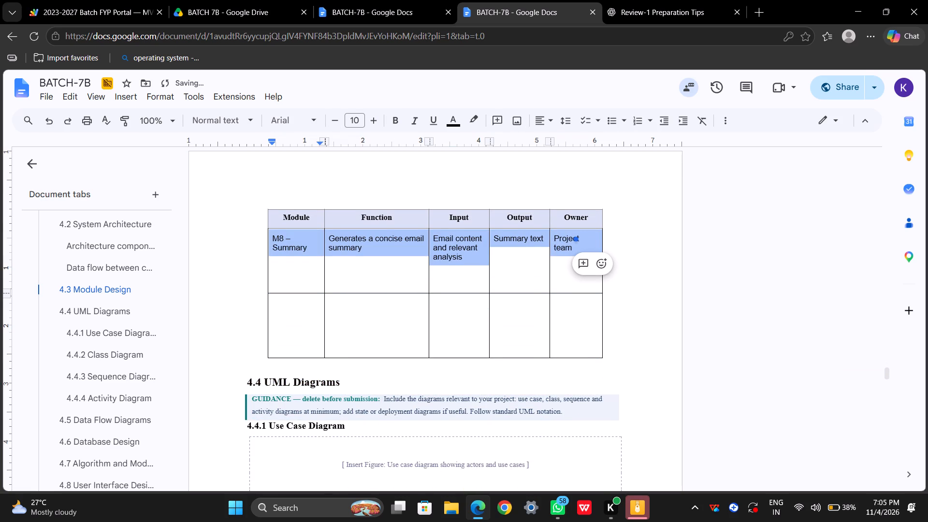
pyautogui.scroll(10, 414, 197)
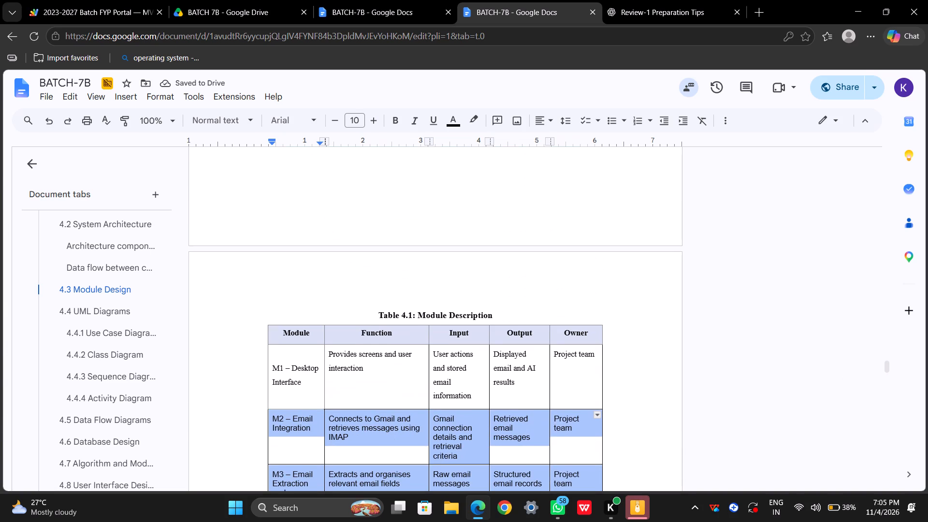
pyautogui.click(384, 388)
# Reduce the height of the M3 – Email Extraction and Preprocessing row in Table 4.1 to fit its text.
pyautogui.scroll(-3, 384, 388)
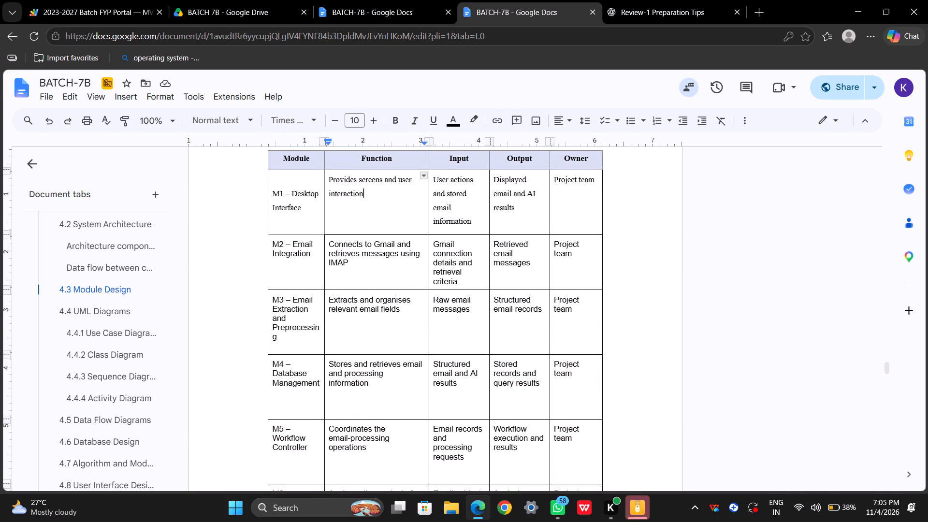
pyautogui.scroll(2, 351, 328)
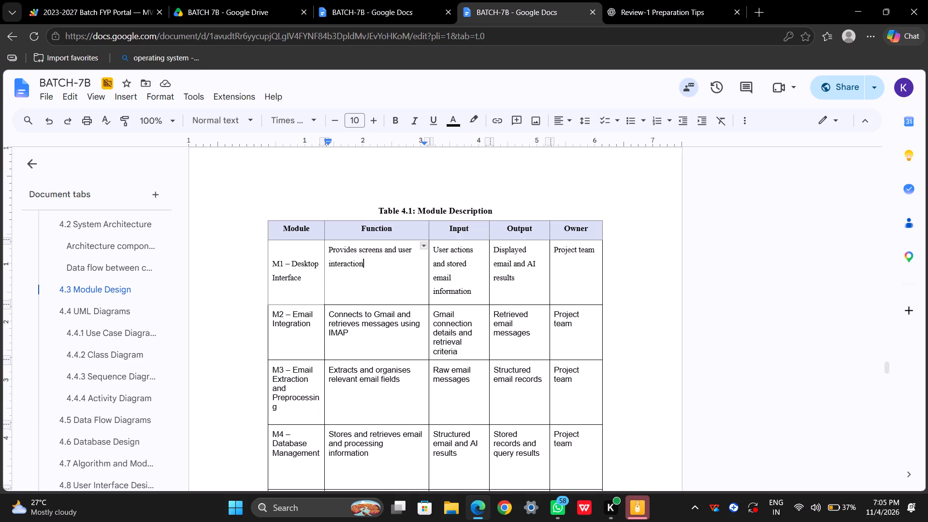
pyautogui.scroll(-6, 343, 360)
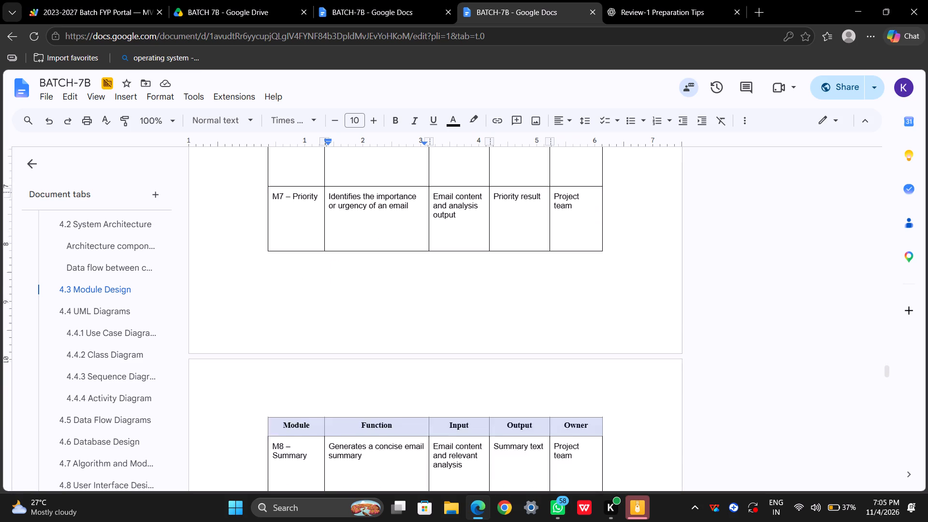
pyautogui.scroll(-1, 343, 360)
pyautogui.scroll(7, 343, 360)
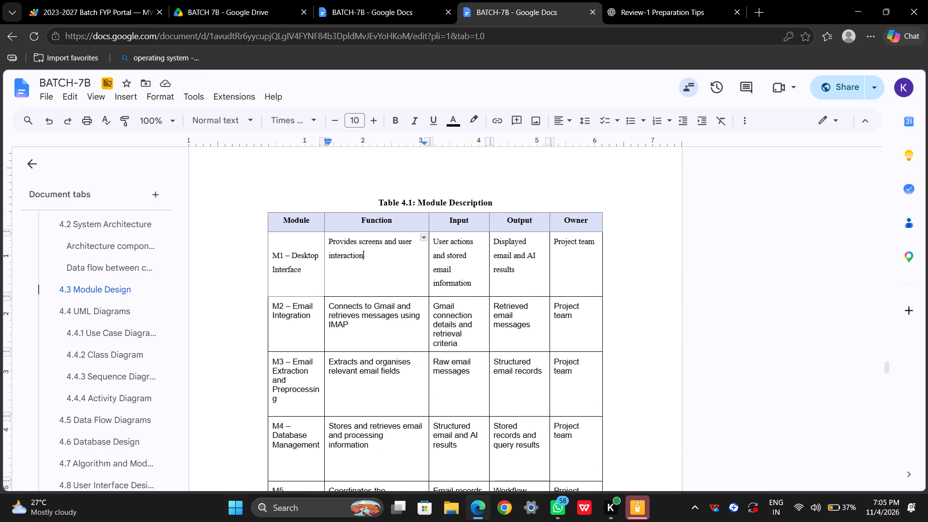
pyautogui.moveTo(375, 417); pyautogui.dragTo(375, 405)
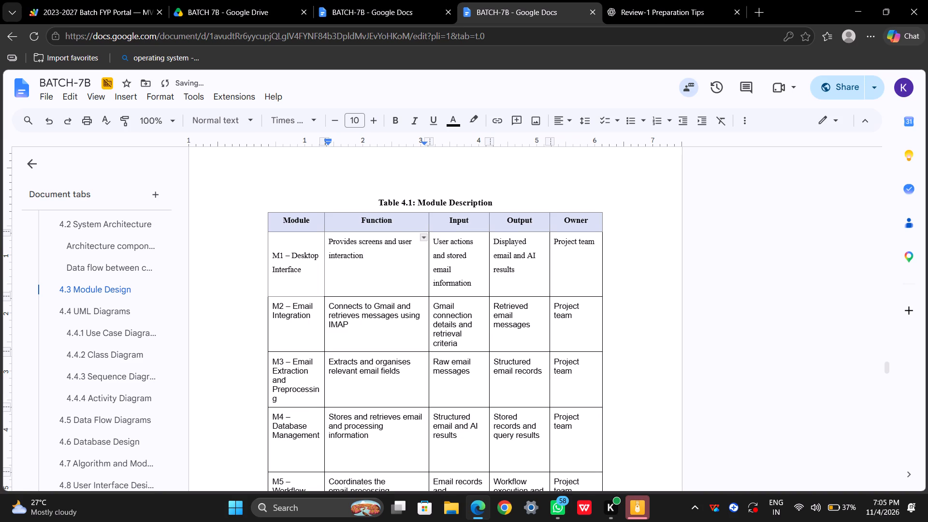
pyautogui.click(375, 407)
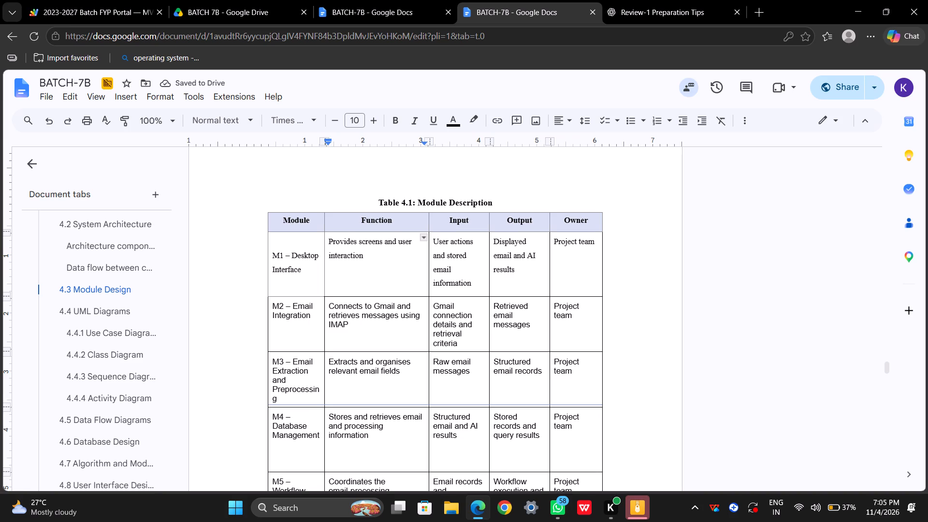
# Reduce the heights of the M4, M5, M6 and M7 rows in Table 4.1 to fit their text.
pyautogui.scroll(-1, 377, 464)
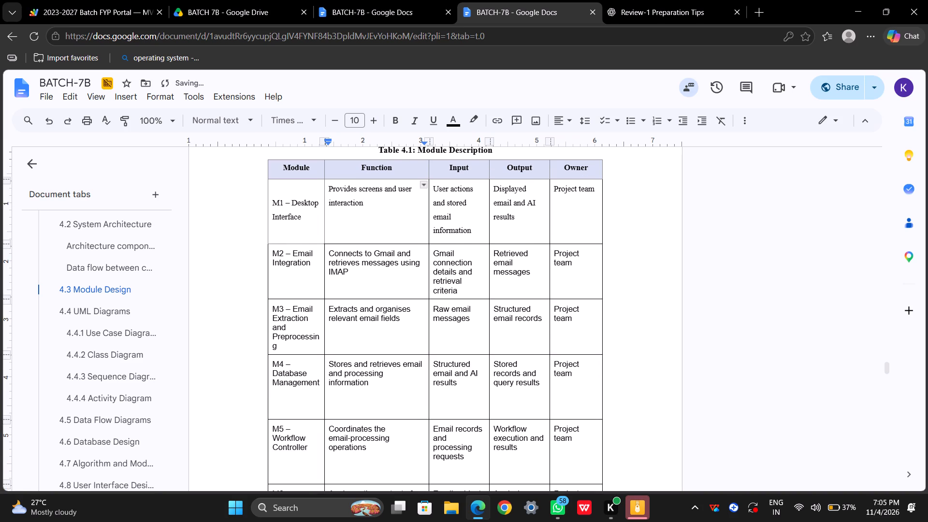
pyautogui.scroll(-1, 377, 464)
pyautogui.moveTo(386, 420); pyautogui.dragTo(387, 391)
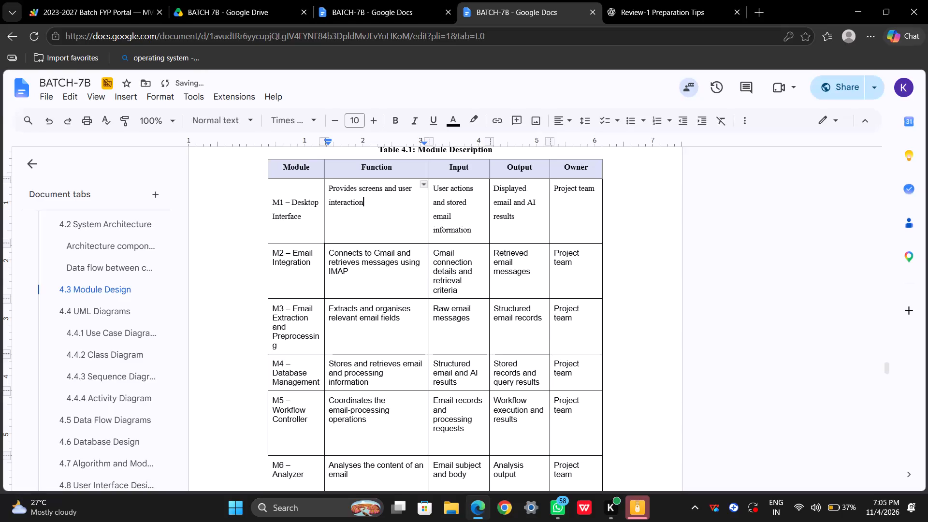
pyautogui.moveTo(391, 456); pyautogui.dragTo(391, 438)
pyautogui.scroll(-1, 403, 460)
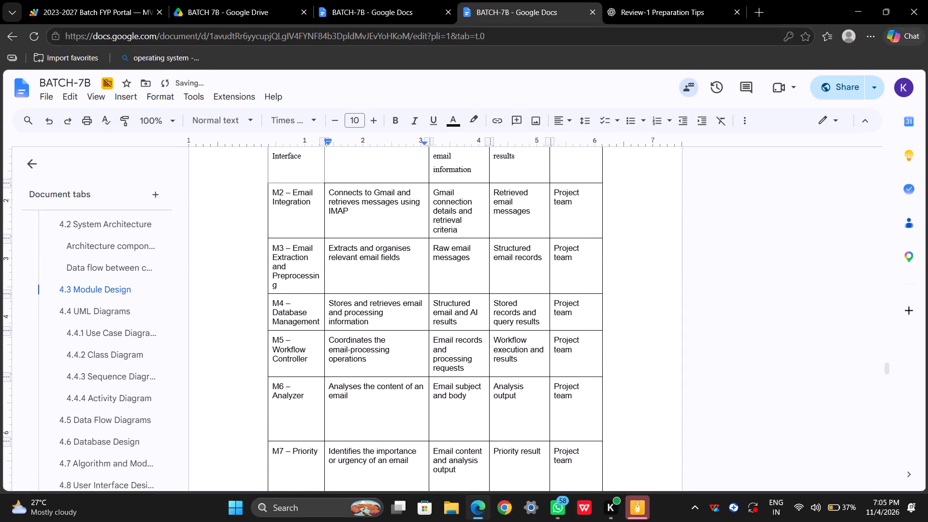
pyautogui.moveTo(403, 440); pyautogui.dragTo(403, 395)
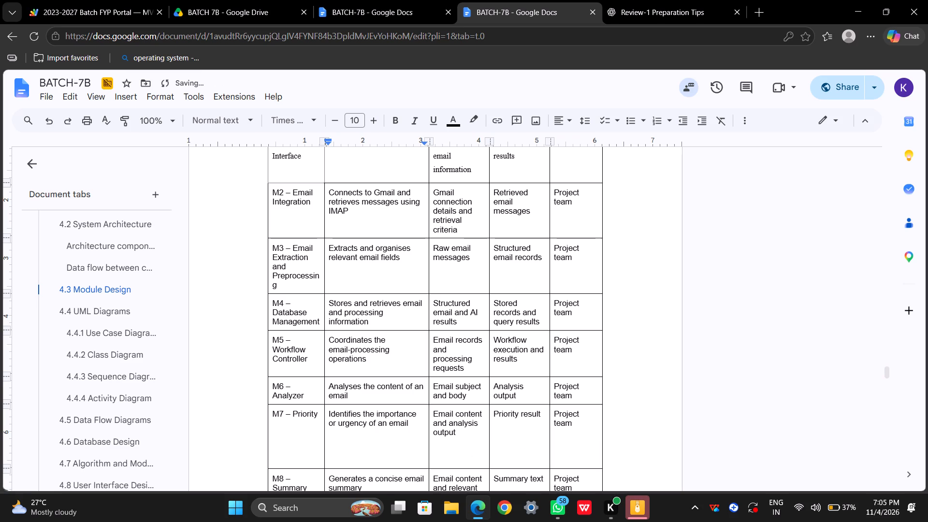
pyautogui.moveTo(407, 467); pyautogui.dragTo(404, 420)
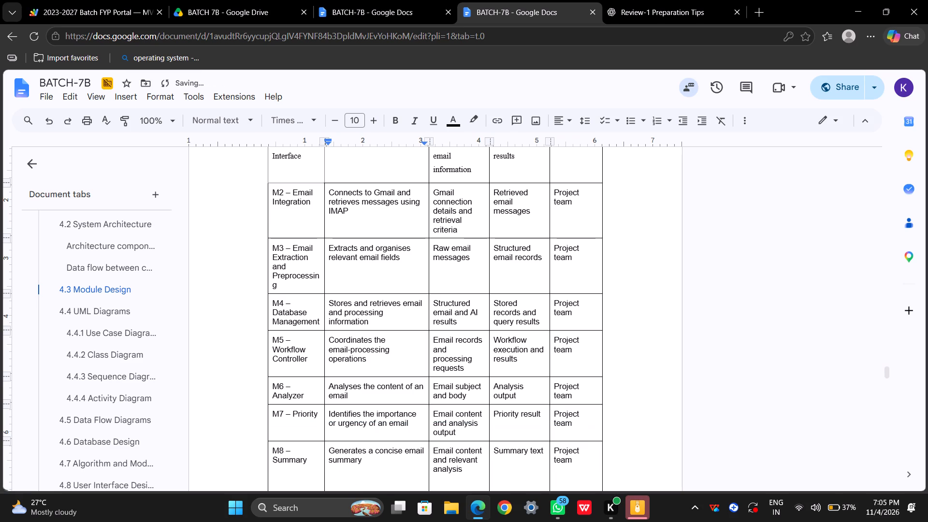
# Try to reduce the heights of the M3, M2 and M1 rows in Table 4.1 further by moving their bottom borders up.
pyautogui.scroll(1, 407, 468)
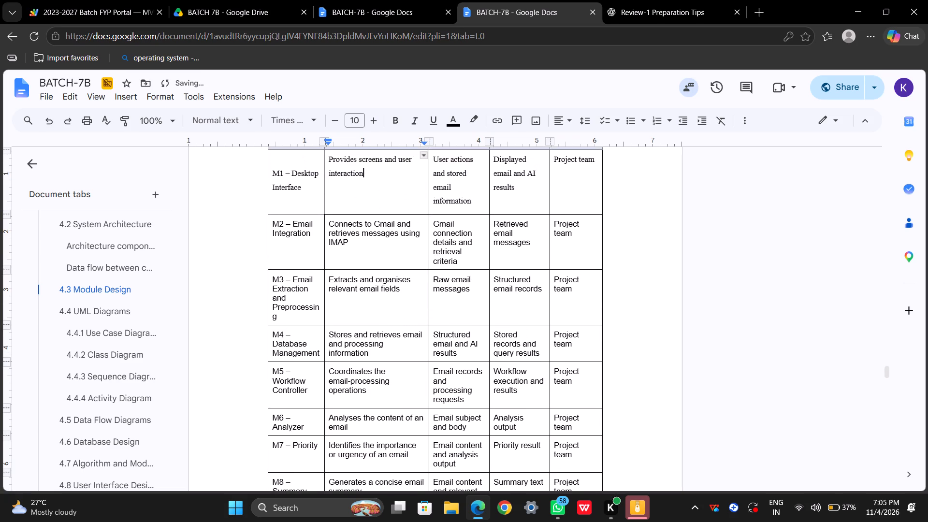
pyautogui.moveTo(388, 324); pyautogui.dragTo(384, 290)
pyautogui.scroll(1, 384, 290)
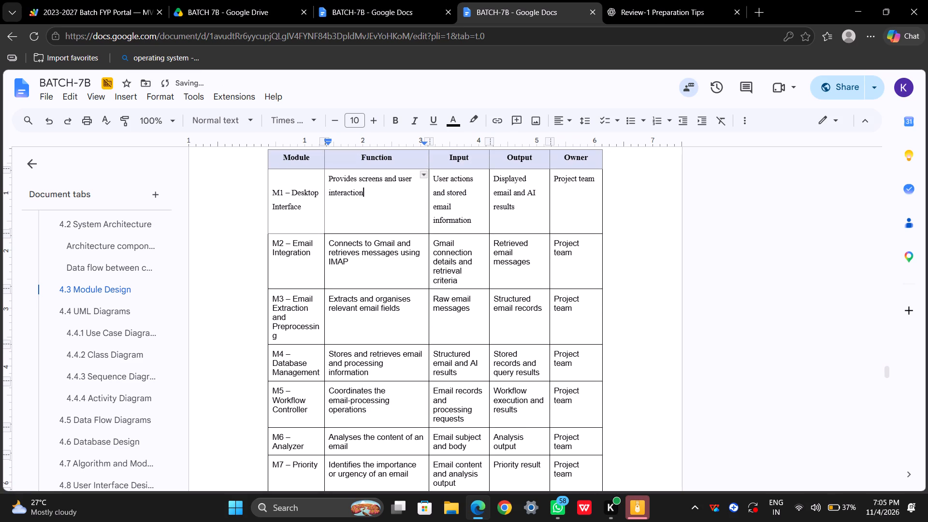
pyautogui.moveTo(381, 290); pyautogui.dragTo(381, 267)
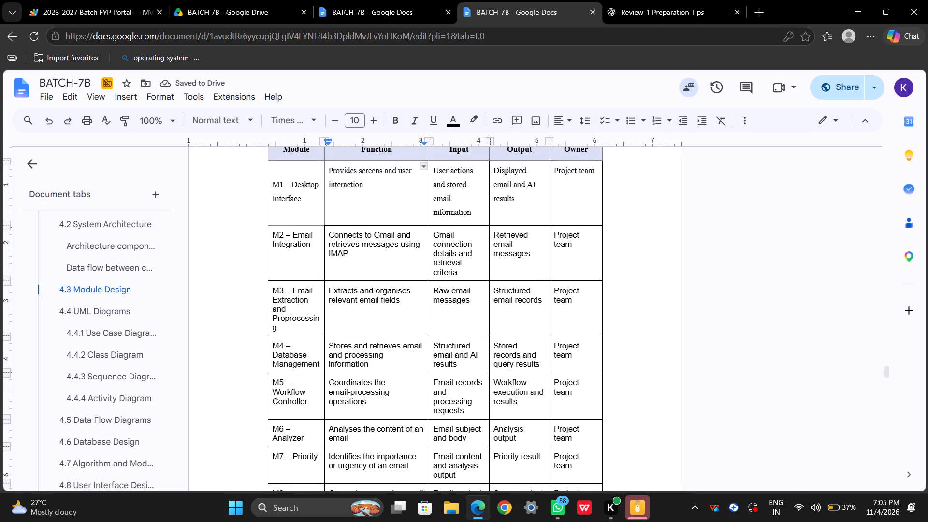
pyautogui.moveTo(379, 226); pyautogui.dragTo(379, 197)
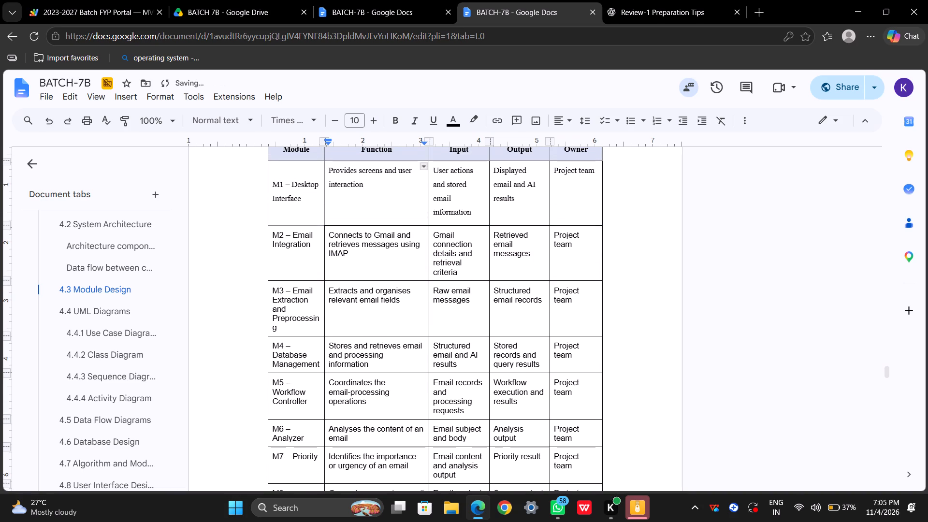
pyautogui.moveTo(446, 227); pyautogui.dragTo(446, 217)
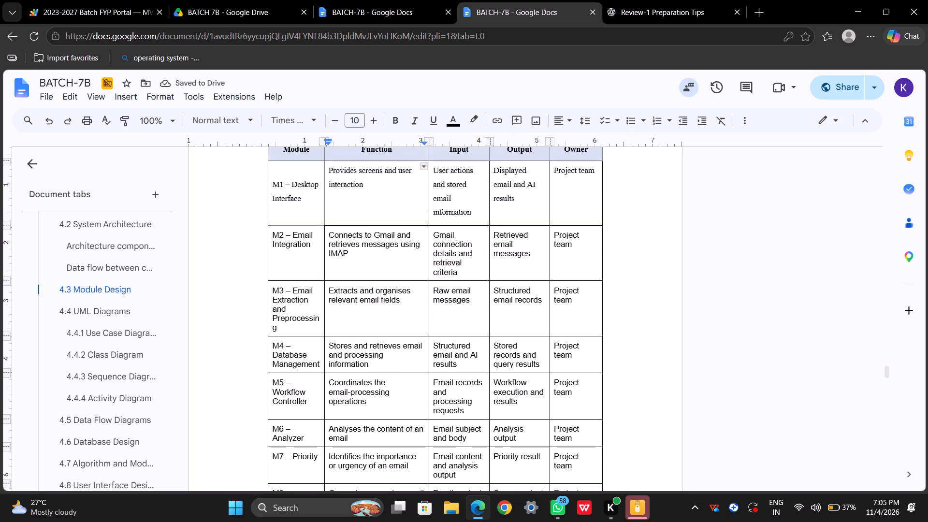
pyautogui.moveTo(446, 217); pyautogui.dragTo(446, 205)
pyautogui.scroll(-3, 446, 205)
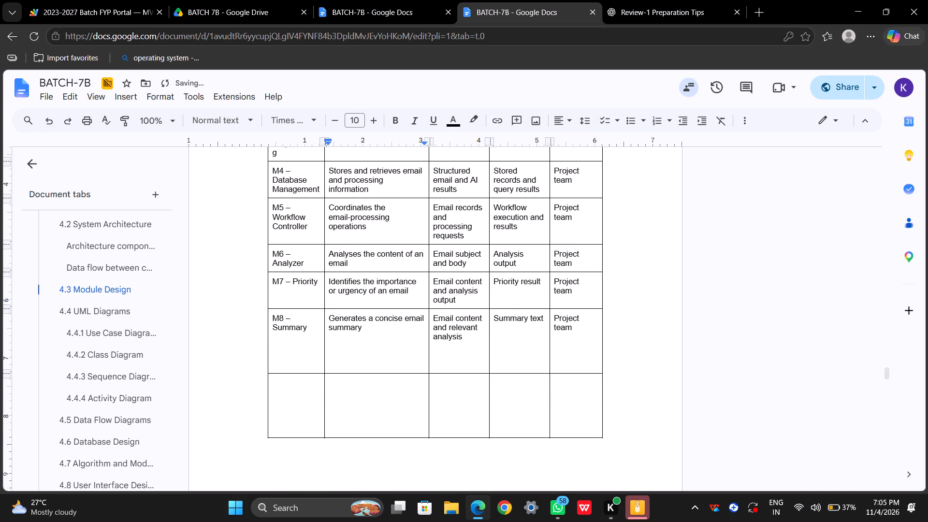
pyautogui.moveTo(411, 372); pyautogui.dragTo(407, 330)
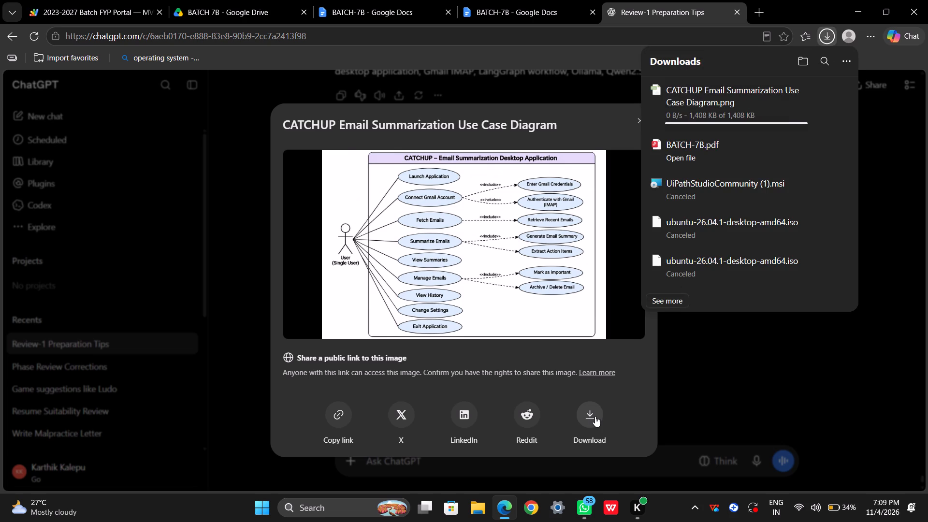
pyautogui.click(682, 335)
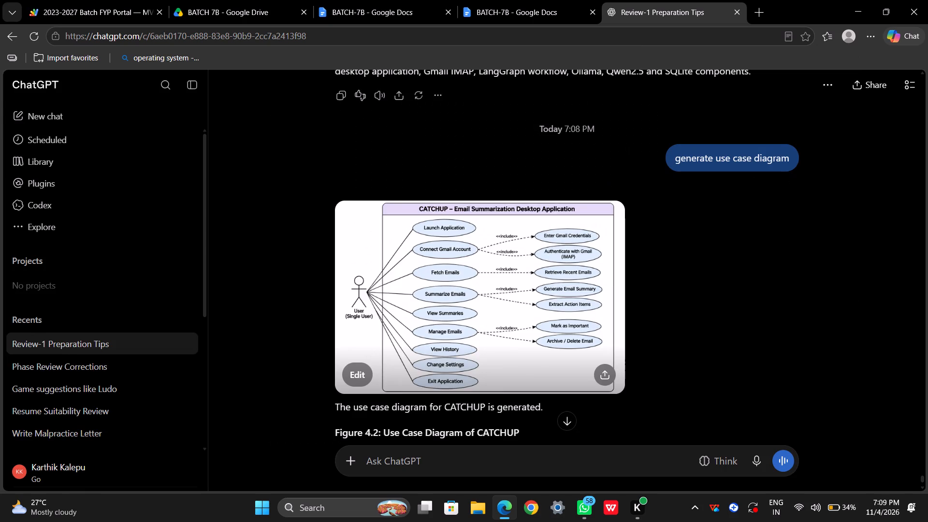
# Switch to BATCH-7B and place the cursor in the figure placeholder text under 4.4.1 Use Case Diagram.
pyautogui.click(525, 12)
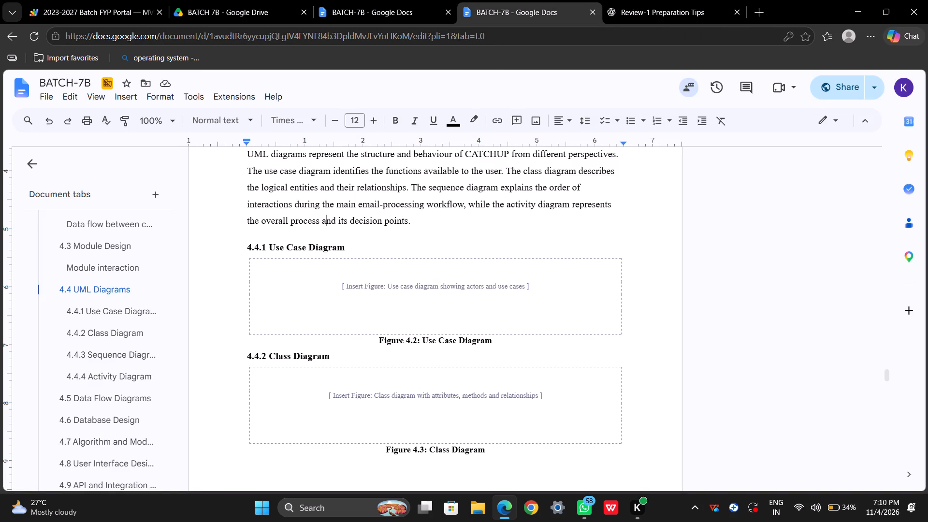
pyautogui.click(396, 289)
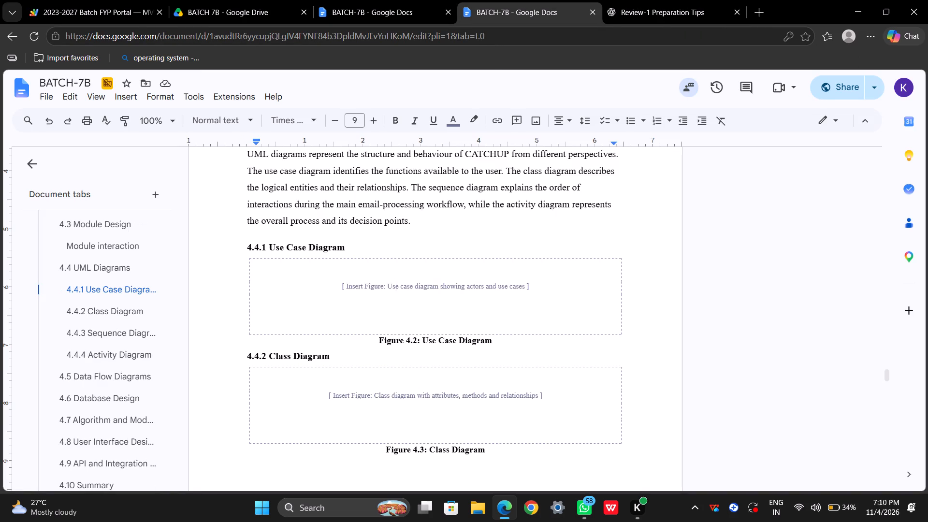
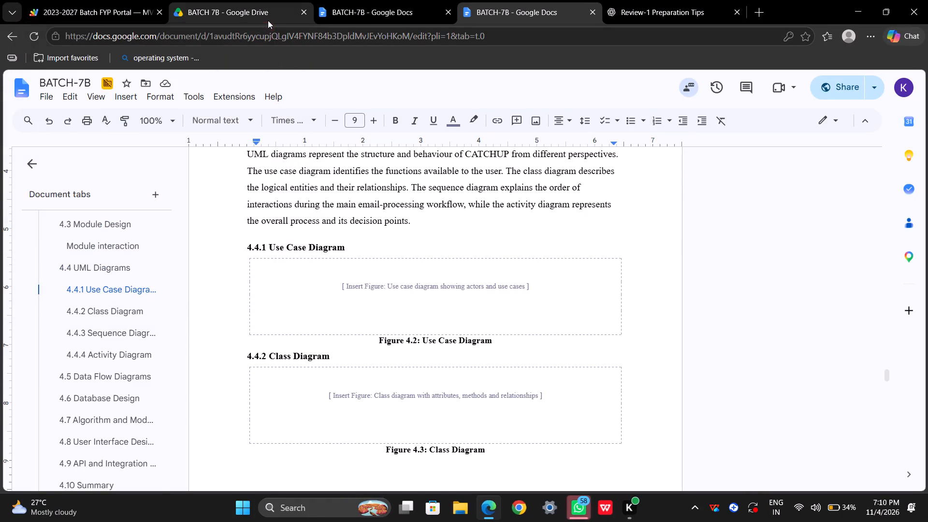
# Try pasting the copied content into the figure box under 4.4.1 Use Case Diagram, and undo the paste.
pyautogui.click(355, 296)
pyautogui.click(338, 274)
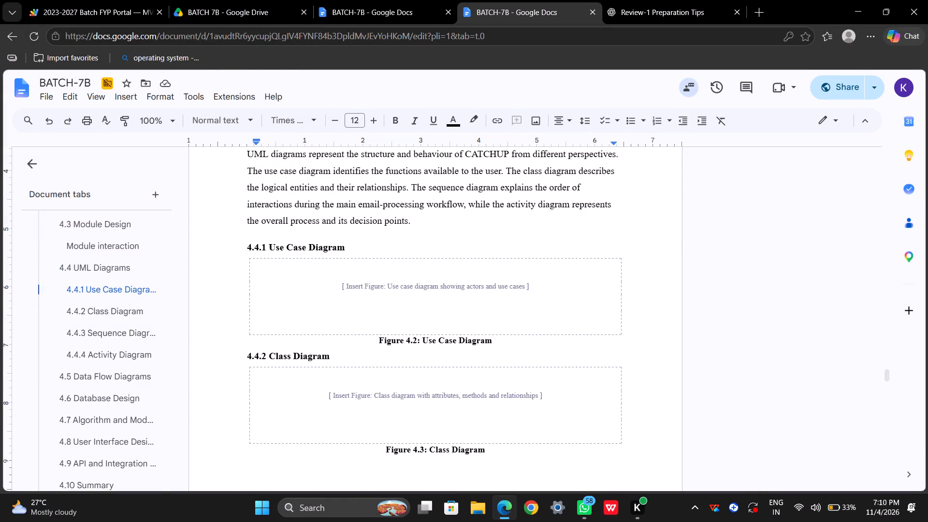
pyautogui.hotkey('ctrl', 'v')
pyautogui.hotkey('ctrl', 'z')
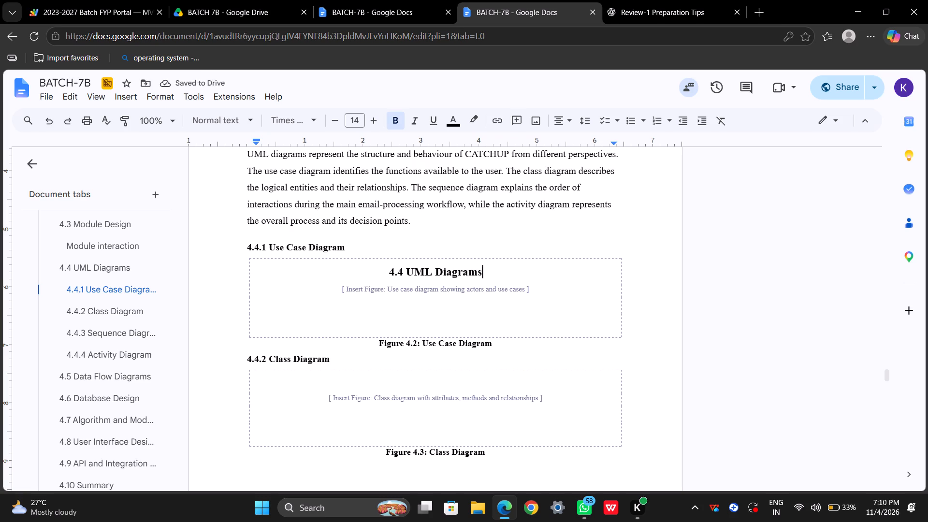
# Start inserting an image from the computer in the figure box under 4.4.1 Use Case Diagram.
pyautogui.click(292, 281)
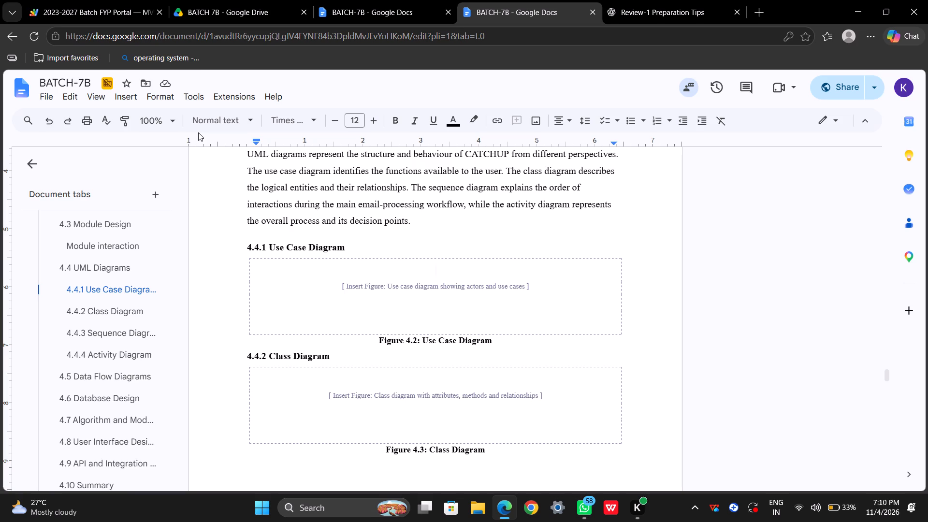
pyautogui.click(127, 99)
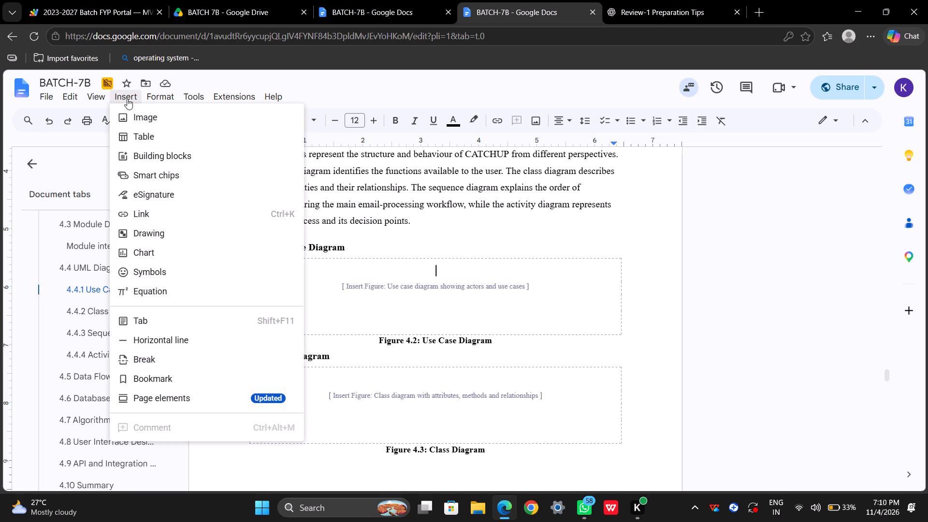
pyautogui.click(138, 112)
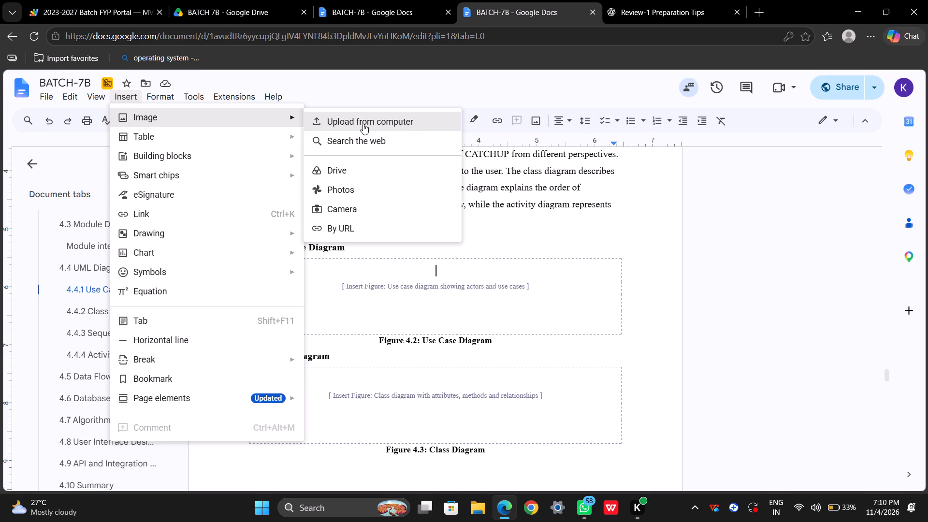
pyautogui.click(363, 124)
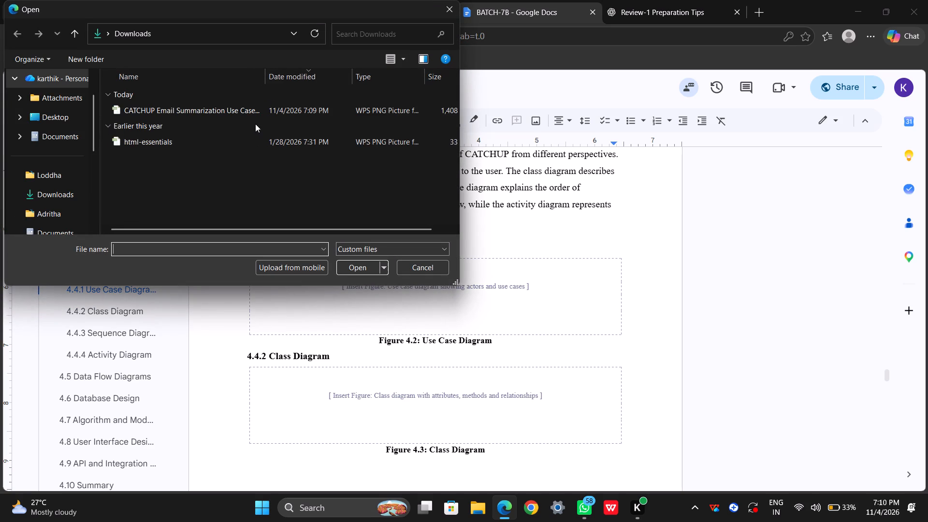
# Look through Downloads, Home, Gallery and the oss (C:) drive for the downloaded use case diagram image.
pyautogui.click(66, 198)
pyautogui.scroll(2, 52, 142)
pyautogui.click(53, 87)
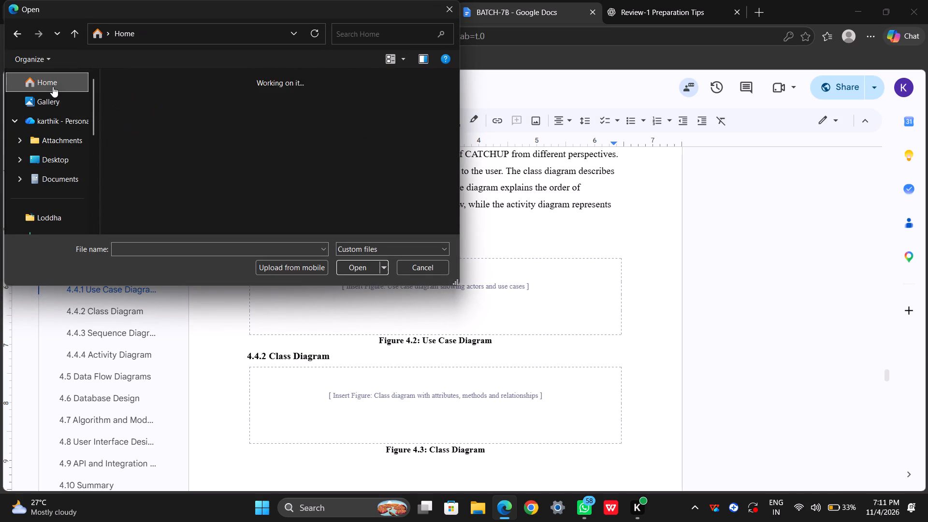
pyautogui.scroll(-2, 172, 161)
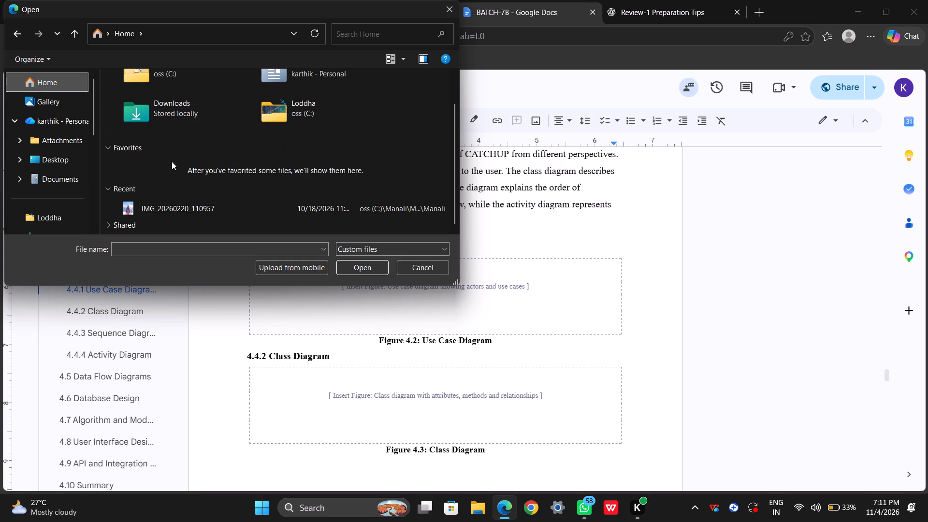
pyautogui.scroll(-1, 168, 173)
pyautogui.doubleClick(125, 121)
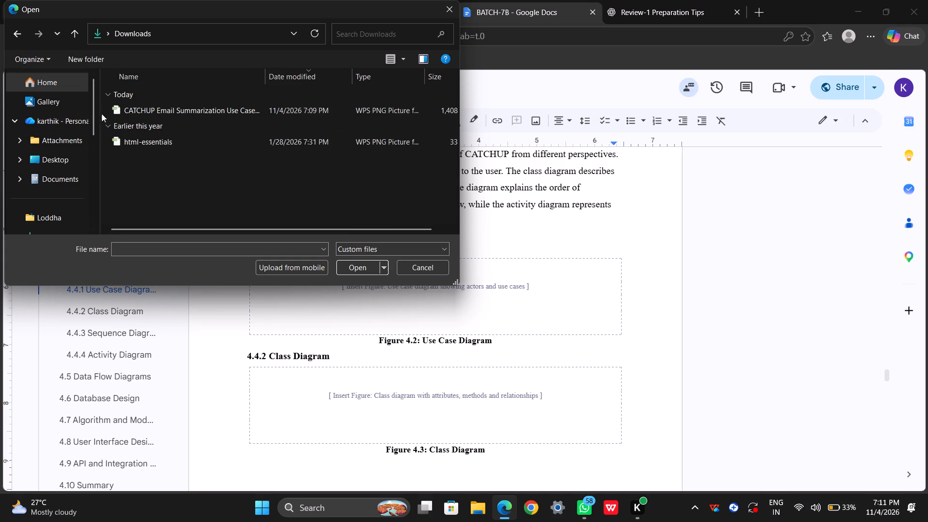
pyautogui.click(49, 102)
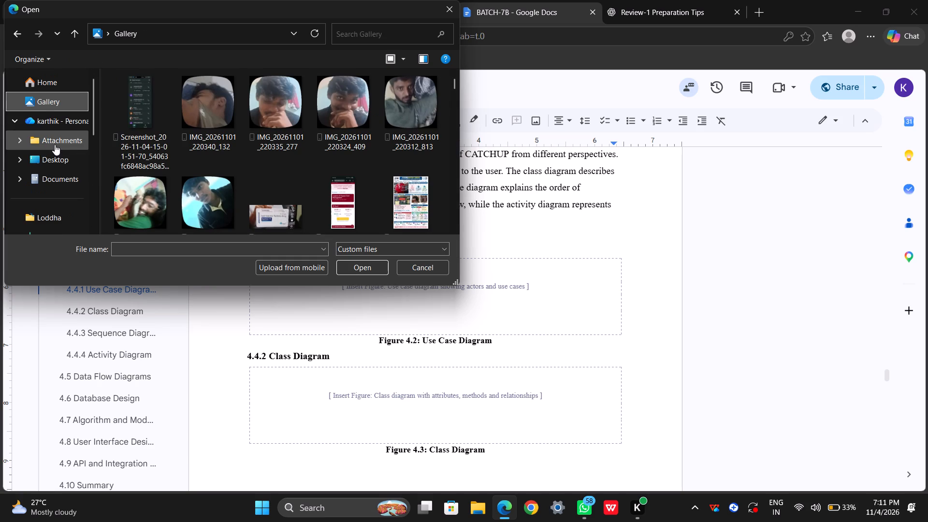
pyautogui.scroll(-1, 48, 179)
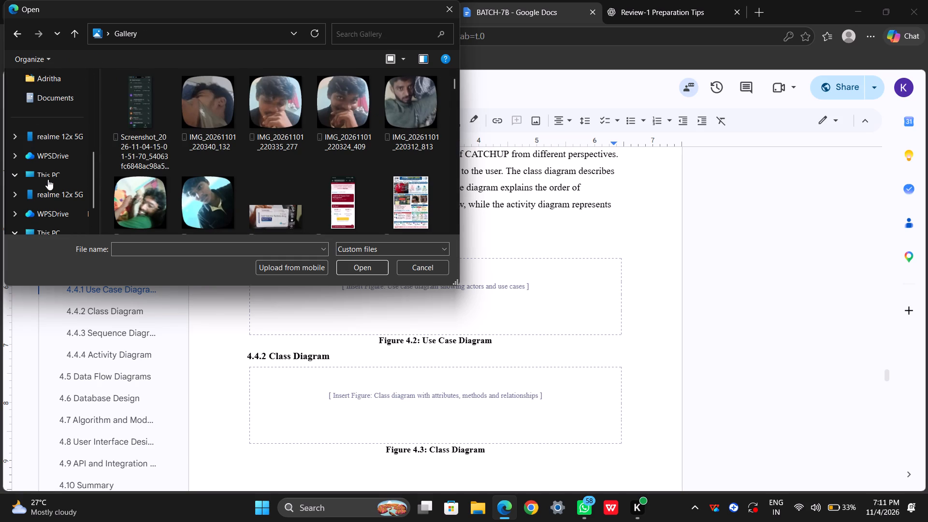
pyautogui.click(44, 189)
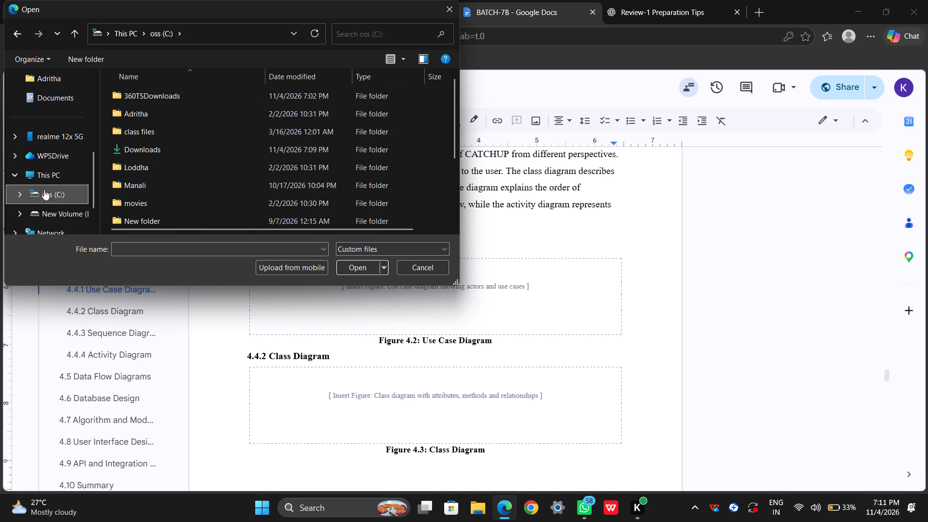
pyautogui.doubleClick(142, 144)
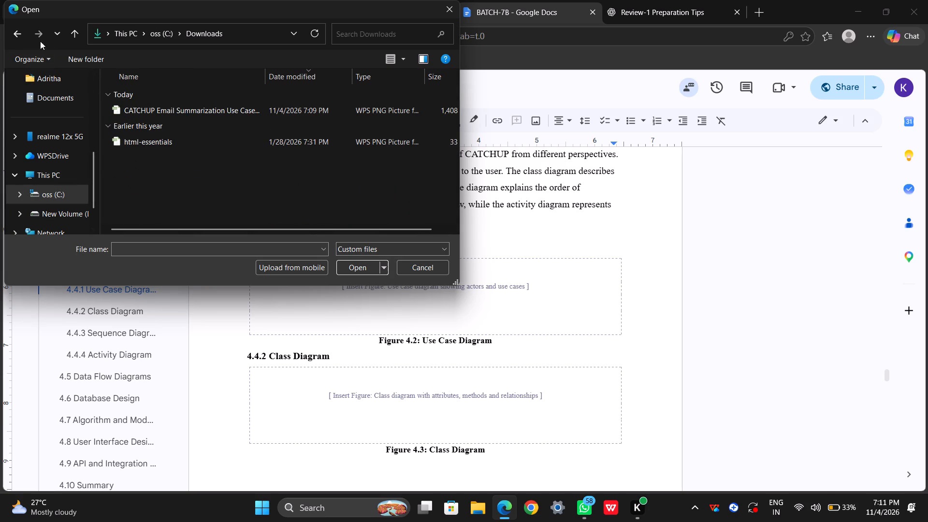
pyautogui.click(19, 35)
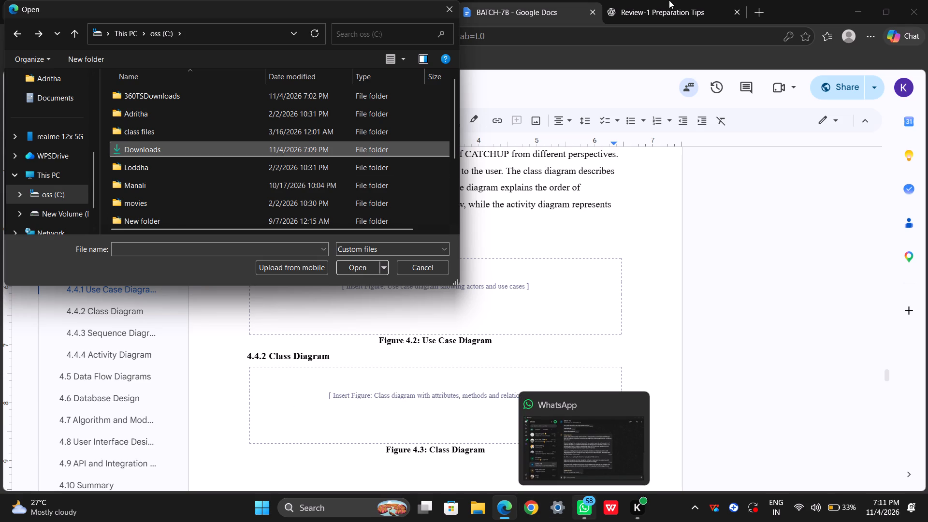
pyautogui.click(651, 9)
# Check the Images folder of the realme 12x 5G device, Home and Gallery for the use case diagram image.
pyautogui.scroll(1, 85, 149)
pyautogui.click(42, 136)
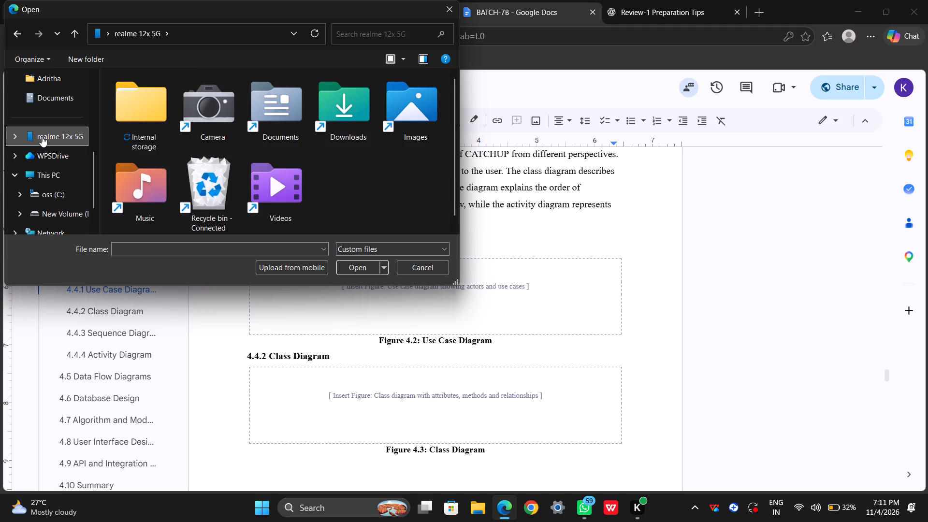
pyautogui.scroll(2, 42, 136)
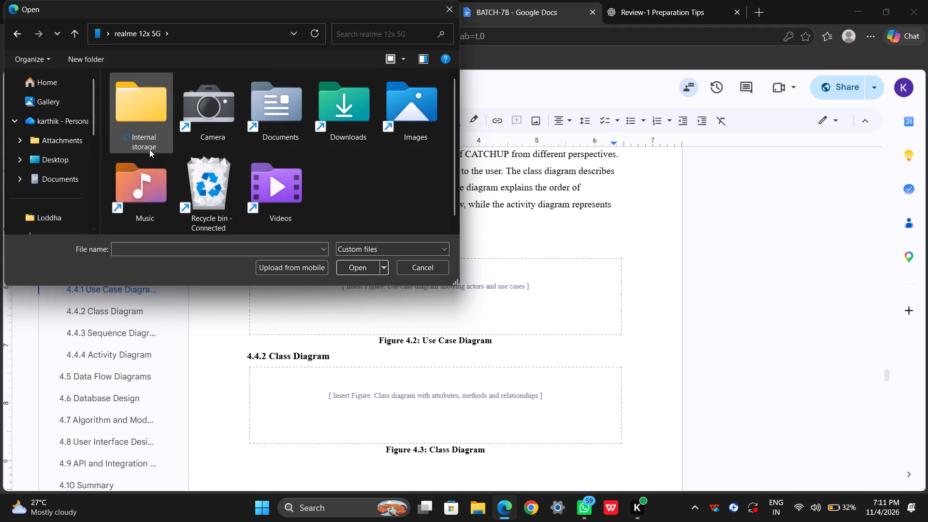
pyautogui.doubleClick(386, 110)
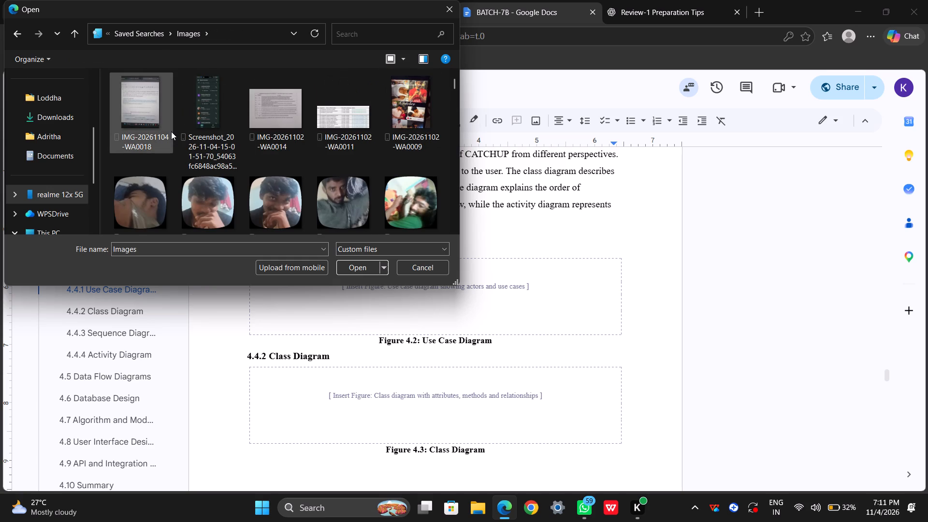
pyautogui.click(15, 36)
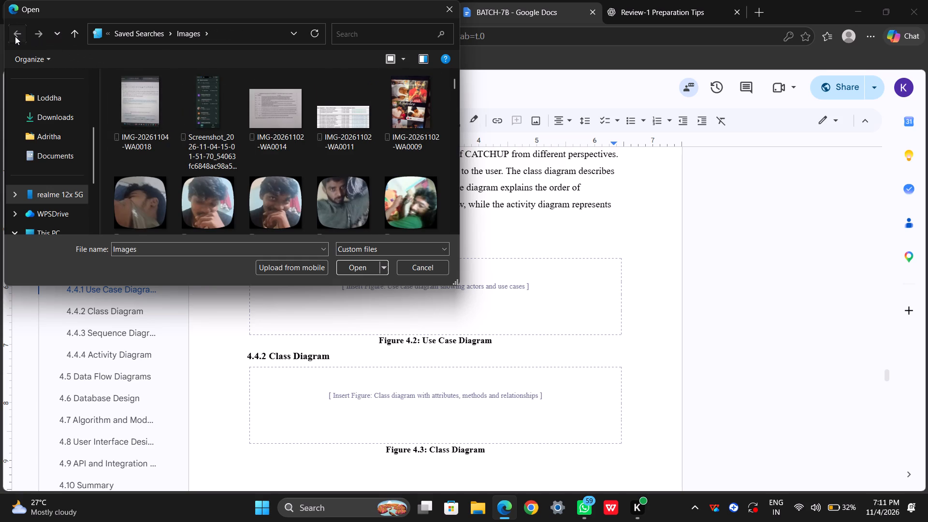
pyautogui.scroll(1, 53, 135)
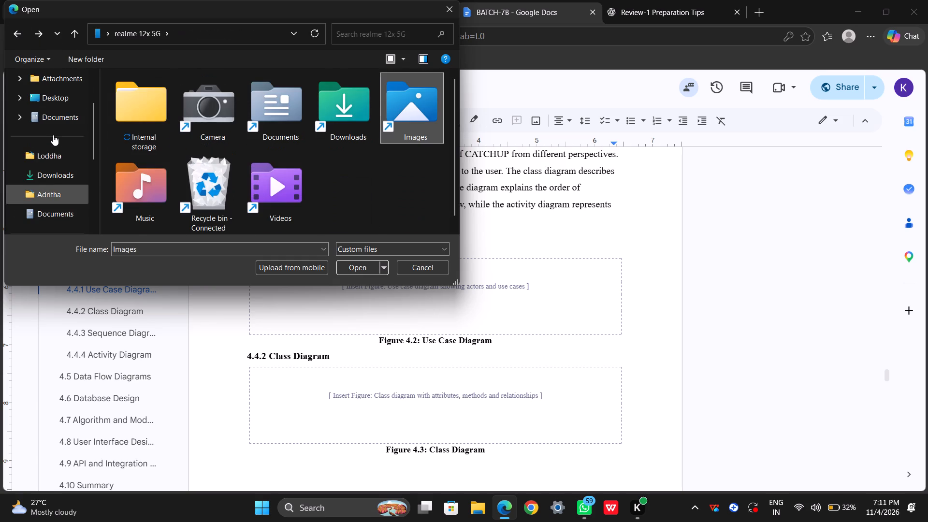
pyautogui.scroll(1, 53, 135)
pyautogui.click(49, 83)
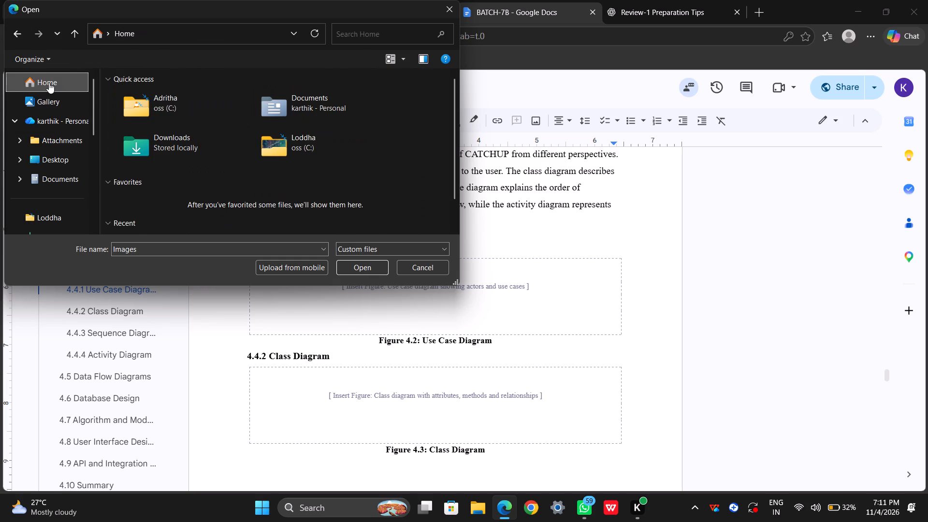
pyautogui.scroll(-4, 143, 98)
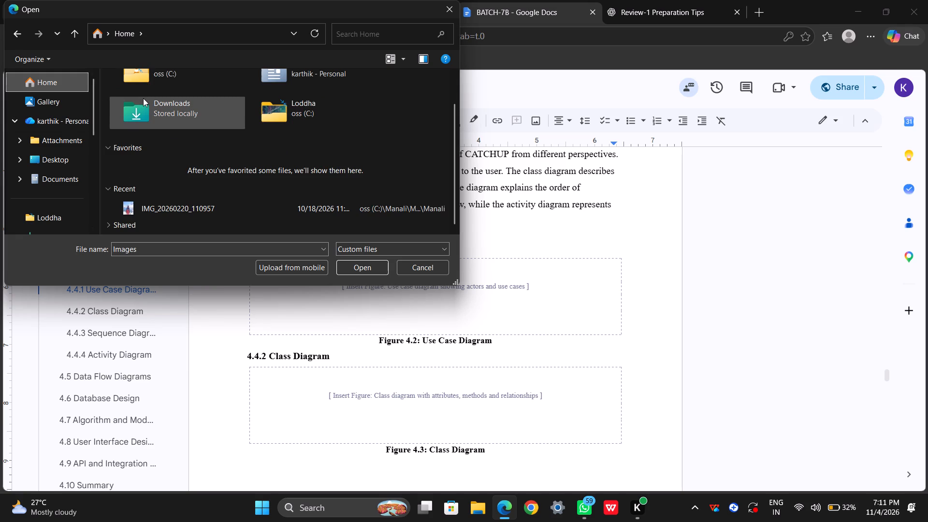
pyautogui.scroll(-2, 157, 136)
pyautogui.click(67, 99)
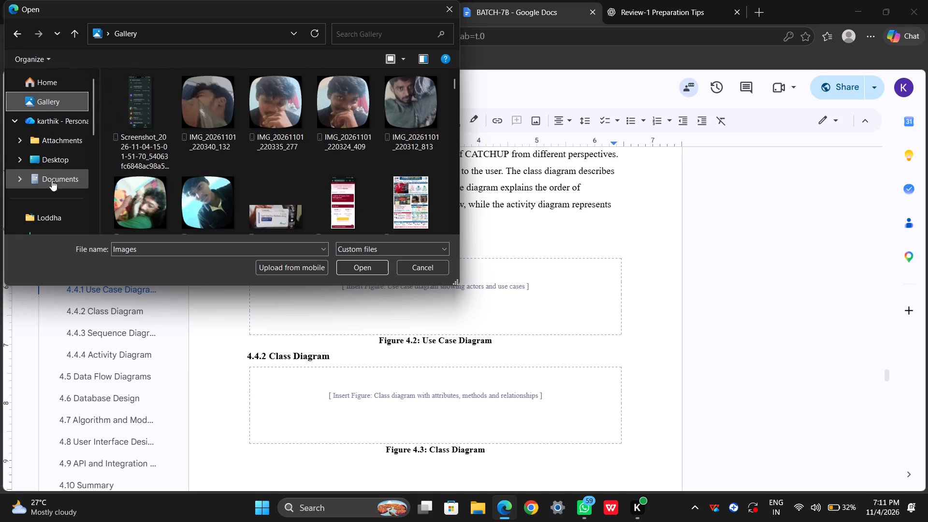
# Check the oss (C:) drive, the WPSDrive Shared Folder and Downloads for the use case diagram image.
pyautogui.scroll(-2, 55, 193)
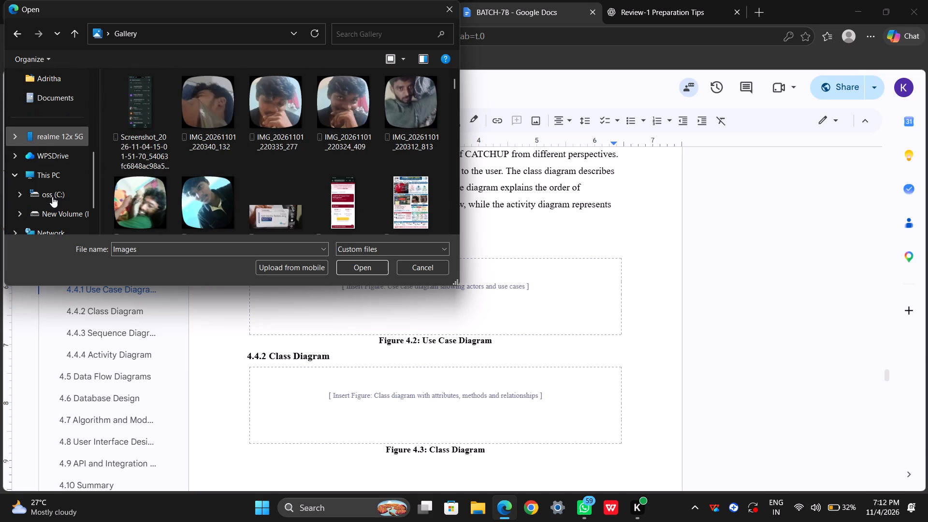
pyautogui.scroll(-3, 52, 197)
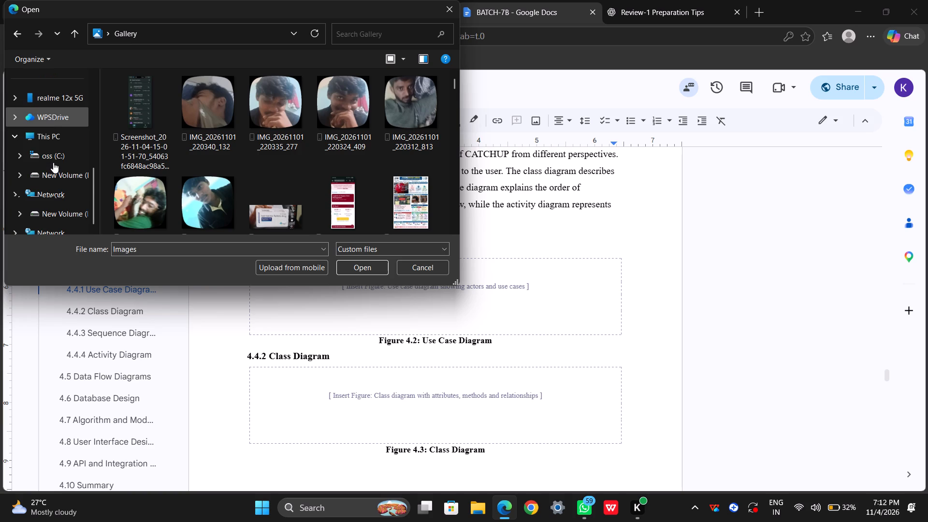
pyautogui.scroll(-1, 53, 162)
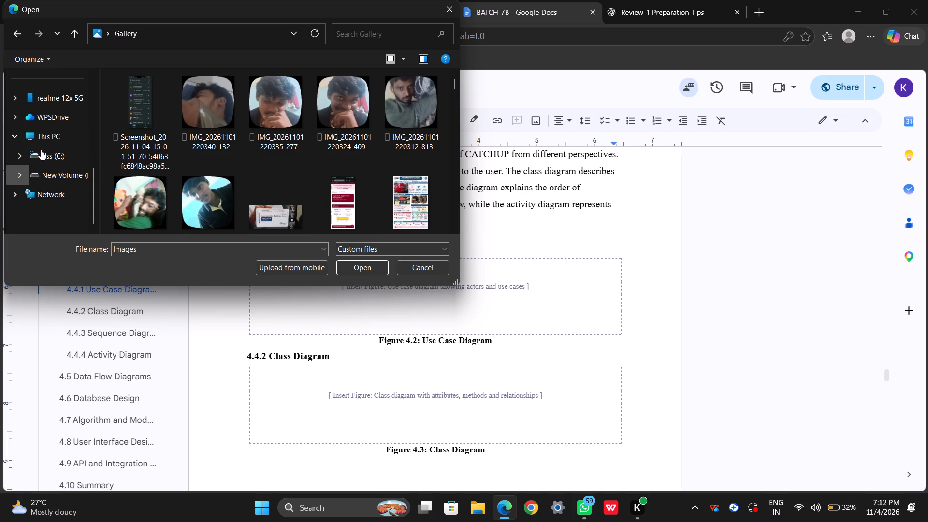
pyautogui.click(41, 149)
pyautogui.scroll(1, 41, 149)
pyautogui.click(50, 168)
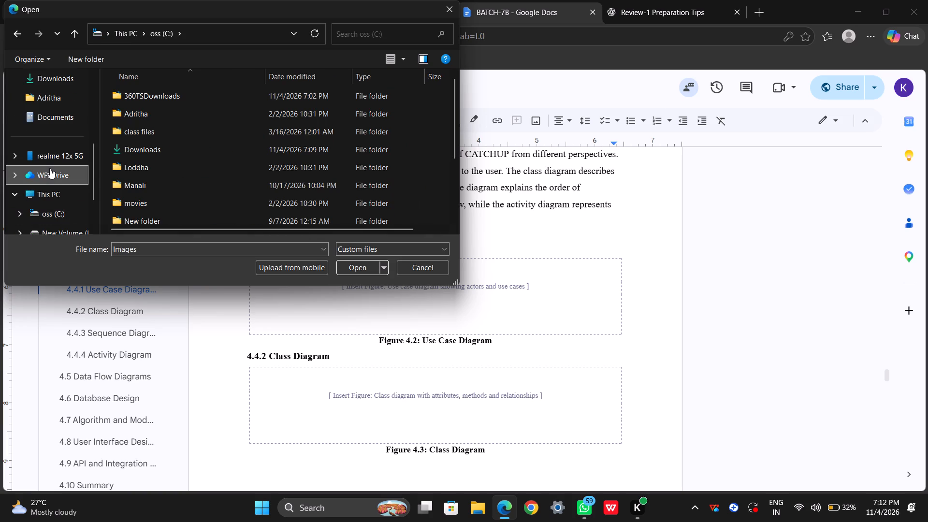
pyautogui.doubleClick(135, 100)
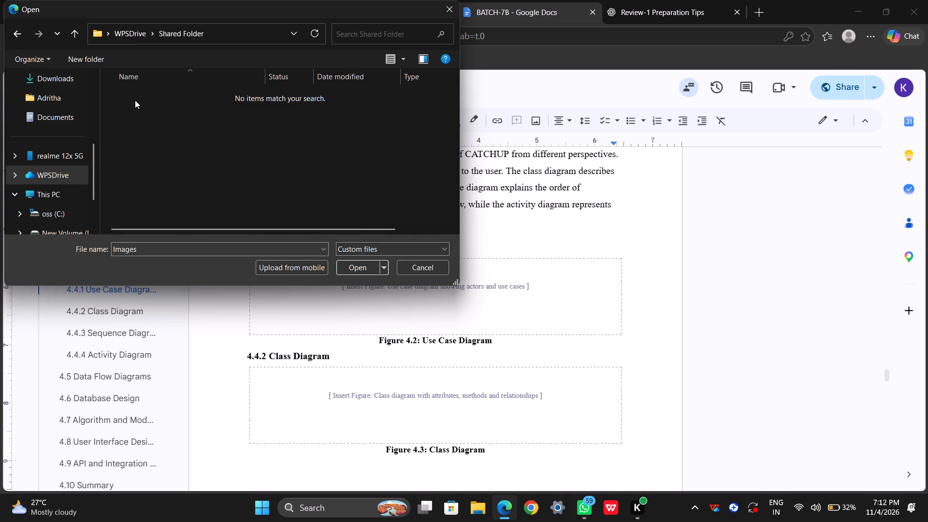
pyautogui.click(25, 30)
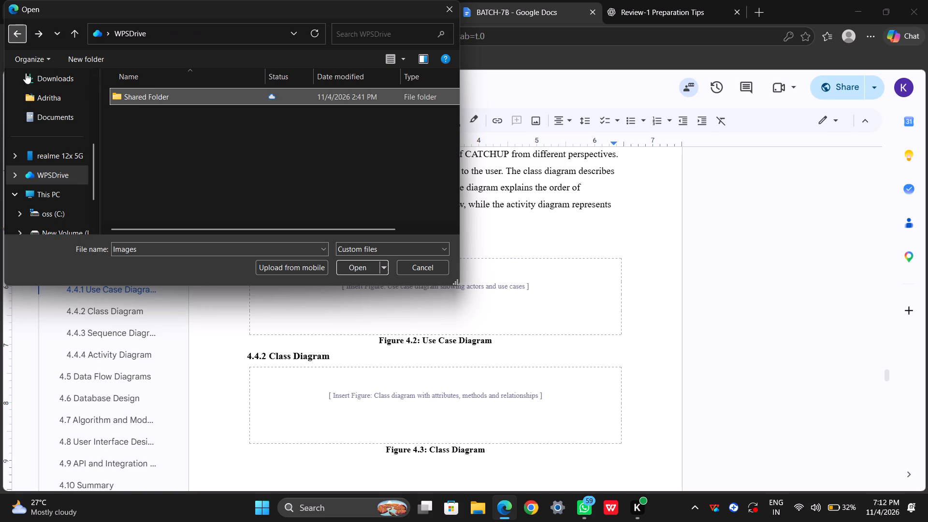
pyautogui.click(48, 87)
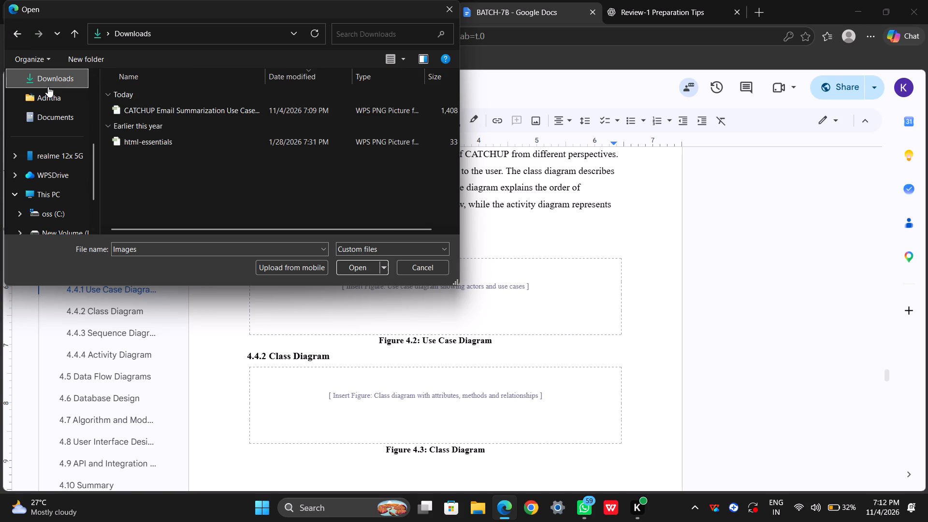
pyautogui.click(56, 122)
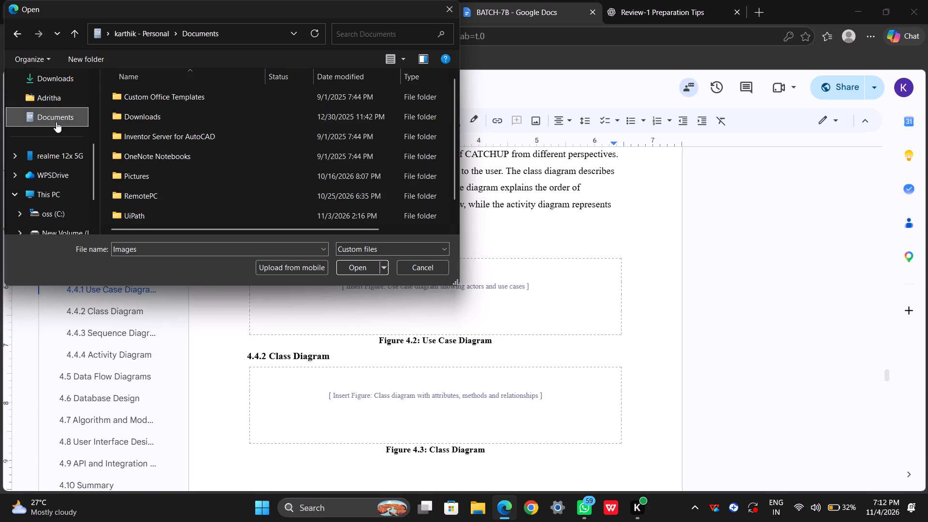
pyautogui.doubleClick(162, 123)
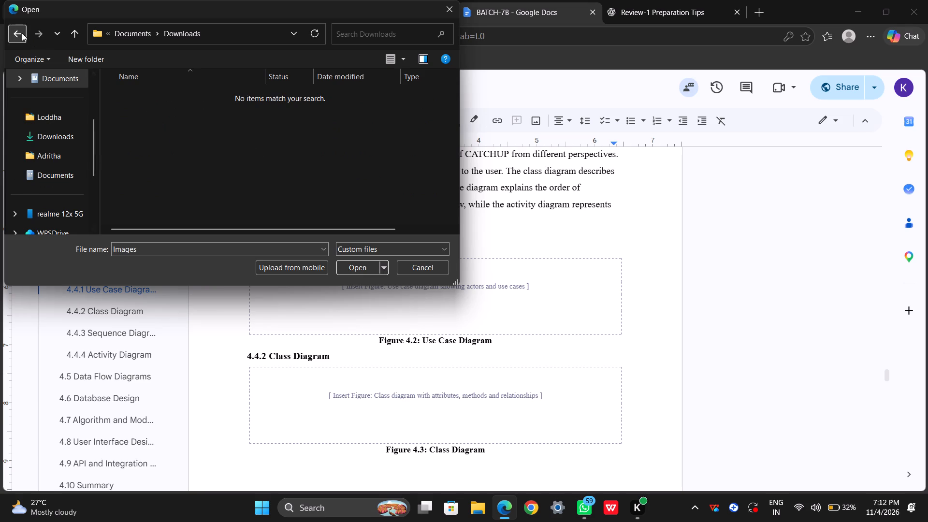
pyautogui.click(22, 33)
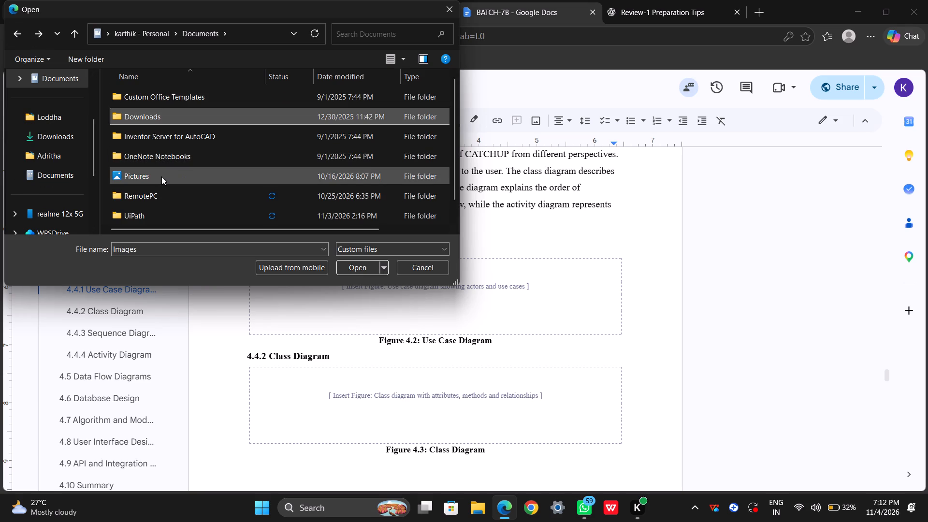
pyautogui.doubleClick(161, 176)
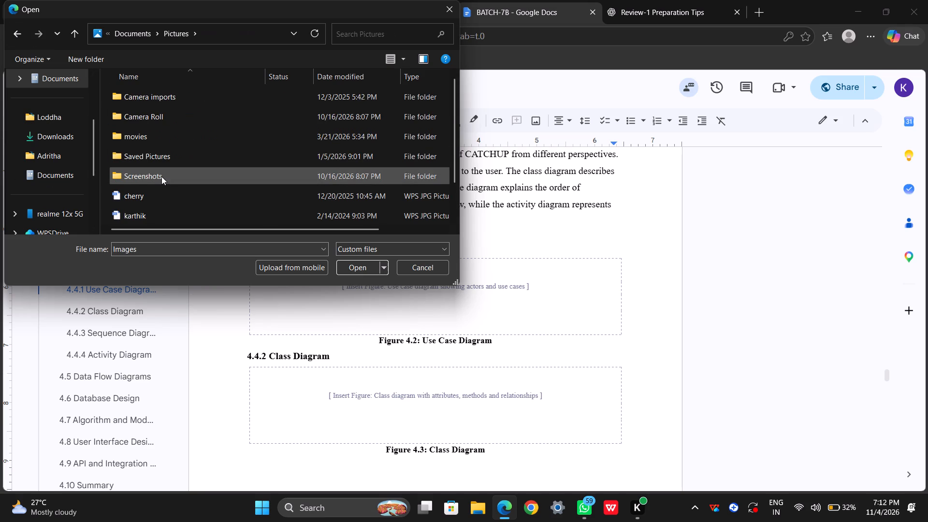
pyautogui.doubleClick(164, 175)
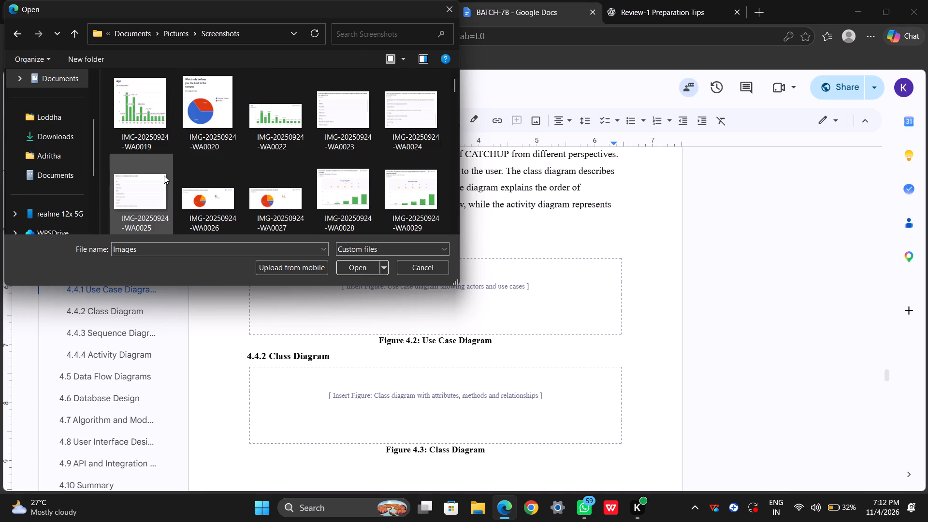
pyautogui.click(23, 39)
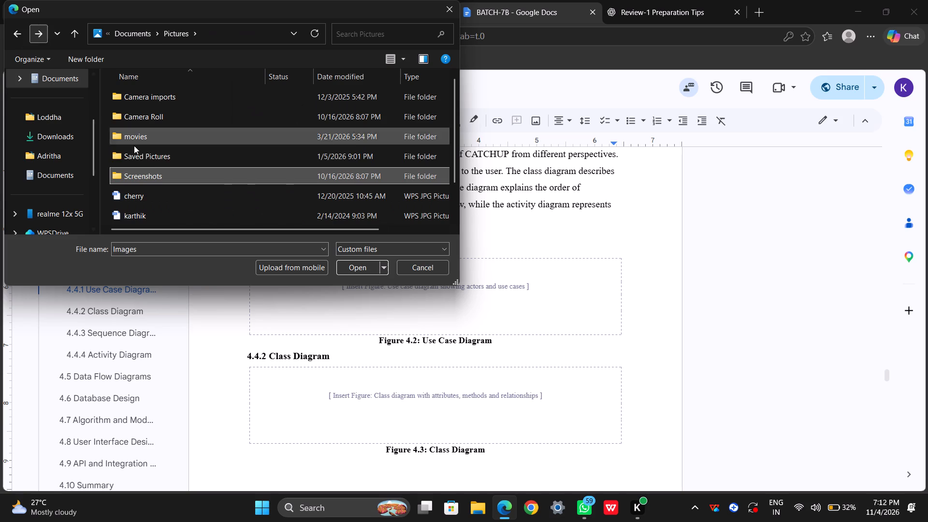
pyautogui.scroll(-2, 155, 172)
pyautogui.scroll(2, 155, 172)
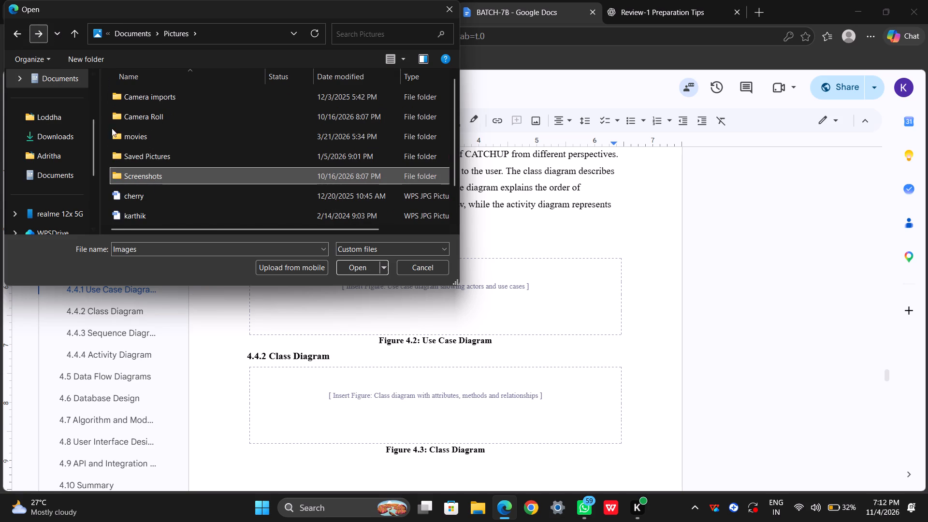
pyautogui.doubleClick(139, 155)
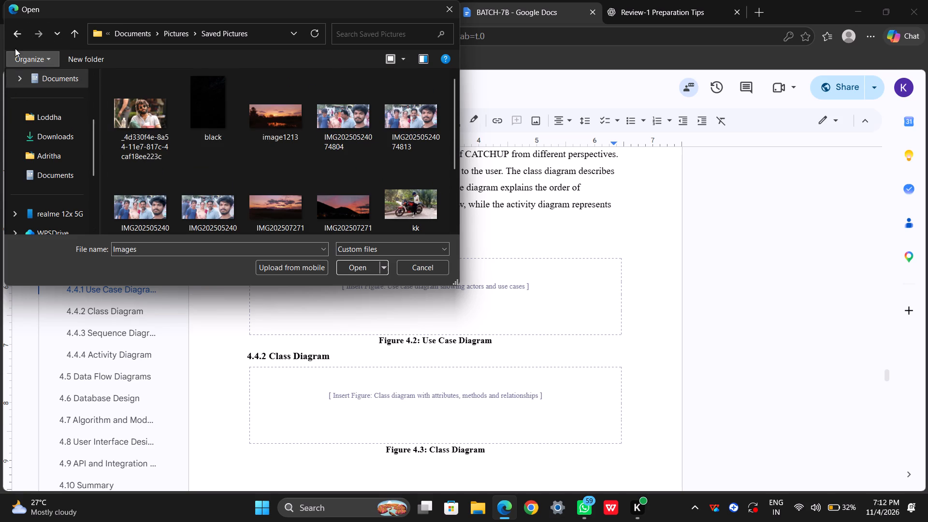
pyautogui.click(15, 28)
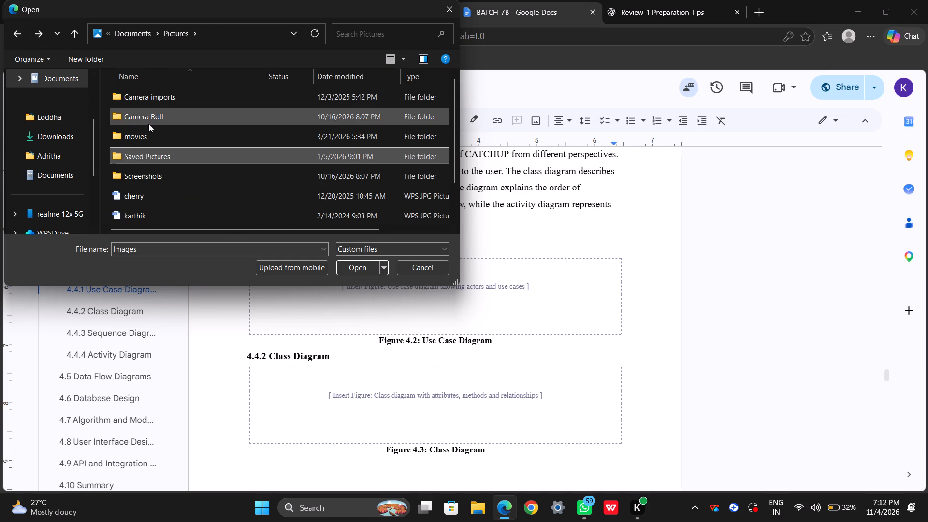
pyautogui.doubleClick(150, 99)
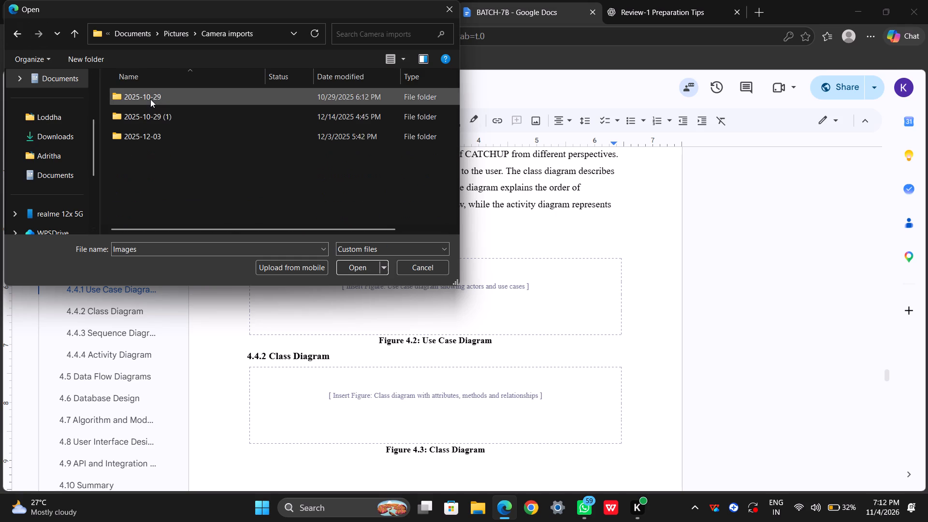
pyautogui.click(18, 34)
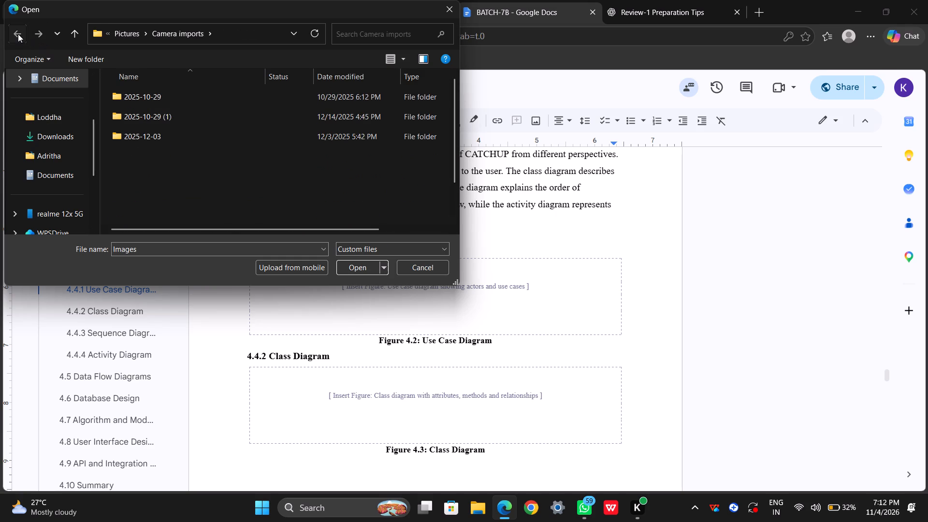
pyautogui.click(137, 118)
pyautogui.doubleClick(137, 118)
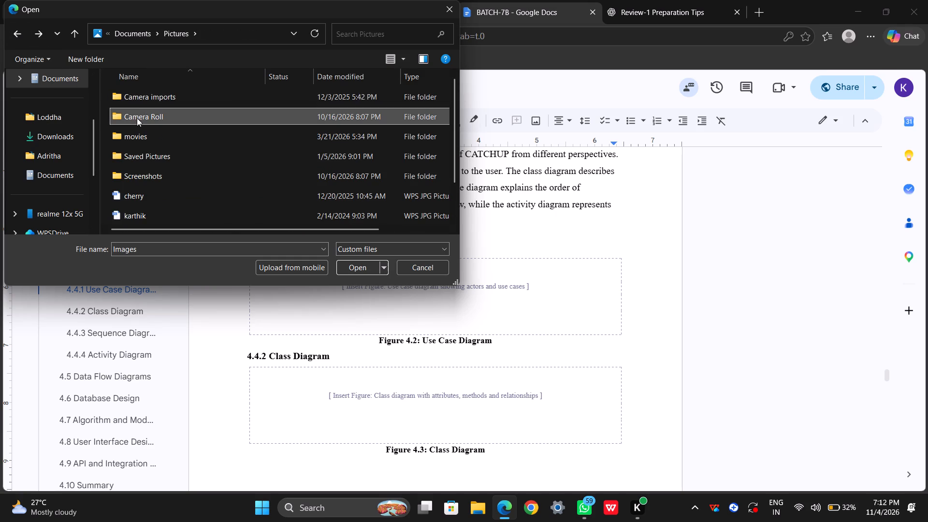
pyautogui.click(7, 39)
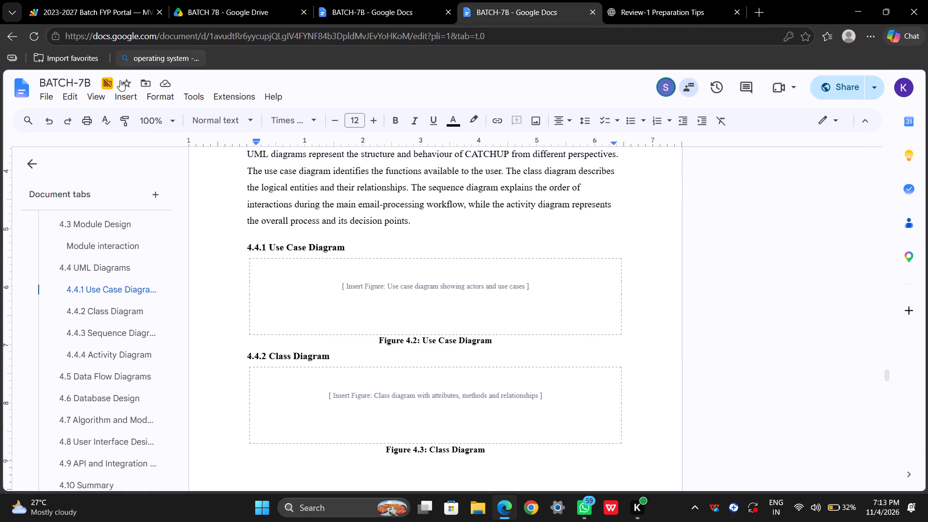
pyautogui.click(116, 98)
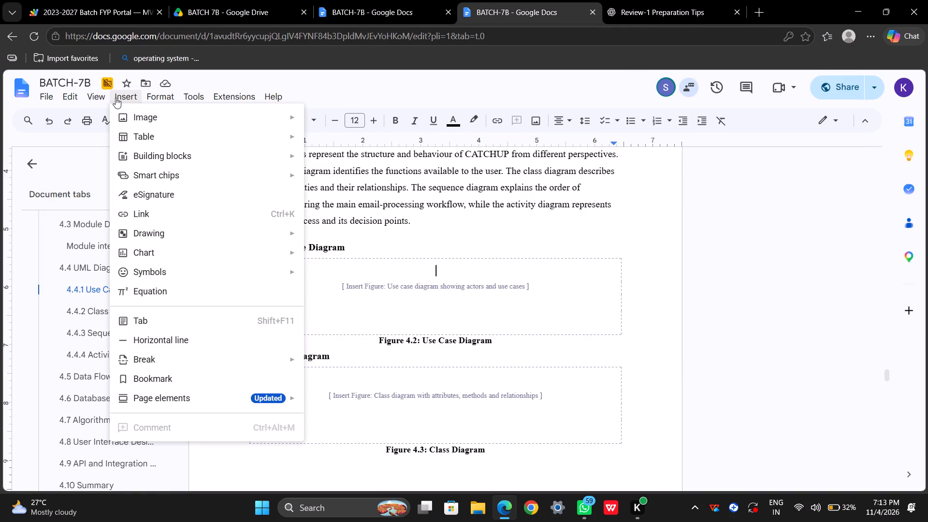
pyautogui.click(136, 119)
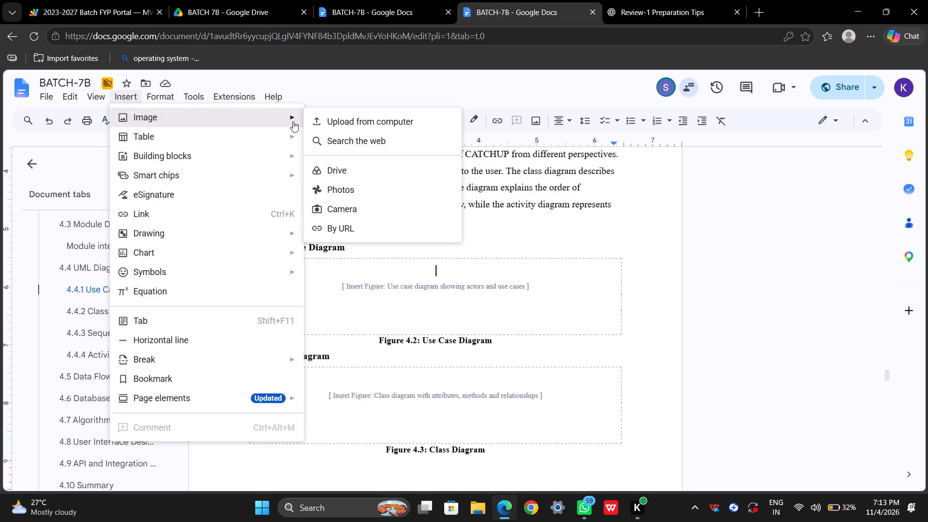
pyautogui.click(320, 121)
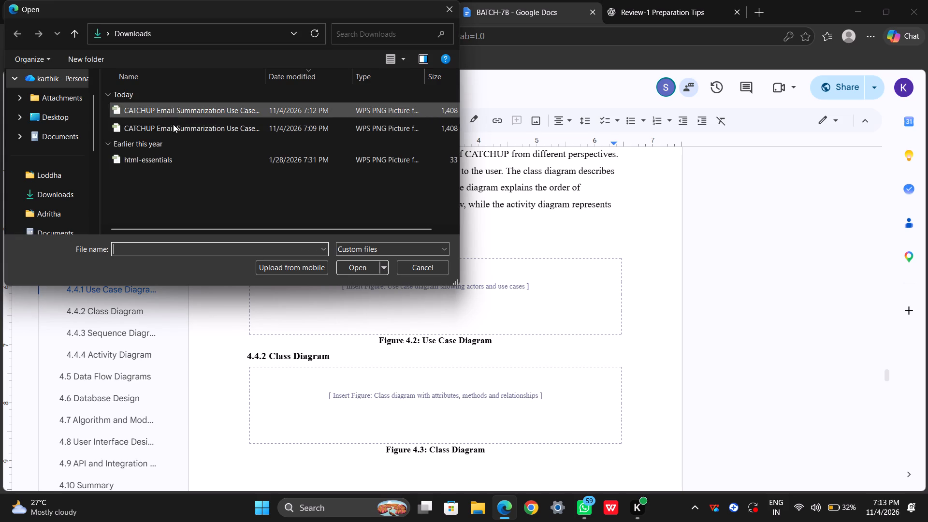
pyautogui.doubleClick(175, 129)
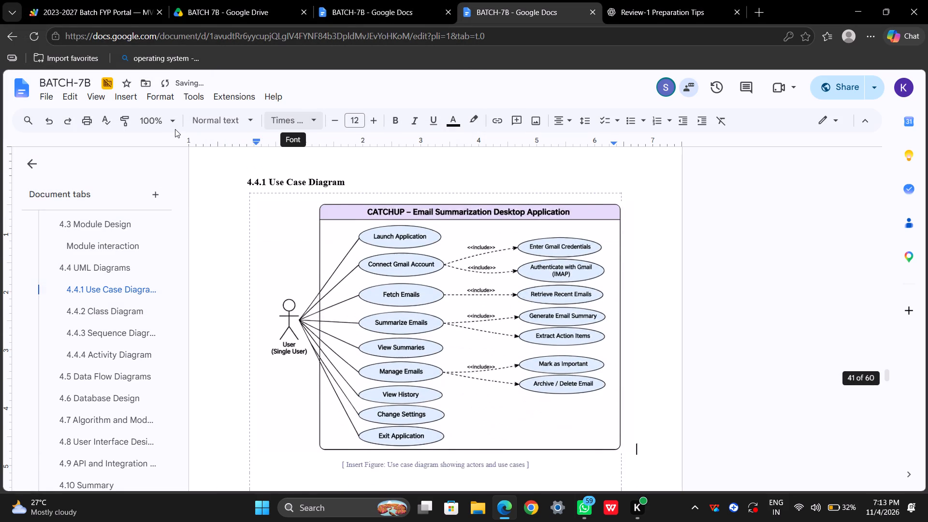
# Delete the placeholder text "[ Insert Figure: Use case diagram showing actors and use cases ]" below the inserted diagram.
pyautogui.scroll(-3, 403, 290)
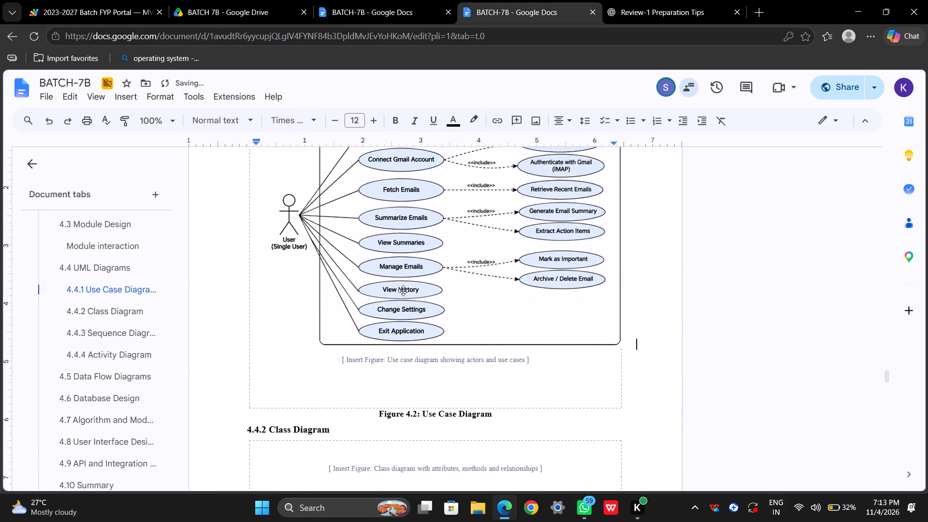
pyautogui.click(547, 360)
pyautogui.press('BackSpace')
pyautogui.press('BackSpace')
pyautogui.press('BackSpace')
pyautogui.press('BackSpace')
pyautogui.press('BackSpace')
pyautogui.press('BackSpace')
pyautogui.press('BackSpace')
pyautogui.press('BackSpace')
pyautogui.press('BackSpace')
pyautogui.press('BackSpace')
pyautogui.press('BackSpace')
pyautogui.press('BackSpace')
pyautogui.press('BackSpace')
pyautogui.press('BackSpace')
pyautogui.press('BackSpace')
pyautogui.press('BackSpace')
pyautogui.press('BackSpace')
pyautogui.press('BackSpace')
pyautogui.press('BackSpace')
pyautogui.press('BackSpace')
pyautogui.press('BackSpace')
pyautogui.press('BackSpace')
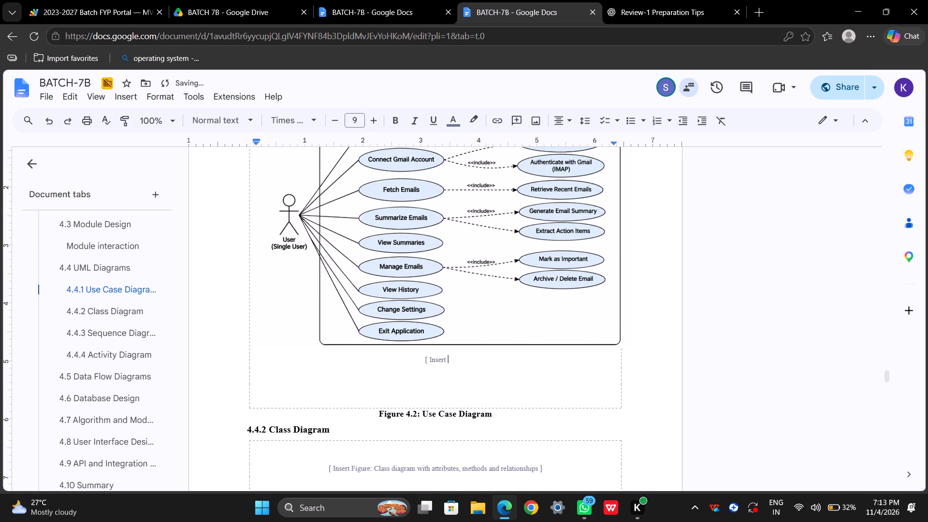
pyautogui.press('BackSpace')
pyautogui.press('BackSpace')
pyautogui.press('BackSpace')
pyautogui.press('BackSpace')
pyautogui.press('BackSpace')
pyautogui.press('BackSpace')
pyautogui.press('BackSpace')
pyautogui.press('BackSpace')
pyautogui.press('BackSpace')
pyautogui.press('BackSpace')
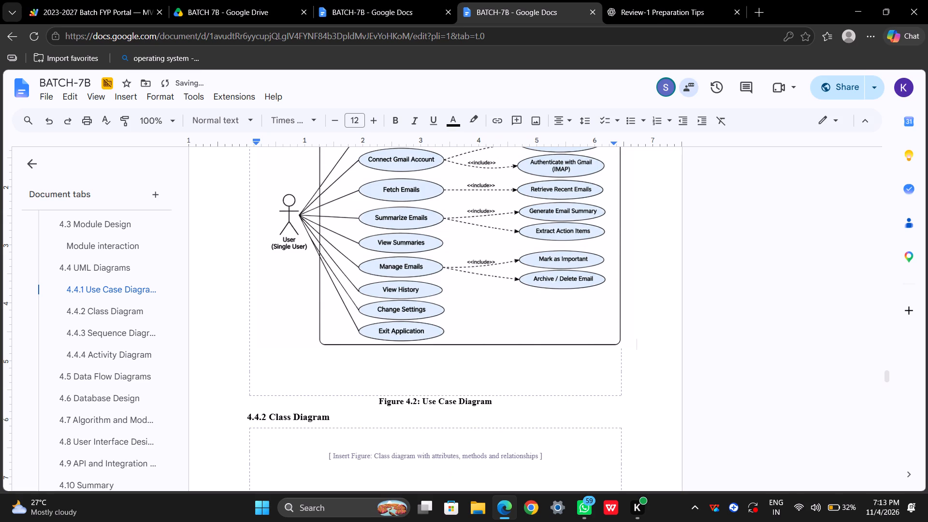
# Remove the two leftover empty lines below the use case diagram inside its figure box.
pyautogui.click(465, 369)
pyautogui.press('BackSpace')
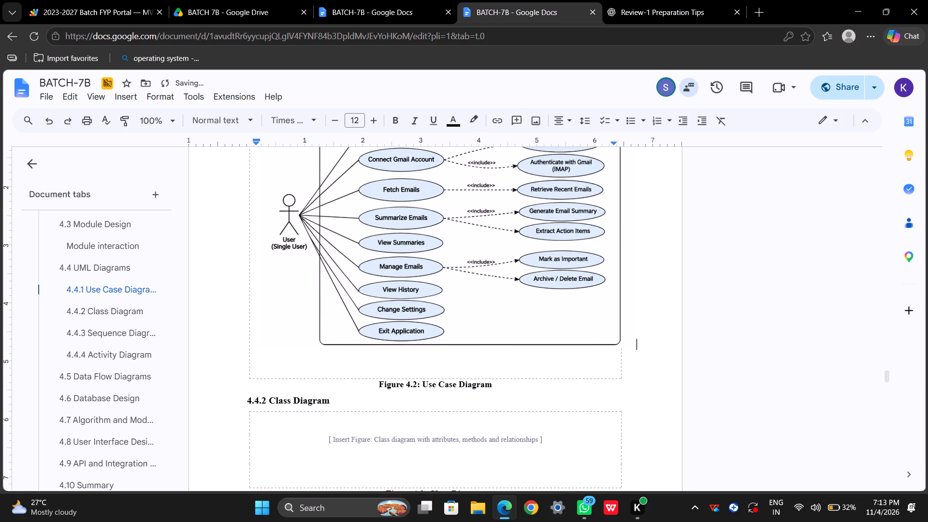
pyautogui.click(407, 370)
pyautogui.press('BackSpace')
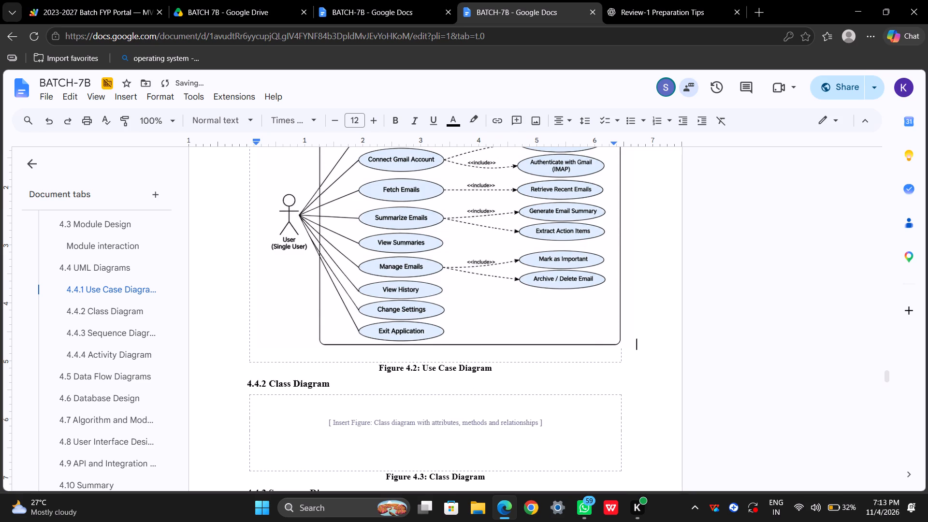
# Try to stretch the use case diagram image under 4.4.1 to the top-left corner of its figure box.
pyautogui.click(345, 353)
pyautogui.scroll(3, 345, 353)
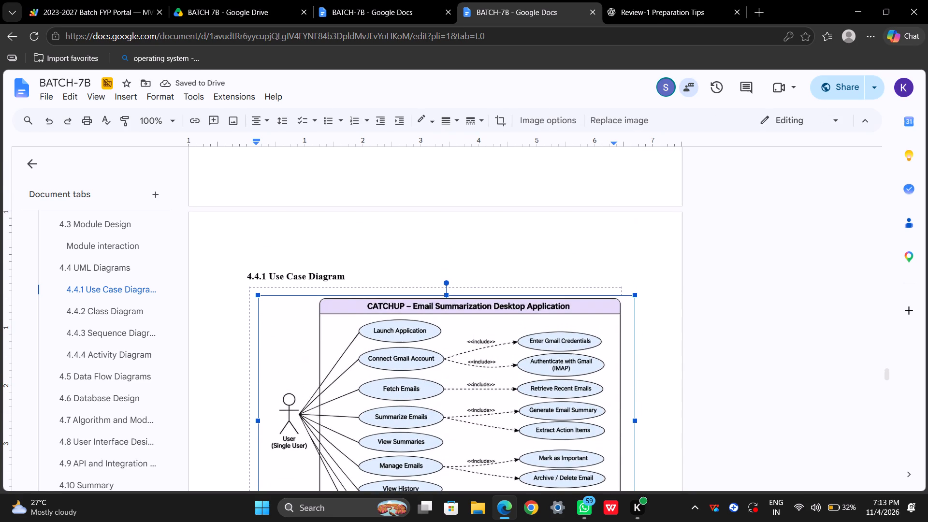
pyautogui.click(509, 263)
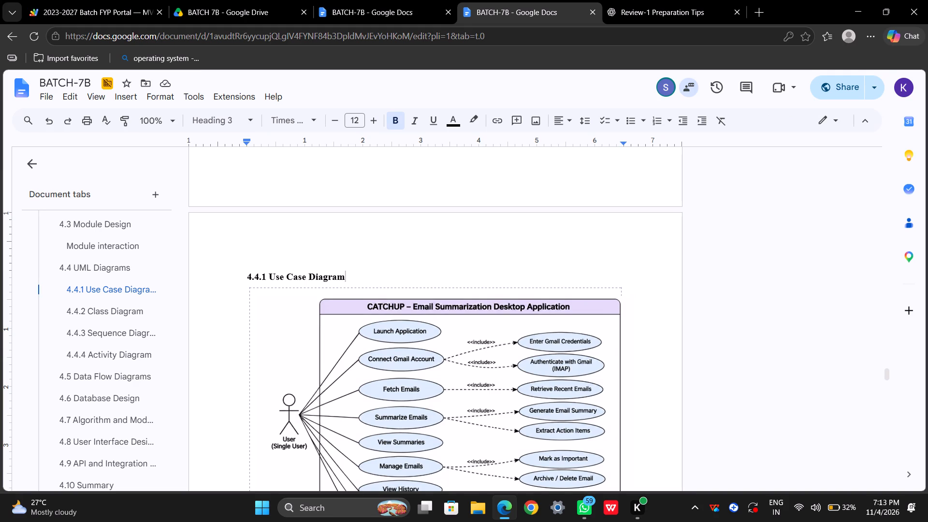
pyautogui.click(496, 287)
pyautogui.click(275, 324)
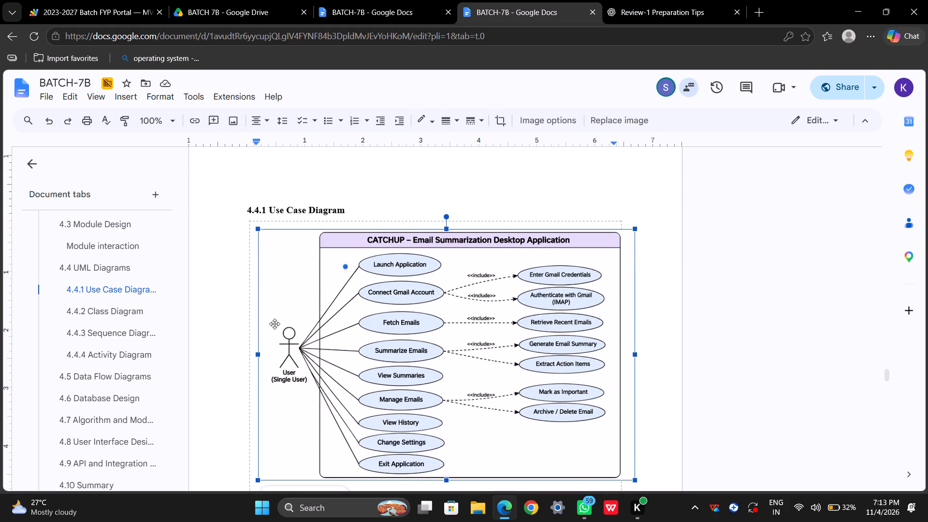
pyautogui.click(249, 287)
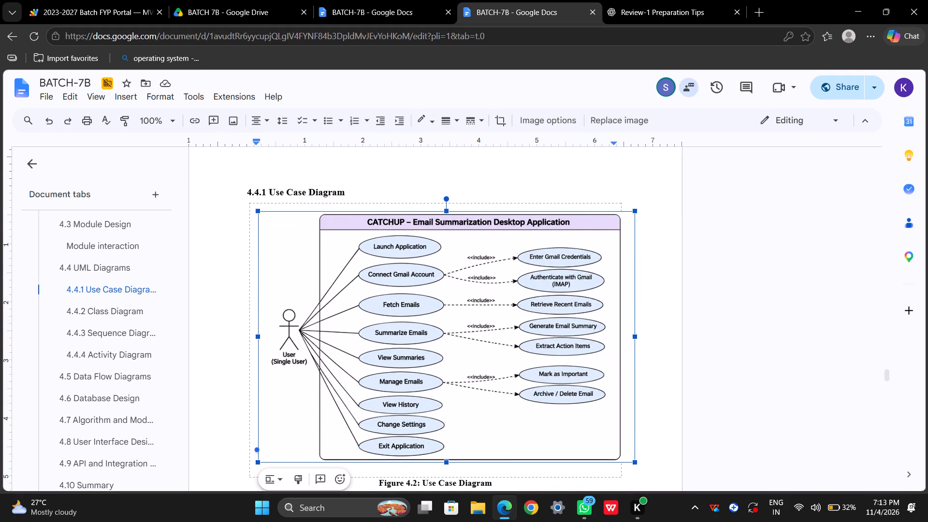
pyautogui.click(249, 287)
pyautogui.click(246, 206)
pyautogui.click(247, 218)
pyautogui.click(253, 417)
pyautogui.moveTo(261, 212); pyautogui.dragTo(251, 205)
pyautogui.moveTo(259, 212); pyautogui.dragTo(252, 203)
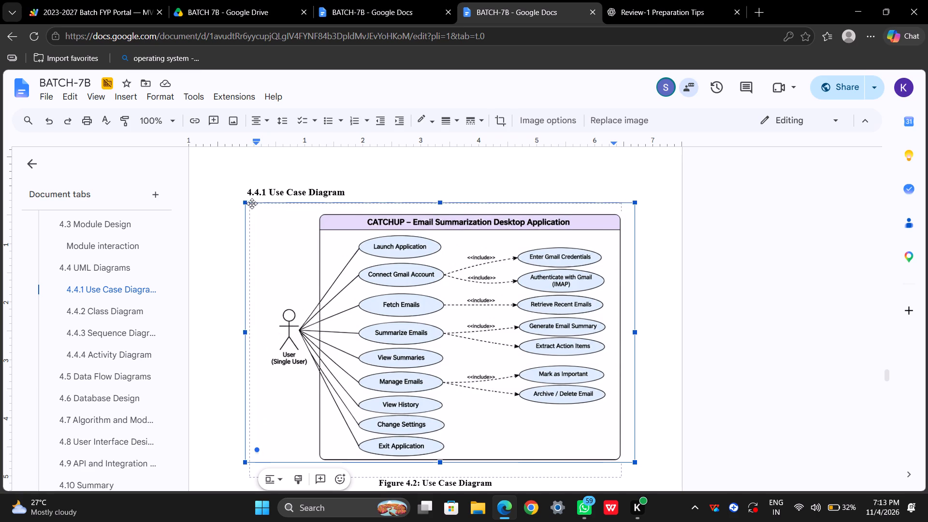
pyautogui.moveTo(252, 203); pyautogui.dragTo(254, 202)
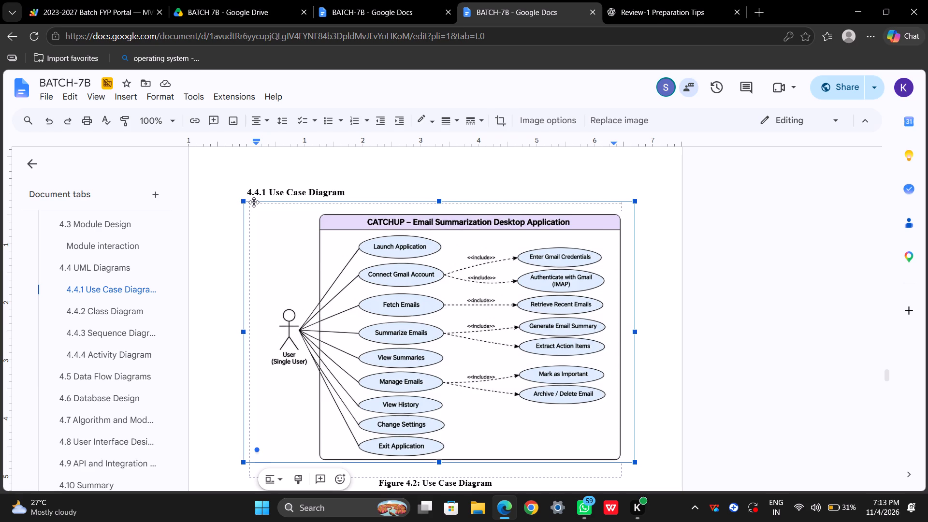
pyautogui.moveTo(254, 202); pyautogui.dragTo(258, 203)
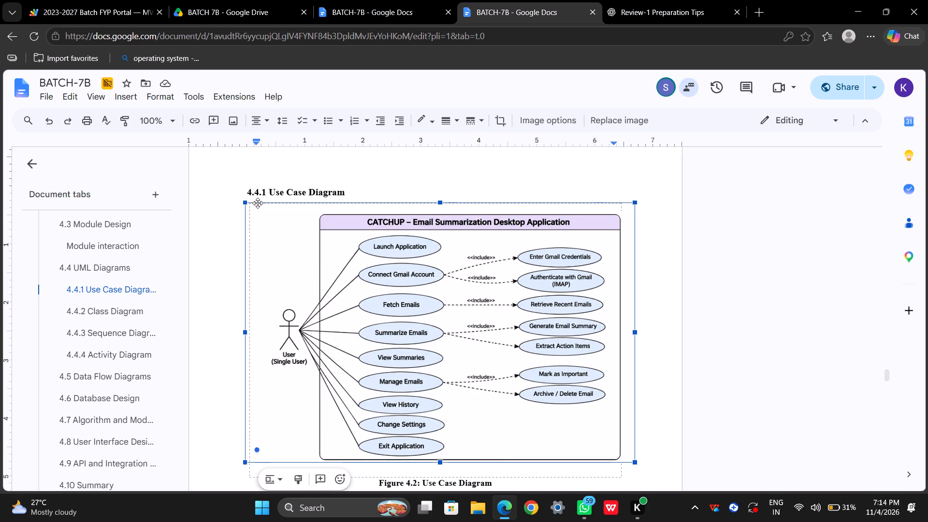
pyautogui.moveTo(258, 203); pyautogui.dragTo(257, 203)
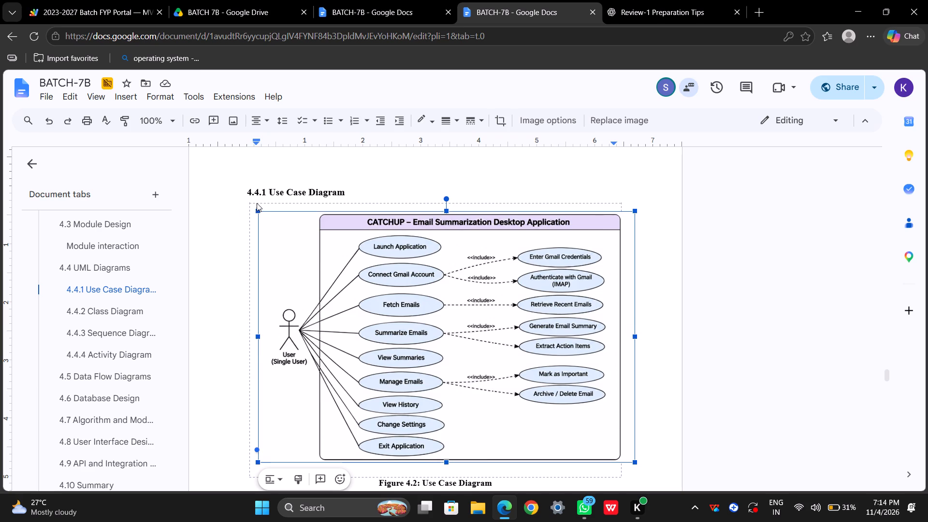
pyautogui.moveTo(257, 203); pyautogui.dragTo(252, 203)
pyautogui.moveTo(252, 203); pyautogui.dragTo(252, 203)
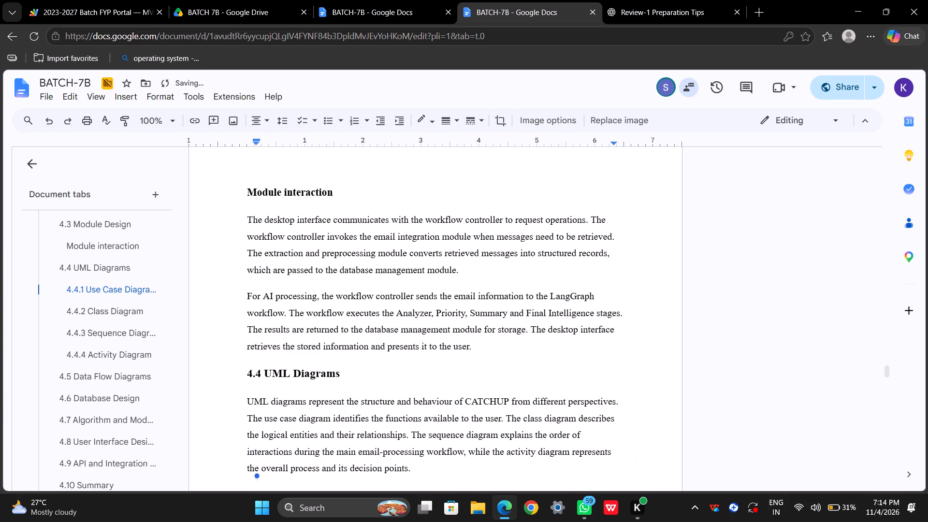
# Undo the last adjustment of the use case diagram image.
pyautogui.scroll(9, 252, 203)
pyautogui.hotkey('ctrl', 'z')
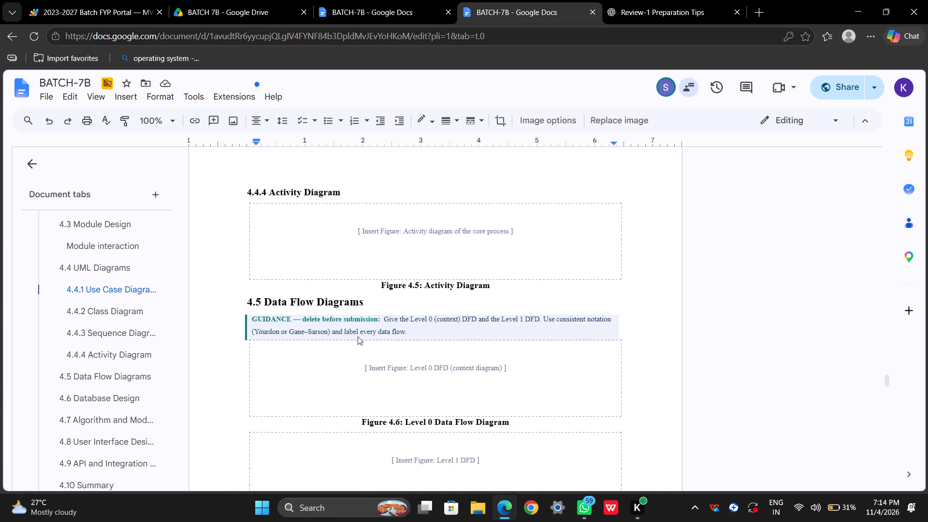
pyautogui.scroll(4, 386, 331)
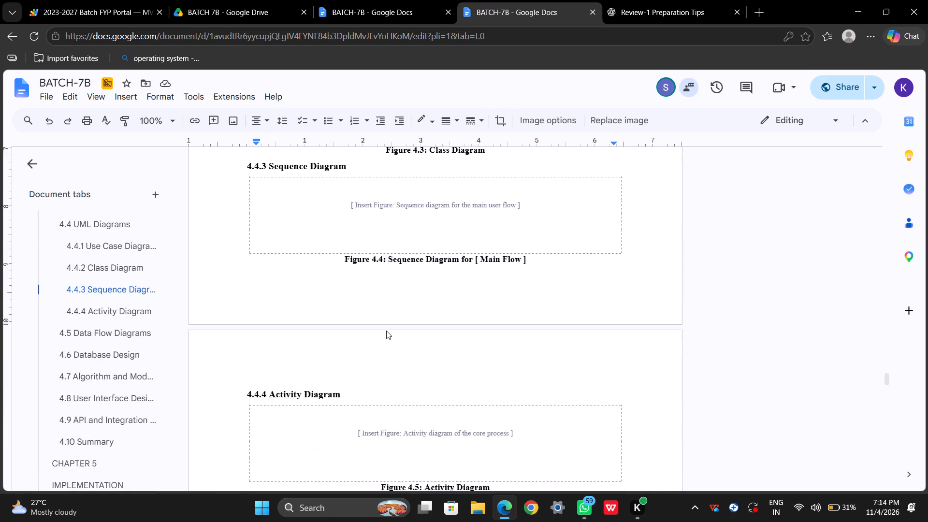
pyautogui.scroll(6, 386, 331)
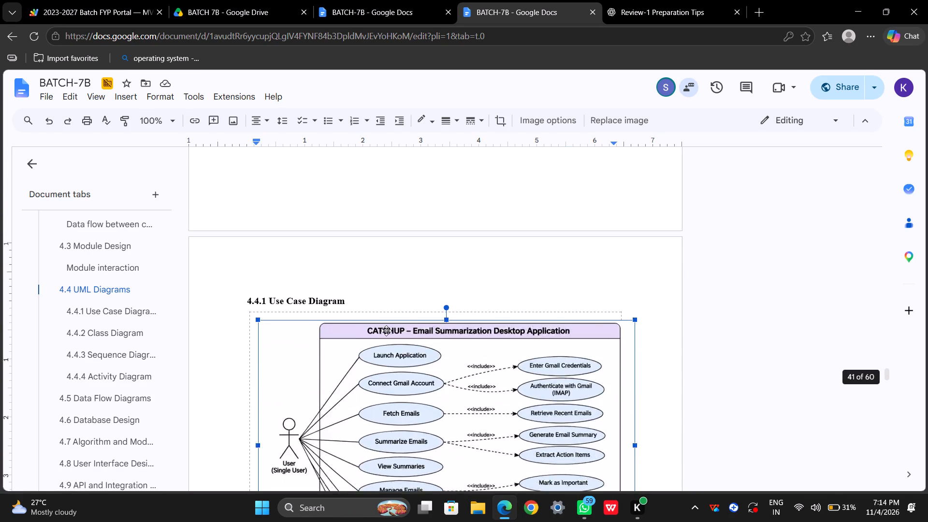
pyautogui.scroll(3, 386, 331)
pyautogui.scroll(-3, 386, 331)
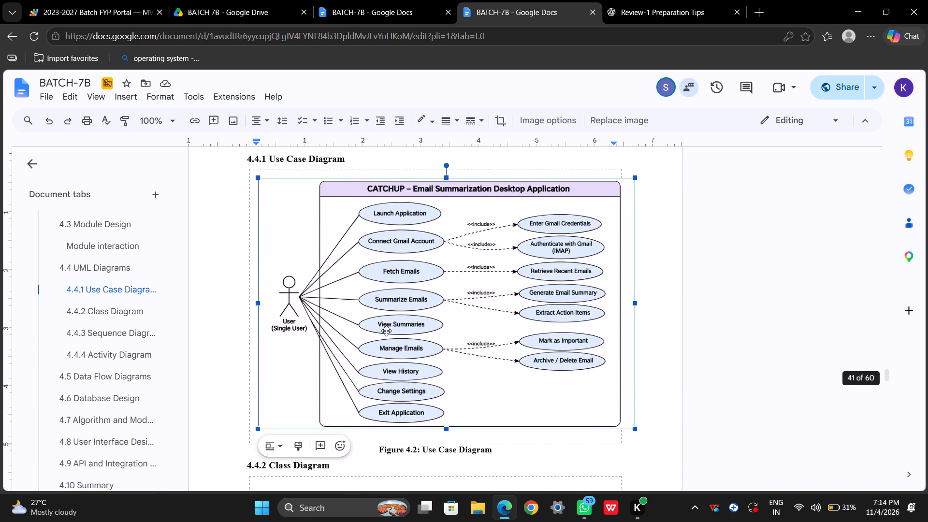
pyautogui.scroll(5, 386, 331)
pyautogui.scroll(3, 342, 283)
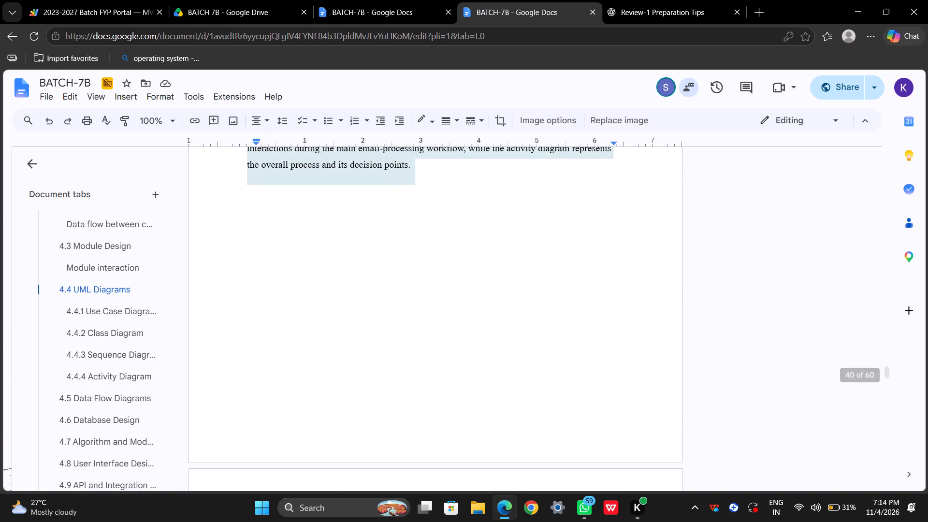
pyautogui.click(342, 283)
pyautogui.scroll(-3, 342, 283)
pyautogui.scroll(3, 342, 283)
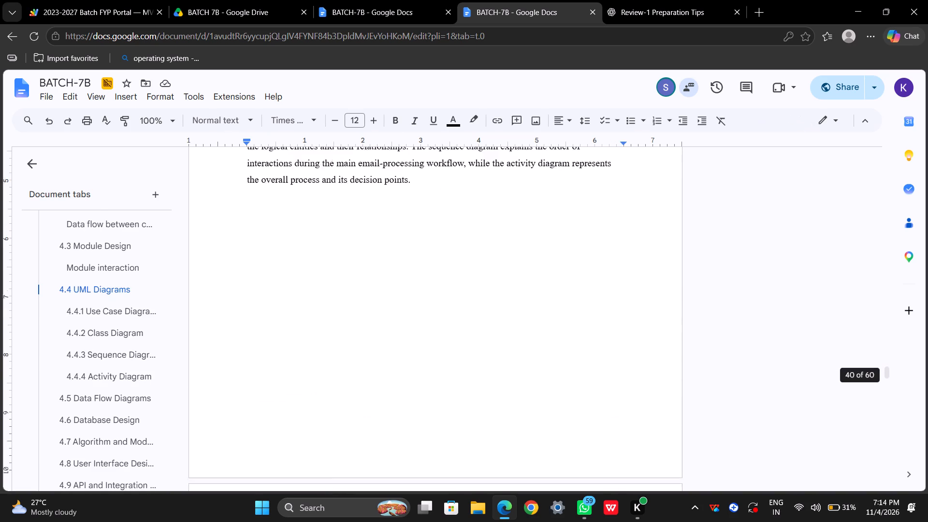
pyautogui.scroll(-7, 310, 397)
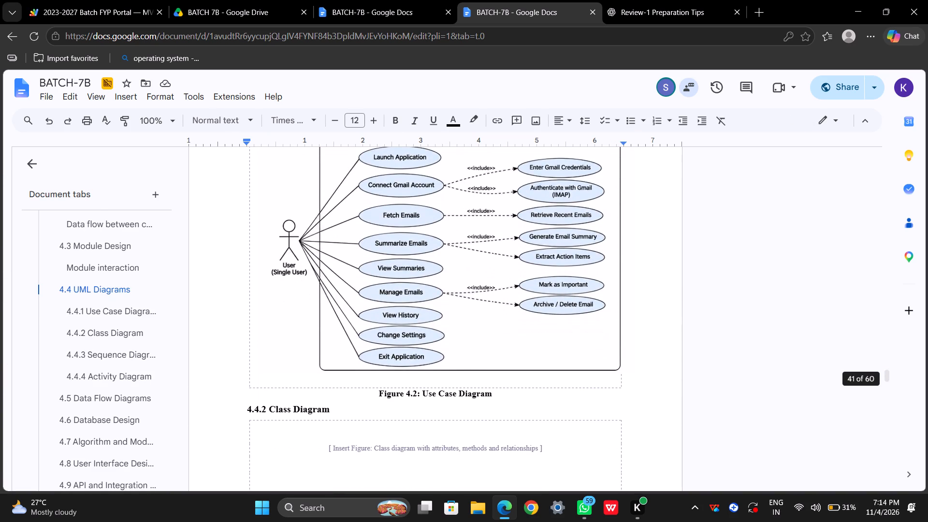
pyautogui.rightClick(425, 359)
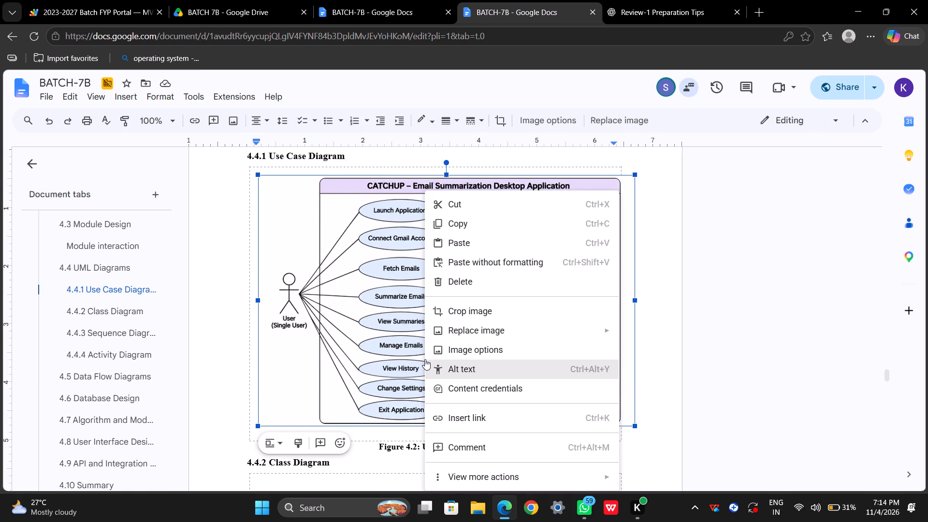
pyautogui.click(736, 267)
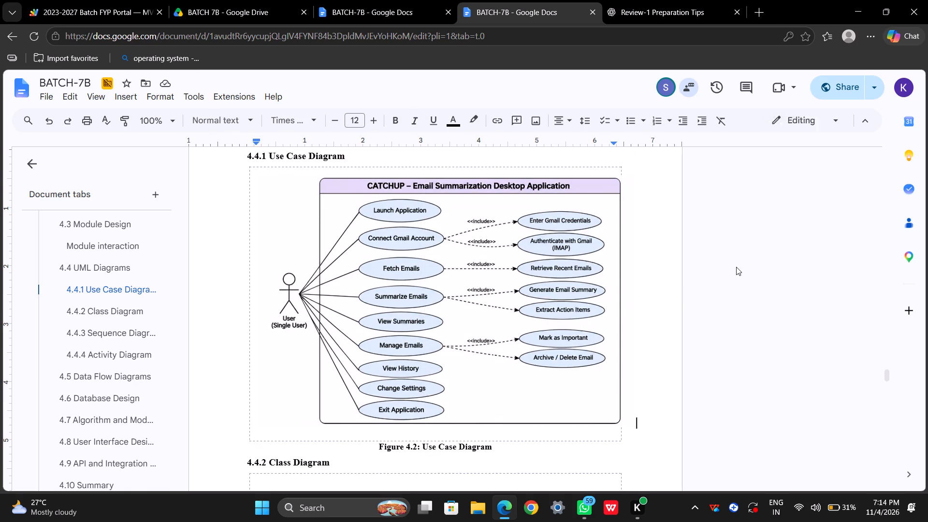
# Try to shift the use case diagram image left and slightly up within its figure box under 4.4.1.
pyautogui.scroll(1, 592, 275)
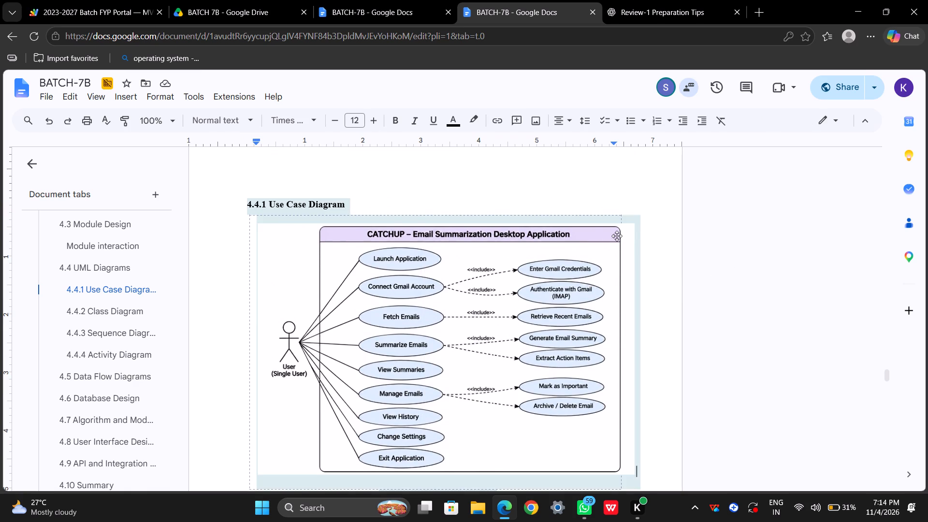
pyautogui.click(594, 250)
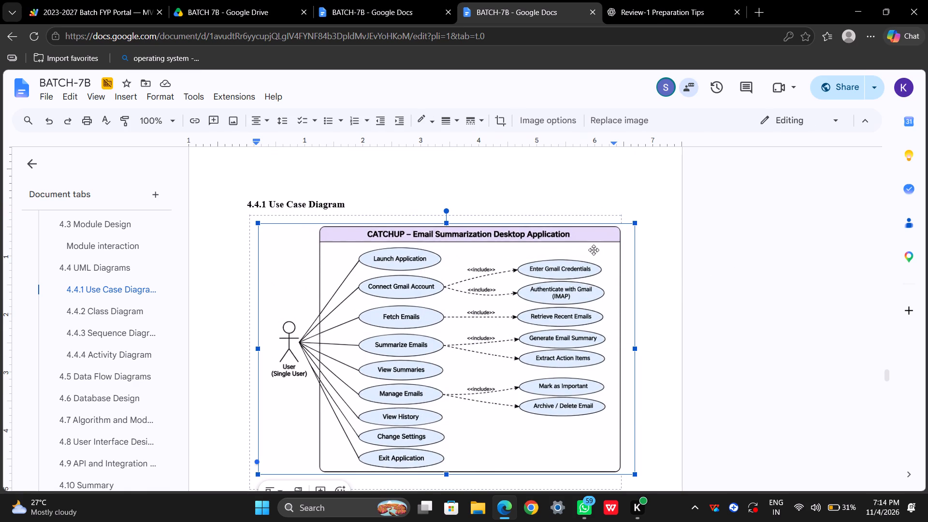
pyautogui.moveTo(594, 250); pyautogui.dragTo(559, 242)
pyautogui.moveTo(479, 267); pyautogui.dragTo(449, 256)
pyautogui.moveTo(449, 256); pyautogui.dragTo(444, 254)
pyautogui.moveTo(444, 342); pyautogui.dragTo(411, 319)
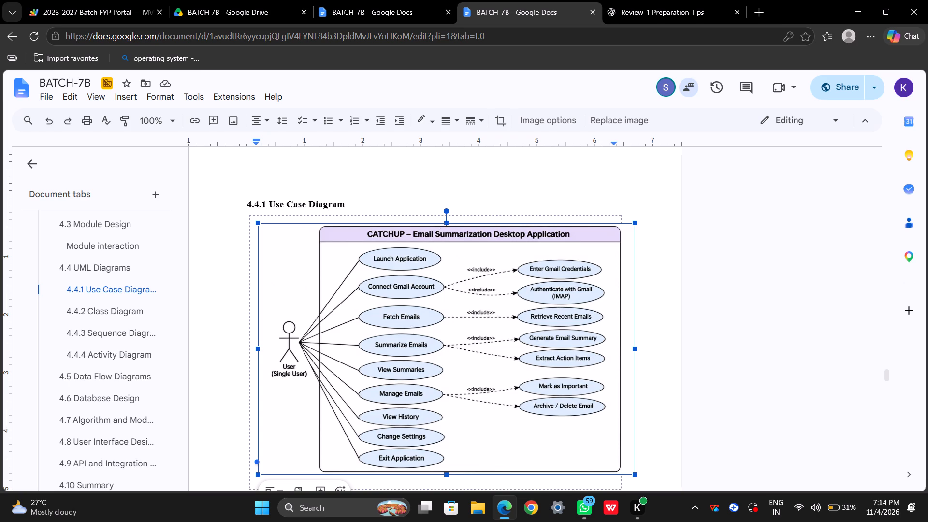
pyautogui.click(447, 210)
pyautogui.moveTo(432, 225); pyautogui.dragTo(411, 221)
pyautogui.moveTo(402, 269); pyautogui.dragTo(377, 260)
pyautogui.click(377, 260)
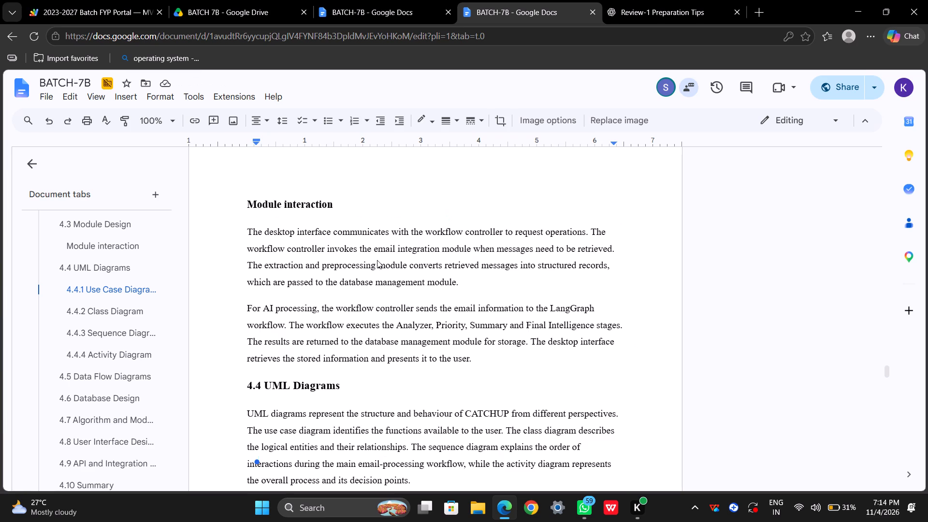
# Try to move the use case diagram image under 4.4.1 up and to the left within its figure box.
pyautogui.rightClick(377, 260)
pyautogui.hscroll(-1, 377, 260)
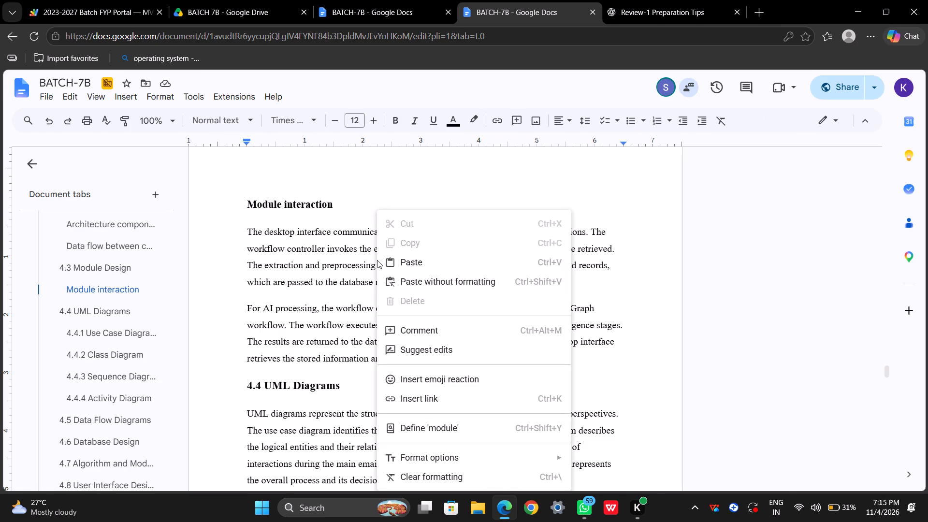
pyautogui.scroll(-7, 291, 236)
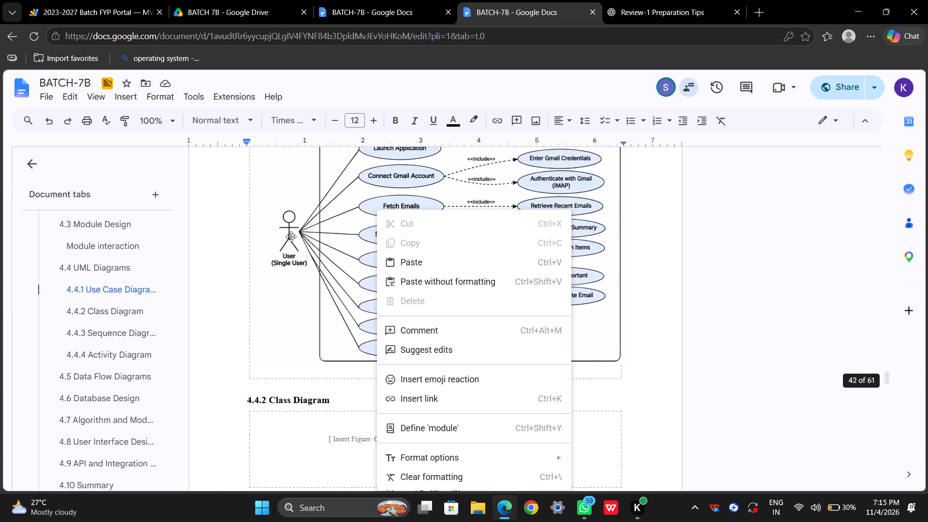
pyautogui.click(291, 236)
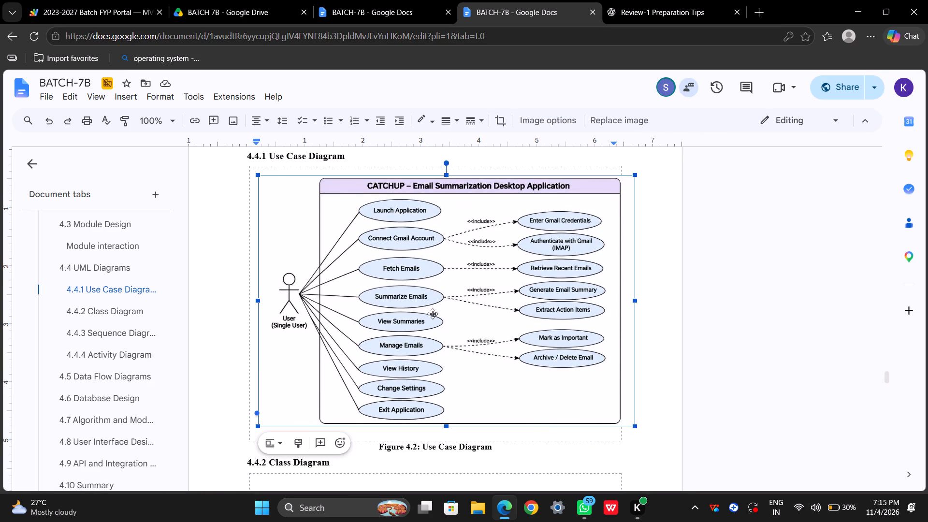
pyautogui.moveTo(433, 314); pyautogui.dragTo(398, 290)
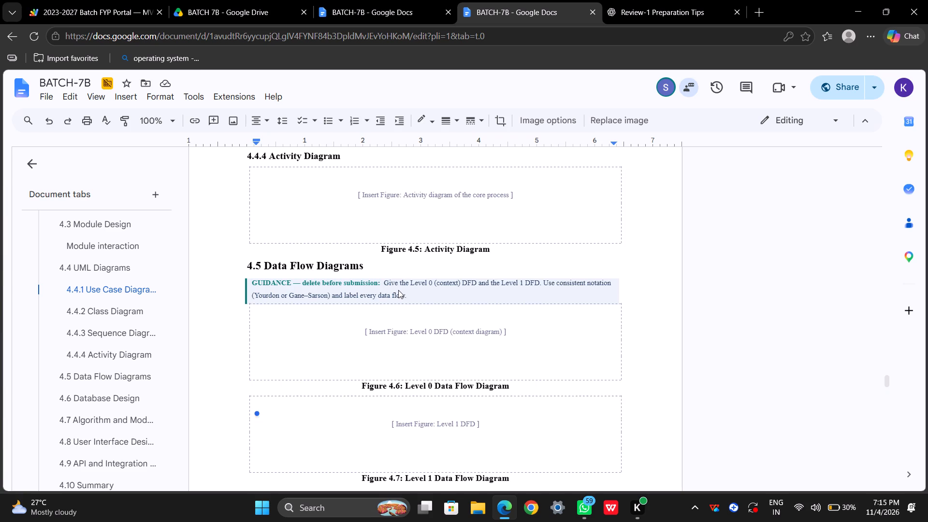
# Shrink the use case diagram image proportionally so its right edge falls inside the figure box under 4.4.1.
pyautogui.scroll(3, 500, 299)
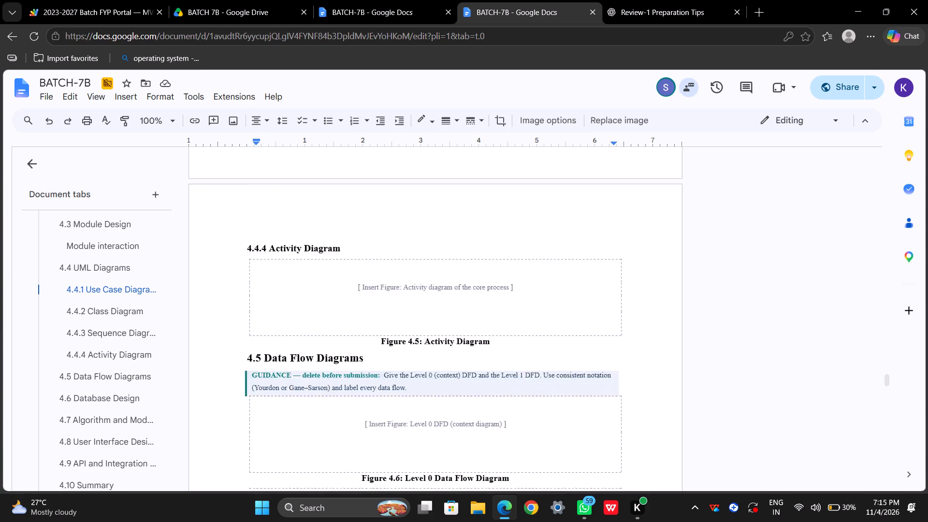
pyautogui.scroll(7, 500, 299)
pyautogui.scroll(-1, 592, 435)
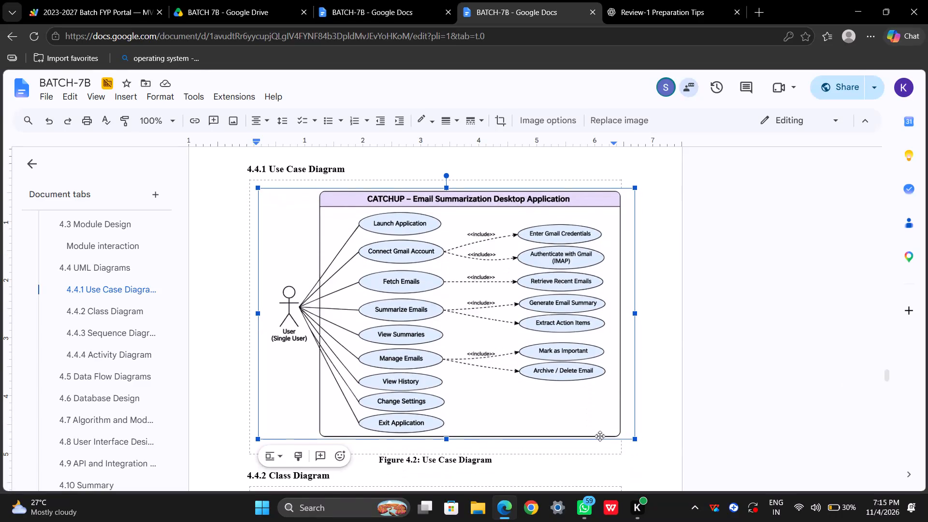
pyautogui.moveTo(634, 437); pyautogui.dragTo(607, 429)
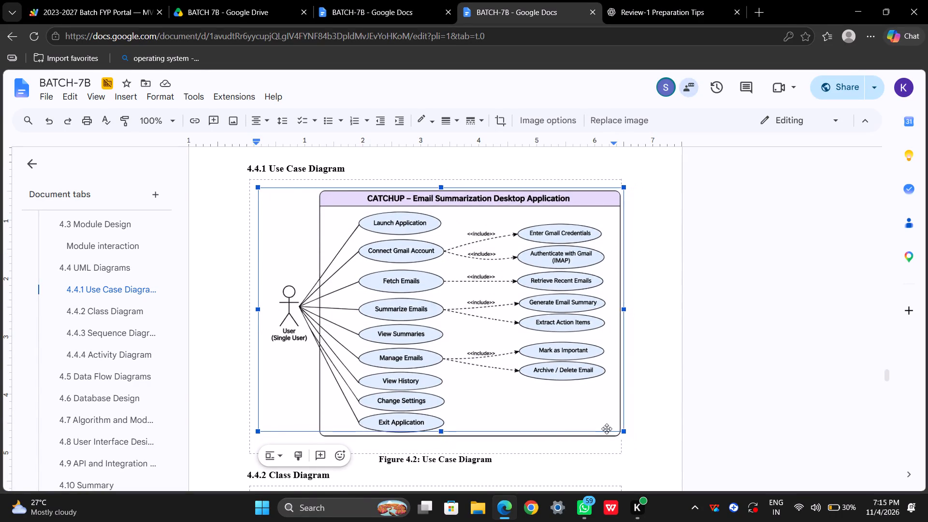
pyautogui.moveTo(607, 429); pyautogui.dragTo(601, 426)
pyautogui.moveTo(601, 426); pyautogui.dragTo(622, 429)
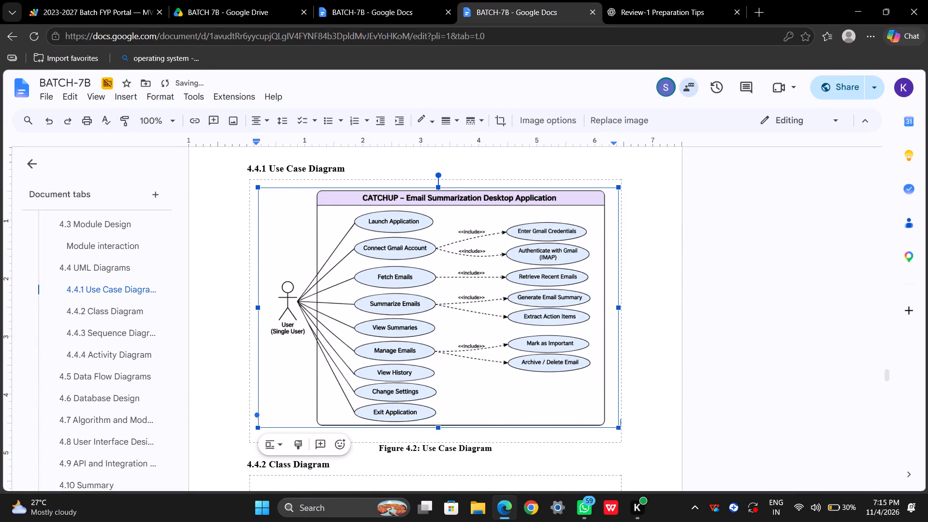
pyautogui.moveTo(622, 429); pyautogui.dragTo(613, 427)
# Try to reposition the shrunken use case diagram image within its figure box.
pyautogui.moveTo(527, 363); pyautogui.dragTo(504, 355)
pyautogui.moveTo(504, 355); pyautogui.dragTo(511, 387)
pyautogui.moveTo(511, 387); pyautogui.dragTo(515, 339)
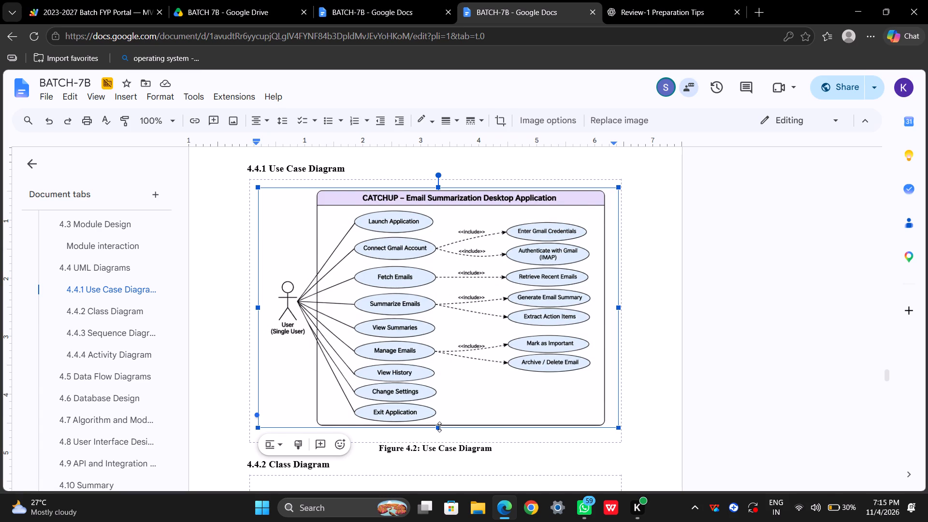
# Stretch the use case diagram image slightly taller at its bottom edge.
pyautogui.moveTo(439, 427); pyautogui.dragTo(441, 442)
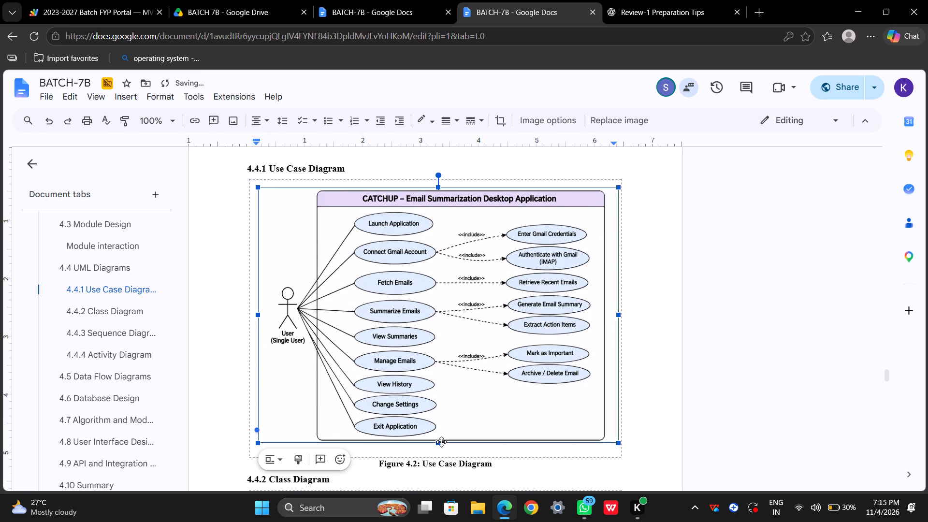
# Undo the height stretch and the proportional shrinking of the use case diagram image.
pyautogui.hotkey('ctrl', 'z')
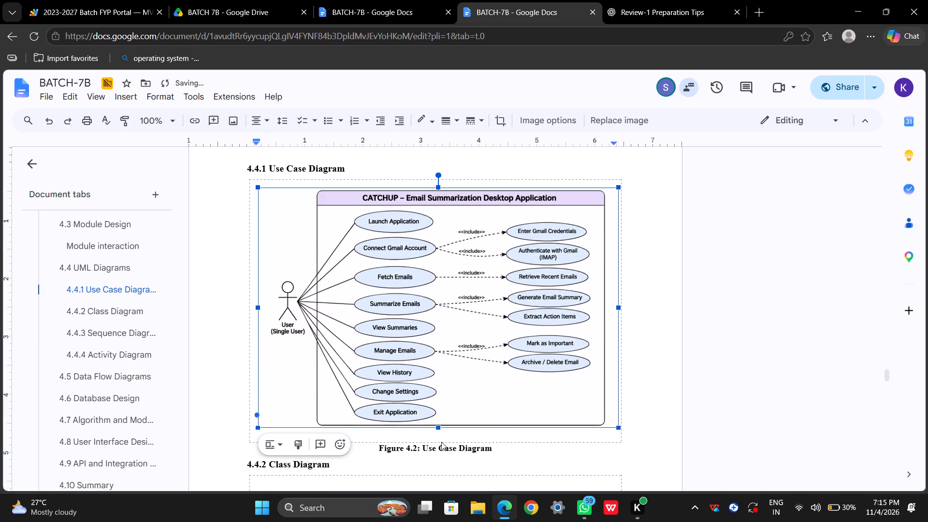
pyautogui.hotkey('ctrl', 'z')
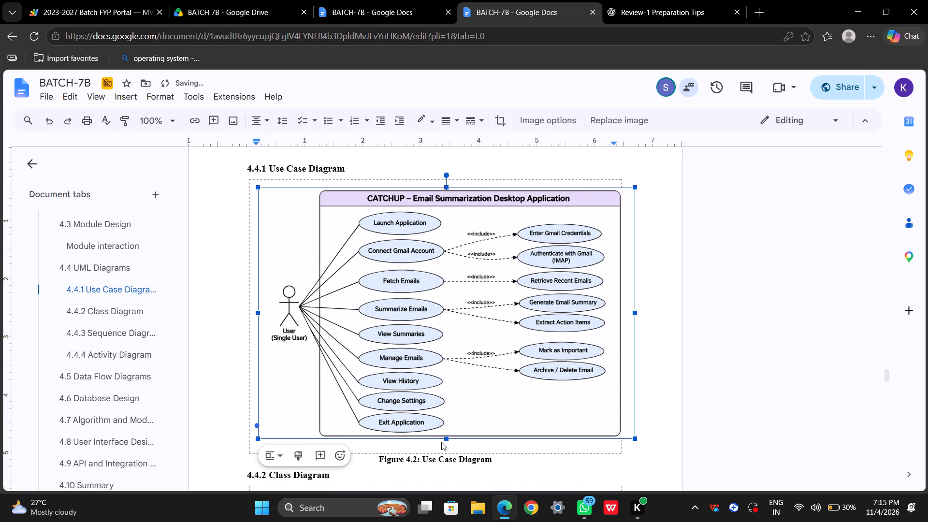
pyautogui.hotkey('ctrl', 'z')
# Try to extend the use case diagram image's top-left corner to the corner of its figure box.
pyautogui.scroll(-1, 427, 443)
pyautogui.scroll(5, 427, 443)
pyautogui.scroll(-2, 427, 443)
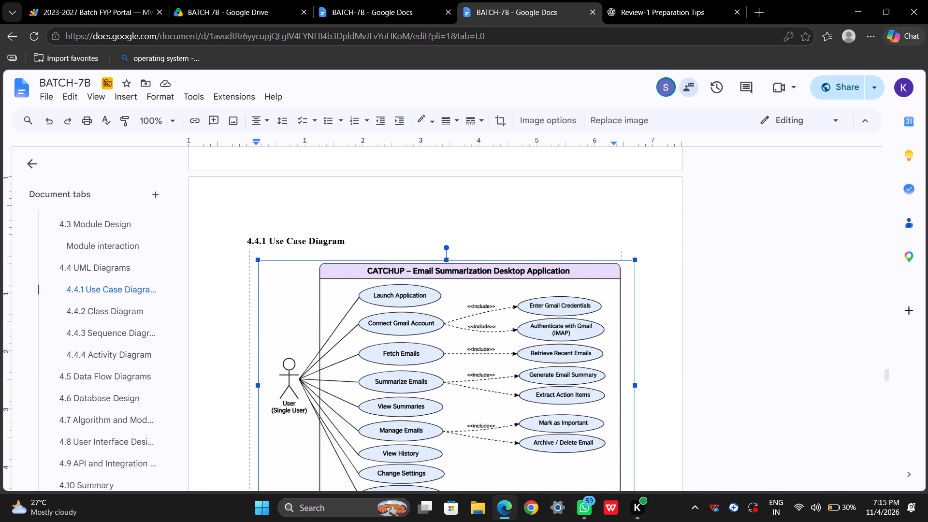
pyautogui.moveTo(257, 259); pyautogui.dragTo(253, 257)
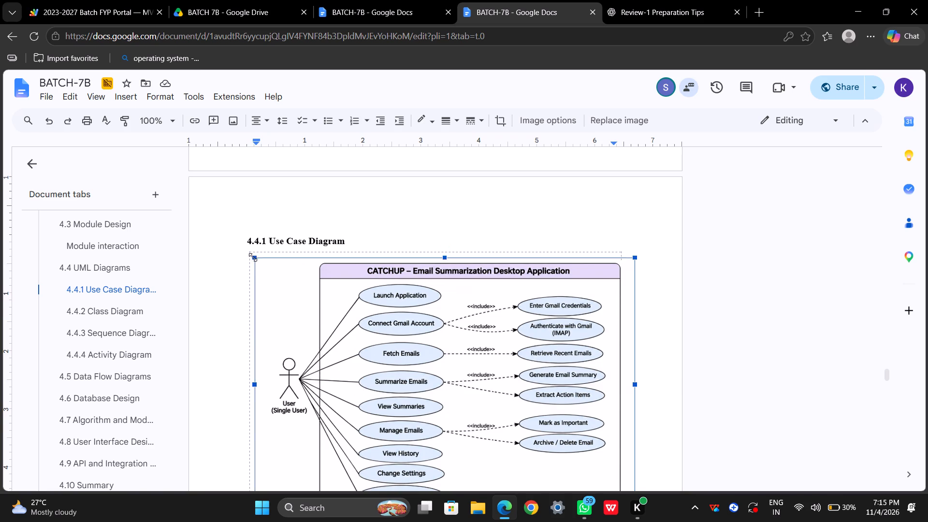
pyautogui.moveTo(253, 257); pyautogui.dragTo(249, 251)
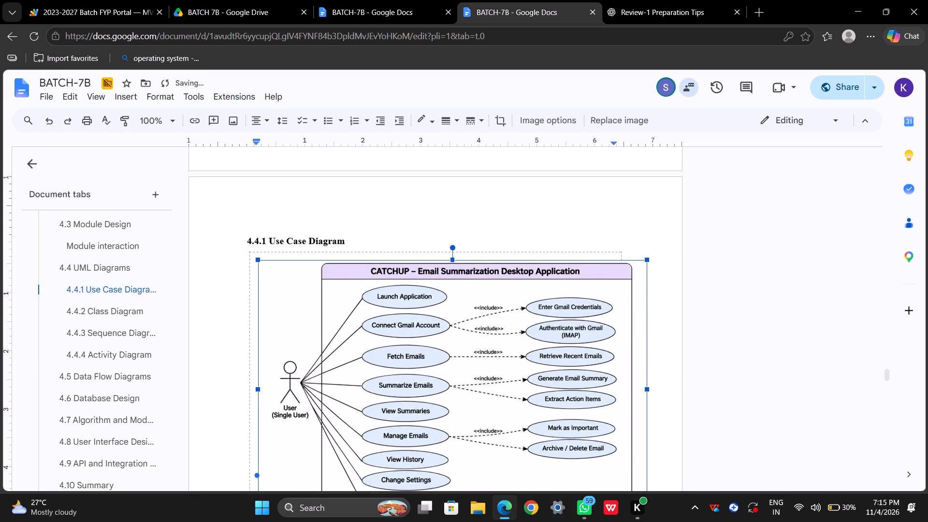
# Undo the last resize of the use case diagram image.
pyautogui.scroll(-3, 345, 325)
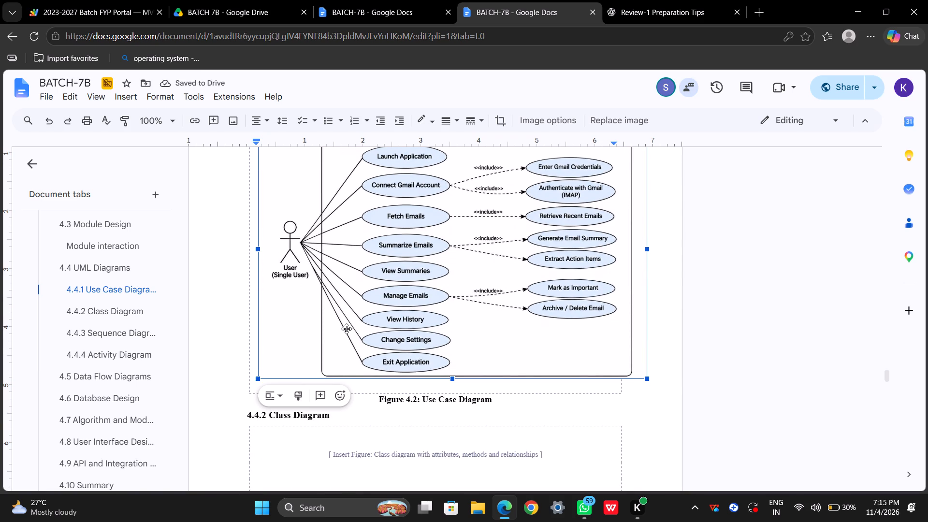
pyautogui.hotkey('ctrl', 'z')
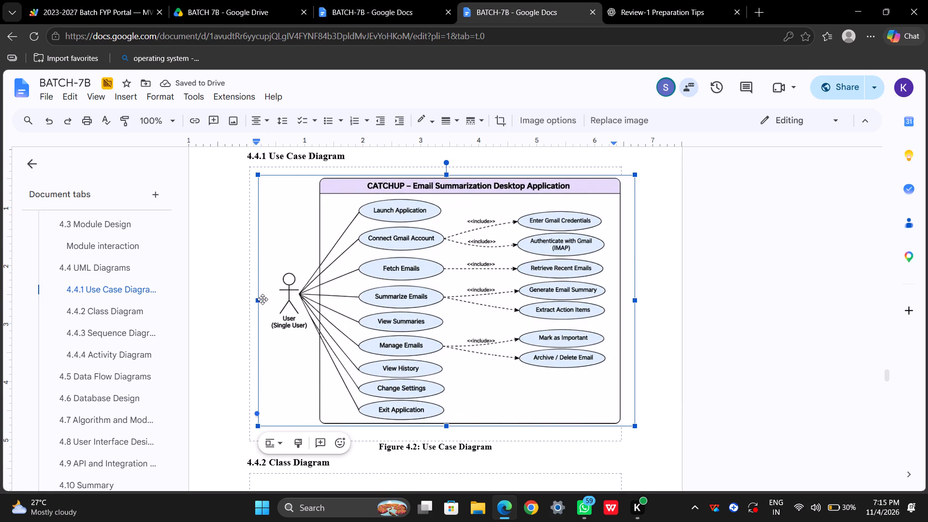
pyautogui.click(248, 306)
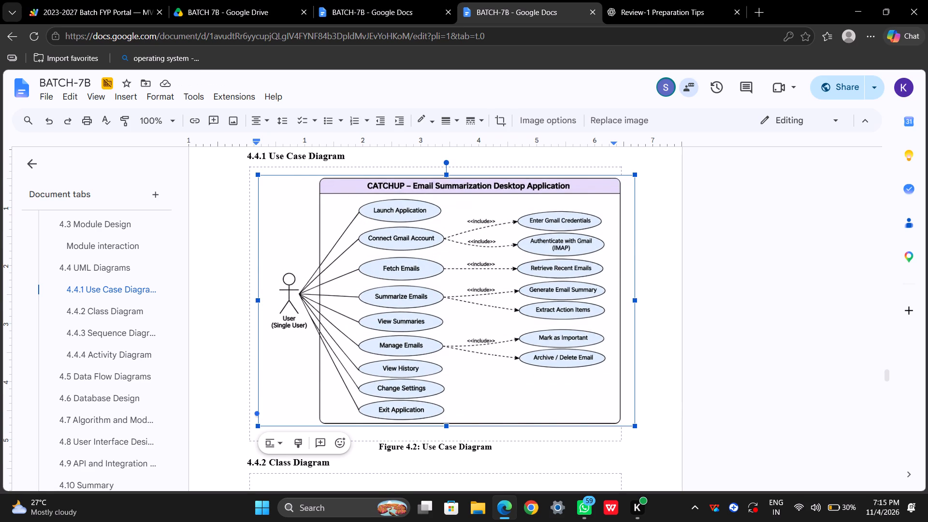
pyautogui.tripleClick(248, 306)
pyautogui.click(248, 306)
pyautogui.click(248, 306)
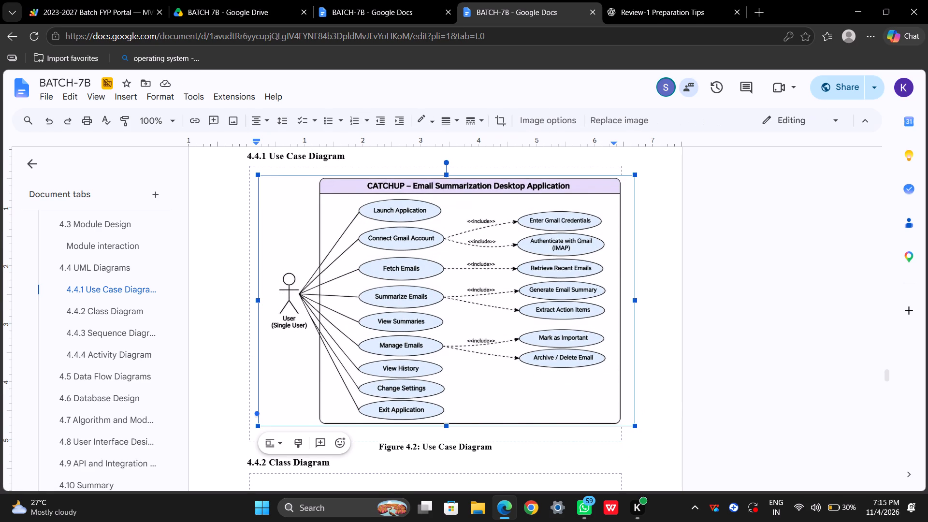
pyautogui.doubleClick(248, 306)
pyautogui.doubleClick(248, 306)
# Crop the use case diagram image by shifting the picture slightly left inside its crop frame, keeping the User label fully visible.
pyautogui.doubleClick(271, 321)
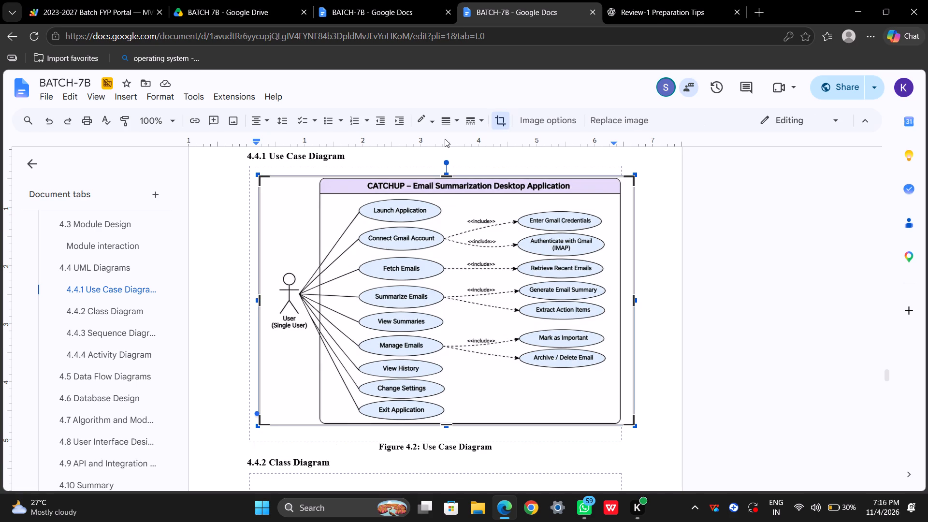
pyautogui.moveTo(450, 196); pyautogui.dragTo(439, 195)
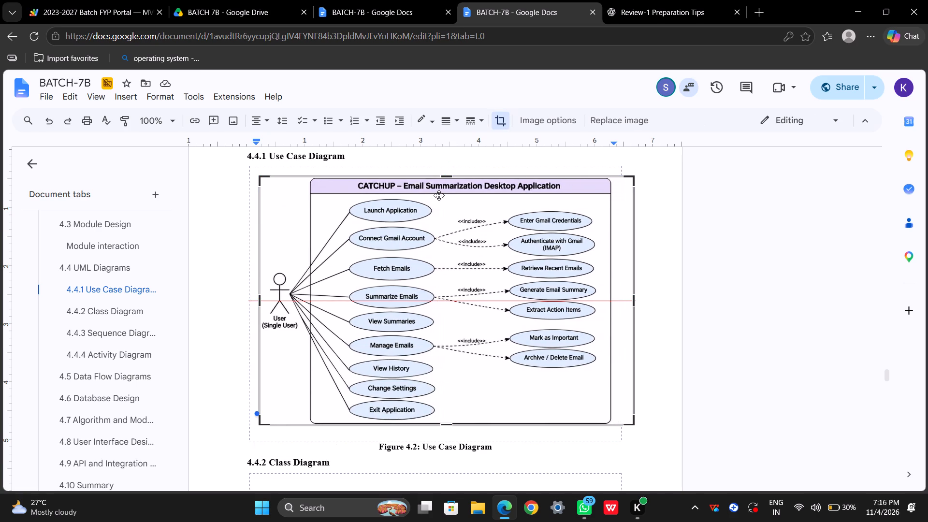
pyautogui.moveTo(439, 195); pyautogui.dragTo(421, 194)
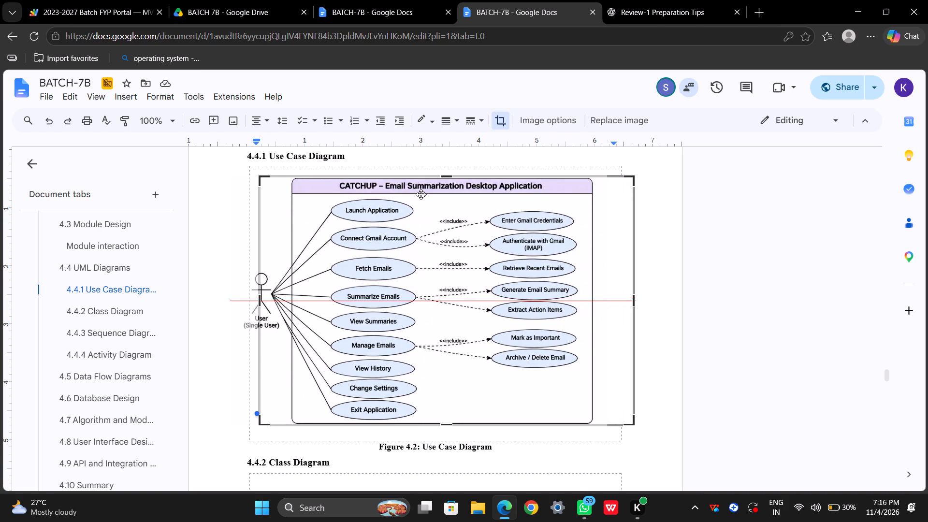
pyautogui.moveTo(421, 194); pyautogui.dragTo(439, 194)
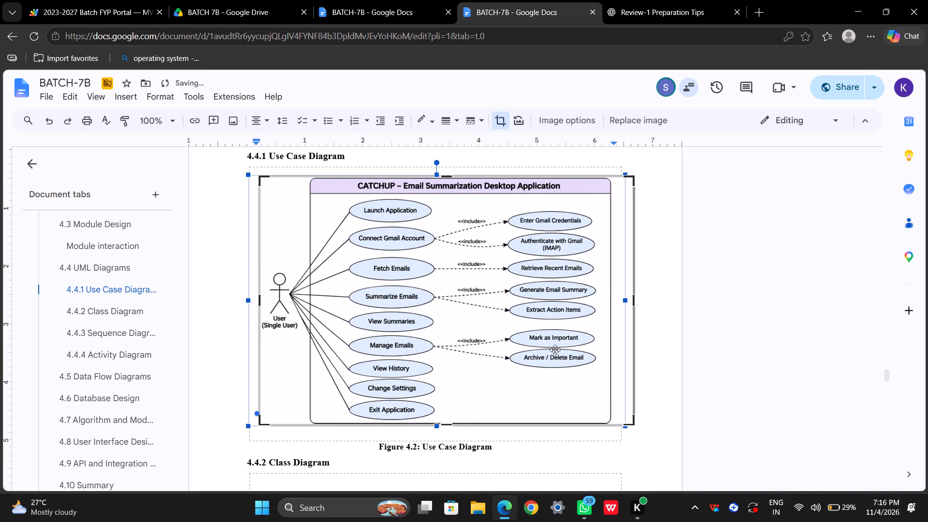
pyautogui.click(669, 327)
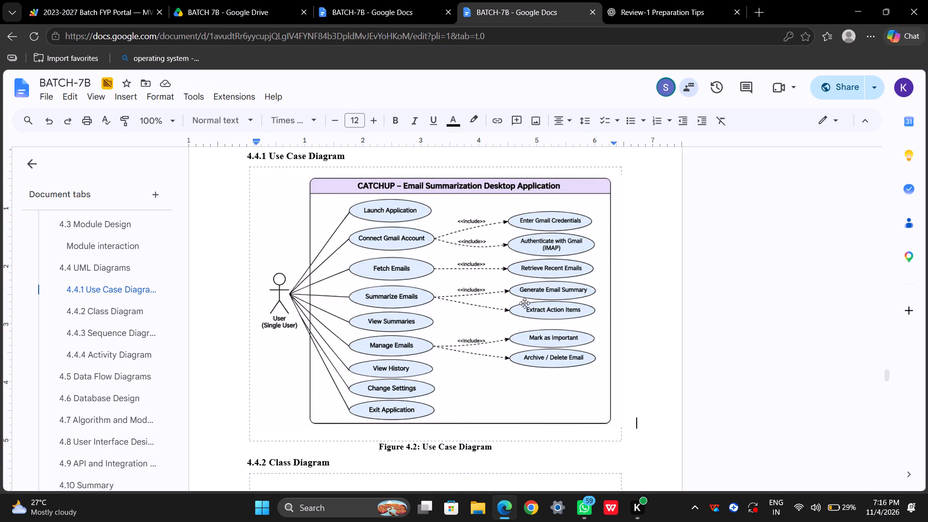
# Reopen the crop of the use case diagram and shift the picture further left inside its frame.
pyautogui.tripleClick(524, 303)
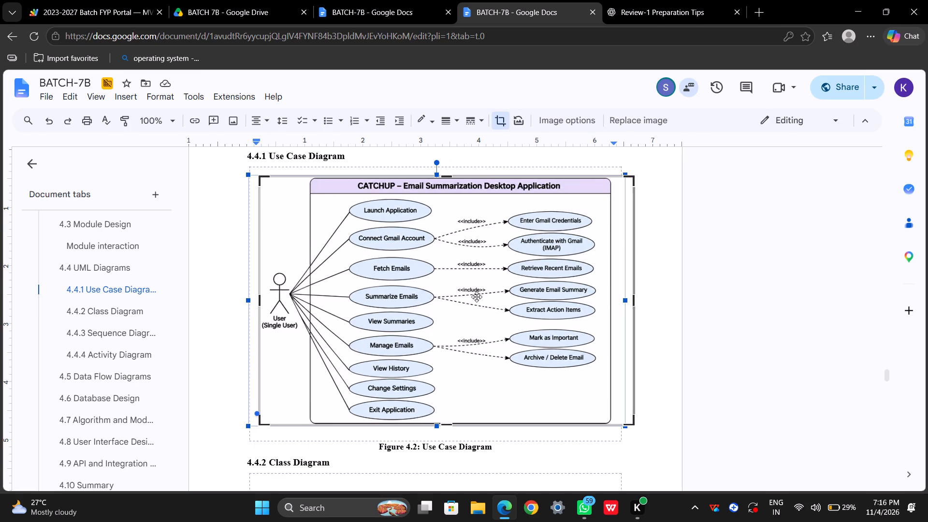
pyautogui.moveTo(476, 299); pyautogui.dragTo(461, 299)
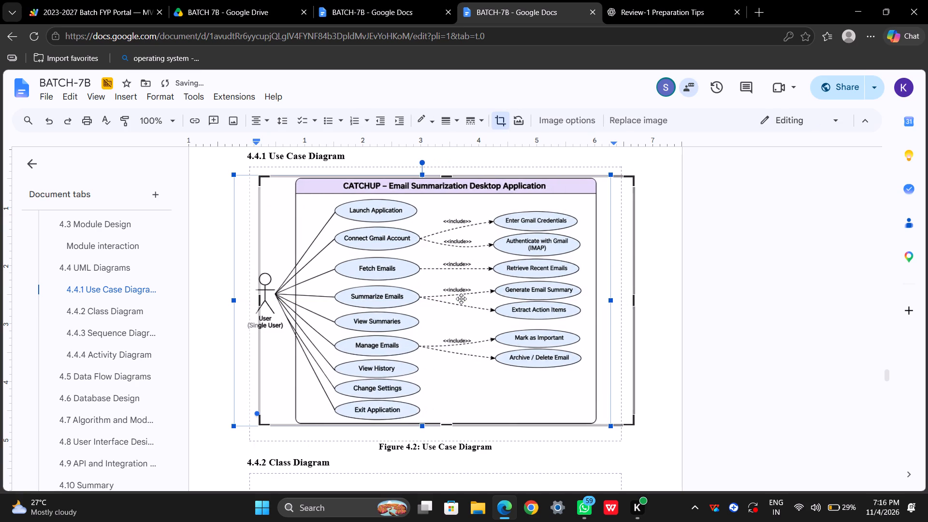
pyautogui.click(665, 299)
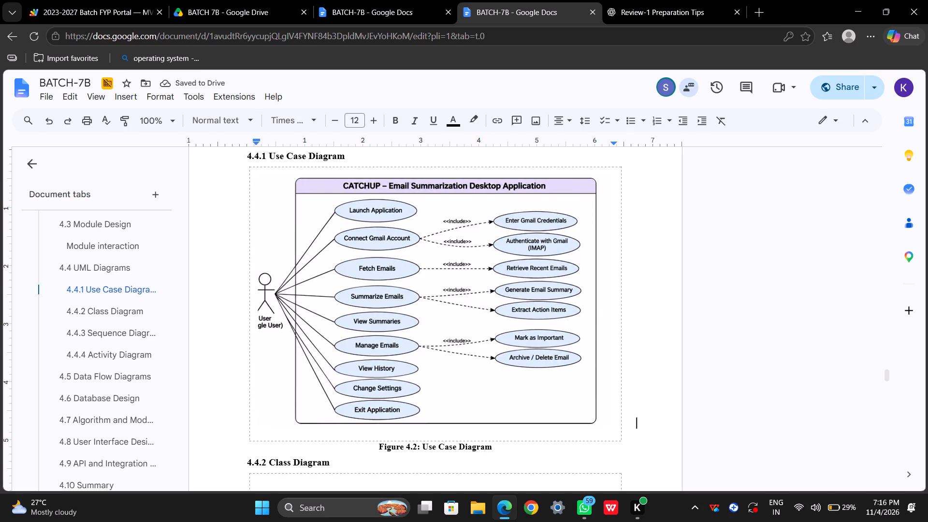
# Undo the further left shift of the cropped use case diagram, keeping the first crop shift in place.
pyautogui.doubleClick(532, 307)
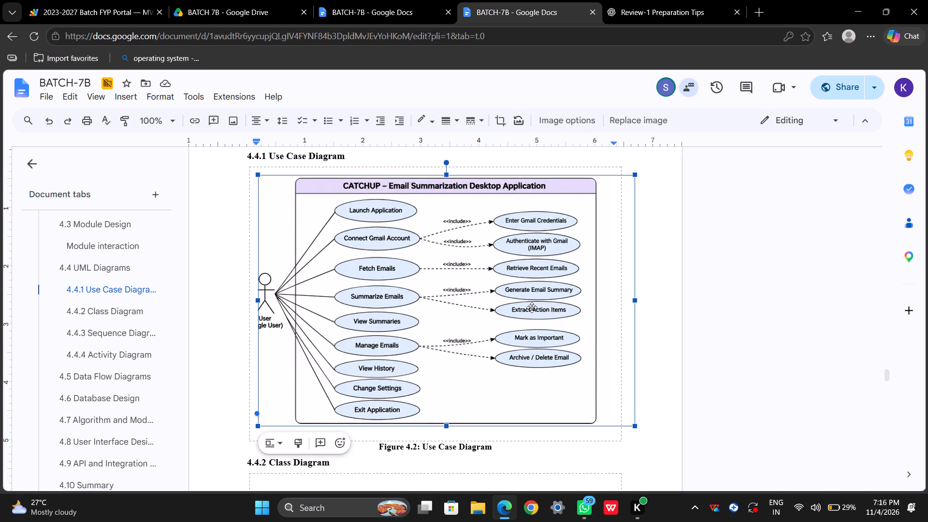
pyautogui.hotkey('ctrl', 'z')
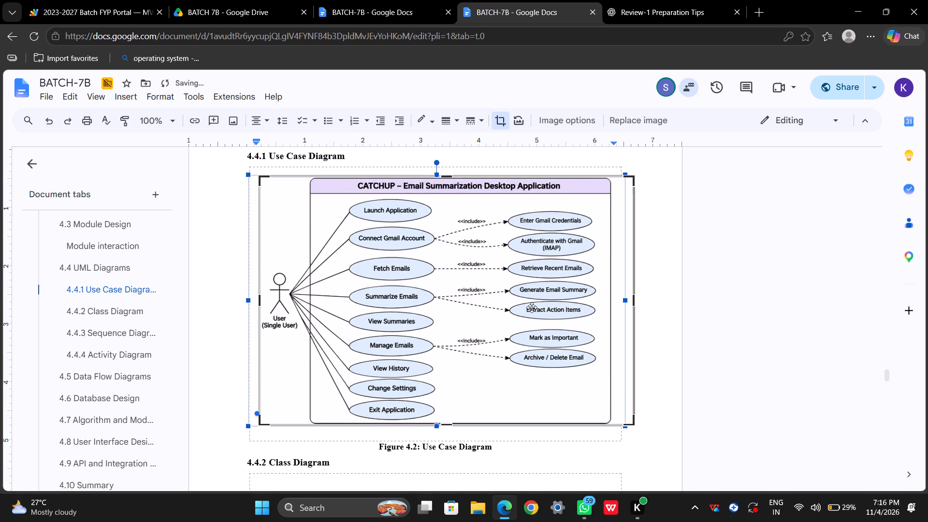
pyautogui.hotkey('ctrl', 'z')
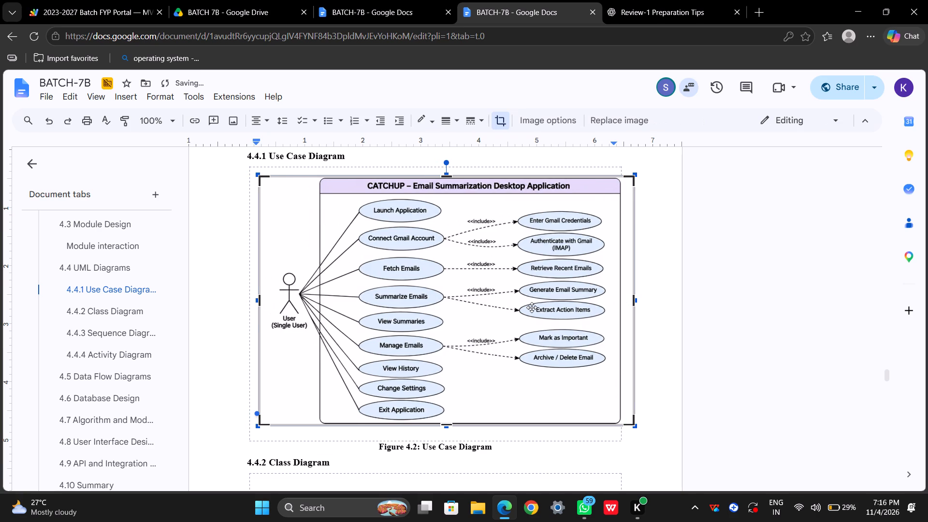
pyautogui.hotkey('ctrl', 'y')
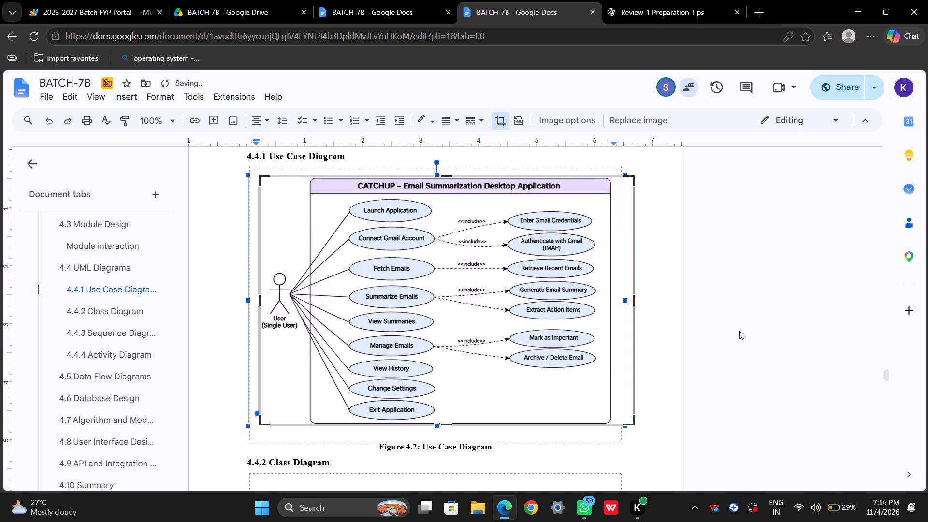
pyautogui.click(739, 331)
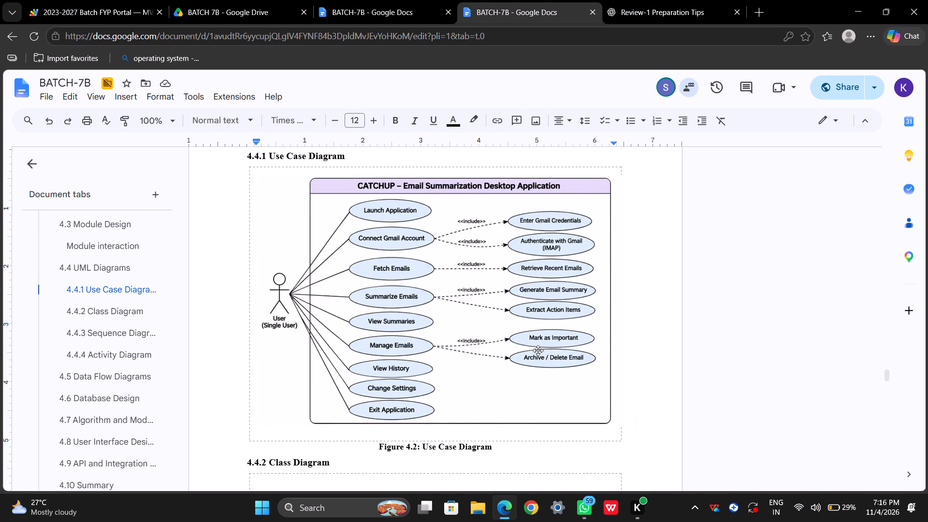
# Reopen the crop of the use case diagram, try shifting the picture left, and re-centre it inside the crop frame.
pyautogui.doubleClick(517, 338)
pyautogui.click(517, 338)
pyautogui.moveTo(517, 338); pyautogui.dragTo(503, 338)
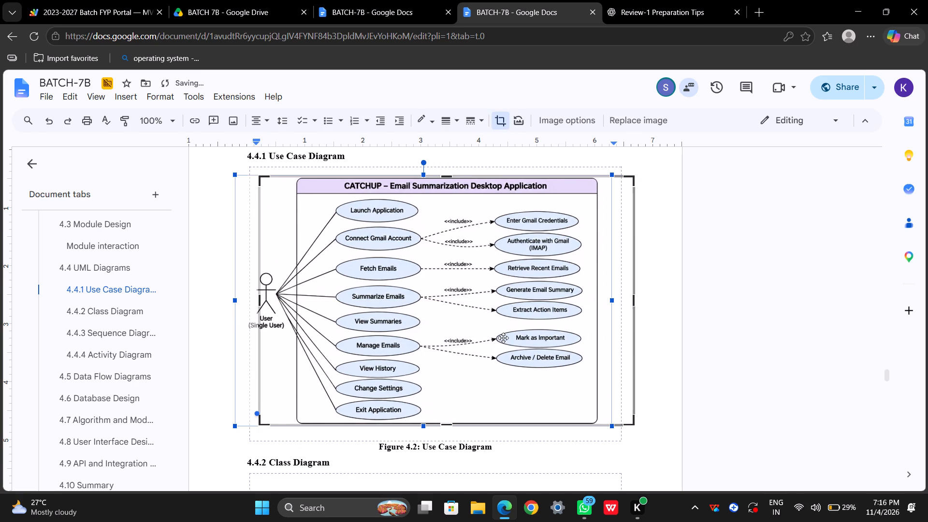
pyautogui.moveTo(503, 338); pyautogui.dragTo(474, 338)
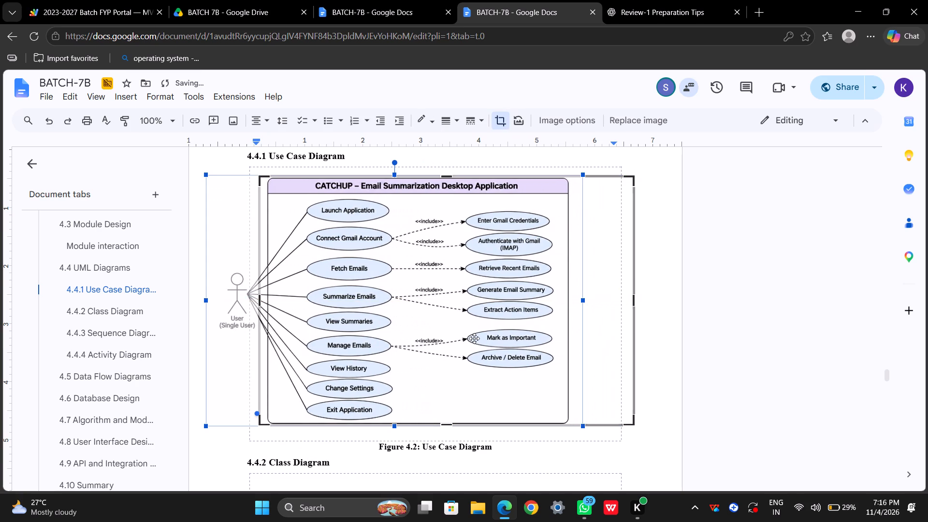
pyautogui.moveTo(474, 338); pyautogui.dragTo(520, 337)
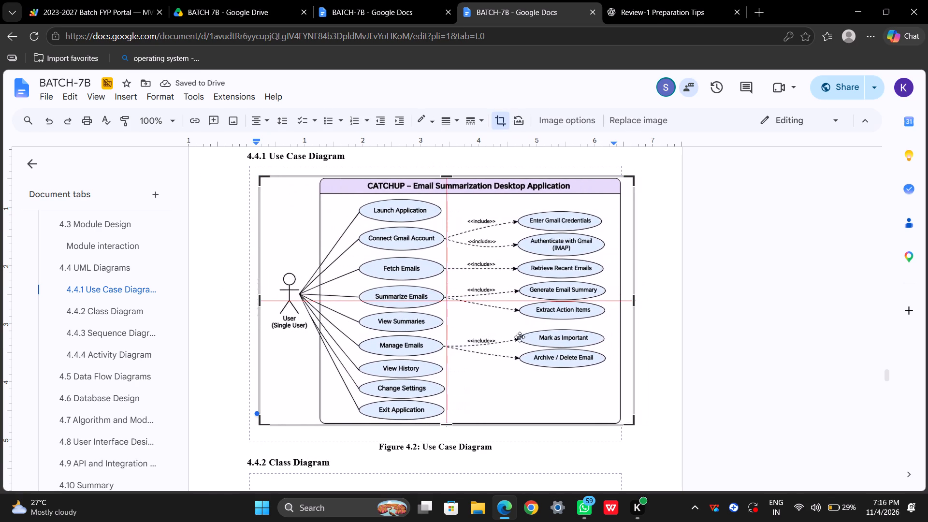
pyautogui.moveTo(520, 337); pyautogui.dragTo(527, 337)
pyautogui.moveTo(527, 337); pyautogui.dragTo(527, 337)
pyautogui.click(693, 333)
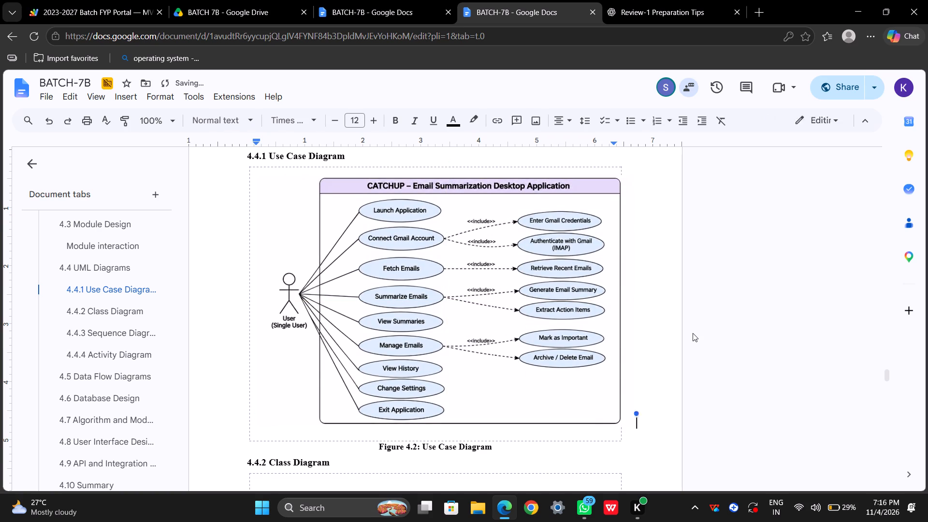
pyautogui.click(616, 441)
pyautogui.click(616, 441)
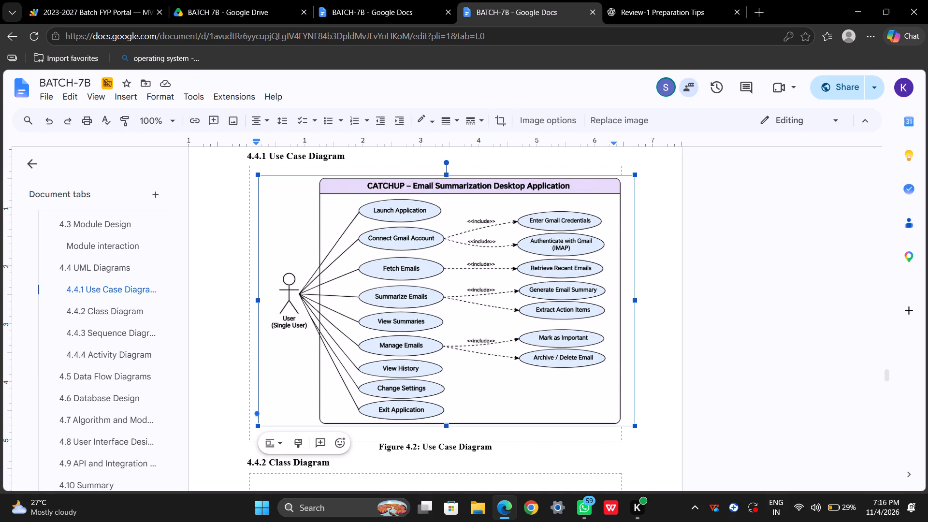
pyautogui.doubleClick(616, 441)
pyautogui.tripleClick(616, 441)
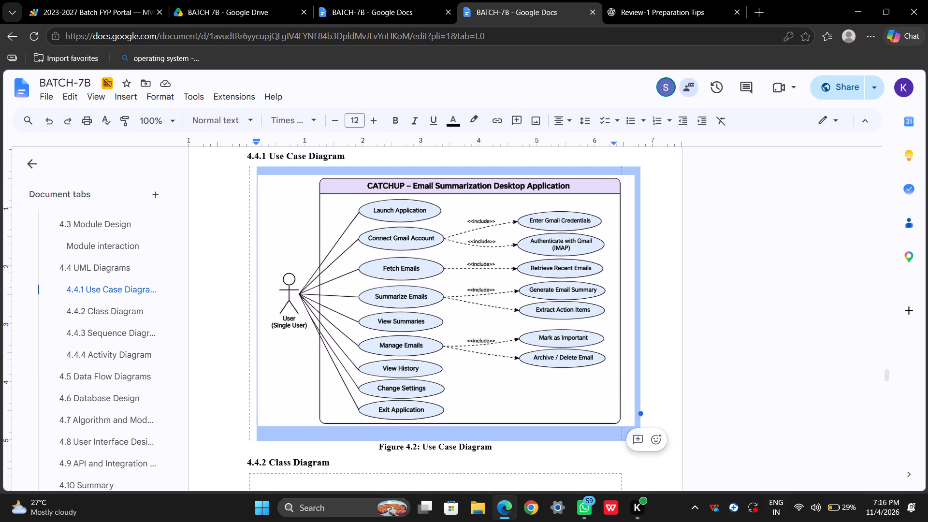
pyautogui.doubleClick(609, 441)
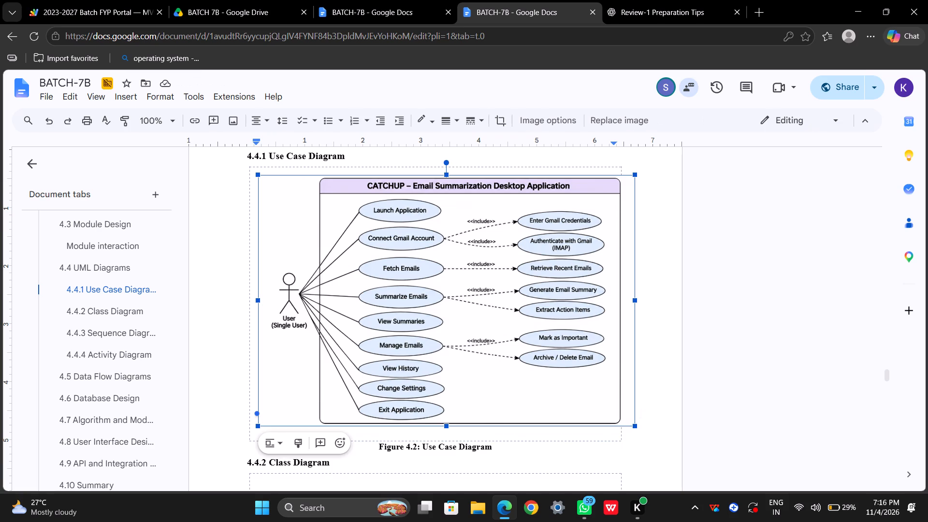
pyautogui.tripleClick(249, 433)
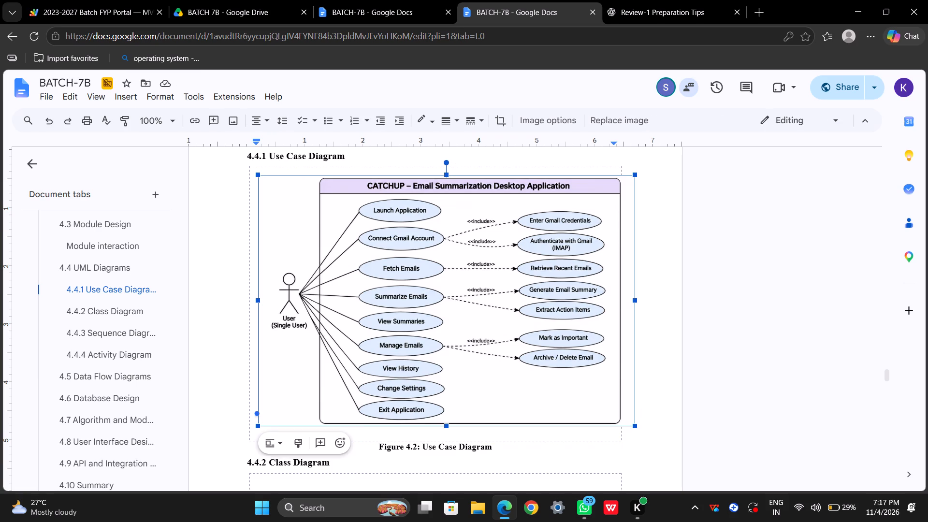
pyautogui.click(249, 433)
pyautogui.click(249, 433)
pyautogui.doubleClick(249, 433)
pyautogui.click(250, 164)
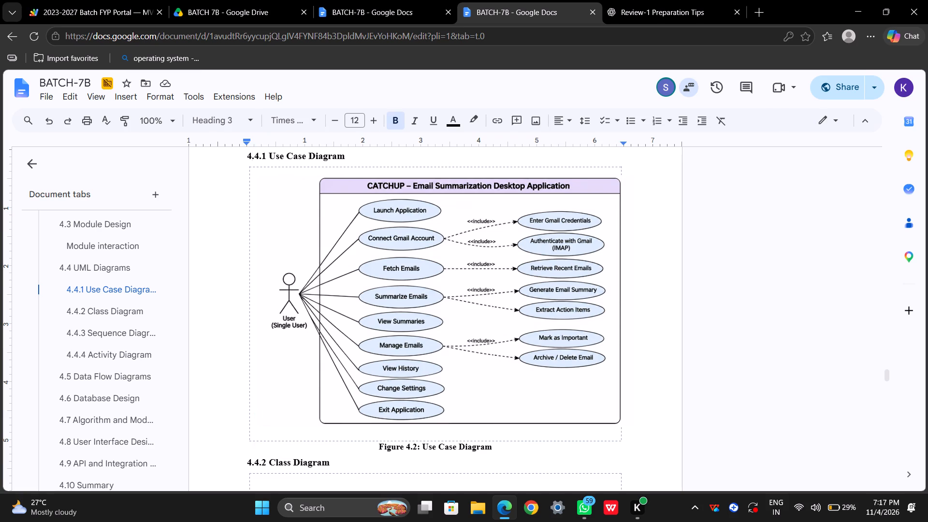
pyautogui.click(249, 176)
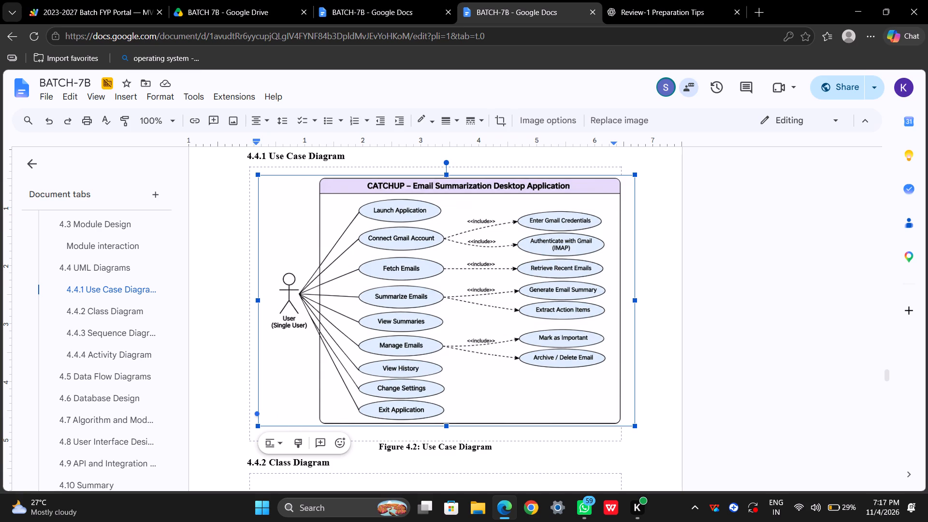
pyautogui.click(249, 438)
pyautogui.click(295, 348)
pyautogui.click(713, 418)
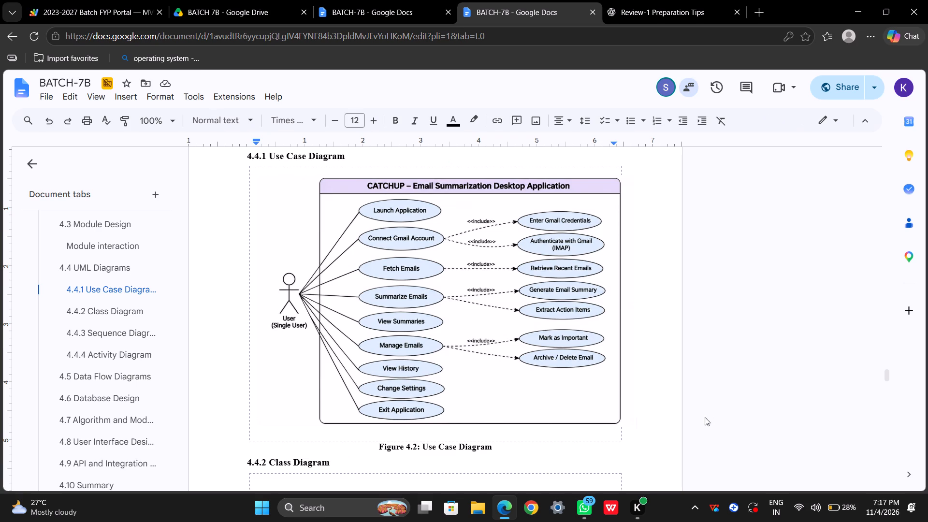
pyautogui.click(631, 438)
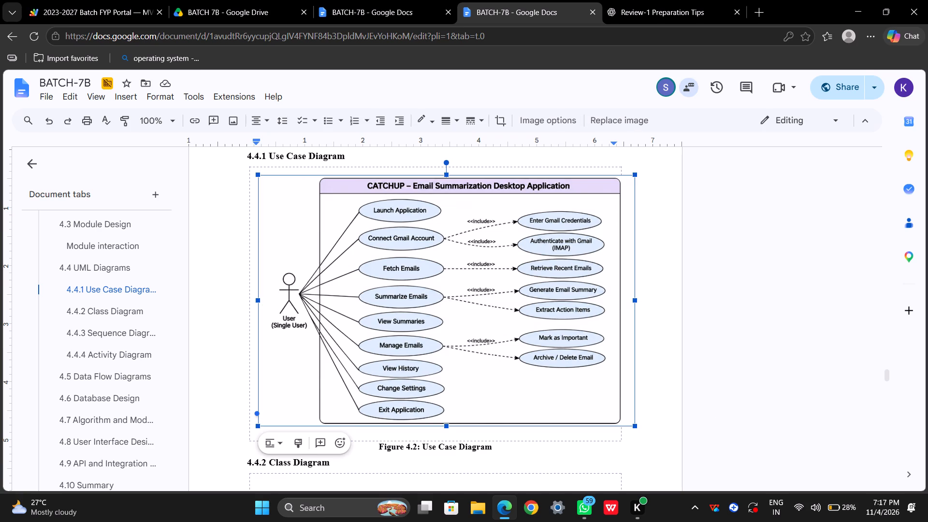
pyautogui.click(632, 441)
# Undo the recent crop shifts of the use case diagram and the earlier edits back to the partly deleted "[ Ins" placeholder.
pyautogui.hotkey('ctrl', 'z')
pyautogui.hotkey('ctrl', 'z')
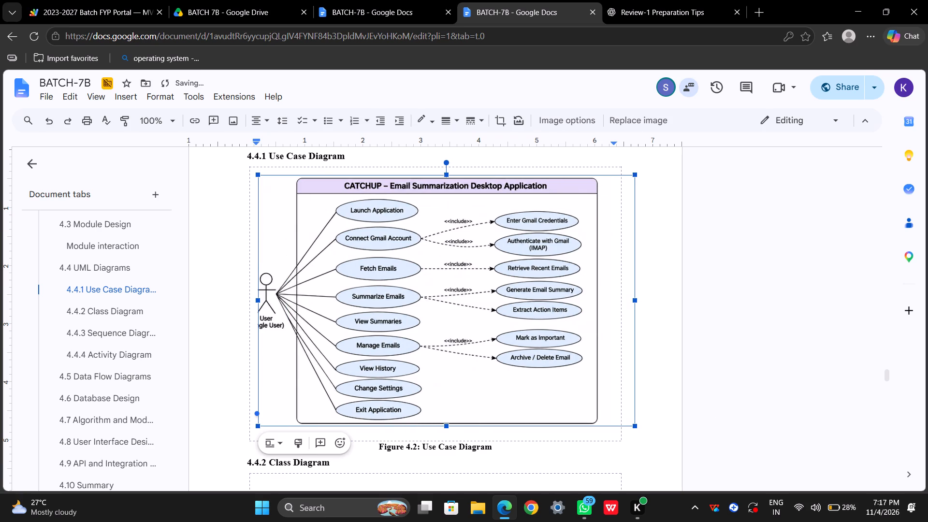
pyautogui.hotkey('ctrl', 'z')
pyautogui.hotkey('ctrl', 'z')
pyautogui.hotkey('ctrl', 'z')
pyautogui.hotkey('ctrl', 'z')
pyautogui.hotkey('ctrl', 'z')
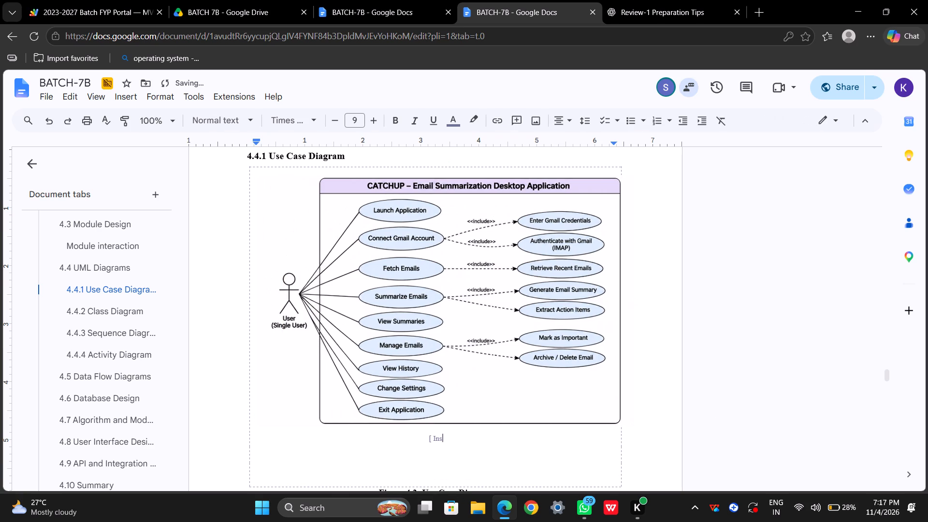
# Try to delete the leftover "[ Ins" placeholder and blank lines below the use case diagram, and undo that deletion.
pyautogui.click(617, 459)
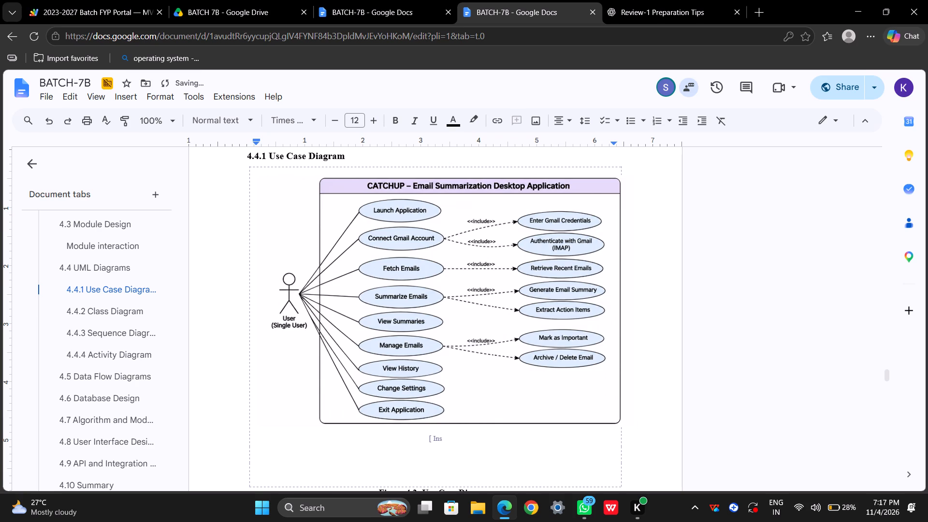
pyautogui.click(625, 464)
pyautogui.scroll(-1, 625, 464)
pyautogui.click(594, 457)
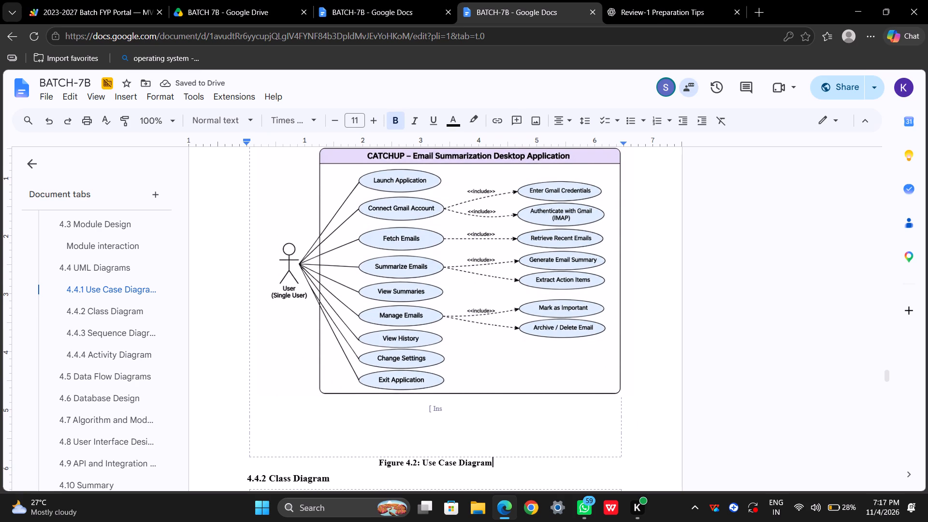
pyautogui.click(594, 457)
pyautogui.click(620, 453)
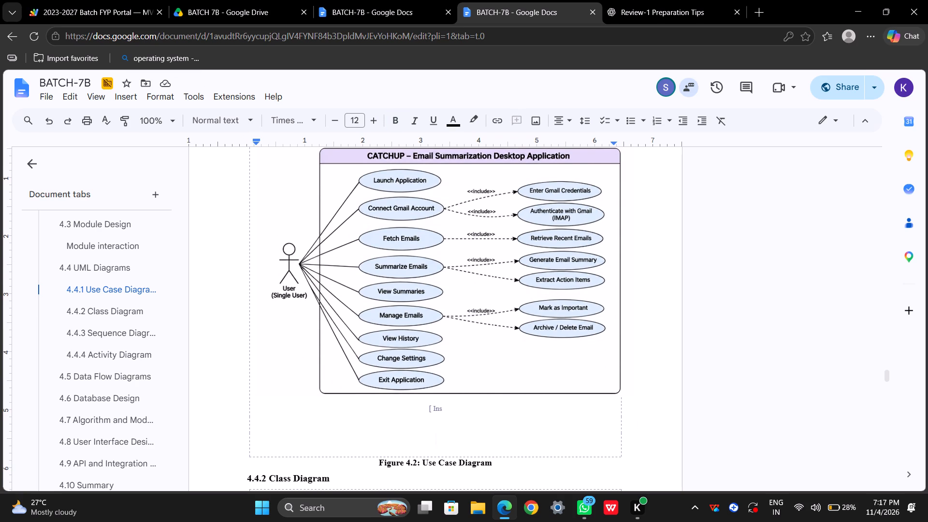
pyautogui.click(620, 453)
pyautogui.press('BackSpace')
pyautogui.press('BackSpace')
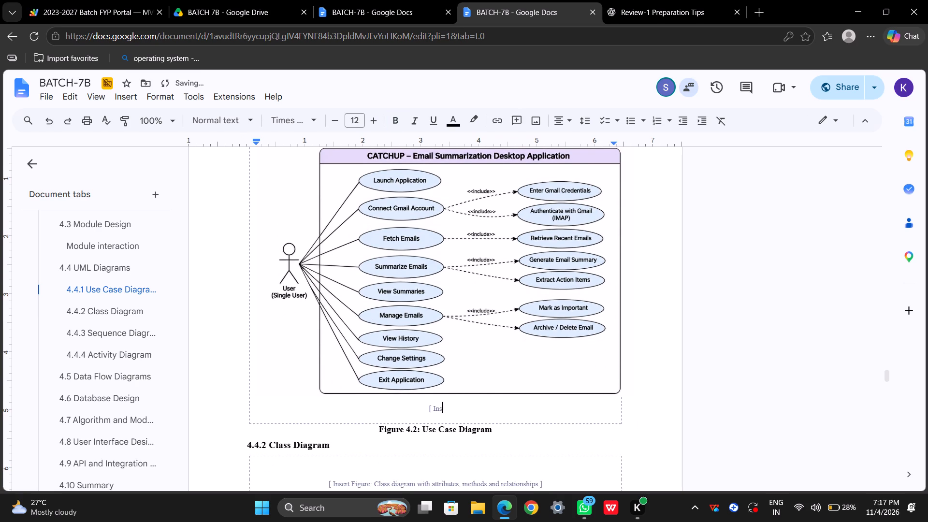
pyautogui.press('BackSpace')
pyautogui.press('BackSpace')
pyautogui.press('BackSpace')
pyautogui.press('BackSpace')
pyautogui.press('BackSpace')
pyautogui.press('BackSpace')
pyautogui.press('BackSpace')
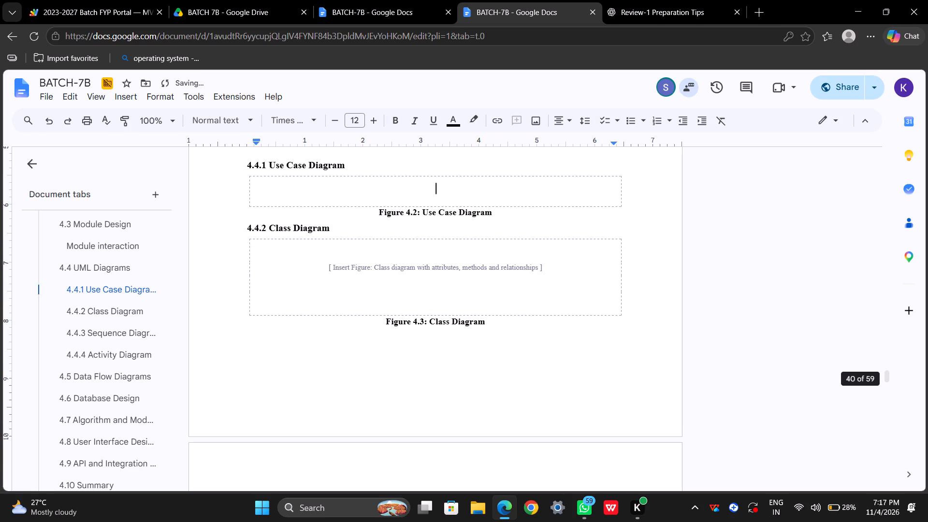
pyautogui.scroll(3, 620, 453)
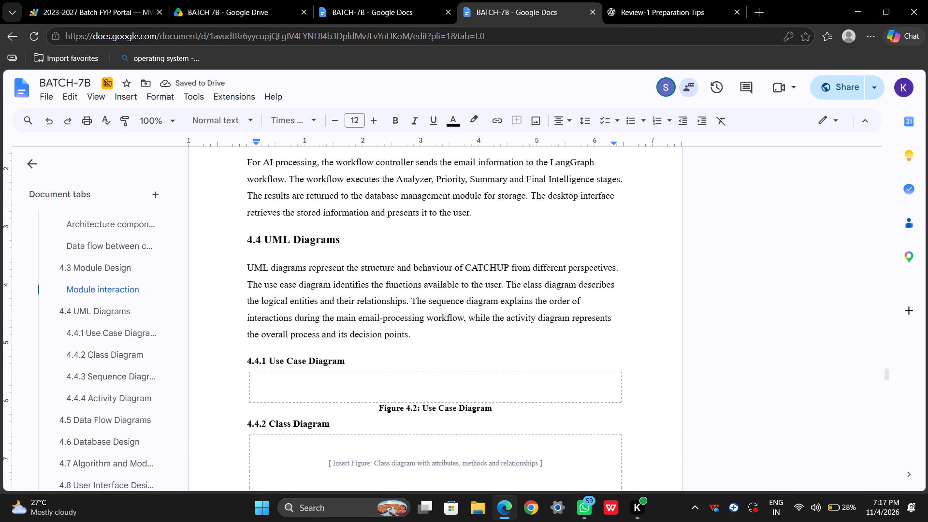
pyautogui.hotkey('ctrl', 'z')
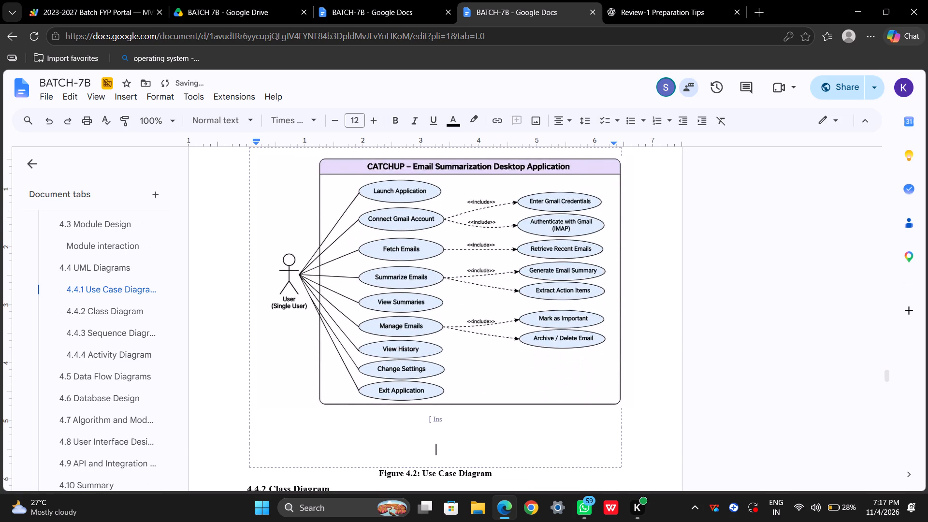
# Delete the leftover "[ Ins" placeholder text and blank lines below the use case diagram, keeping the image in its figure box.
pyautogui.press('BackSpace')
pyautogui.press('BackSpace')
pyautogui.press('BackSpace')
pyautogui.press('BackSpace')
pyautogui.press('BackSpace')
pyautogui.press('BackSpace')
pyautogui.press('BackSpace')
pyautogui.press('BackSpace')
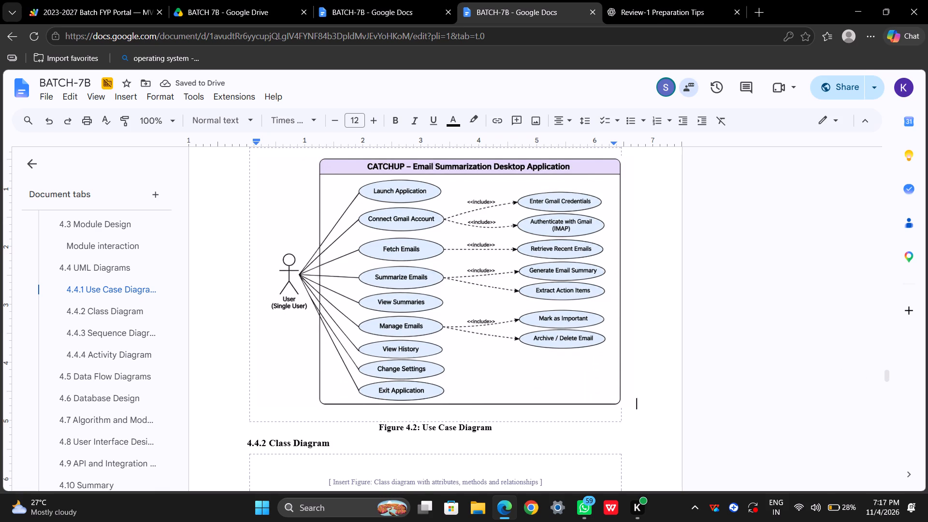
# Reopen the crop of the use case diagram, shift the picture left until the User actor meets the frame's left edge, and apply the crop.
pyautogui.click(280, 387)
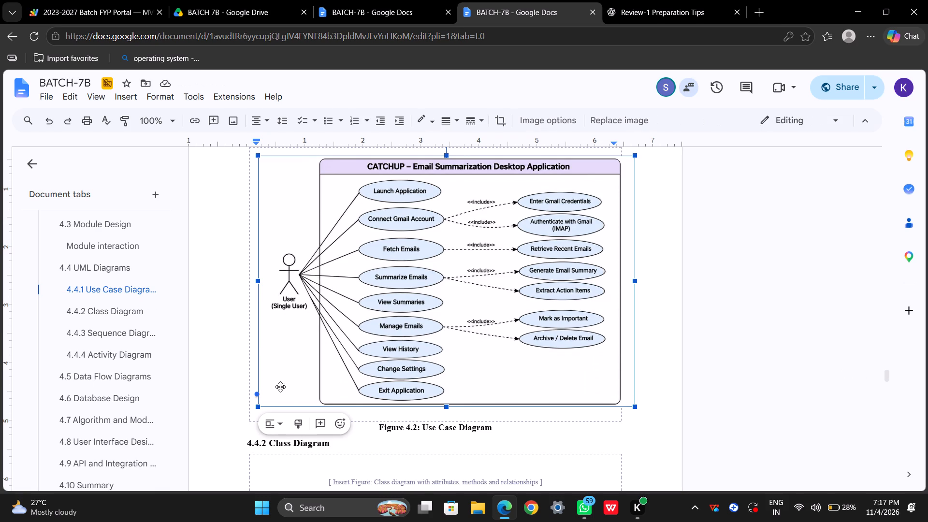
pyautogui.scroll(1, 385, 359)
pyautogui.tripleClick(419, 349)
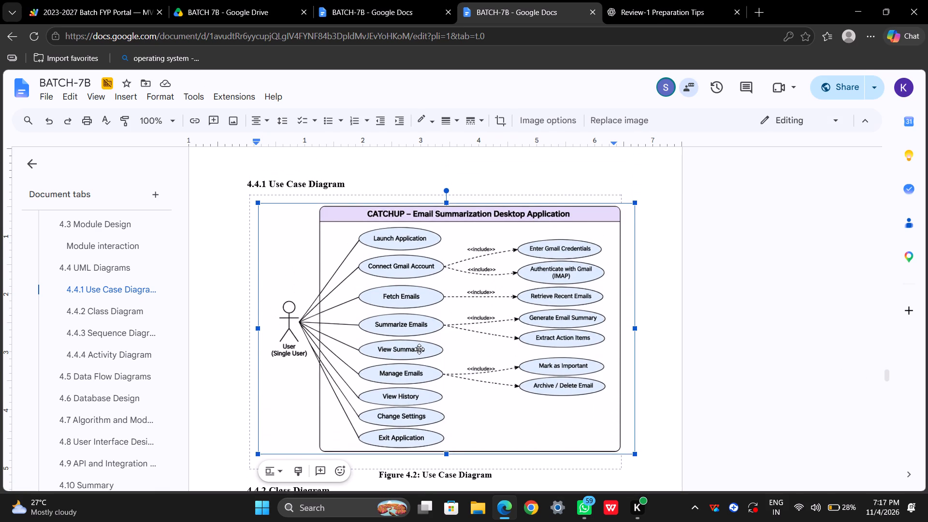
pyautogui.moveTo(419, 349); pyautogui.dragTo(407, 350)
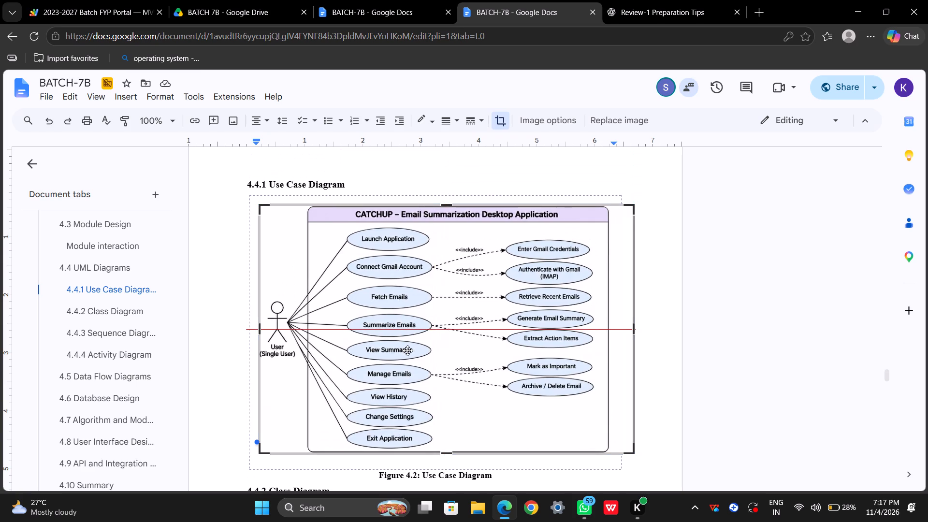
pyautogui.moveTo(407, 350); pyautogui.dragTo(409, 351)
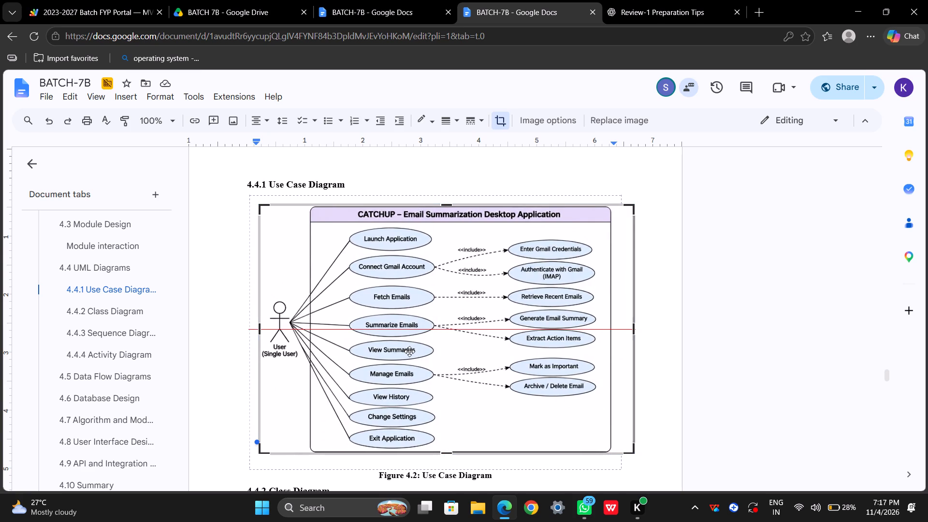
pyautogui.moveTo(409, 351); pyautogui.dragTo(408, 352)
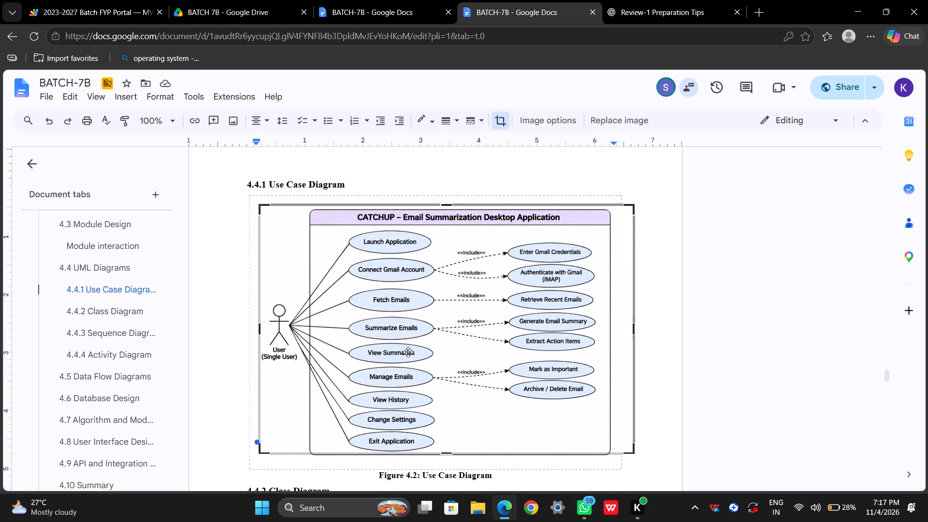
pyautogui.moveTo(408, 352); pyautogui.dragTo(408, 359)
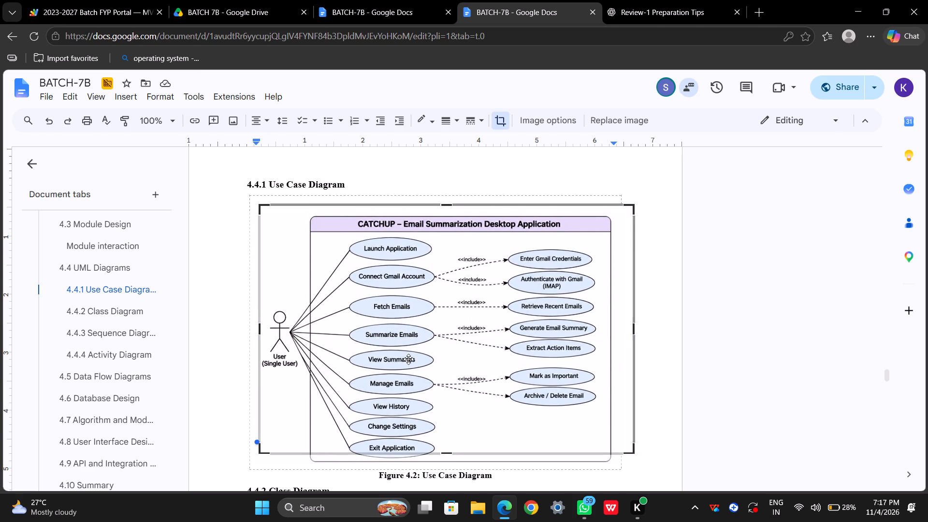
pyautogui.moveTo(408, 359); pyautogui.dragTo(402, 350)
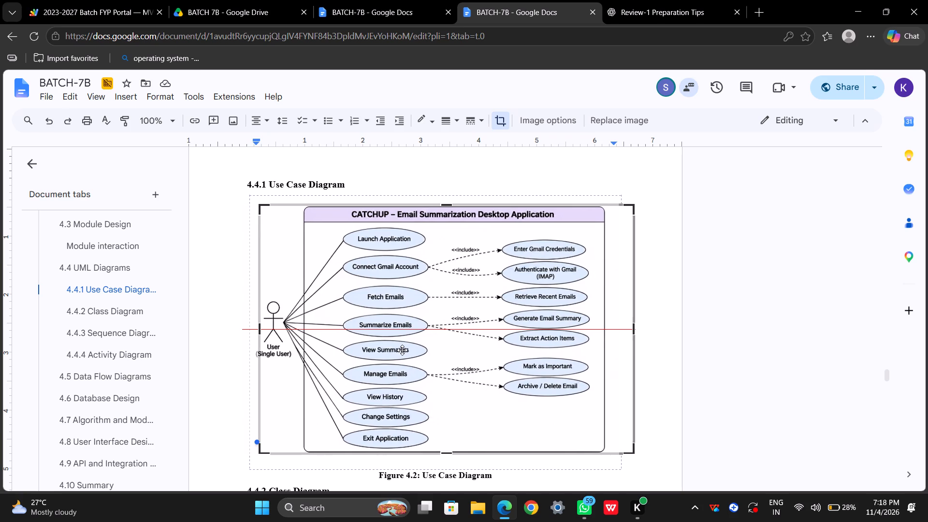
pyautogui.moveTo(402, 350); pyautogui.dragTo(361, 350)
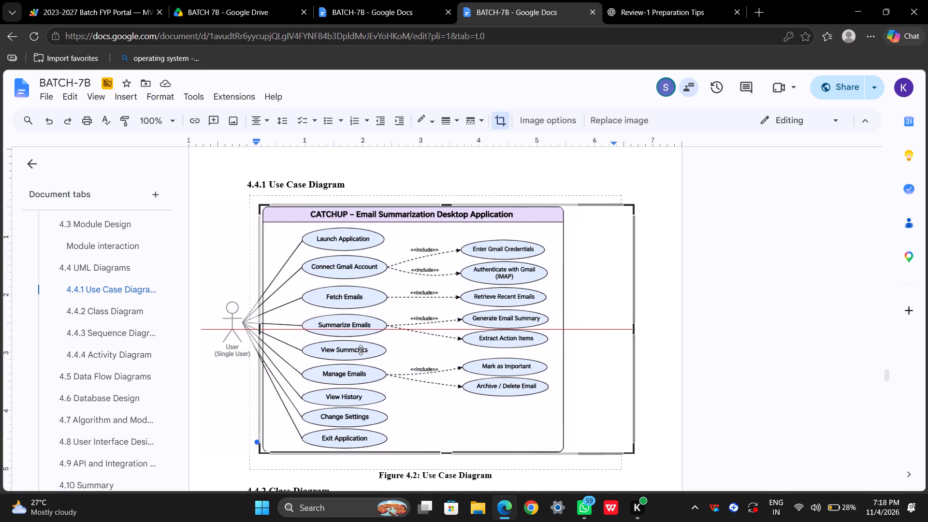
pyautogui.moveTo(361, 350); pyautogui.dragTo(397, 344)
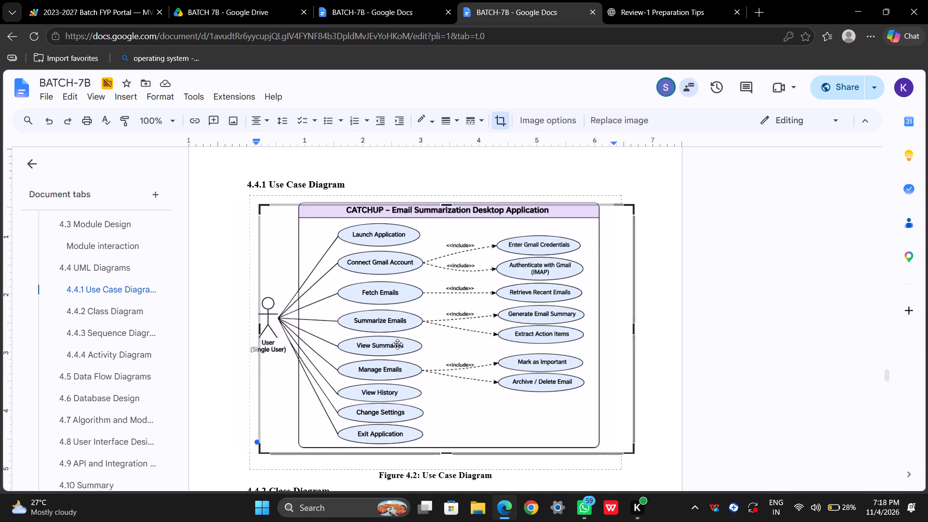
pyautogui.moveTo(397, 344); pyautogui.dragTo(403, 354)
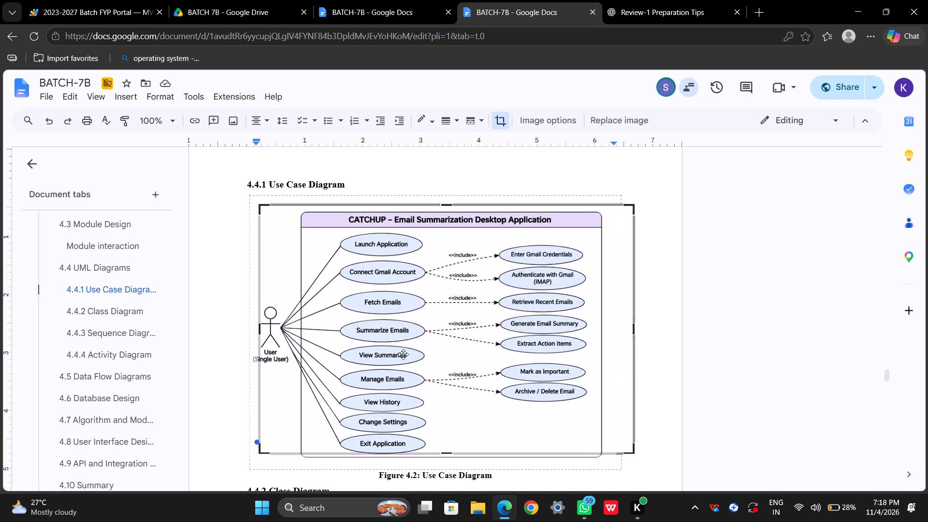
pyautogui.moveTo(403, 354); pyautogui.dragTo(390, 352)
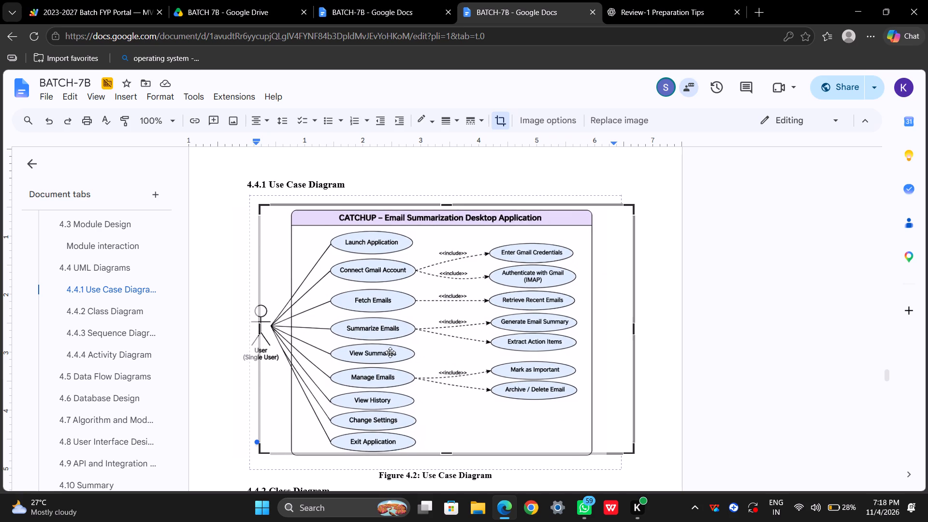
pyautogui.moveTo(390, 352); pyautogui.dragTo(386, 349)
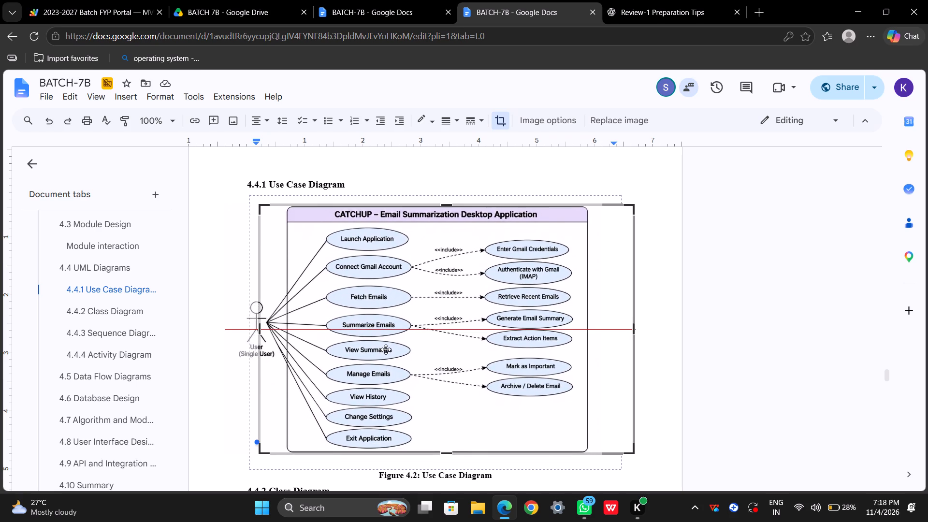
pyautogui.moveTo(386, 349); pyautogui.dragTo(395, 349)
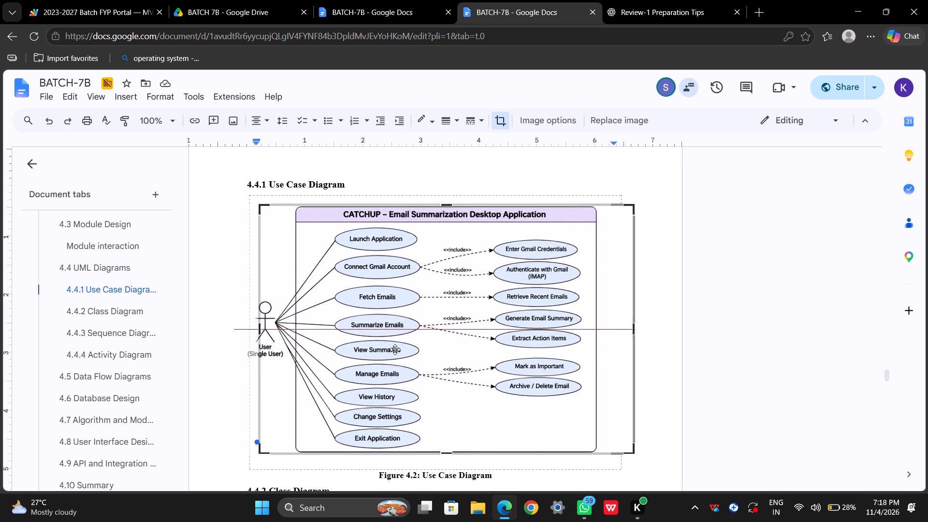
pyautogui.moveTo(395, 349); pyautogui.dragTo(410, 349)
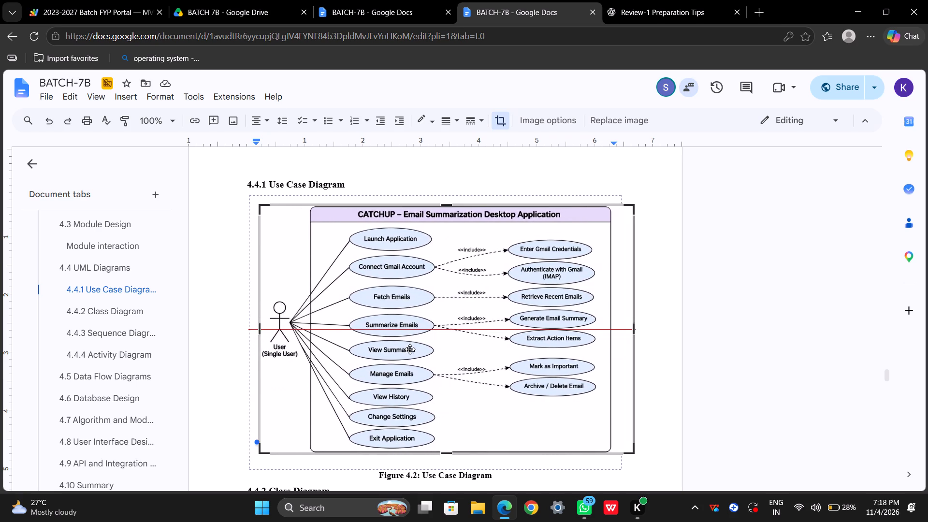
pyautogui.moveTo(410, 349); pyautogui.dragTo(419, 349)
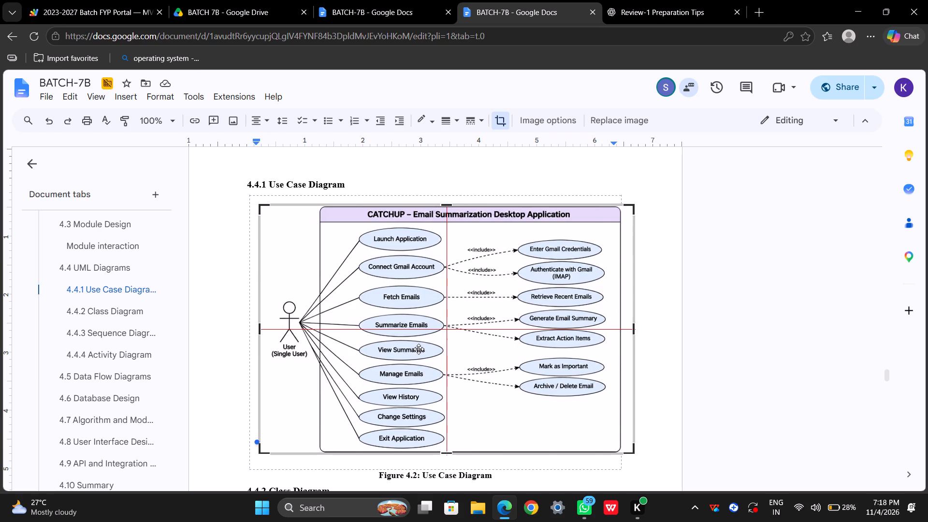
pyautogui.moveTo(419, 349); pyautogui.dragTo(394, 348)
pyautogui.click(394, 348)
pyautogui.tripleClick(394, 348)
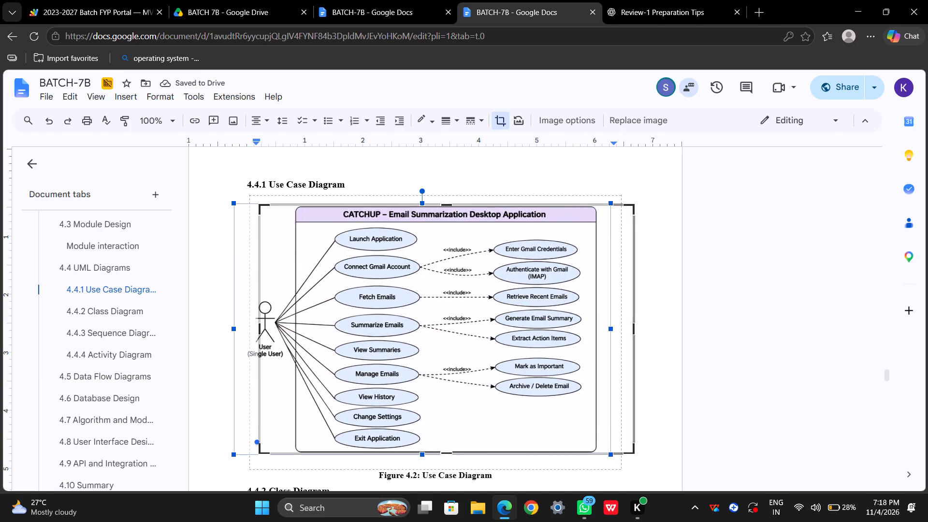
pyautogui.click(742, 298)
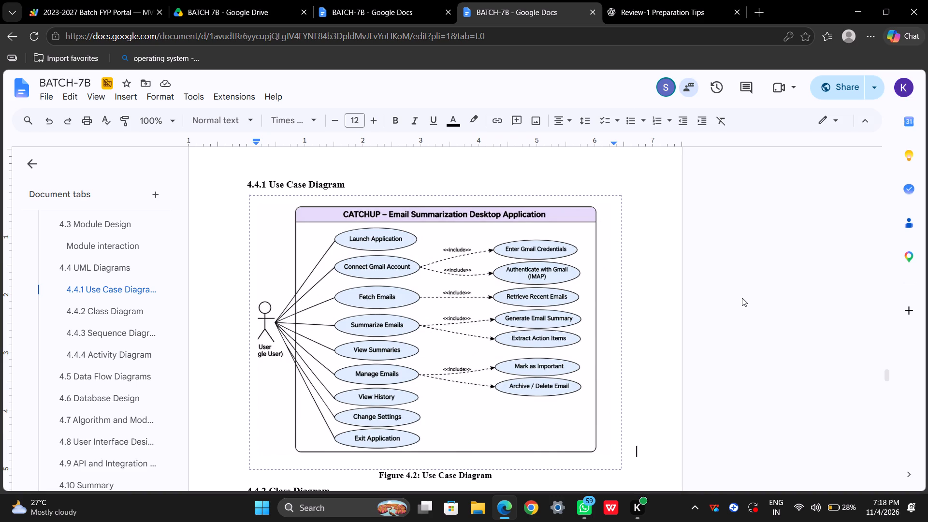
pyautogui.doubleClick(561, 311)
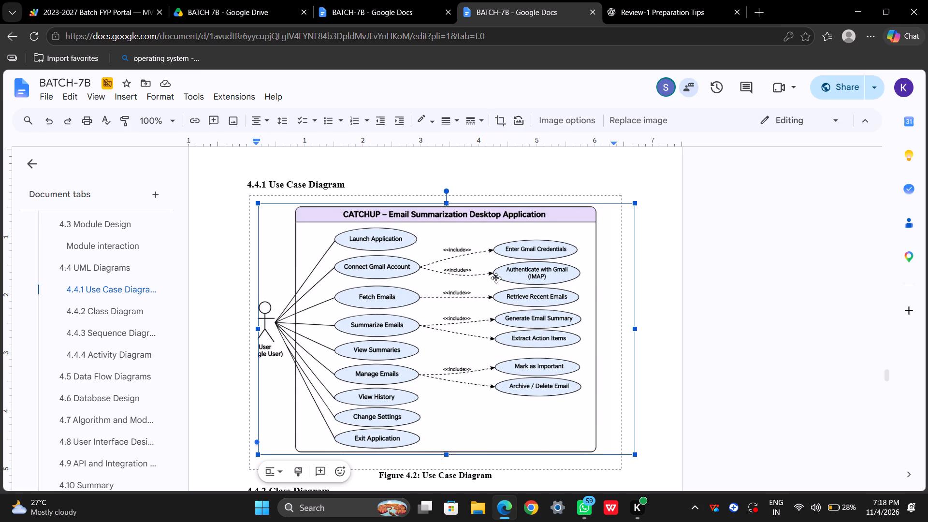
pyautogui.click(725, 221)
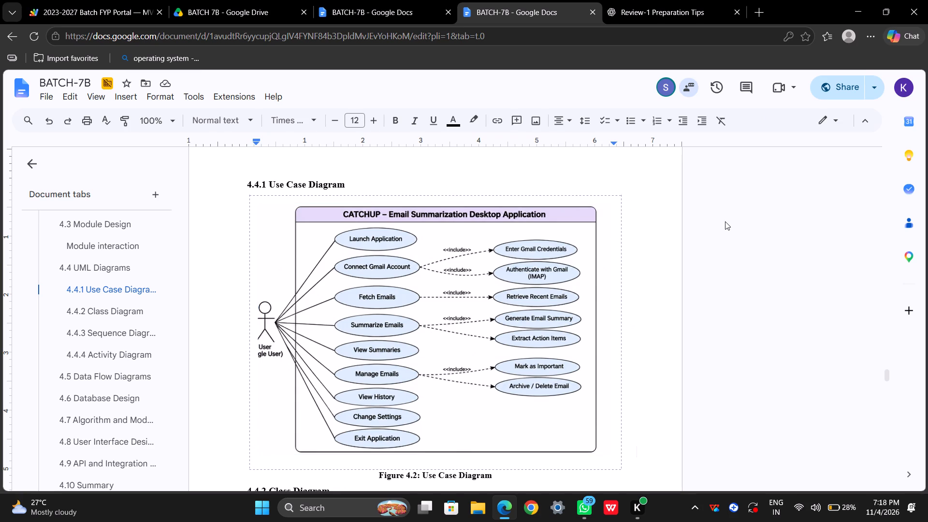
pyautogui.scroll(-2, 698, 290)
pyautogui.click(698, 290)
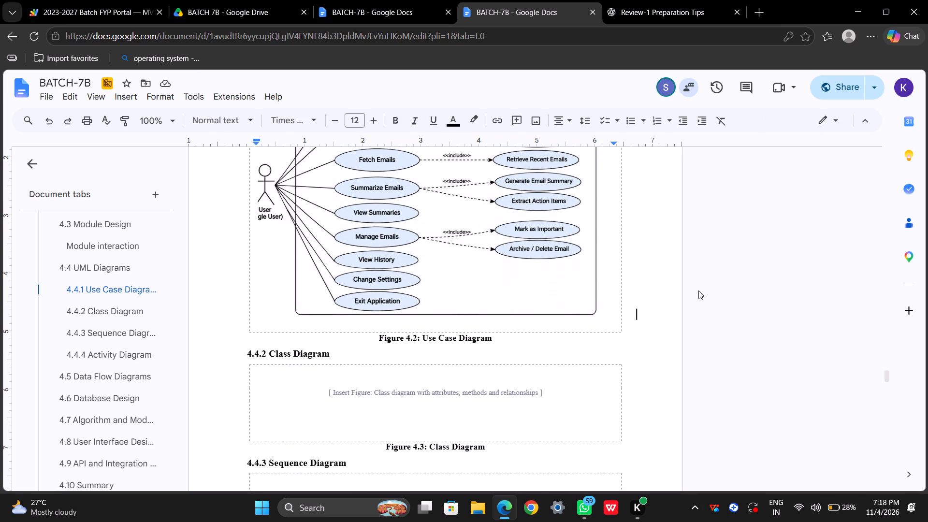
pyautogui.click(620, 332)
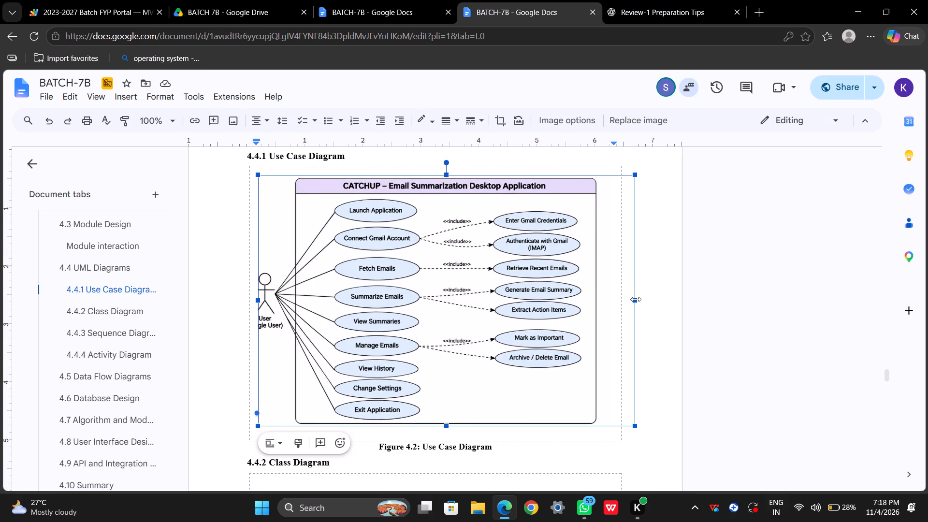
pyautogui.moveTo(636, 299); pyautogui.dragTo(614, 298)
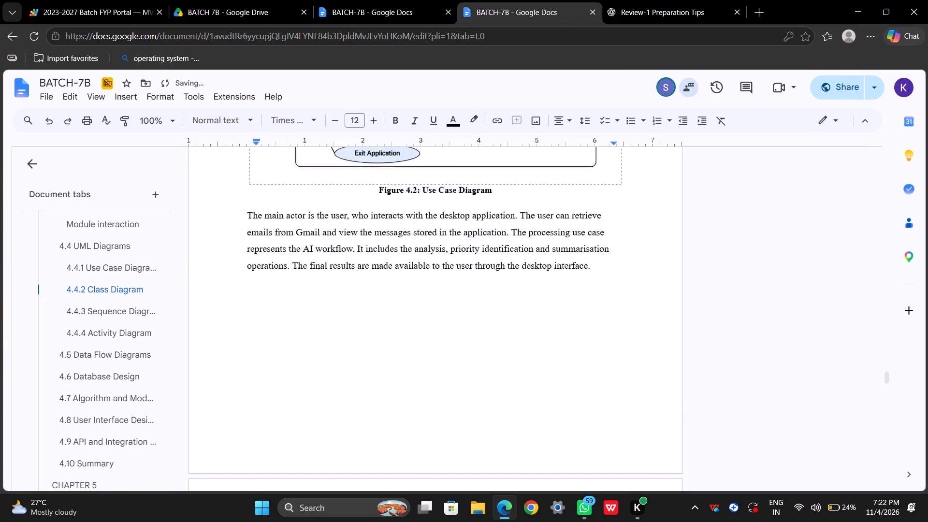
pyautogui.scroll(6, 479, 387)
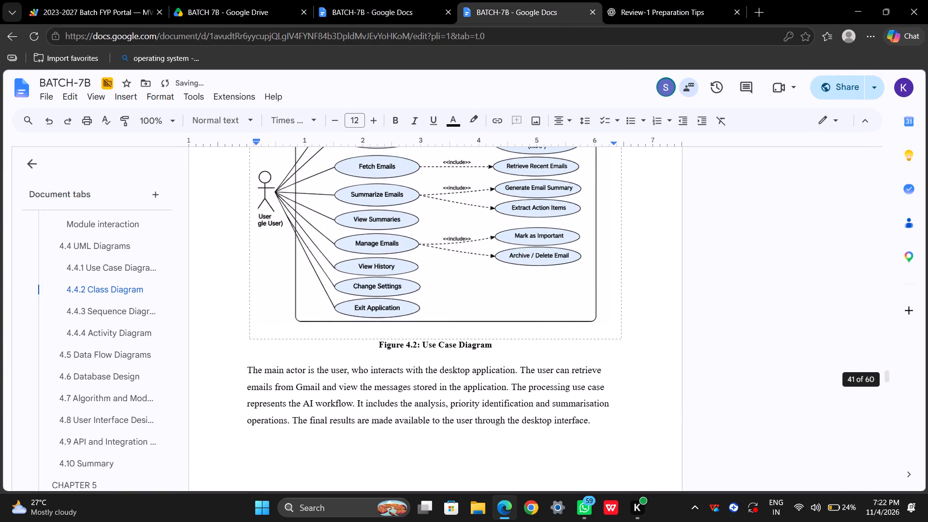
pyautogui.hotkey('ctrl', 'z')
# In the BATCH-7B document, insert the downloaded CATCHUP Email Summarization Class Diagram image from the computer into the Figure 4.3 box.
pyautogui.scroll(-2, 363, 263)
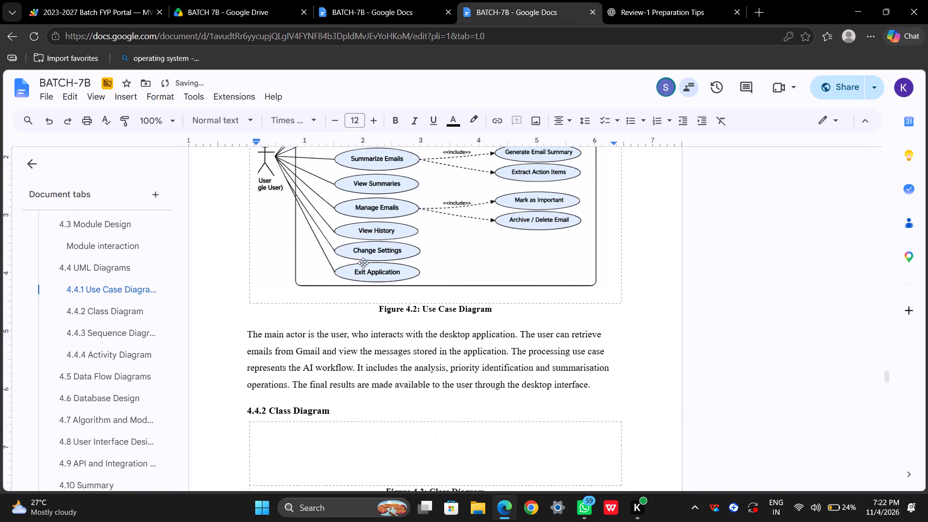
pyautogui.scroll(-2, 363, 263)
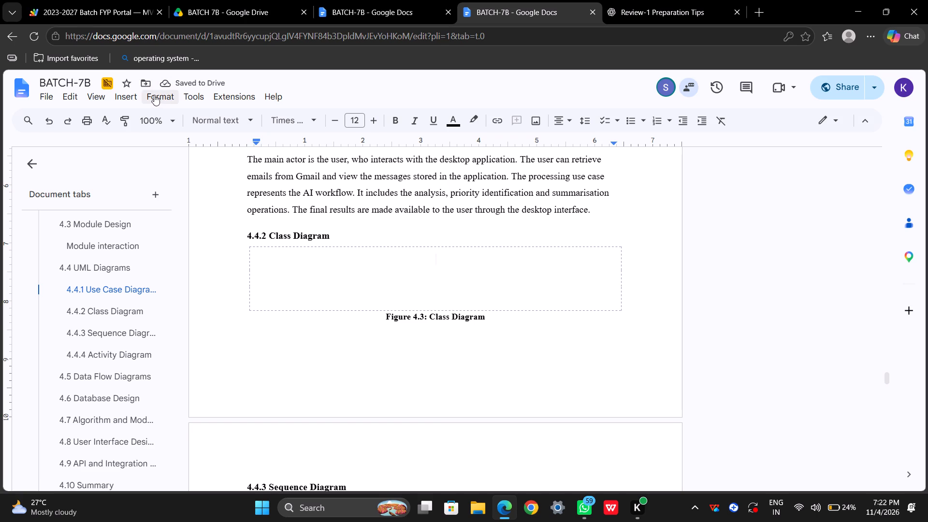
pyautogui.click(131, 93)
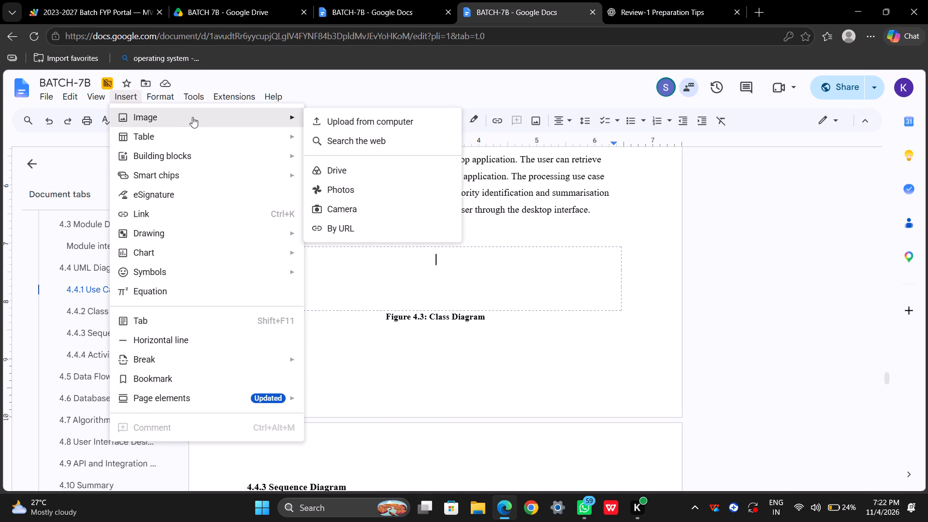
pyautogui.click(348, 119)
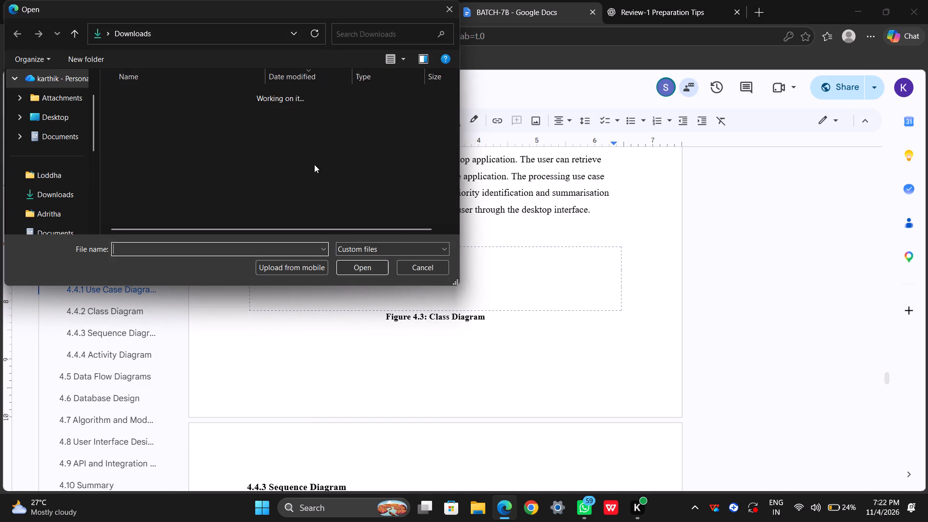
pyautogui.doubleClick(260, 108)
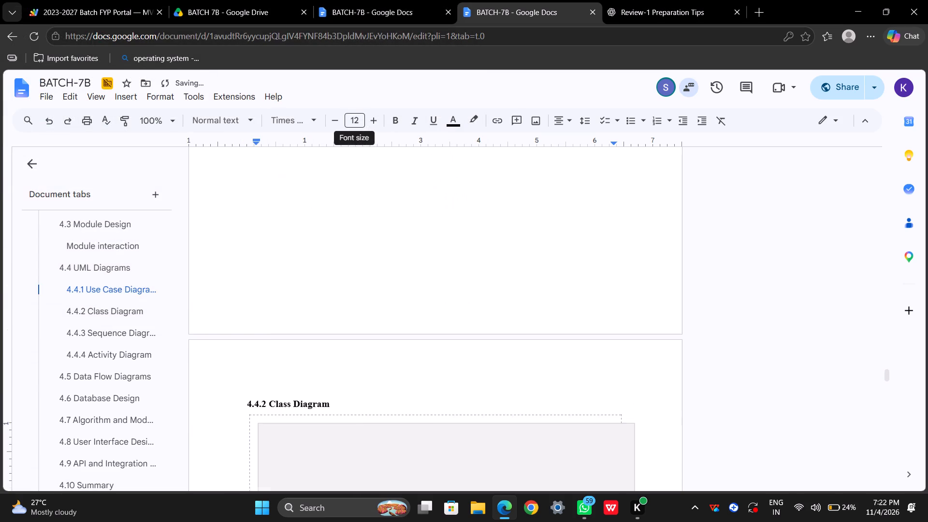
# Remove the blank lines below the class diagram image inside the Figure 4.3 box.
pyautogui.scroll(8, 418, 281)
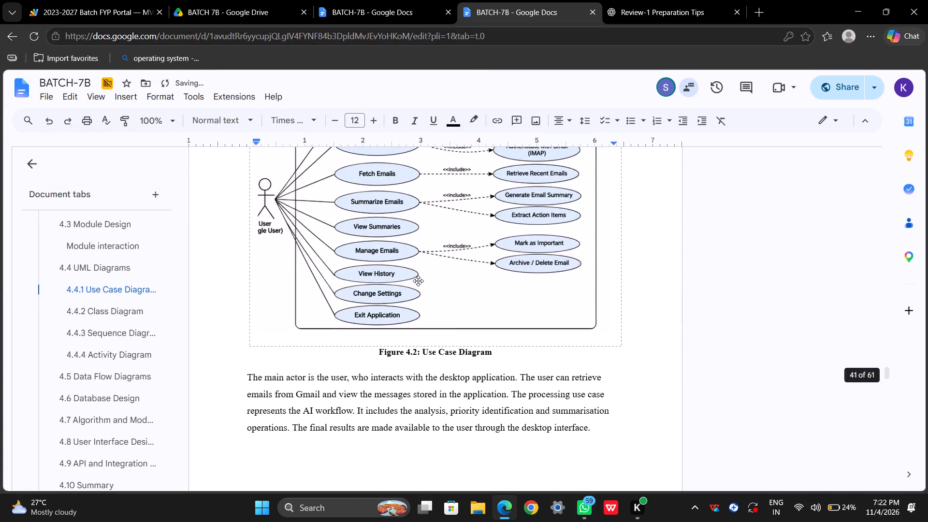
pyautogui.scroll(-9, 418, 281)
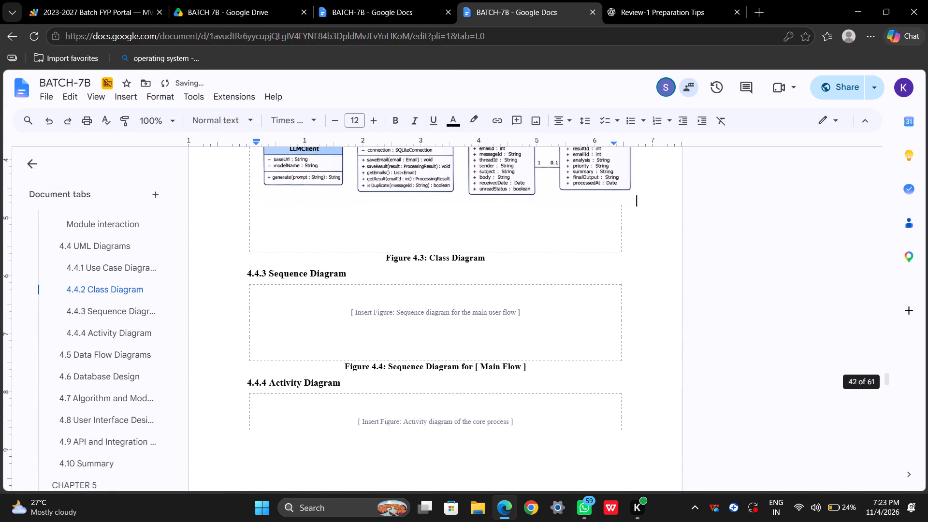
pyautogui.scroll(3, 418, 281)
pyautogui.scroll(2, 390, 253)
pyautogui.click(478, 438)
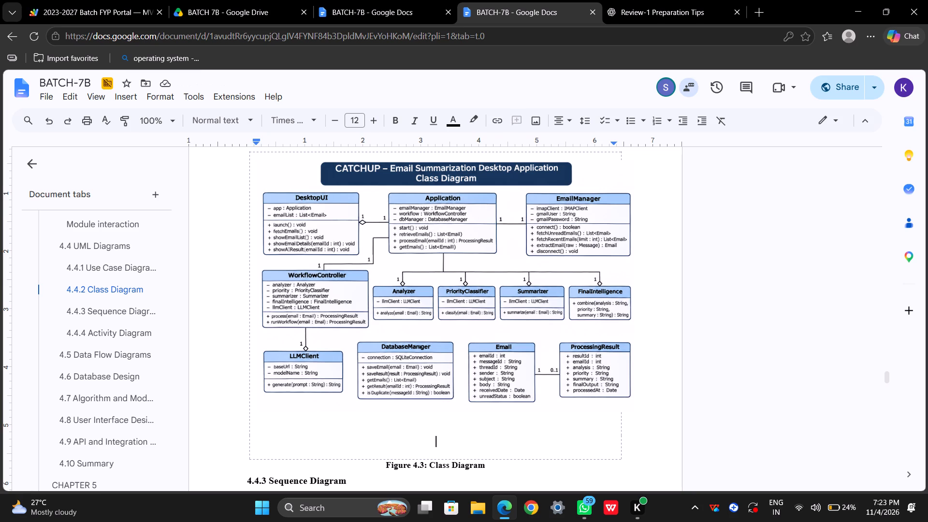
pyautogui.press('BackSpace')
pyautogui.press('BackSpace')
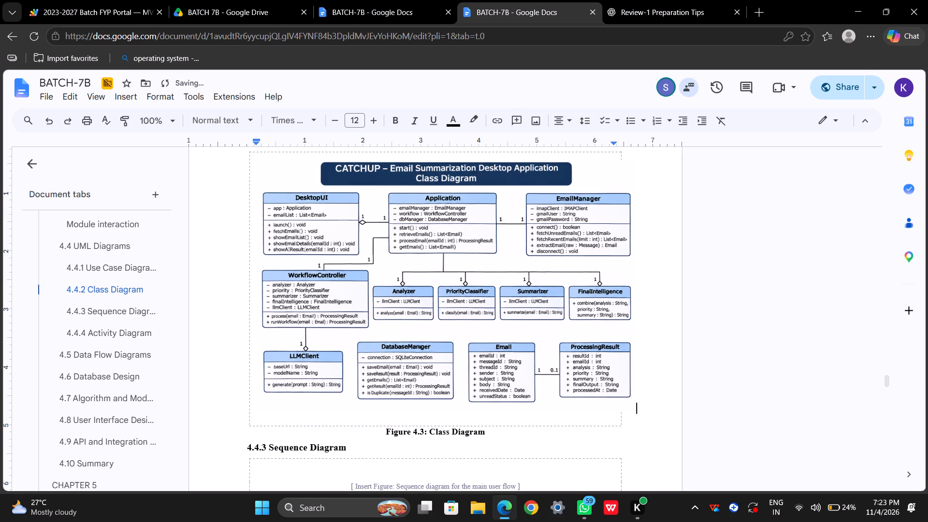
pyautogui.scroll(1, 438, 294)
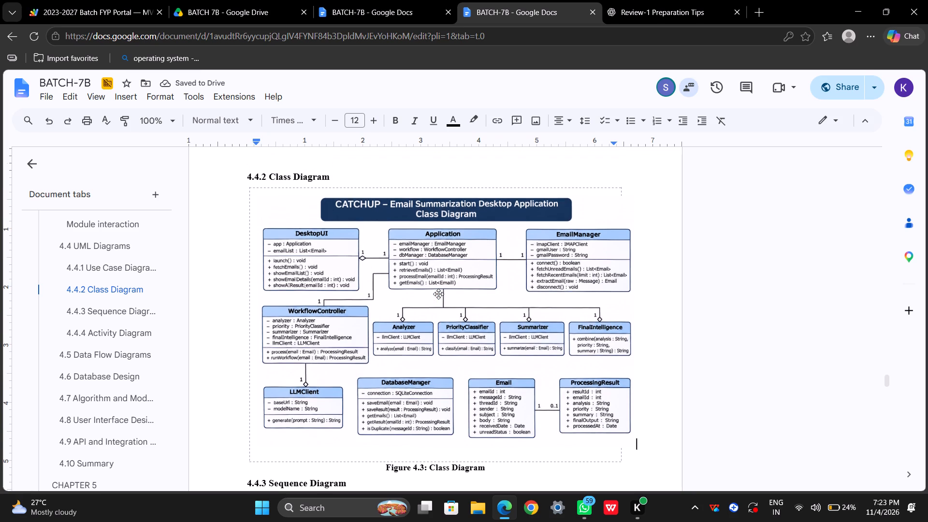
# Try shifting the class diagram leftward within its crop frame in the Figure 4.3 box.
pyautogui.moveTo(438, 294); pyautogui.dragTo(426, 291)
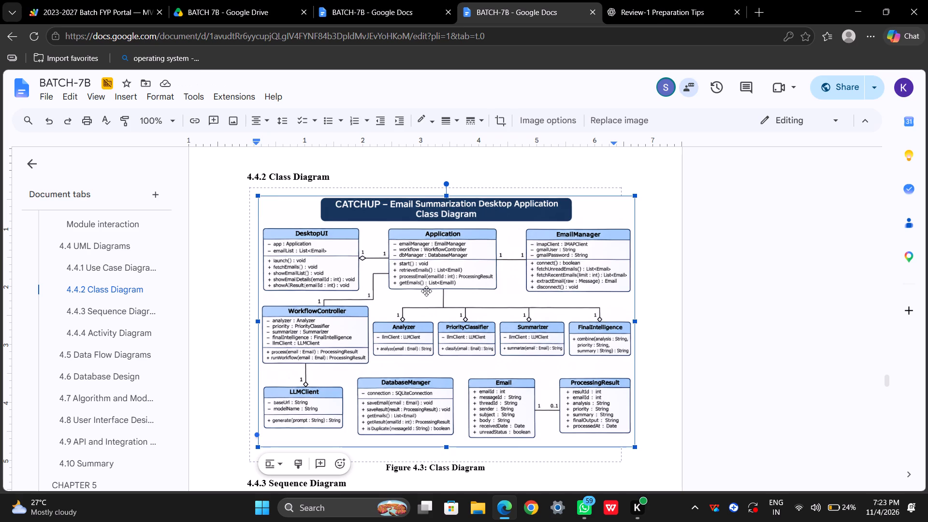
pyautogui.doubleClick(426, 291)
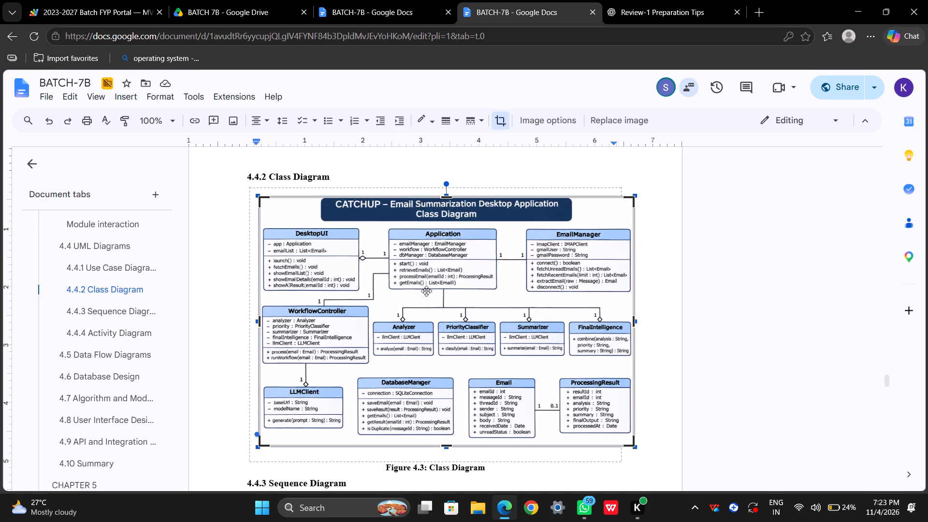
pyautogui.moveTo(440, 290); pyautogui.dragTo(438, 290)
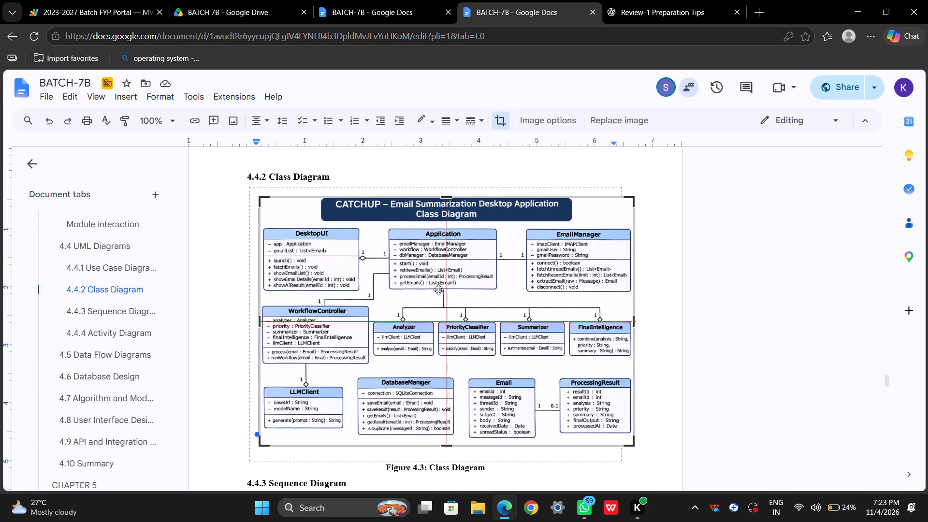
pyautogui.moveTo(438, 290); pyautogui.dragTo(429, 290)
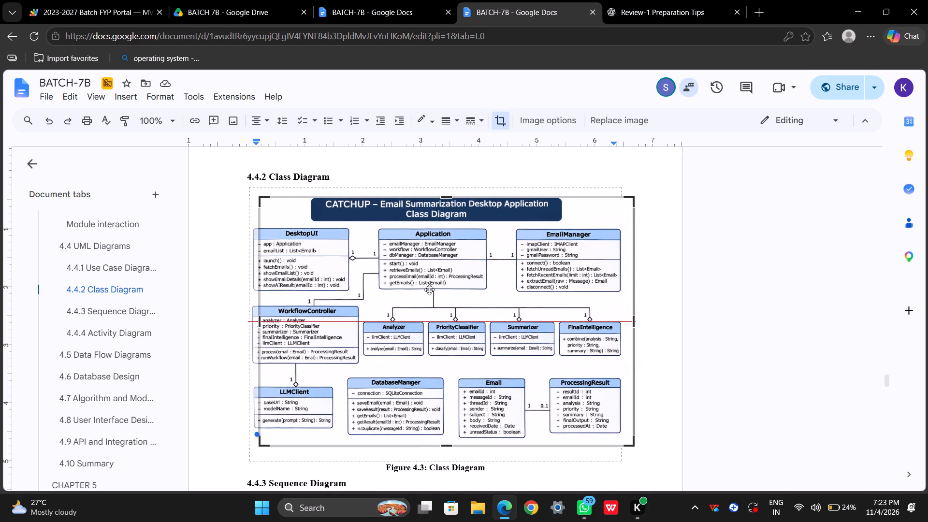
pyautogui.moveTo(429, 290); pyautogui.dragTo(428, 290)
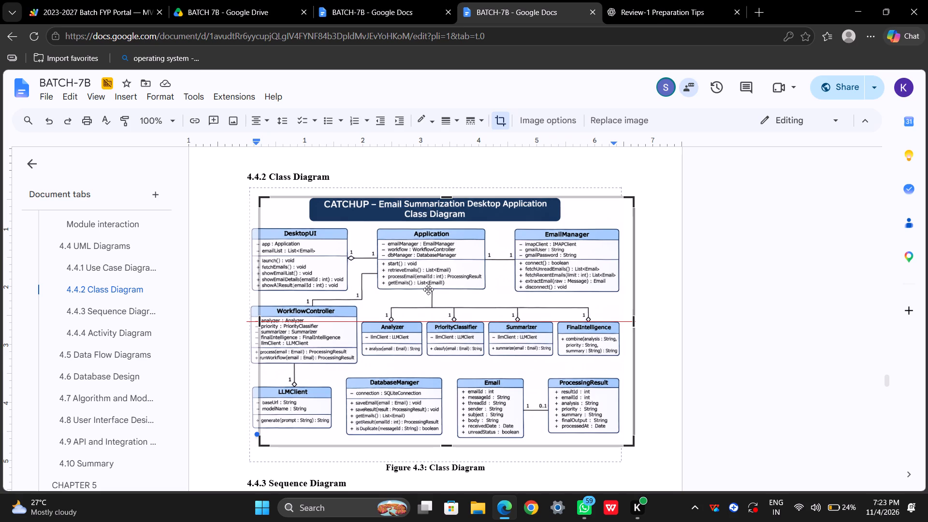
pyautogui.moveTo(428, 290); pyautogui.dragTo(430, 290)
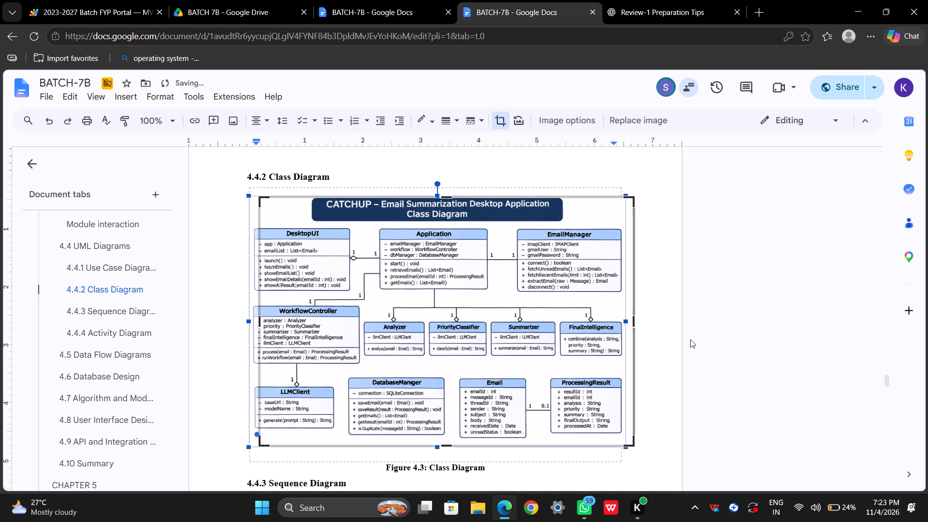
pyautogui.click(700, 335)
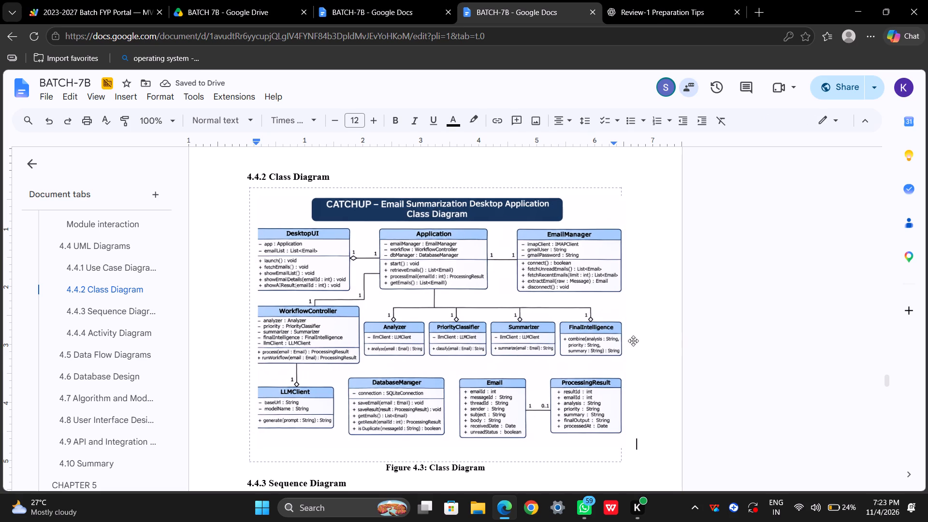
# Narrow the class diagram image so its frame fits within the width of the Figure 4.3 box.
pyautogui.click(624, 337)
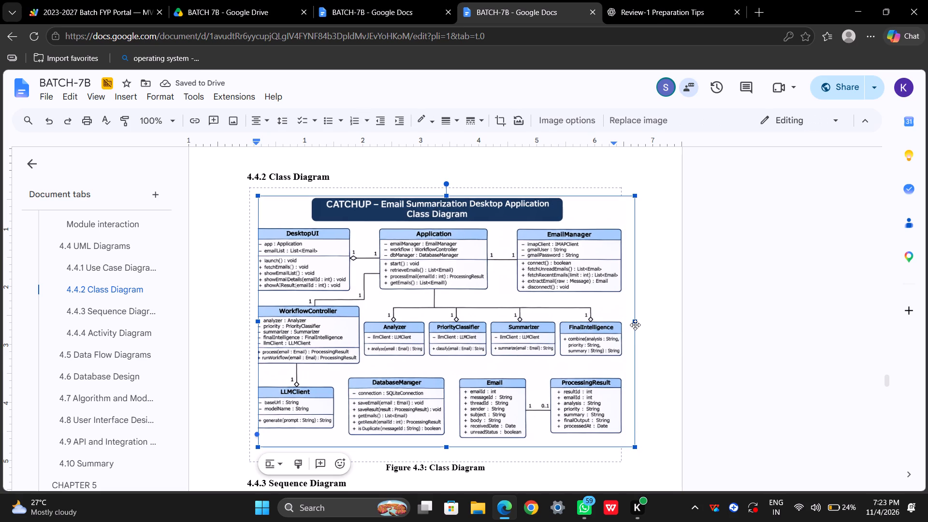
pyautogui.moveTo(634, 320); pyautogui.dragTo(621, 318)
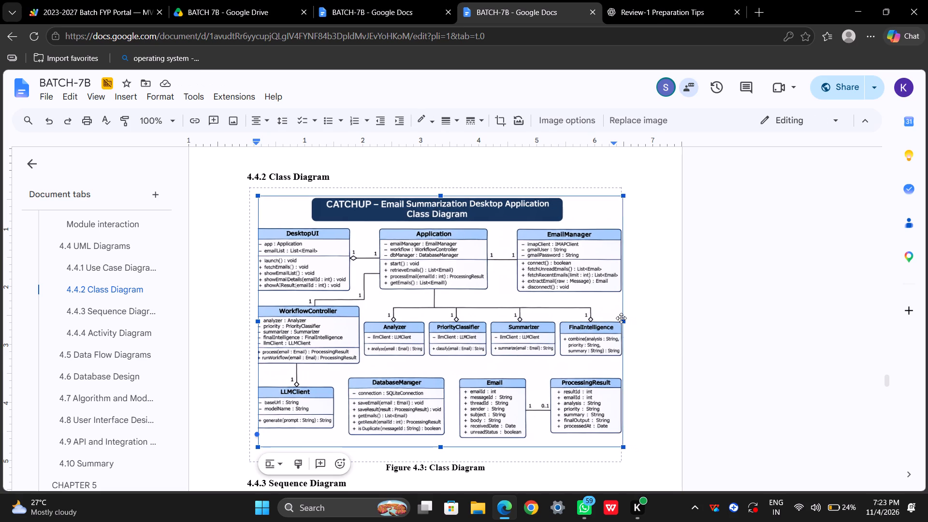
pyautogui.moveTo(621, 318); pyautogui.dragTo(617, 318)
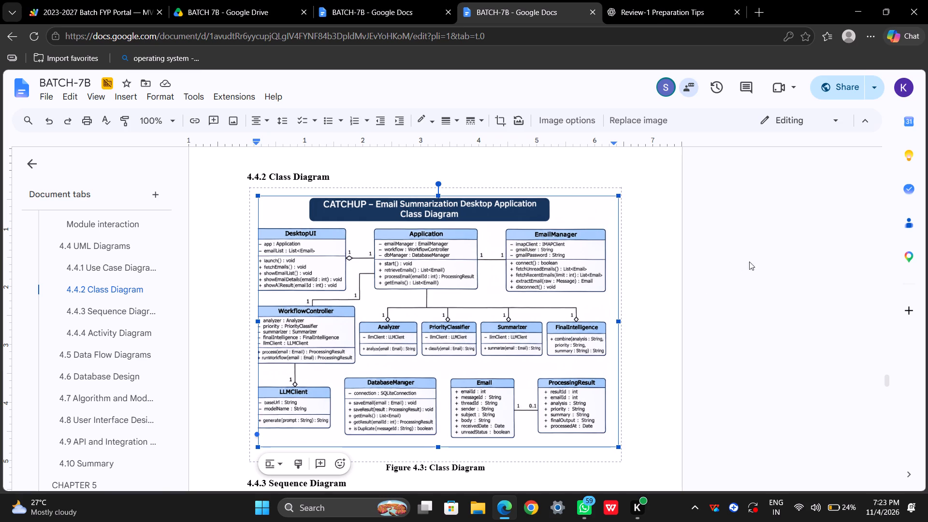
pyautogui.click(761, 261)
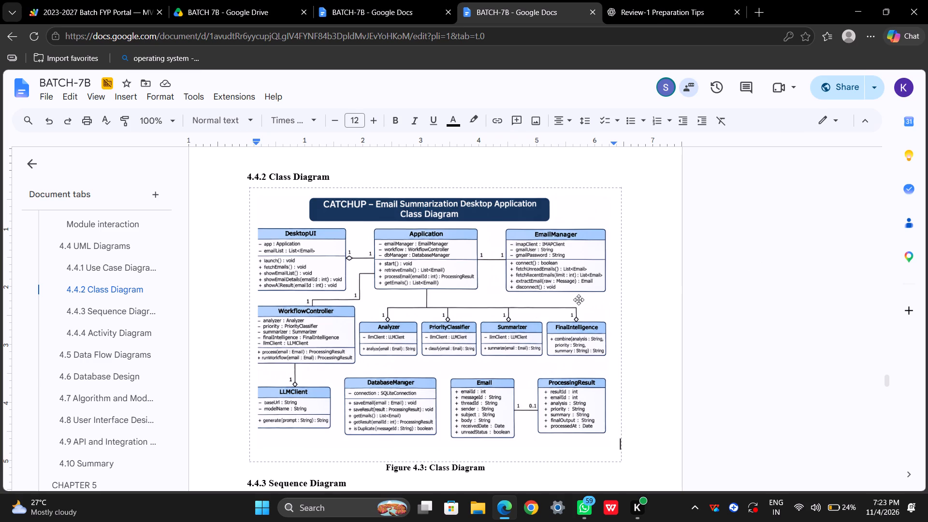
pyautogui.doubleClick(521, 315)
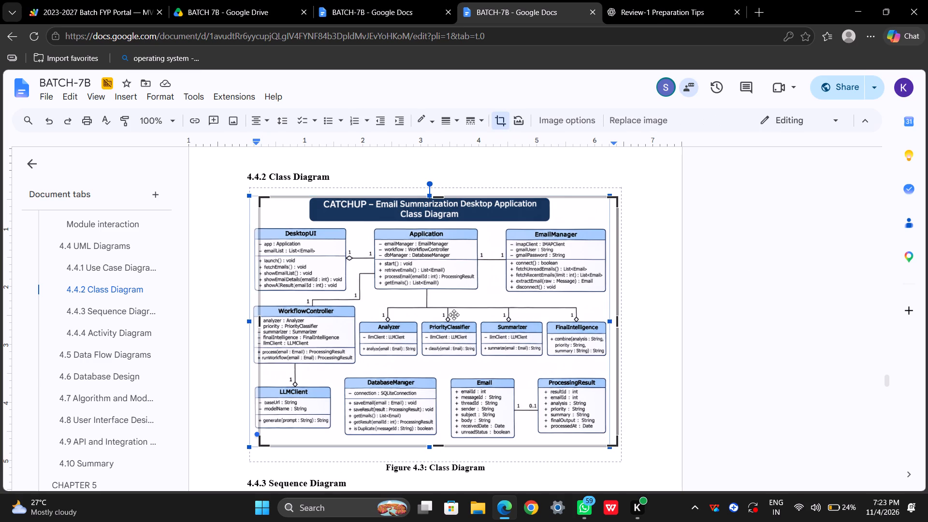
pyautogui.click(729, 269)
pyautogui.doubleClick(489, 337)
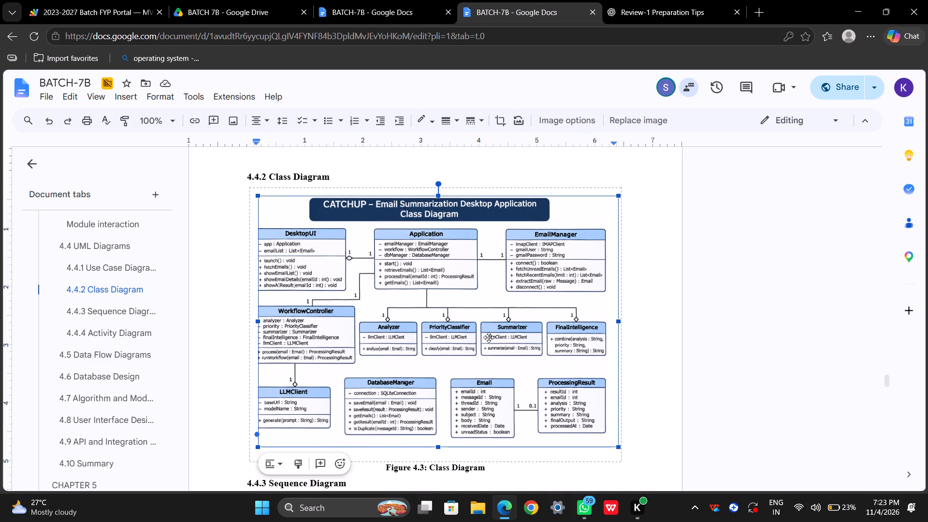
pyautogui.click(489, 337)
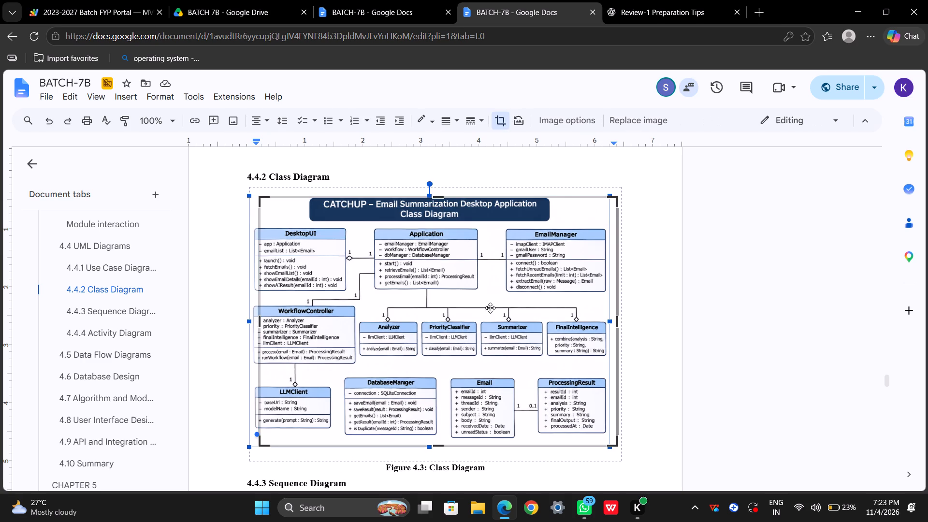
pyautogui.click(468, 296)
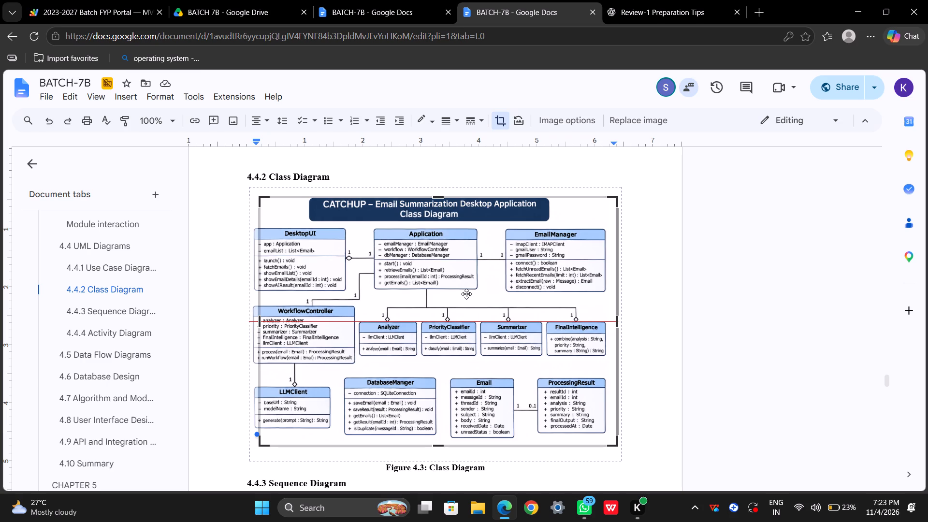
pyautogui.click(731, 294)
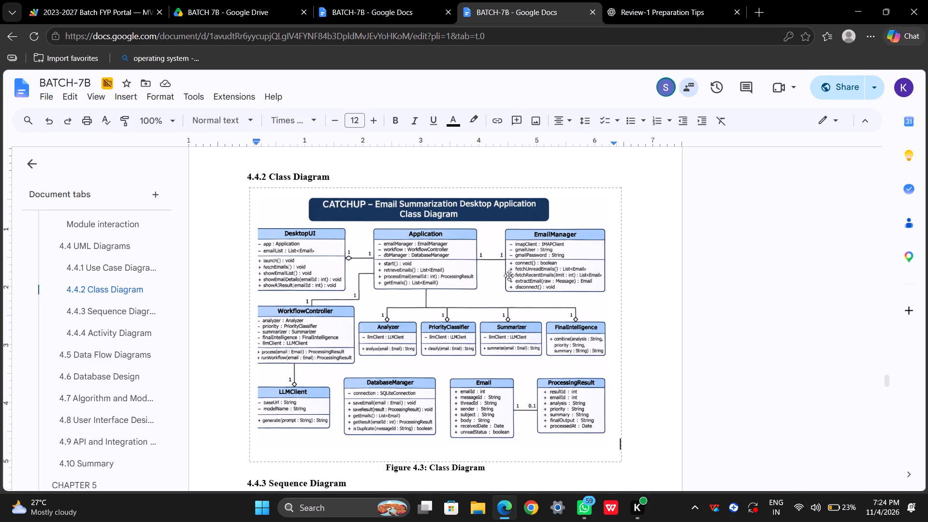
pyautogui.doubleClick(495, 273)
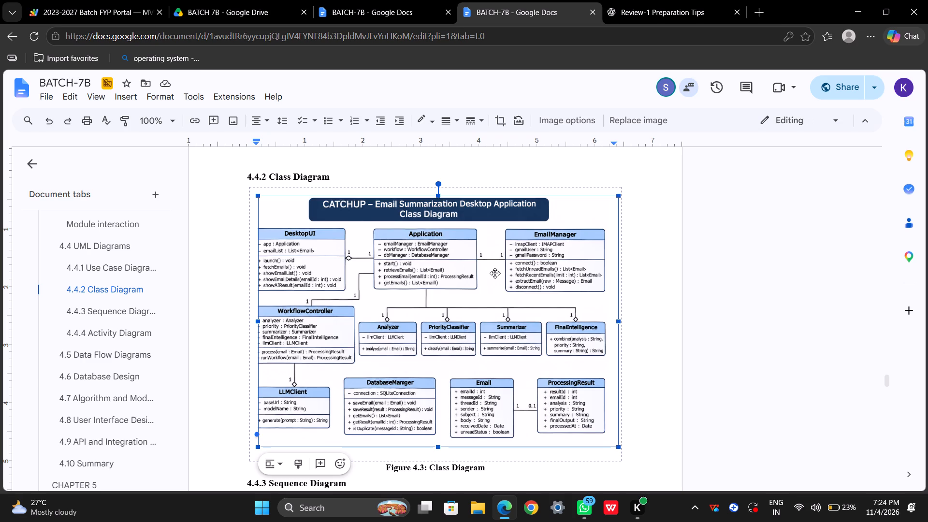
pyautogui.moveTo(495, 273); pyautogui.dragTo(512, 273)
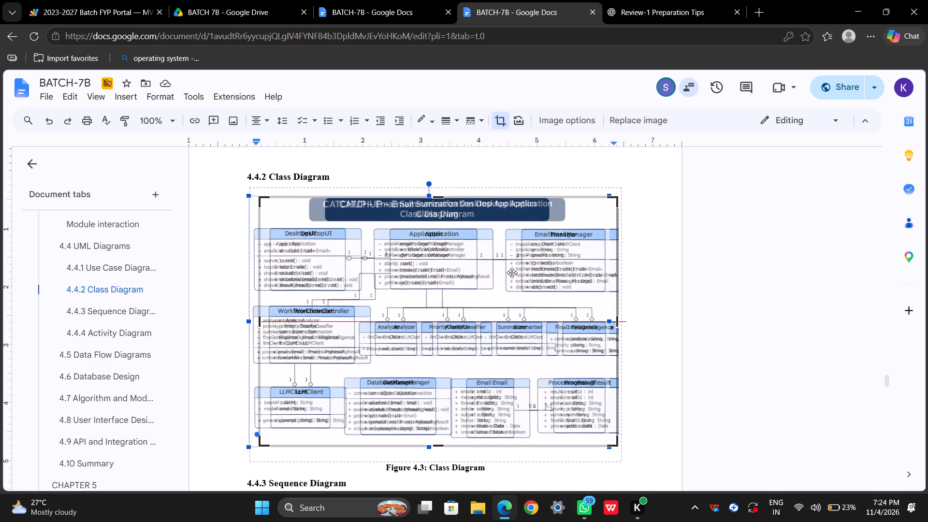
pyautogui.moveTo(512, 273); pyautogui.dragTo(512, 273)
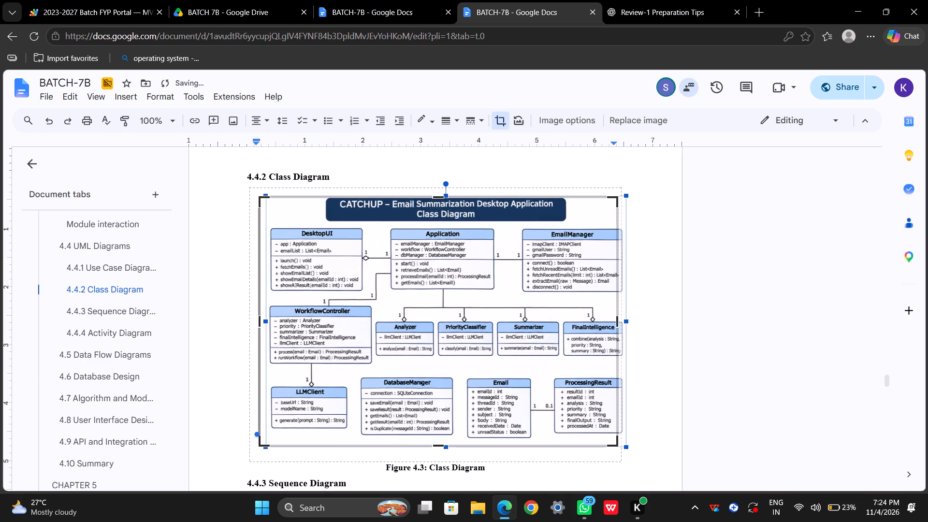
pyautogui.click(733, 255)
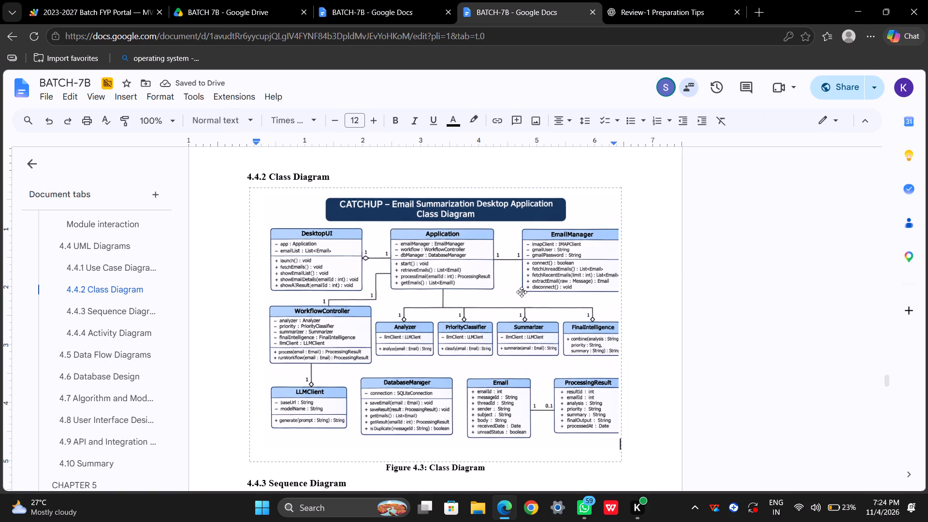
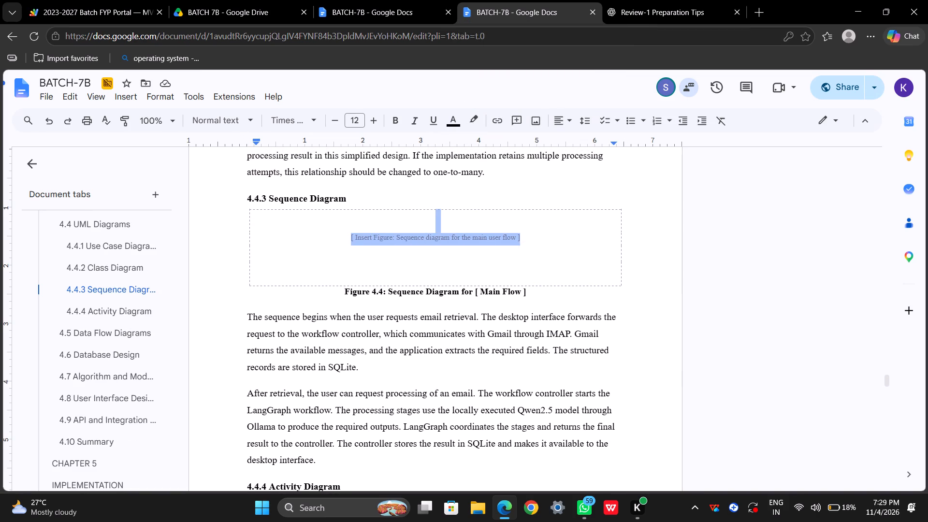
pyautogui.press('BackSpace')
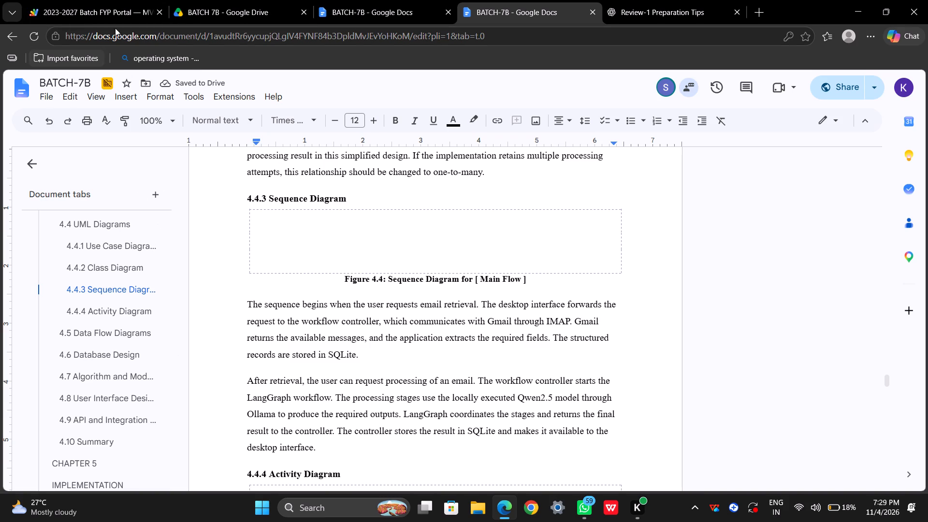
pyautogui.click(128, 97)
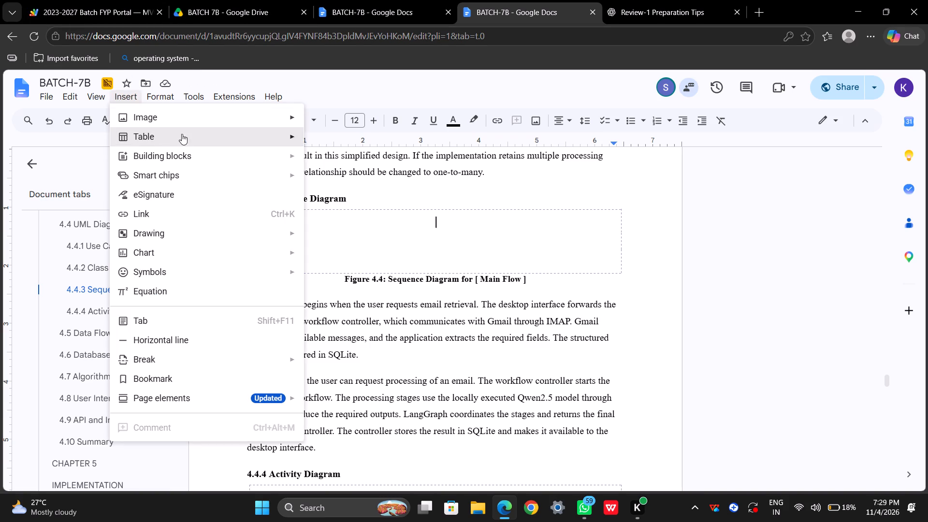
pyautogui.click(338, 123)
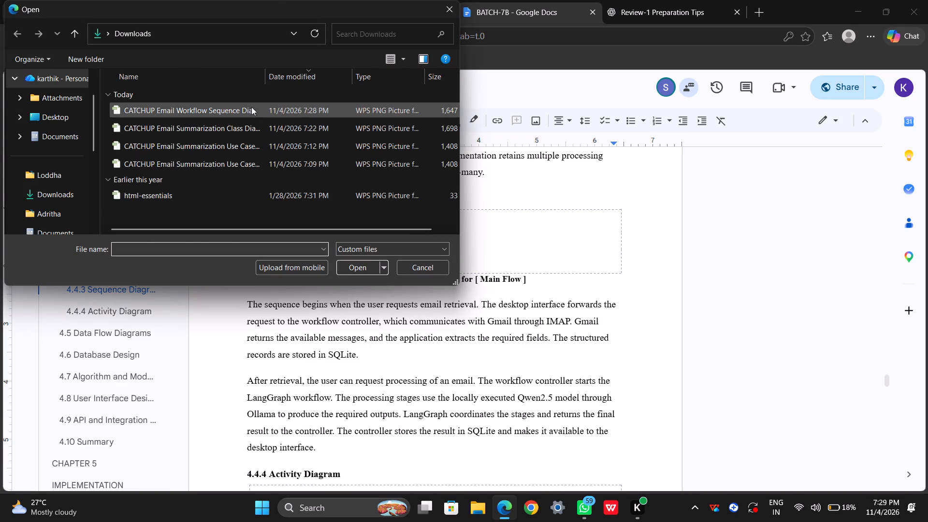
pyautogui.doubleClick(251, 107)
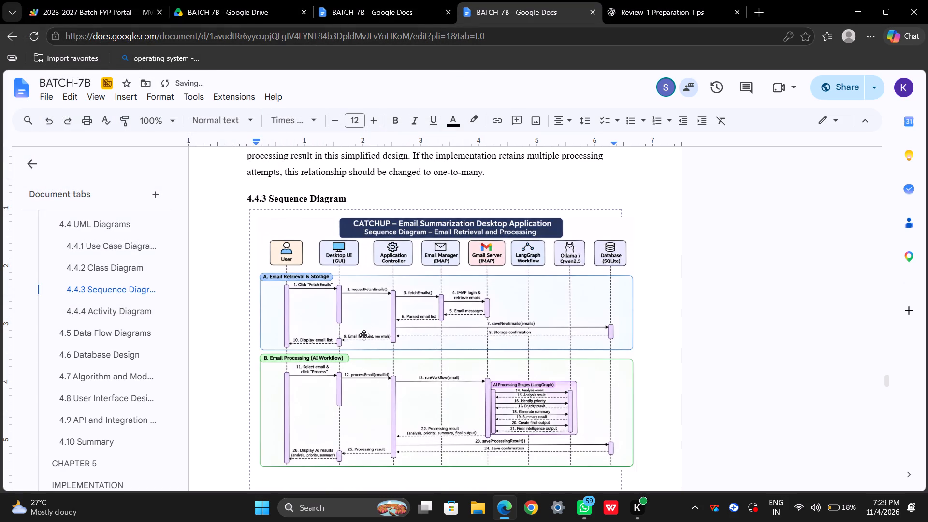
# Delete the two blank lines below the sequence diagram image inside the Figure 4.4 frame.
pyautogui.scroll(-2, 364, 335)
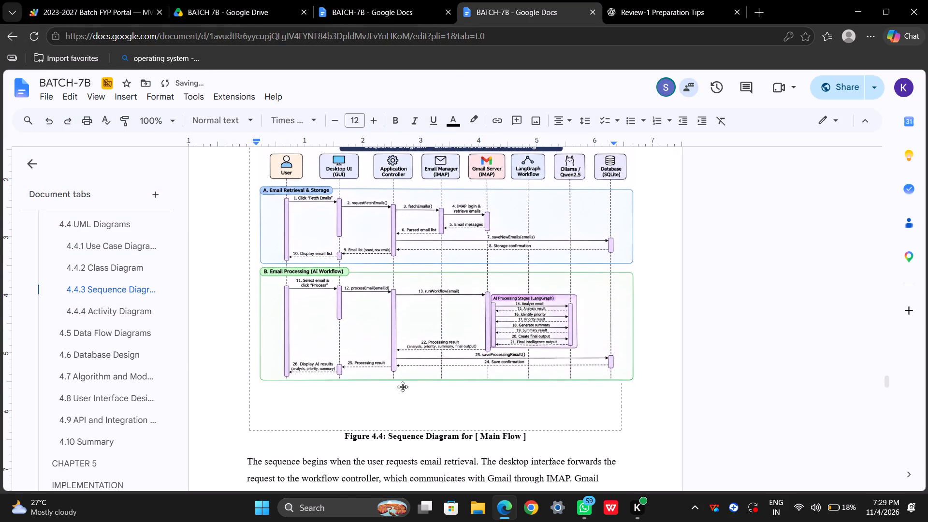
pyautogui.click(400, 413)
pyautogui.press('BackSpace')
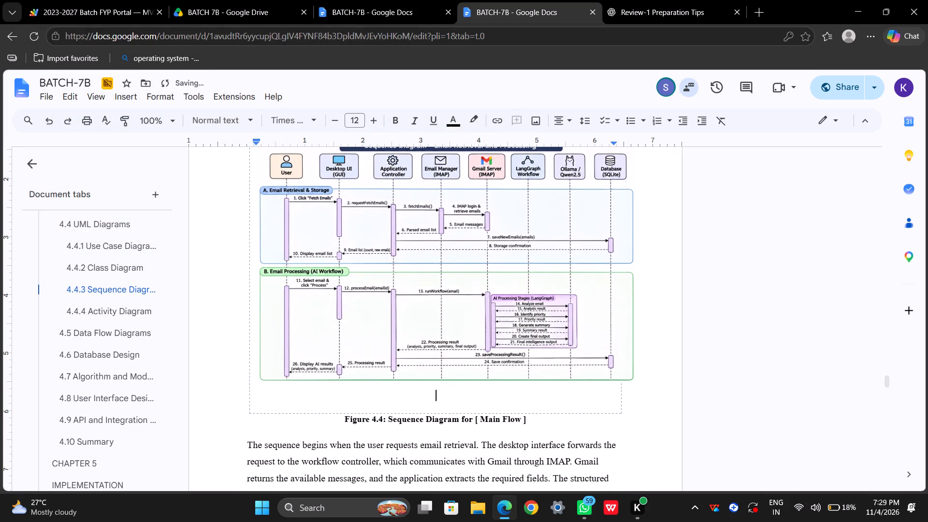
pyautogui.press('BackSpace')
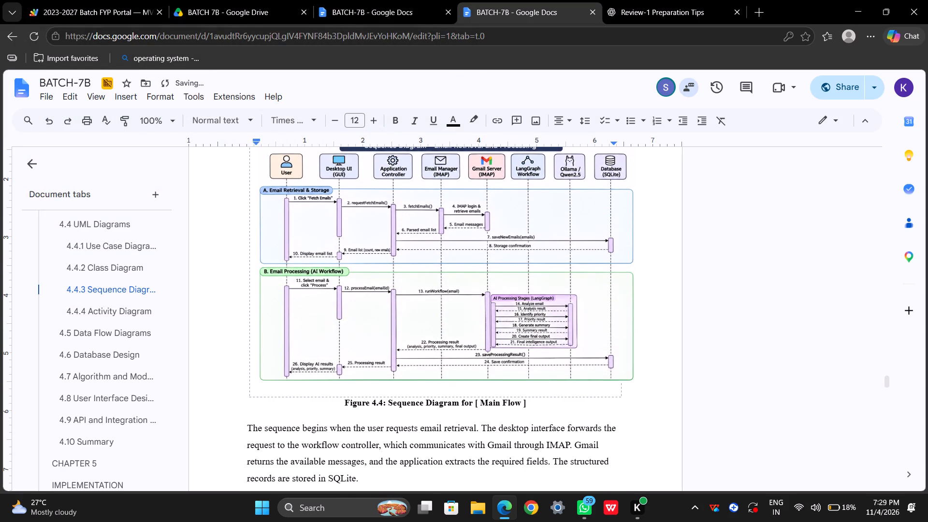
# Shift the Figure 4.4 sequence diagram image slightly left inside its crop frame.
pyautogui.click(413, 395)
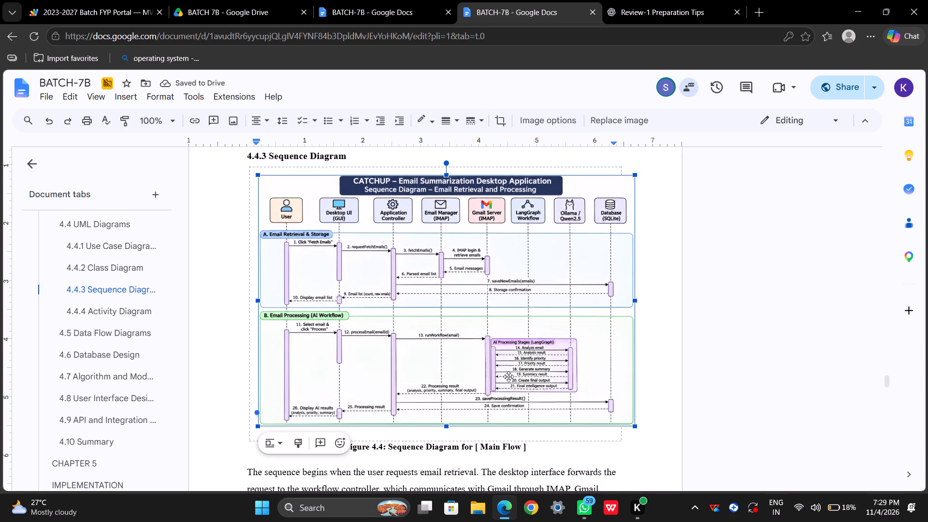
pyautogui.doubleClick(499, 323)
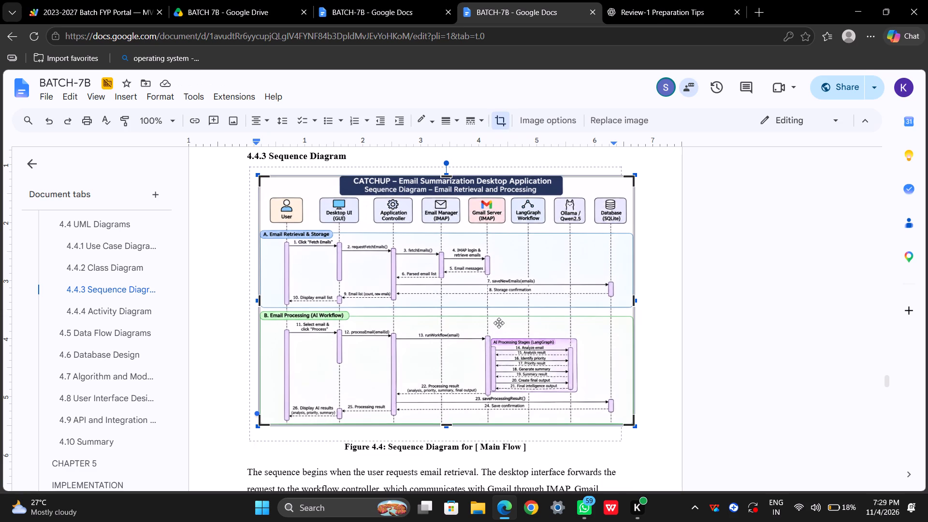
pyautogui.moveTo(499, 323); pyautogui.dragTo(486, 324)
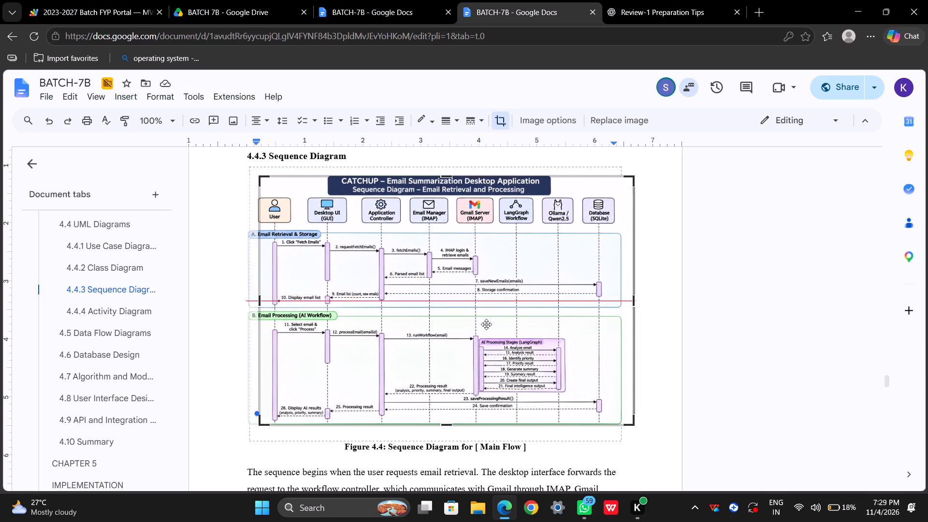
pyautogui.moveTo(486, 324); pyautogui.dragTo(488, 324)
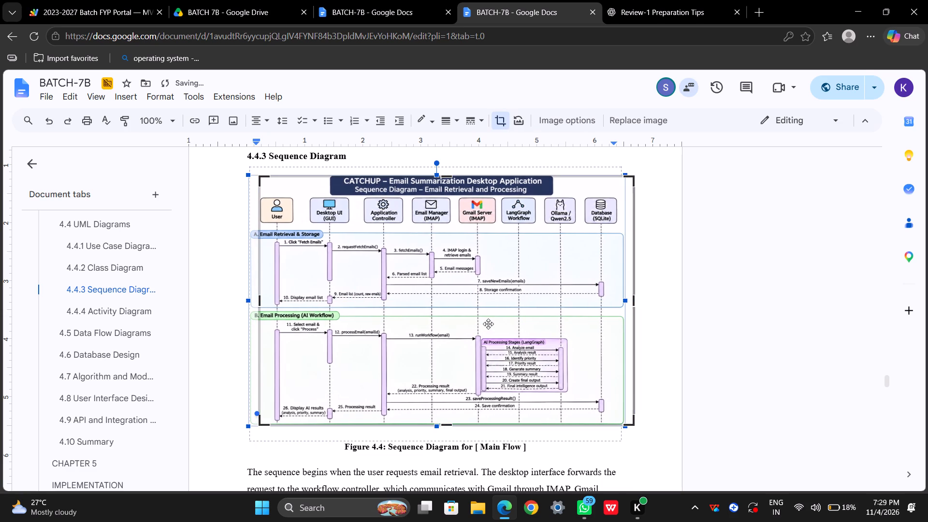
pyautogui.click(748, 275)
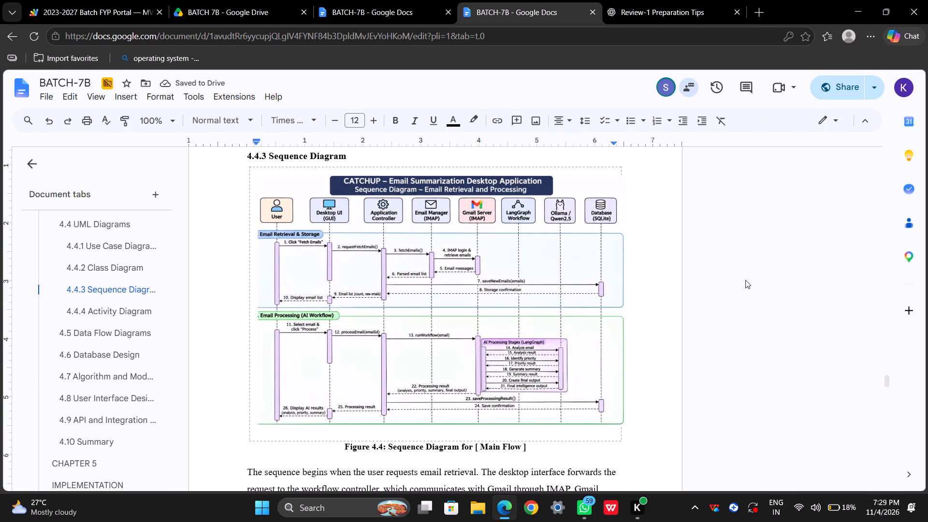
# Crop the sequence diagram's right side inward to the edge of the shifted image.
pyautogui.doubleClick(527, 316)
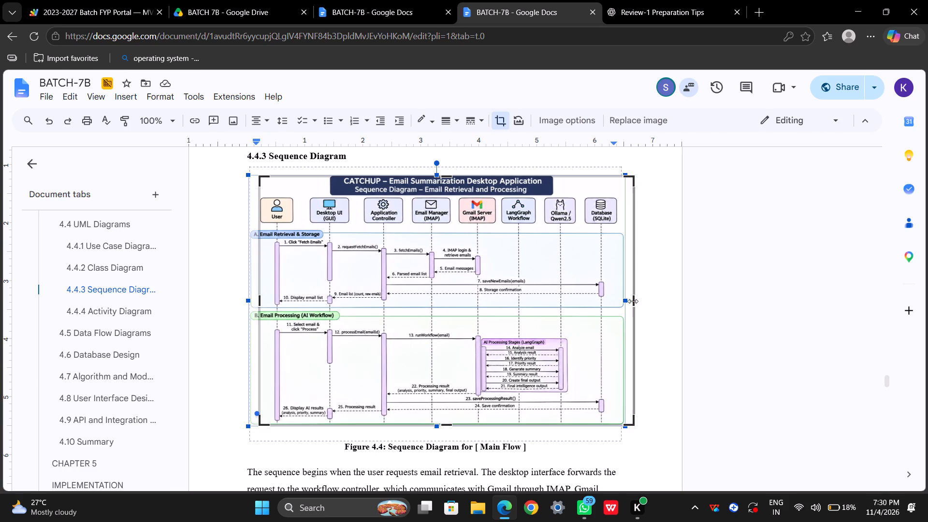
pyautogui.moveTo(634, 301); pyautogui.dragTo(626, 301)
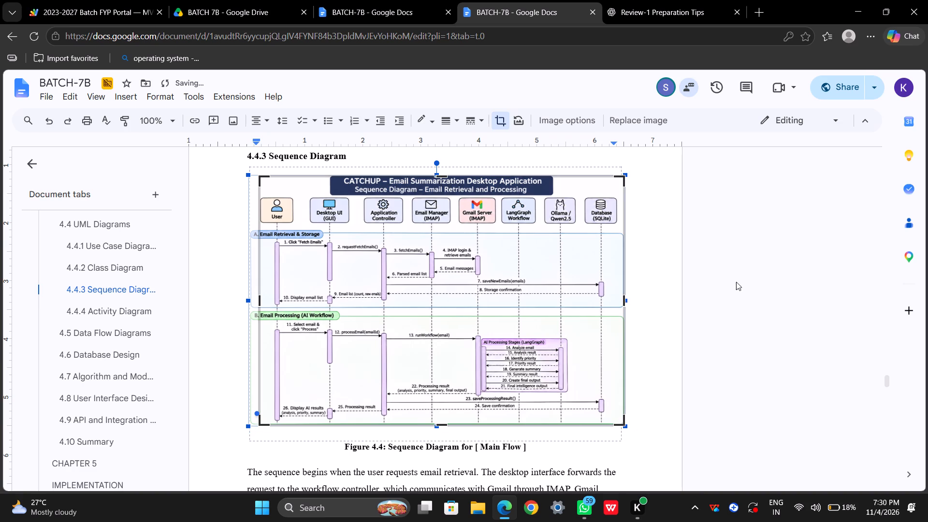
pyautogui.click(737, 282)
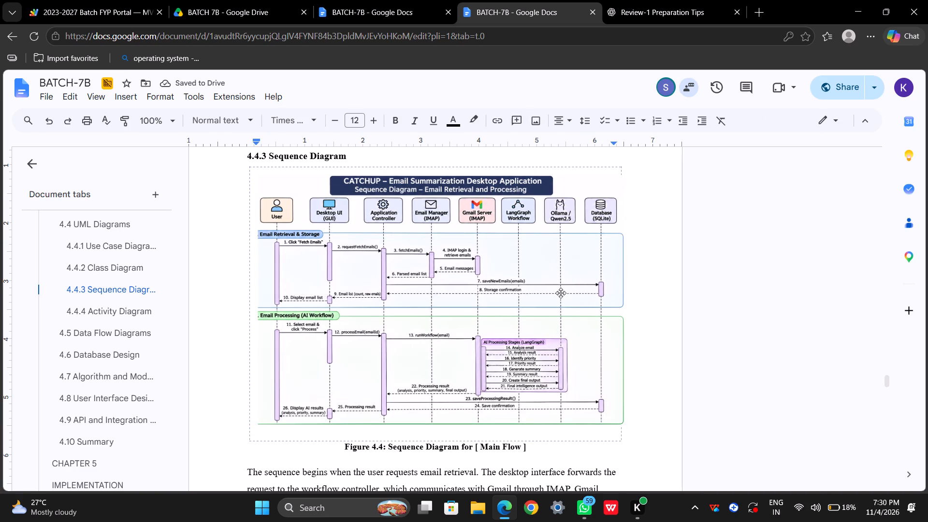
# Narrow the sequence diagram image from its left edge to fit the crop frame, with the A and B section labels inside.
pyautogui.doubleClick(561, 293)
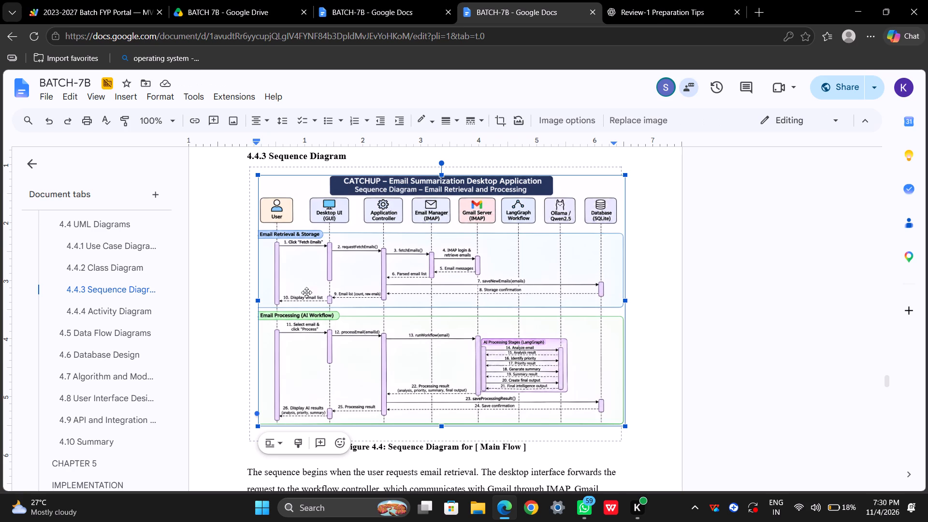
pyautogui.moveTo(248, 301); pyautogui.dragTo(258, 300)
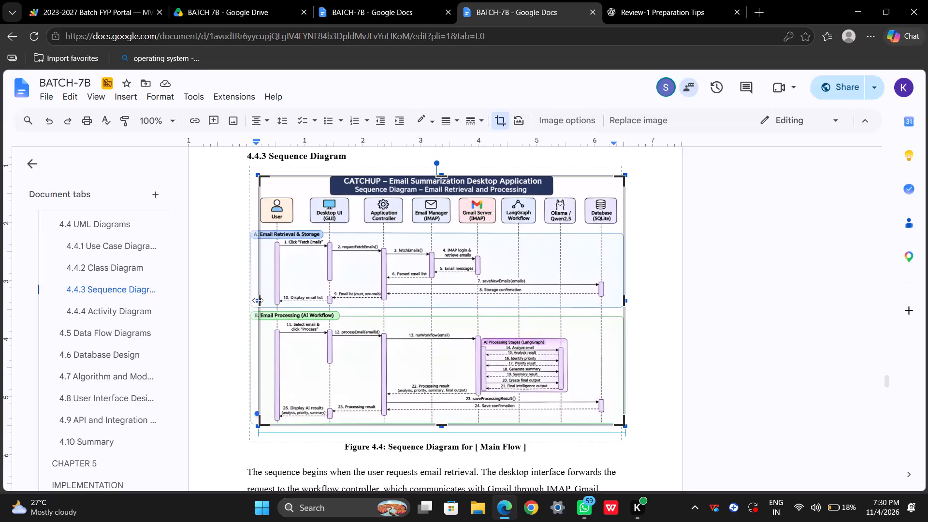
pyautogui.moveTo(258, 300); pyautogui.dragTo(257, 300)
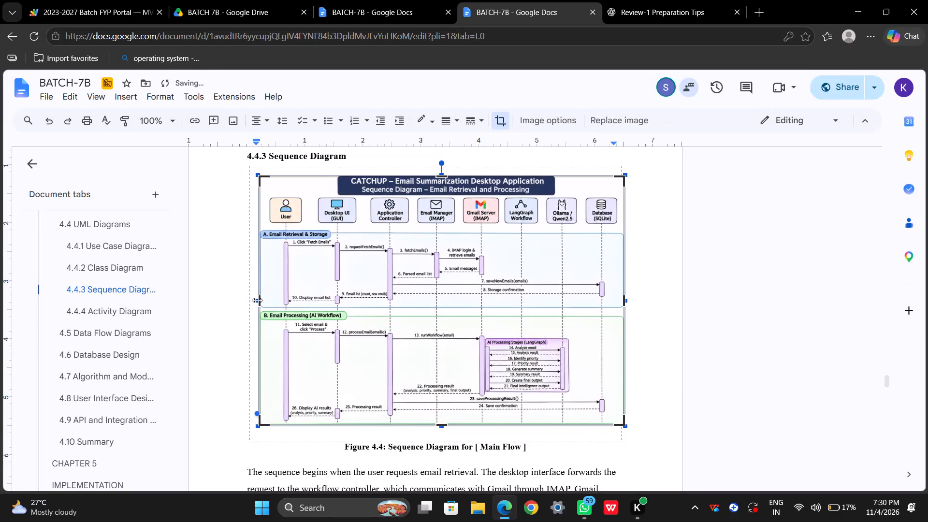
pyautogui.click(721, 261)
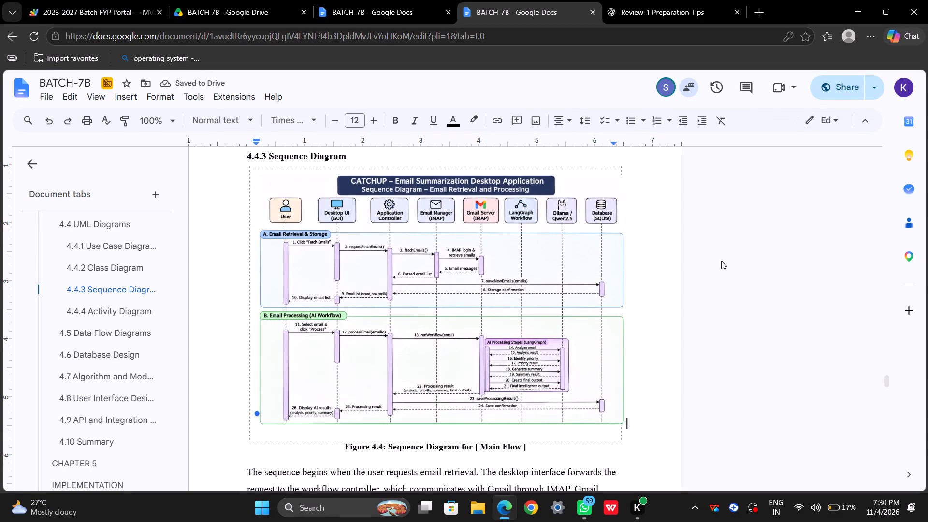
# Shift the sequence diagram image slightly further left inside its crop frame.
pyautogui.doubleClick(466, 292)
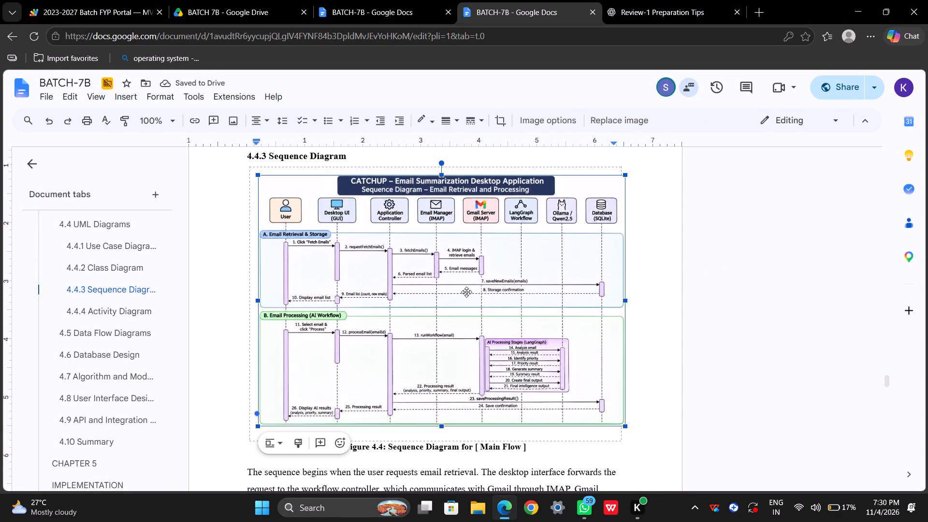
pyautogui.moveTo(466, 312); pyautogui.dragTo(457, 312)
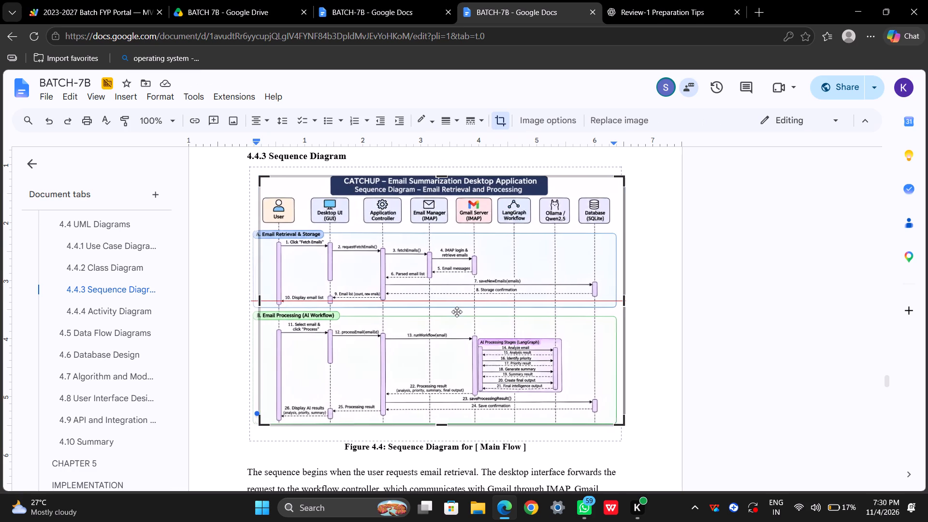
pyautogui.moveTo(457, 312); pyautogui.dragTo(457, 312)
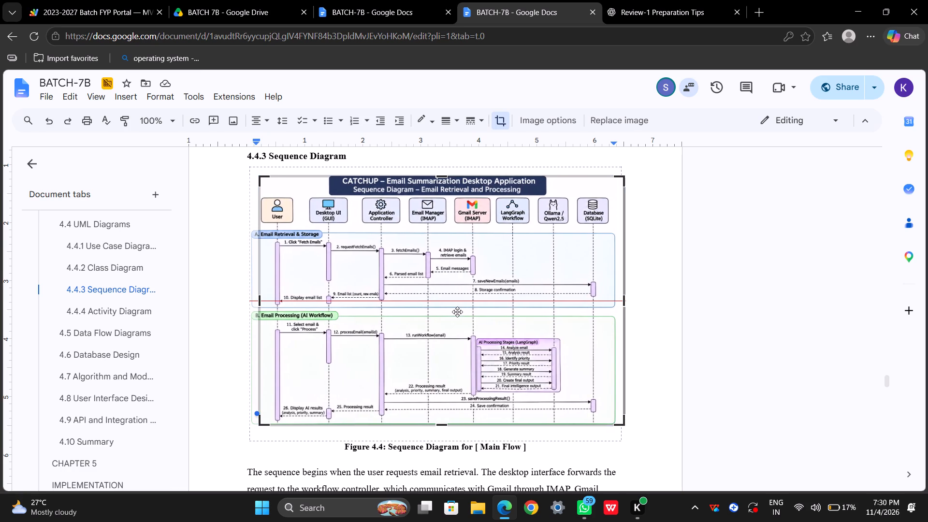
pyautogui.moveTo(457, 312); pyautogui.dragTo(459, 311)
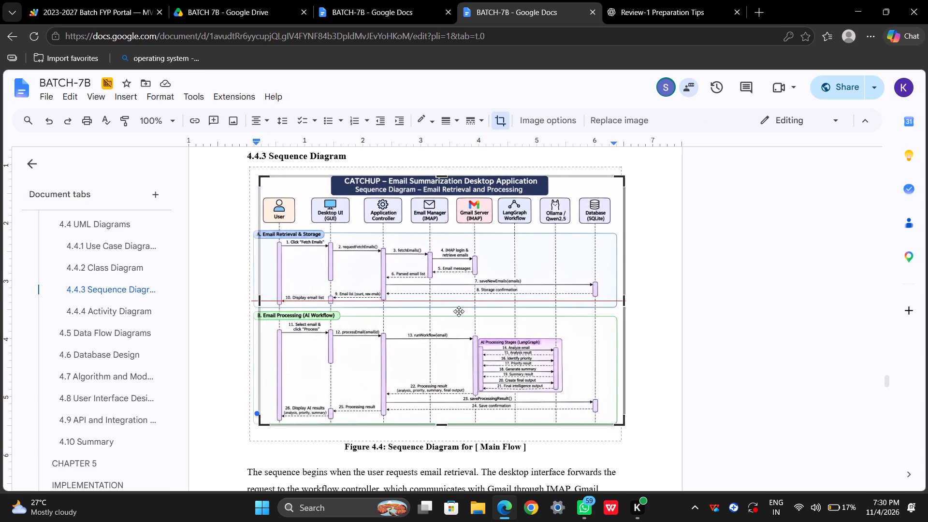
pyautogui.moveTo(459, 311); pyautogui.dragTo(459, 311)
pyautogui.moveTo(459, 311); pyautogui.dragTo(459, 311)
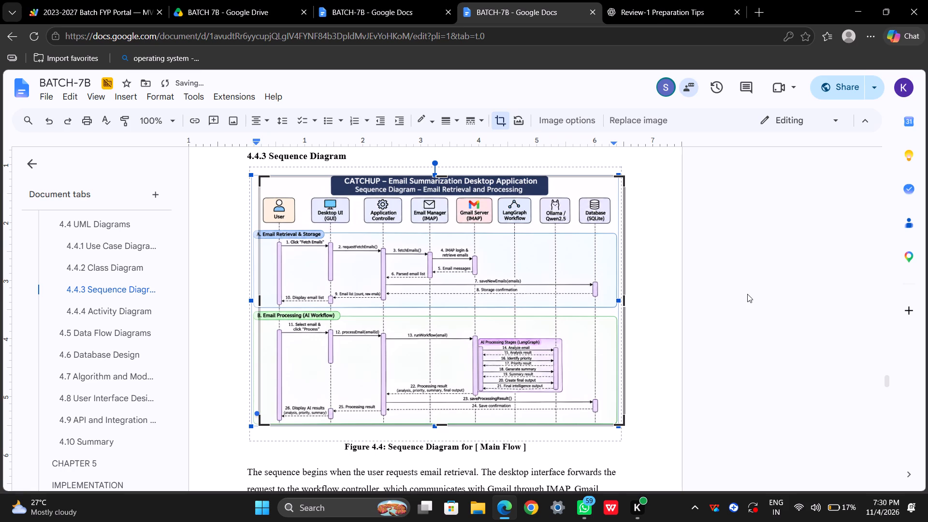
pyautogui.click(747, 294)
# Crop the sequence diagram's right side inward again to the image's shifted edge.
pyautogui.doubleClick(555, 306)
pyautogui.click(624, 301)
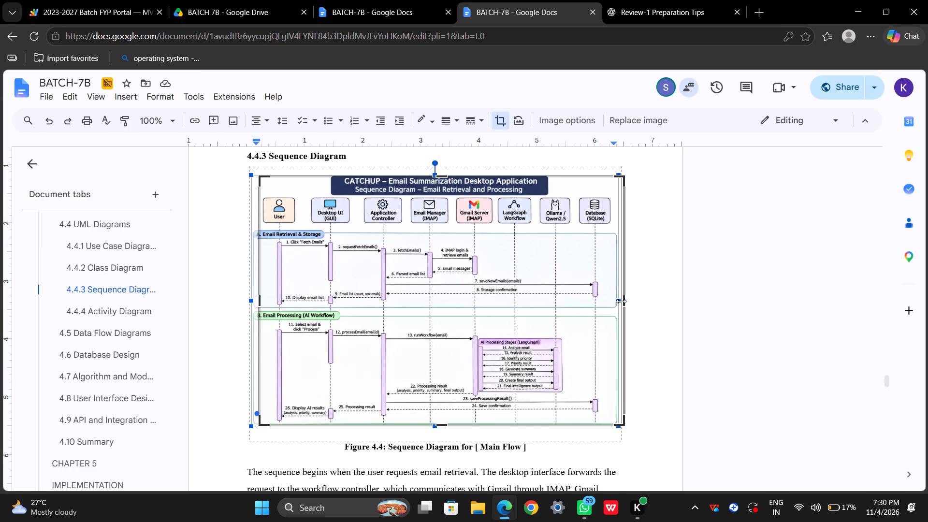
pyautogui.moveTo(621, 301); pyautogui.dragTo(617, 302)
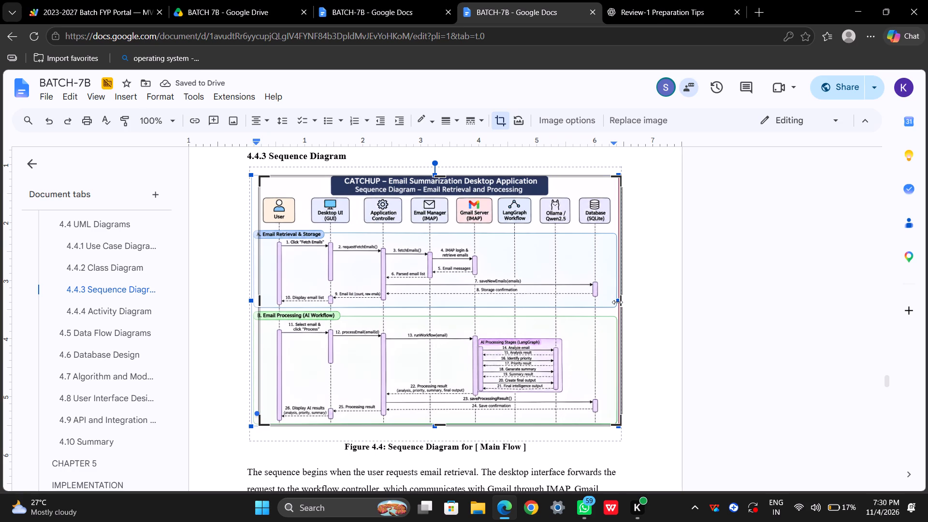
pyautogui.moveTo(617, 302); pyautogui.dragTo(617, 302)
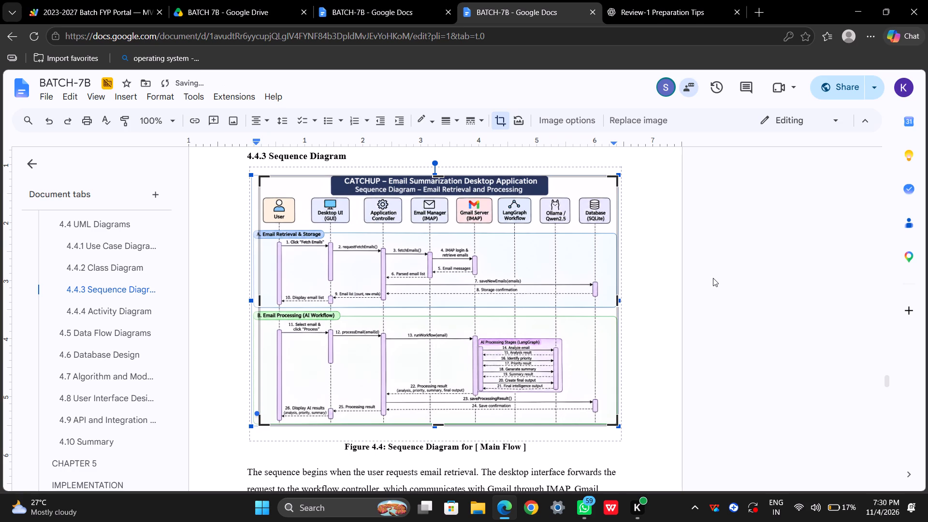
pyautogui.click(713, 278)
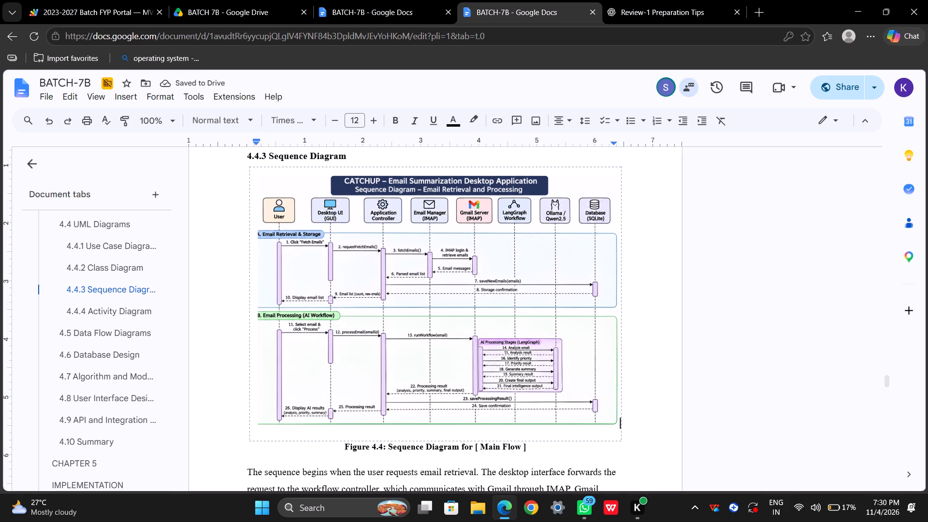
# Reposition and resize the sequence diagram image within its crop frame so both section boxes and their labels fit completely.
pyautogui.doubleClick(379, 336)
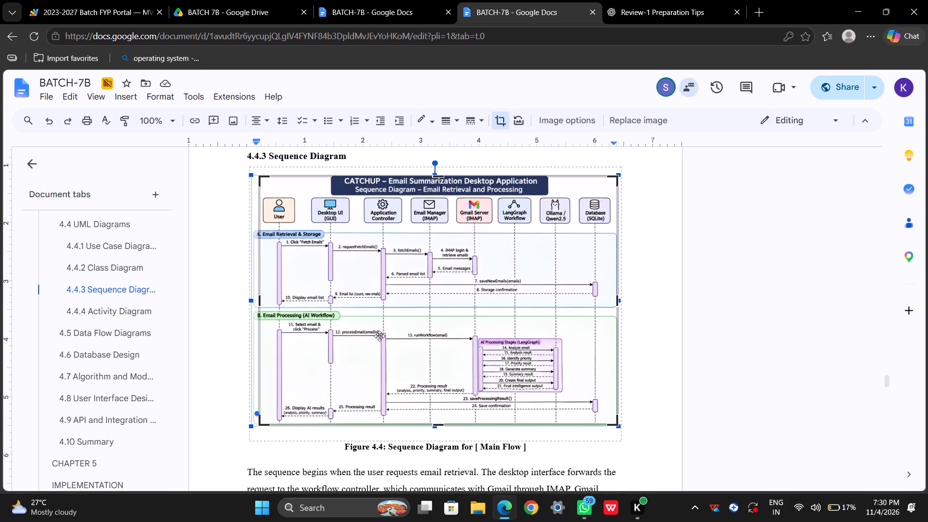
pyautogui.click(252, 302)
pyautogui.moveTo(253, 302); pyautogui.dragTo(245, 300)
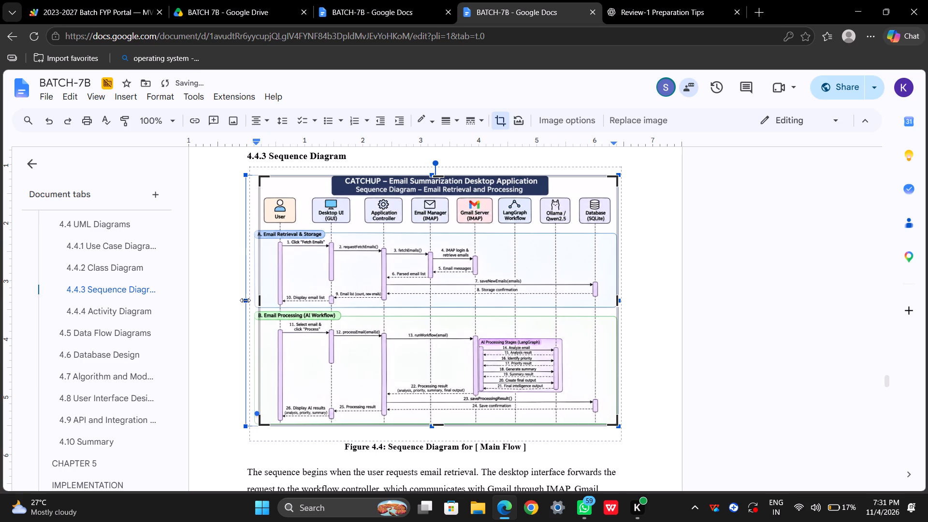
pyautogui.moveTo(245, 300); pyautogui.dragTo(245, 300)
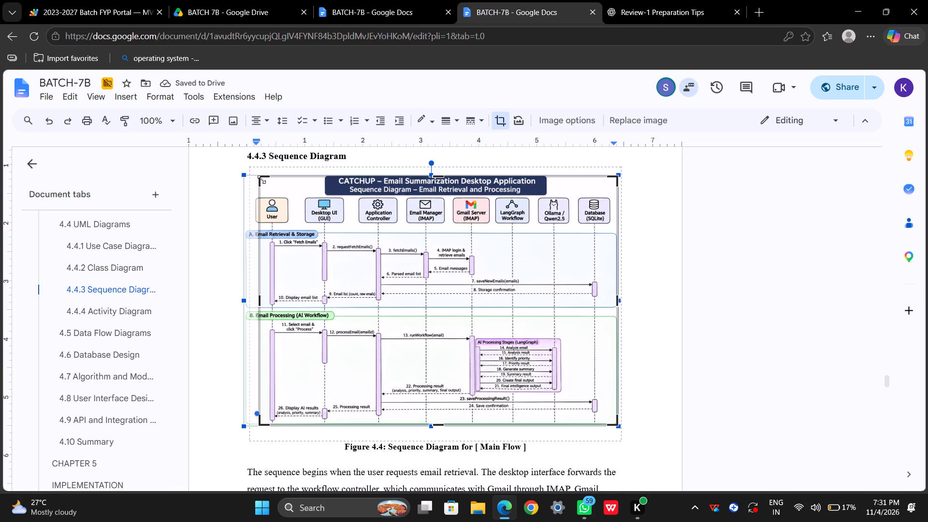
pyautogui.moveTo(260, 181); pyautogui.dragTo(252, 180)
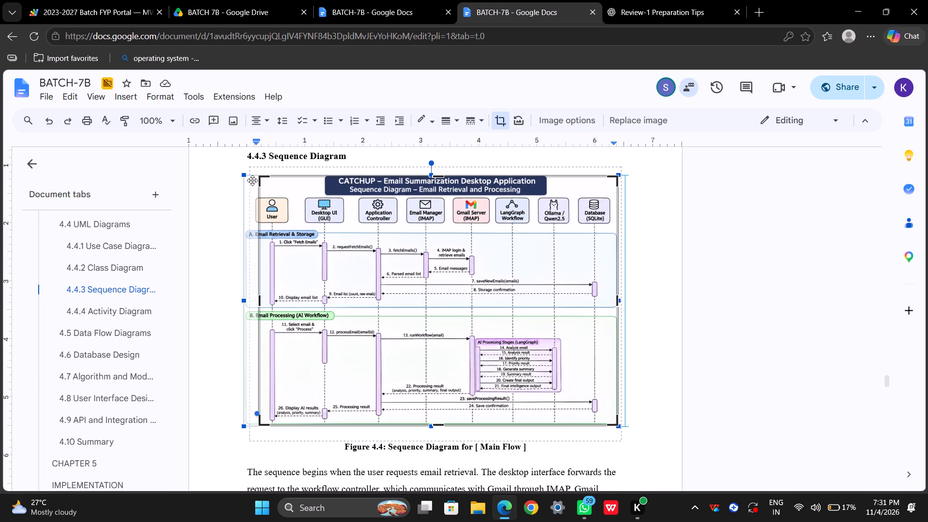
pyautogui.moveTo(252, 180); pyautogui.dragTo(252, 180)
pyautogui.moveTo(252, 180); pyautogui.dragTo(251, 180)
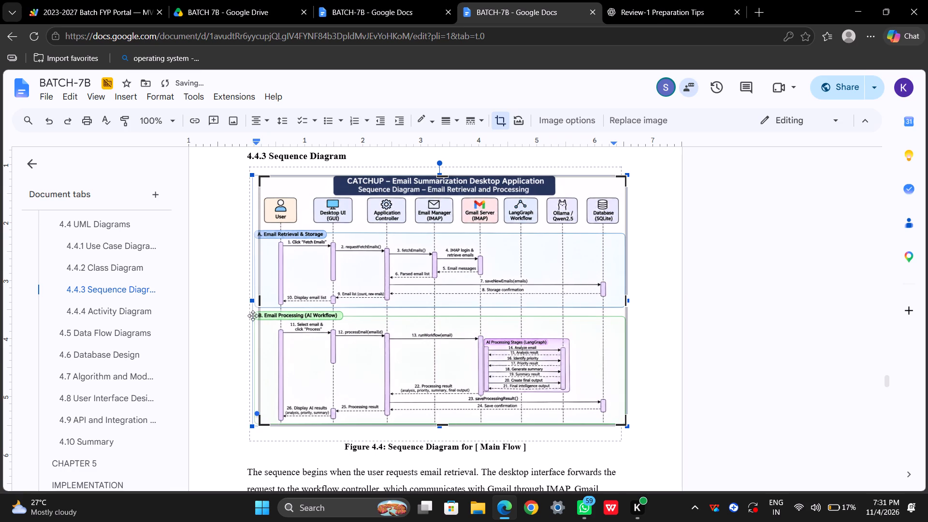
pyautogui.moveTo(252, 299); pyautogui.dragTo(254, 299)
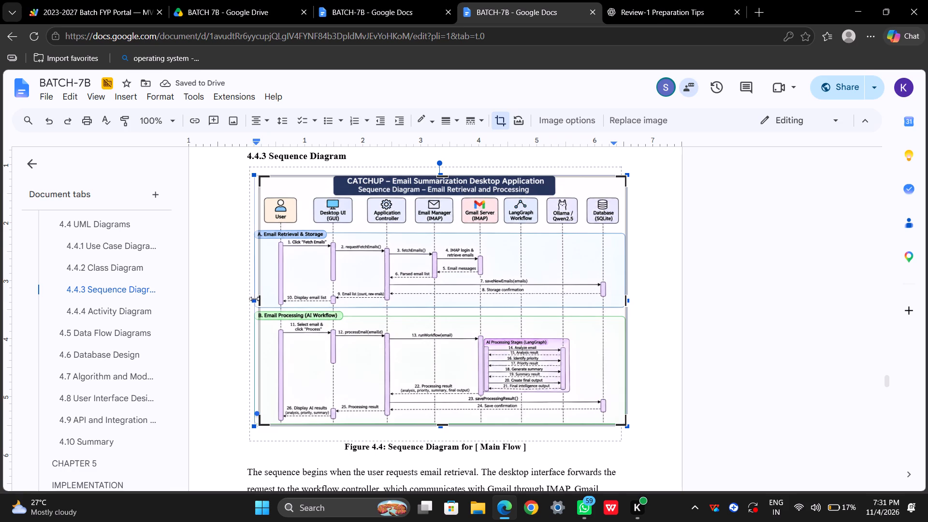
pyautogui.moveTo(254, 299); pyautogui.dragTo(260, 299)
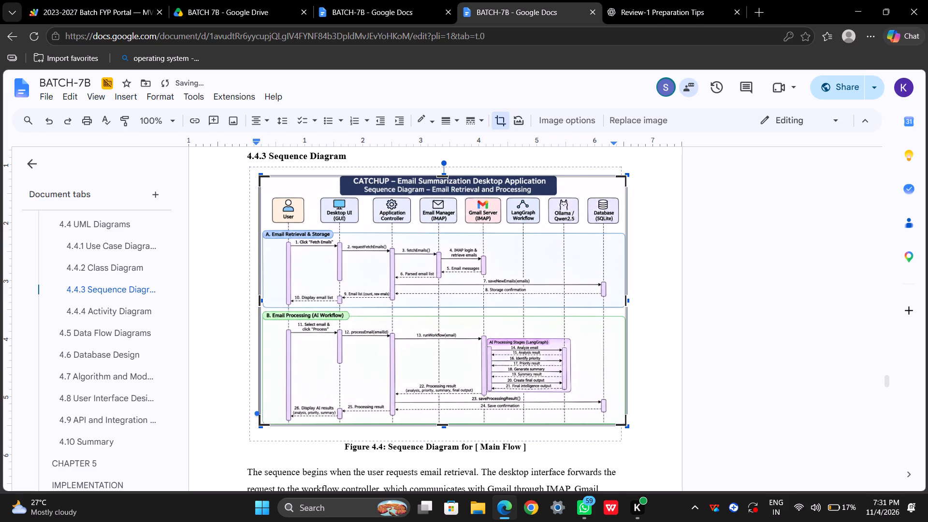
pyautogui.click(708, 282)
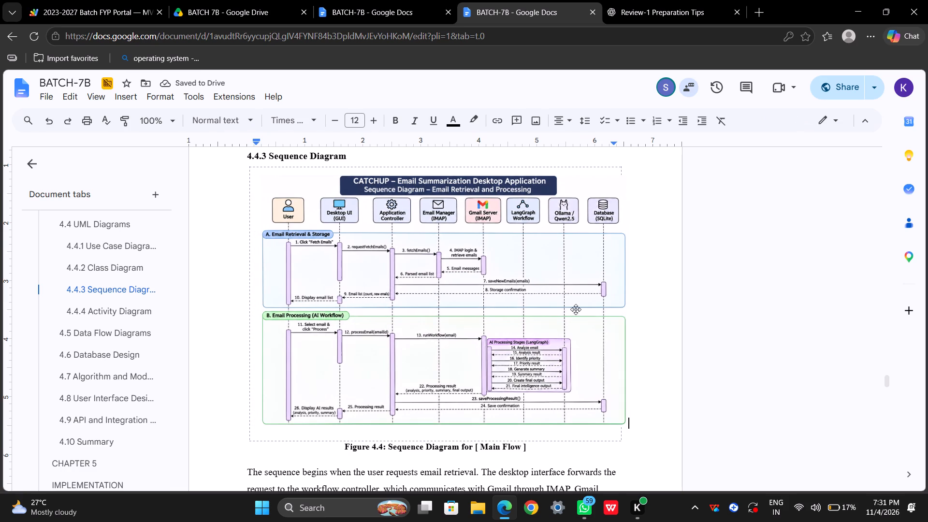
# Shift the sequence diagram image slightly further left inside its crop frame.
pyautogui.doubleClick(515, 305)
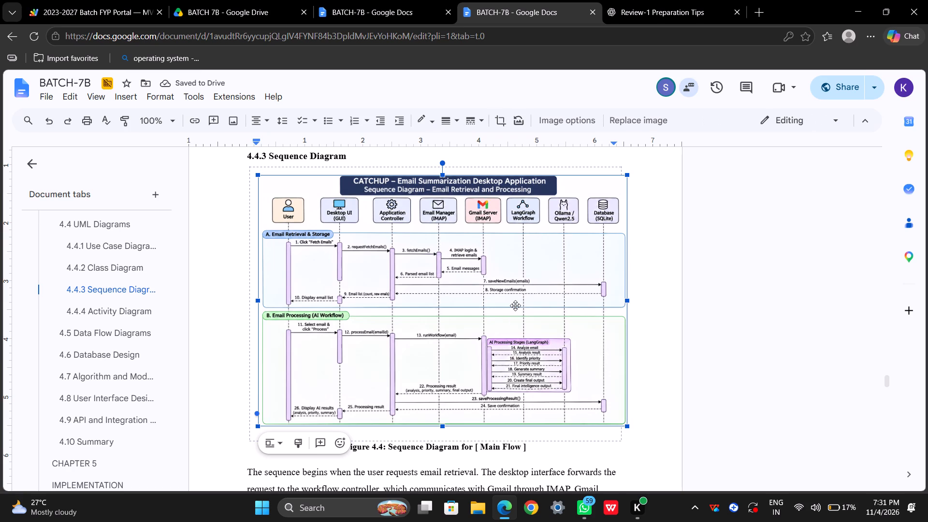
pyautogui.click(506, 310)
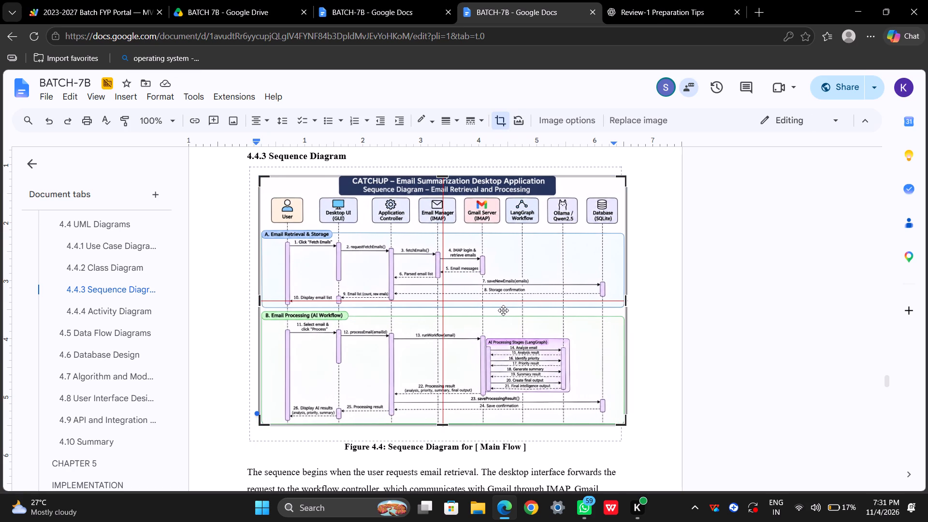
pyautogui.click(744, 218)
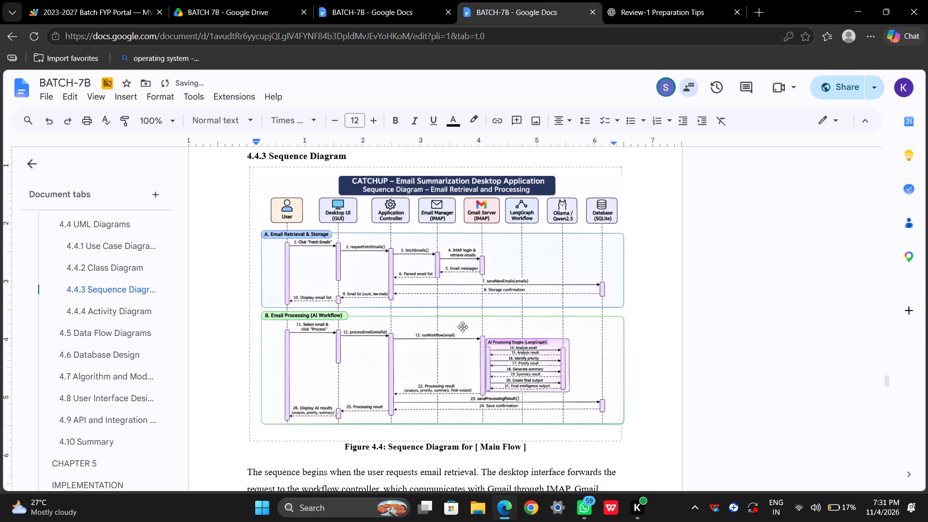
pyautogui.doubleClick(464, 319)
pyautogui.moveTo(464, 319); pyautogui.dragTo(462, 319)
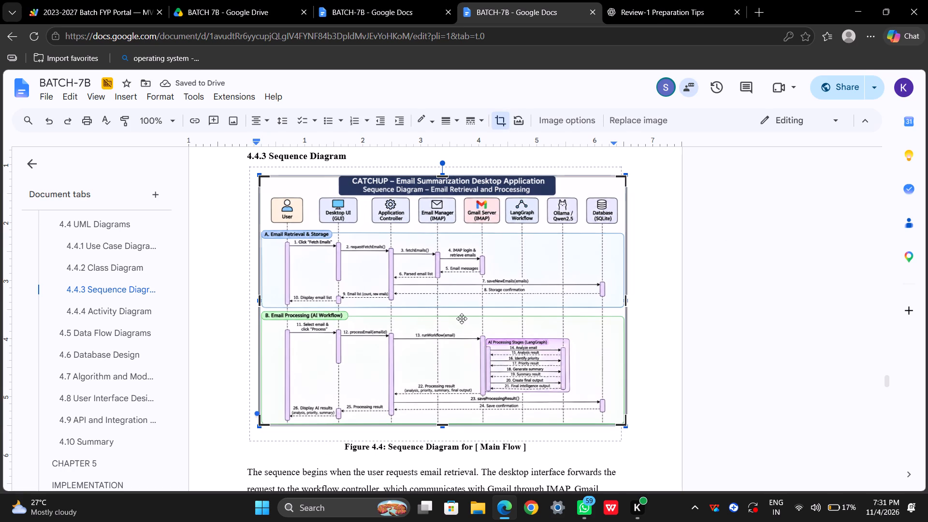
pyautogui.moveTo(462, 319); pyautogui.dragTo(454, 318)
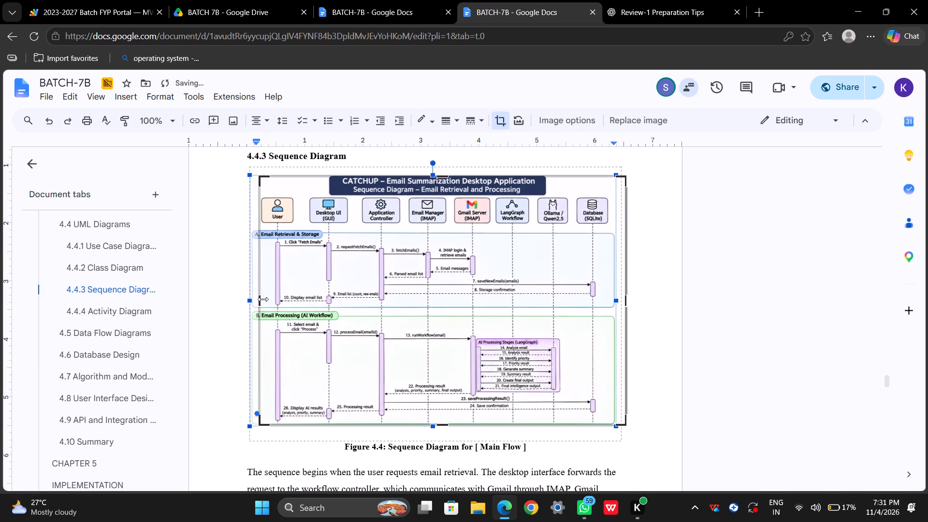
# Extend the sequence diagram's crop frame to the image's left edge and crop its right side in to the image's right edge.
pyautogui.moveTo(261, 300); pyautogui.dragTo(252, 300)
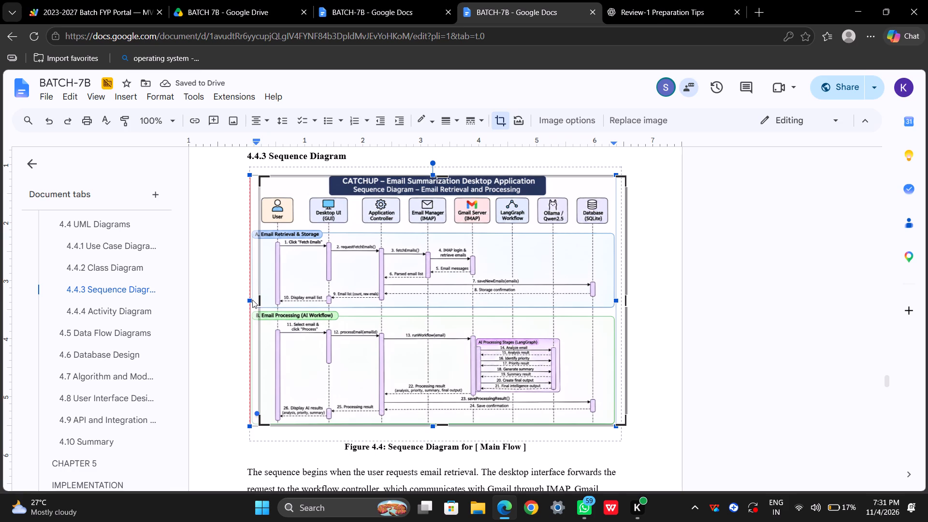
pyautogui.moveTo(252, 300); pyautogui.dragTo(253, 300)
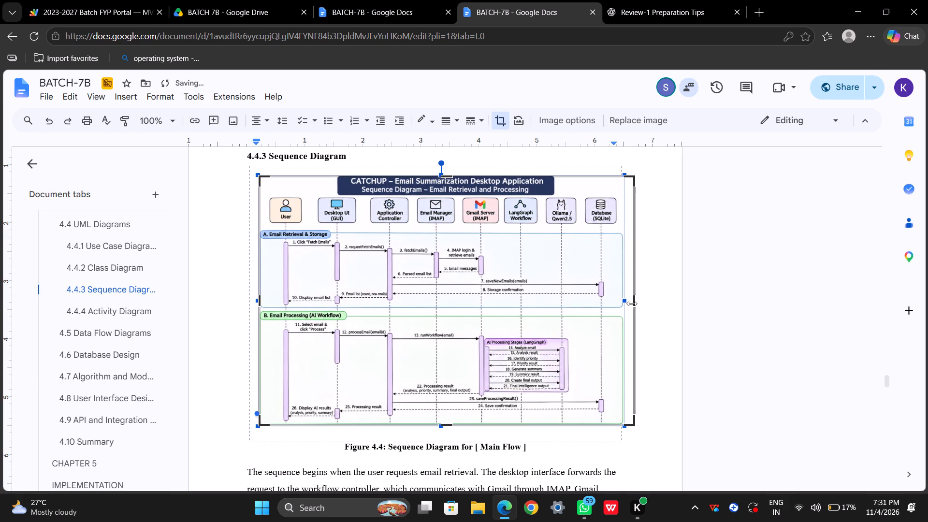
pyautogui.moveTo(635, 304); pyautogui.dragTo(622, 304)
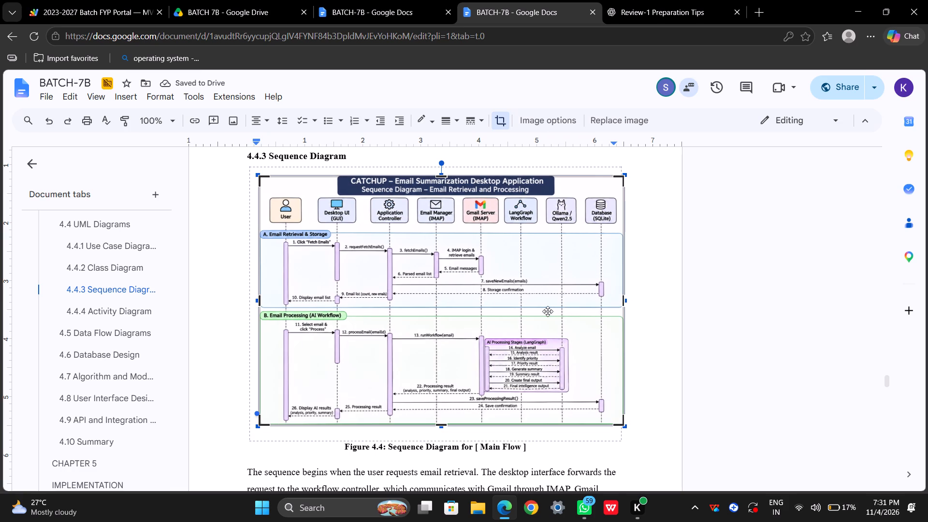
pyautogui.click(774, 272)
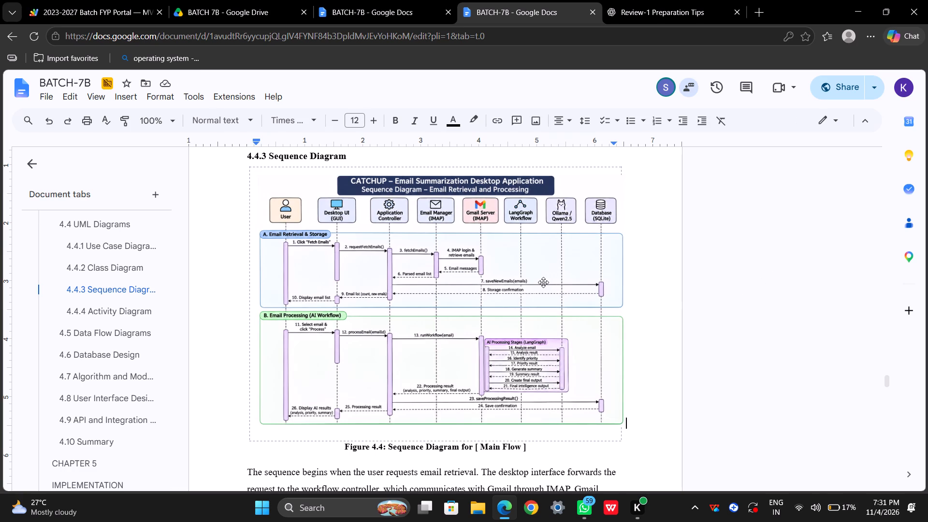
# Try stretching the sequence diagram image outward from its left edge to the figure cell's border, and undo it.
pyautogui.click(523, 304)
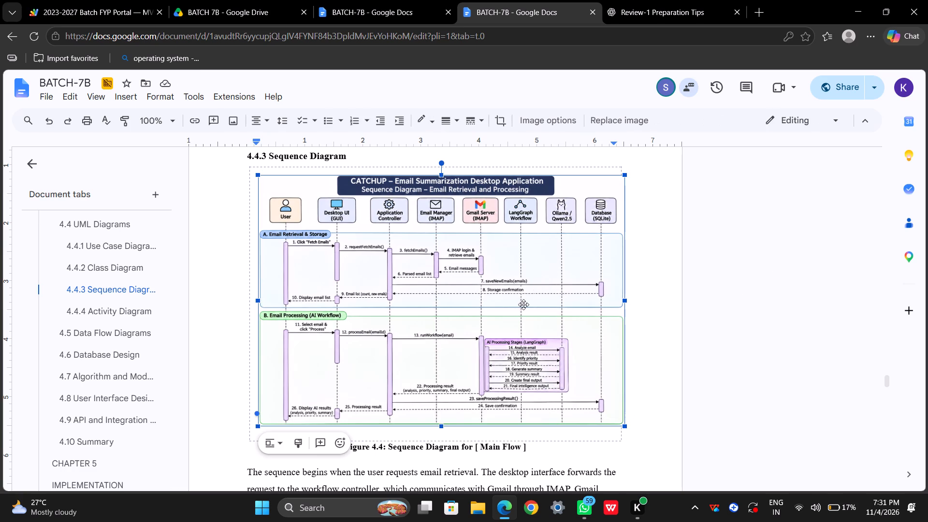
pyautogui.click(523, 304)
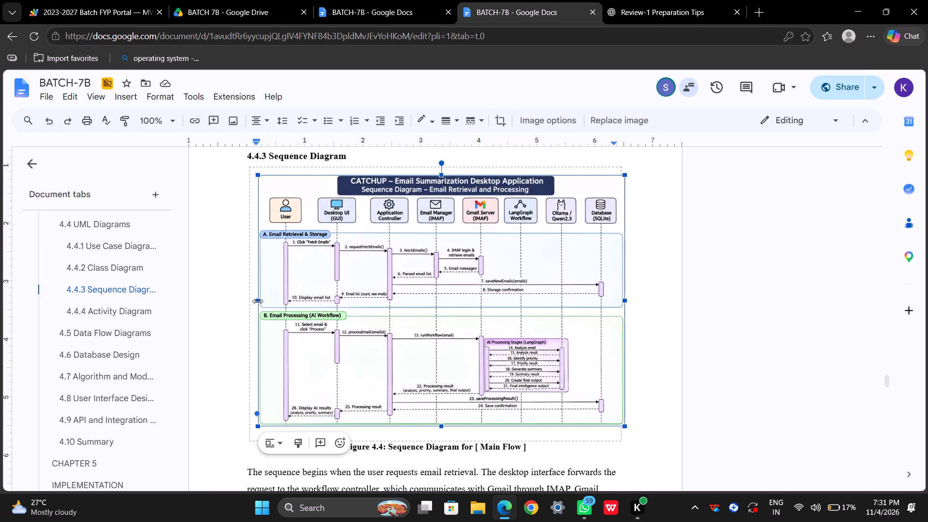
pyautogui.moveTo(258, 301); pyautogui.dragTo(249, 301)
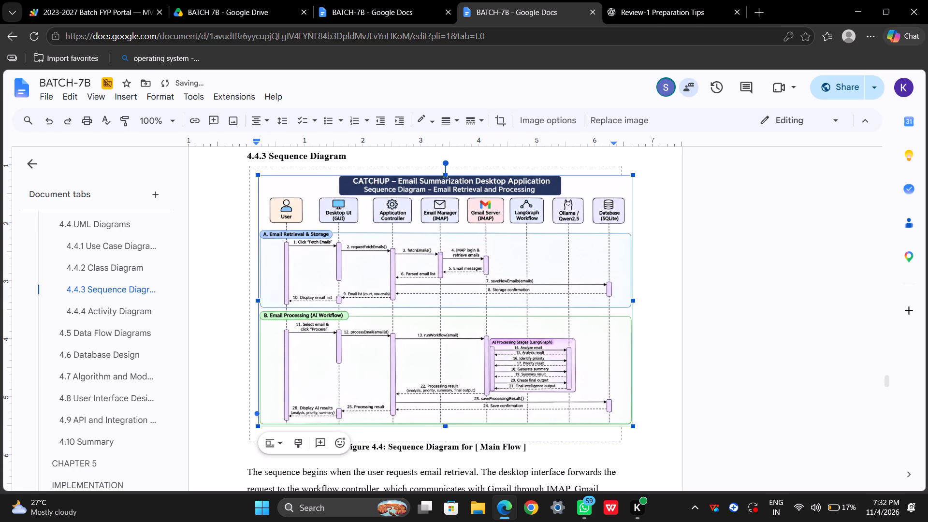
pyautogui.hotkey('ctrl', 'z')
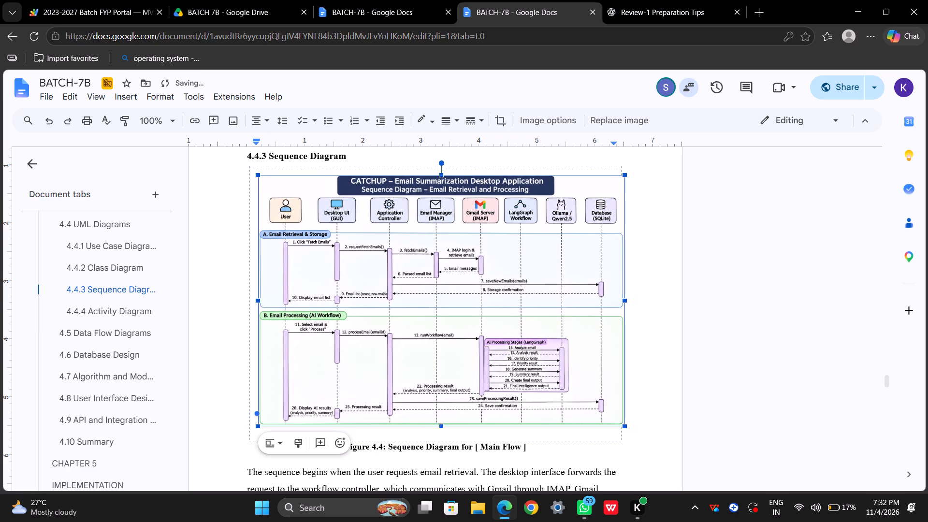
# Undo the earlier crop, shift and resize edits of the sequence diagram until the blank lines above its caption are back.
pyautogui.hotkey('ctrl', 'z')
pyautogui.hotkey('ctrl', 'z')
pyautogui.hotkey('ctrl', 'z')
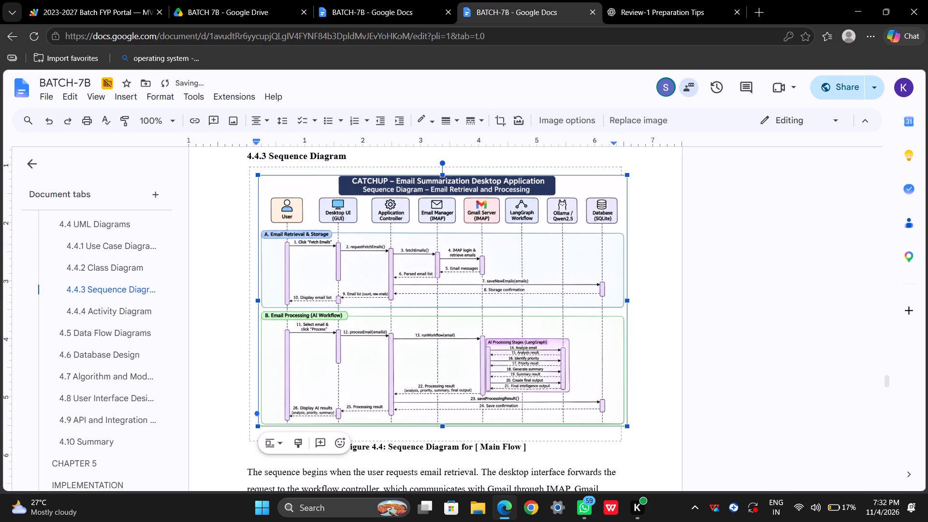
pyautogui.hotkey('ctrl', 'z')
pyautogui.hotkey('ctrl', 'z')
pyautogui.hotkey('ctrl', 'z')
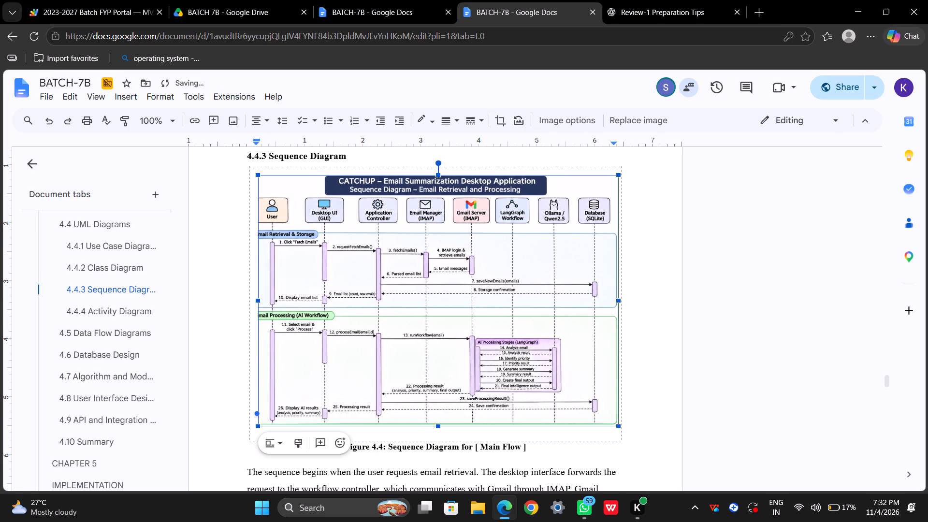
pyautogui.hotkey('ctrl', 'z')
pyautogui.hotkey('ctrl', 'z')
pyautogui.hotkey('ctrl', 'z')
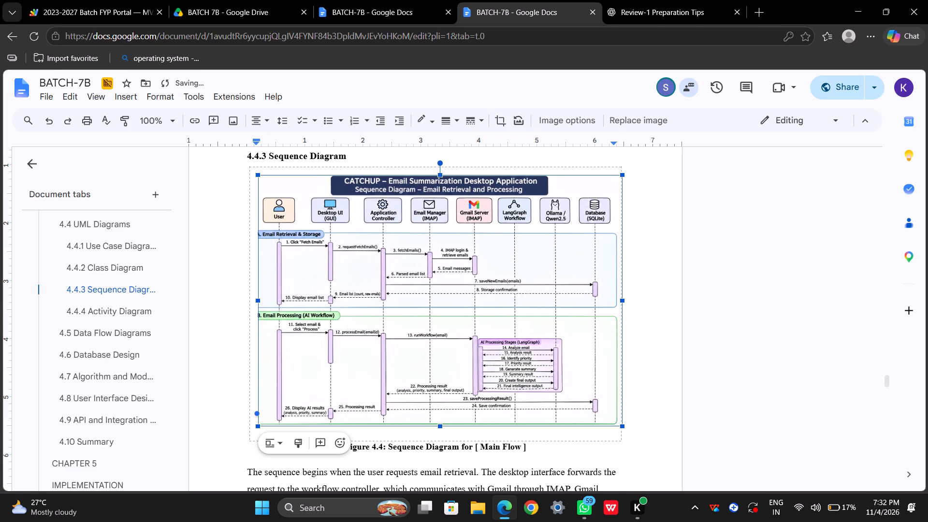
pyautogui.hotkey('ctrl', 'z')
pyautogui.hotkey('ctrl', 'z')
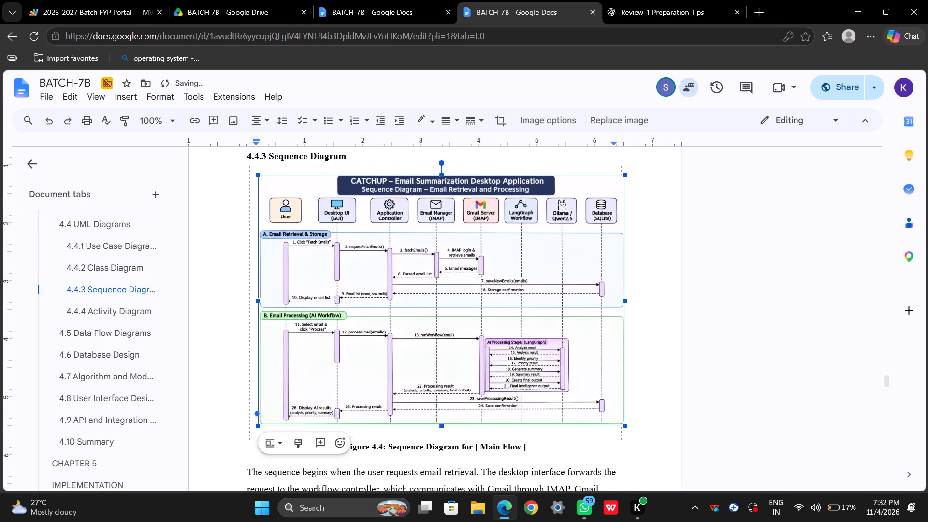
pyautogui.hotkey('ctrl', 'z')
pyautogui.hotkey('ctrl', 'z')
pyautogui.hotkey('ctrl', 'z')
pyautogui.hotkey('ctrl', 'z')
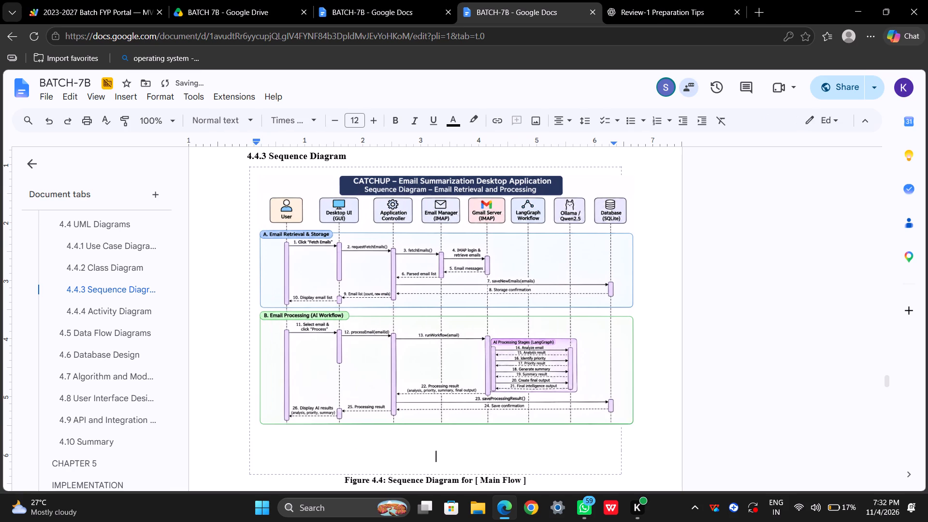
# Delete the two blank lines between the sequence diagram image and its Figure 4.4 caption.
pyautogui.press('BackSpace')
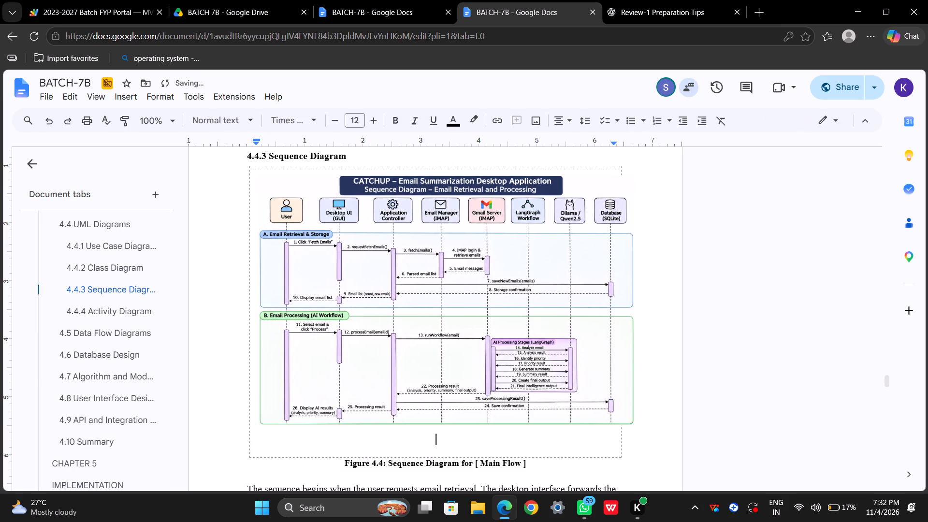
pyautogui.press('BackSpace')
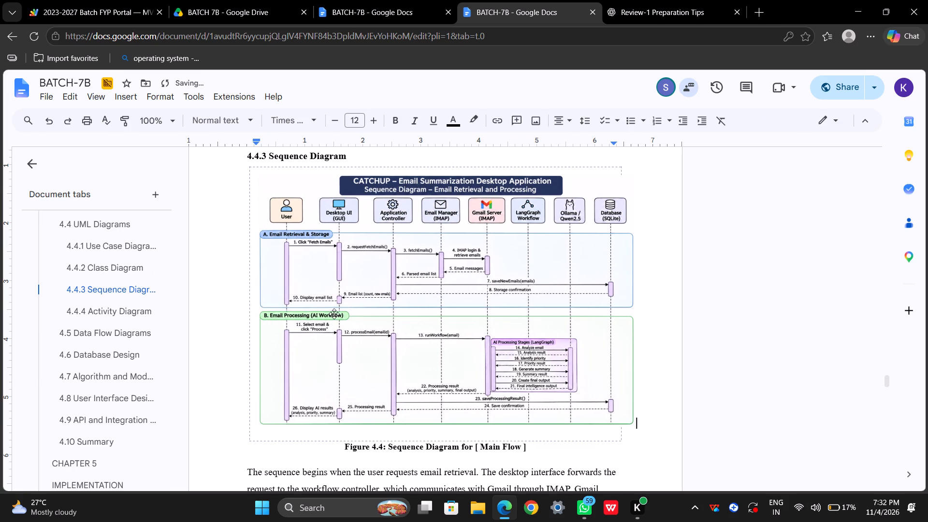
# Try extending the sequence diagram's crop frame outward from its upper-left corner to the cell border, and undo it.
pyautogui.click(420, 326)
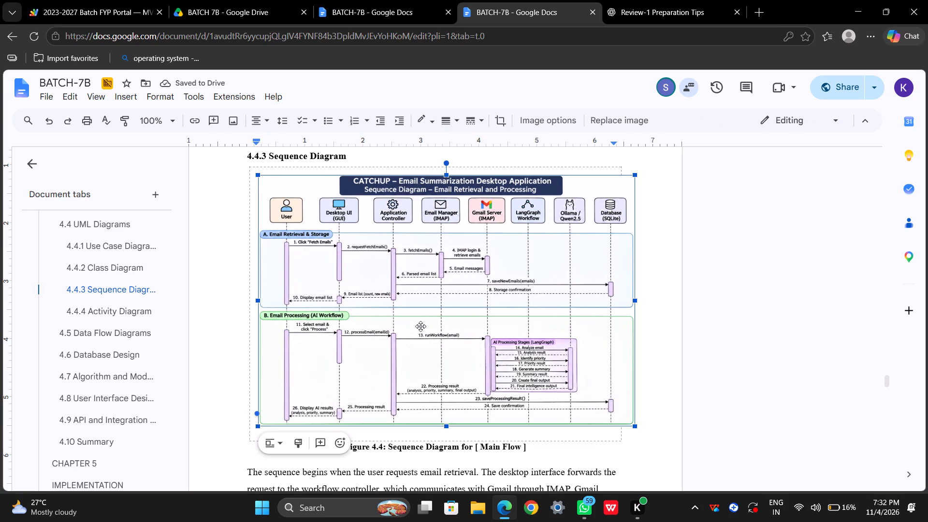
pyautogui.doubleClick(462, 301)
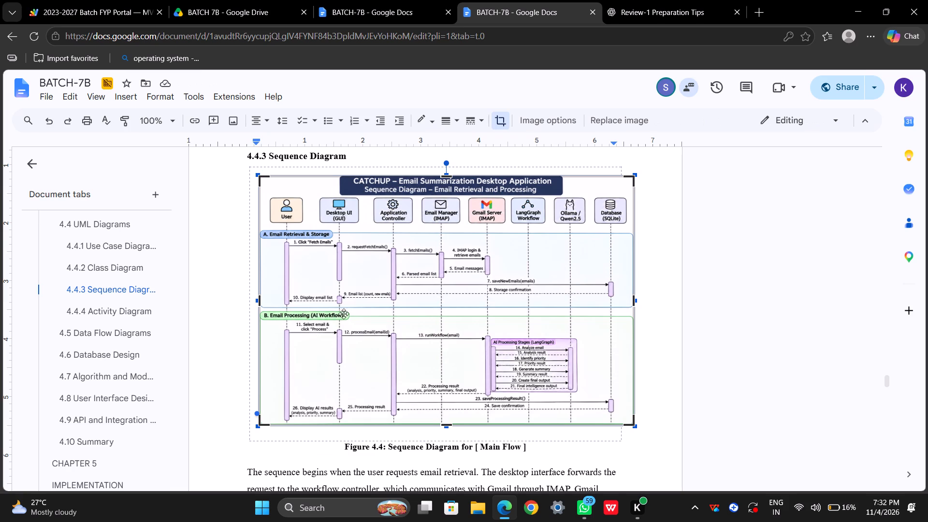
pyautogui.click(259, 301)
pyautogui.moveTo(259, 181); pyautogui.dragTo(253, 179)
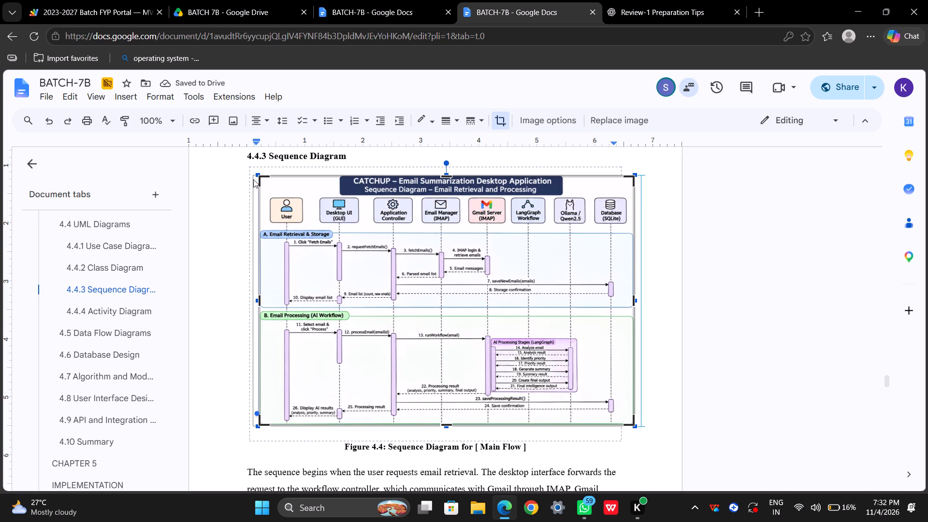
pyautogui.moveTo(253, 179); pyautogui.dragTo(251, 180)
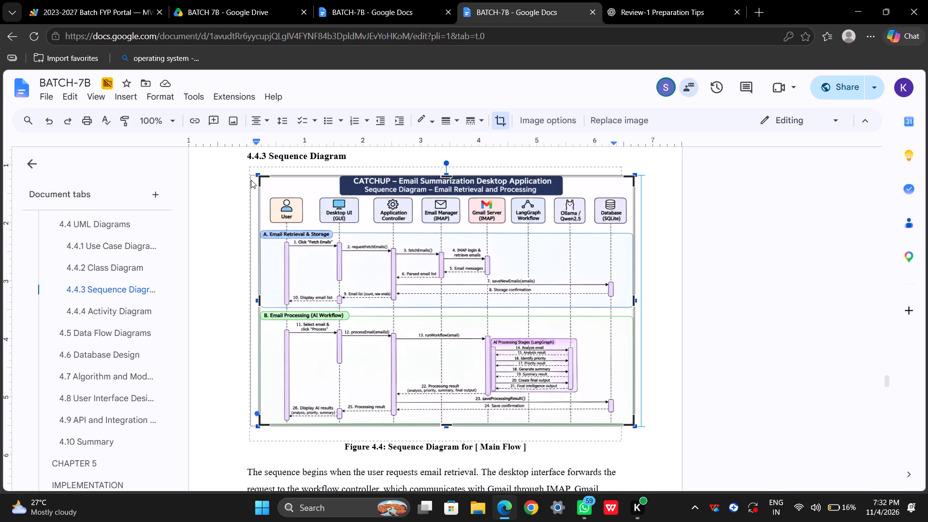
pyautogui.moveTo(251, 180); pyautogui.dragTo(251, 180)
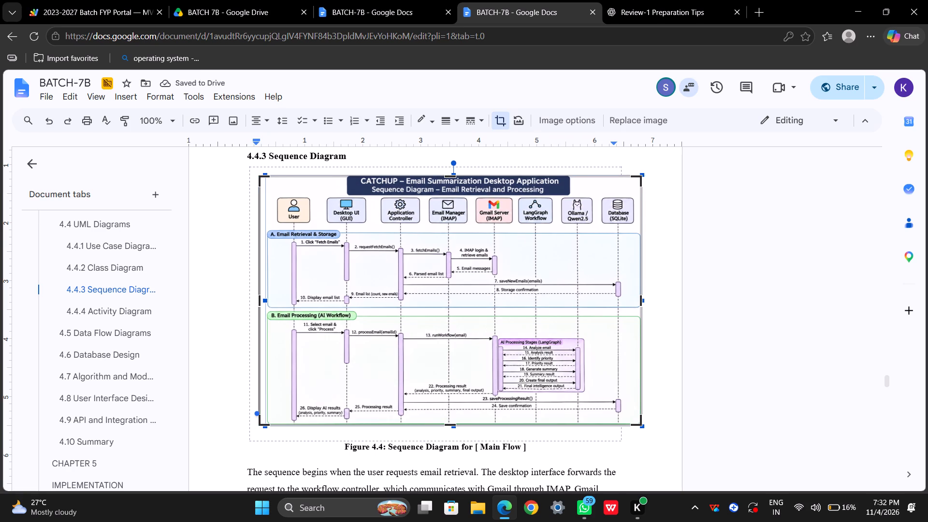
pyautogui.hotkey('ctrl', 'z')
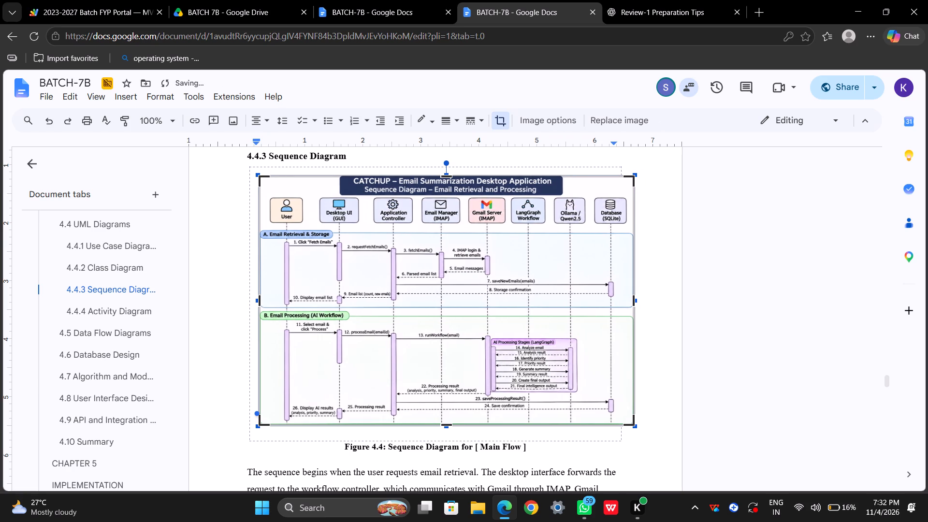
# Crop the sequence diagram's right side inward from its upper-right corner so the frame ends inside the figure cell's border.
pyautogui.moveTo(633, 177); pyautogui.dragTo(629, 175)
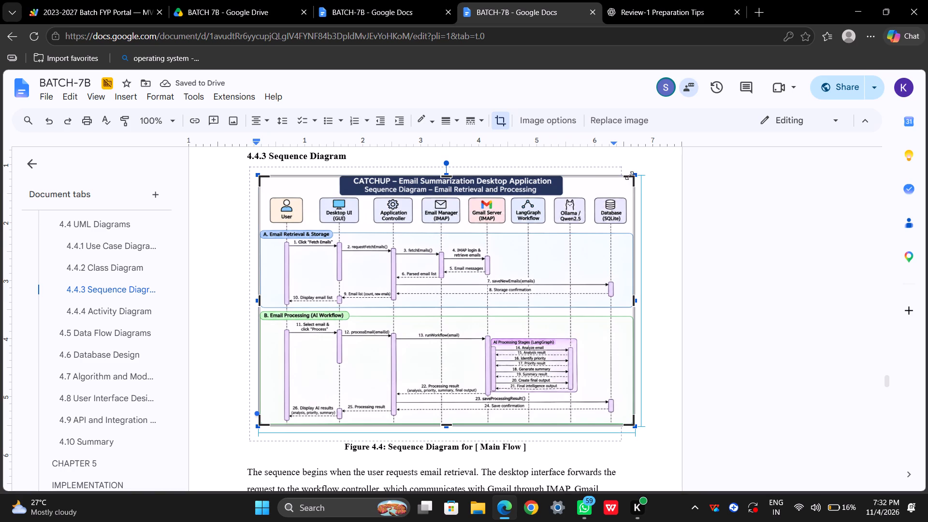
pyautogui.moveTo(629, 175); pyautogui.dragTo(618, 176)
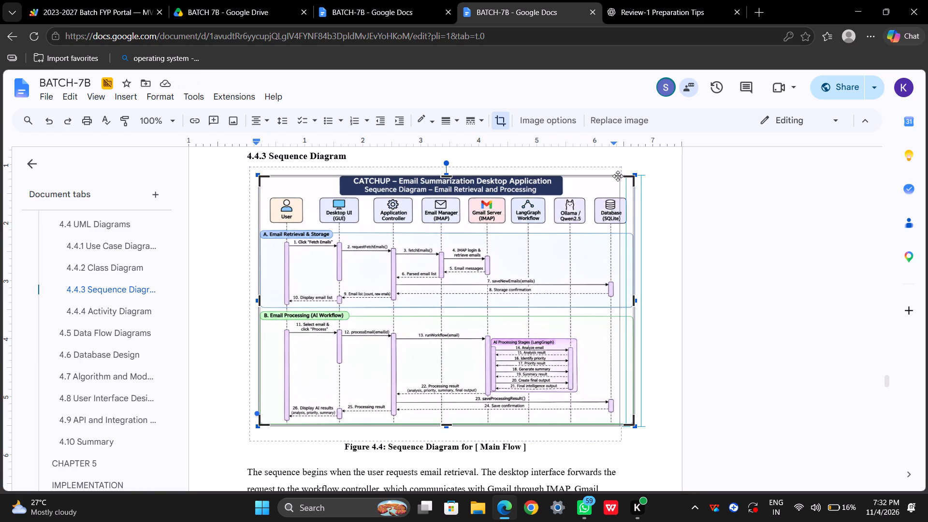
pyautogui.moveTo(618, 176); pyautogui.dragTo(619, 176)
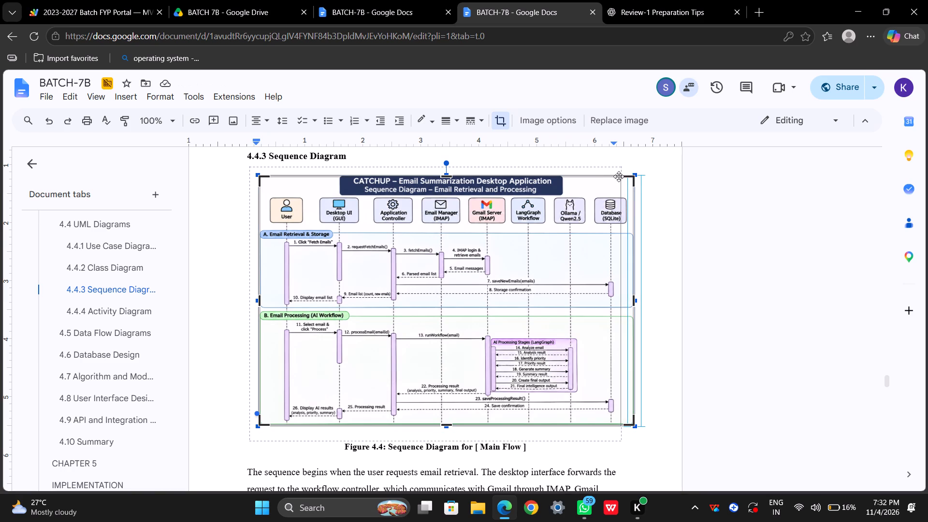
pyautogui.moveTo(619, 176); pyautogui.dragTo(616, 177)
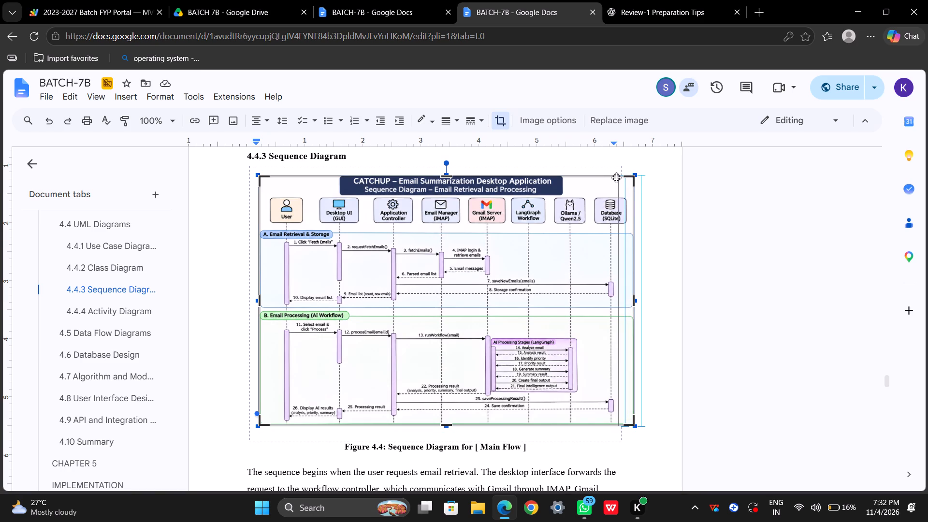
pyautogui.moveTo(616, 177); pyautogui.dragTo(616, 179)
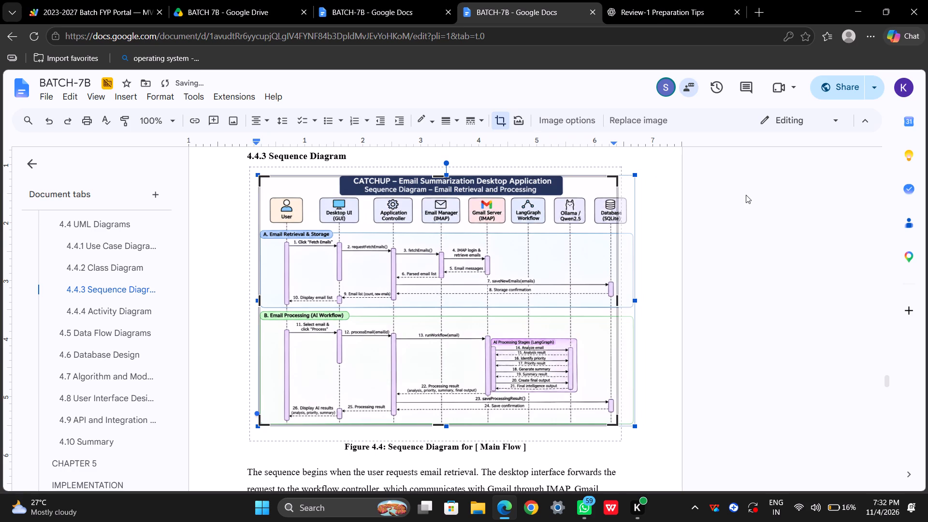
pyautogui.click(746, 195)
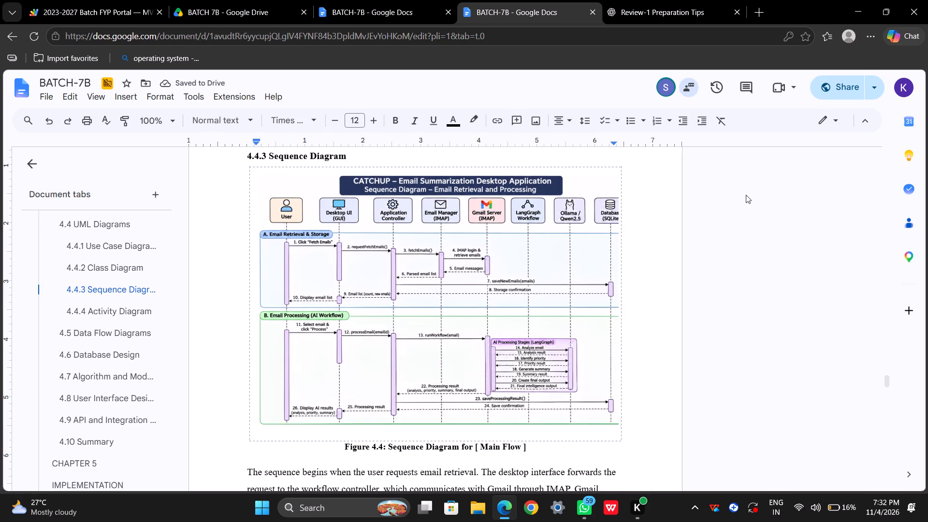
# Narrow the sequence diagram image inside its crop frame from the right edge so the whole Database (SQLite) column fits.
pyautogui.click(515, 256)
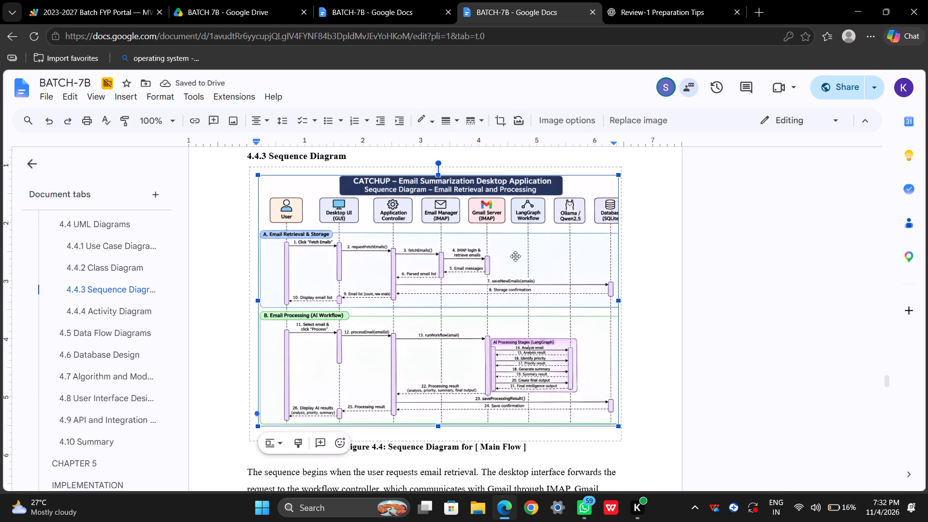
pyautogui.doubleClick(552, 267)
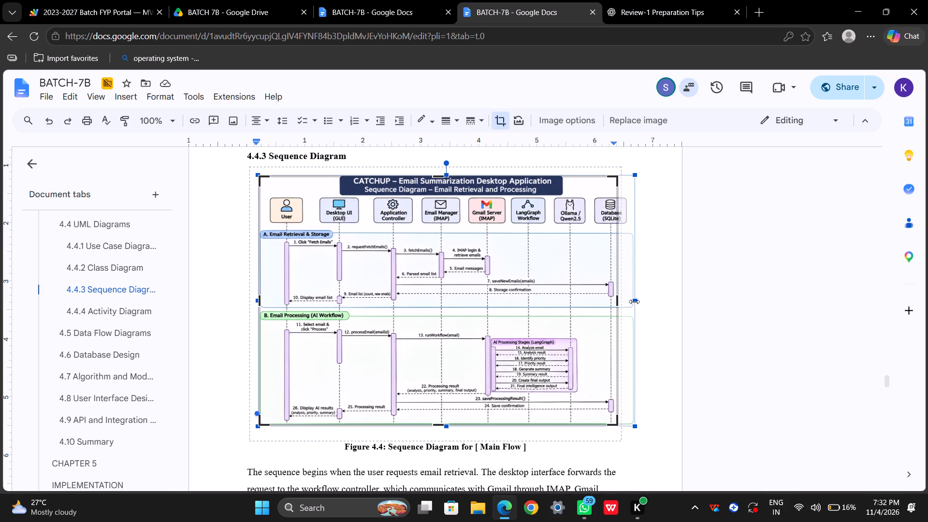
pyautogui.moveTo(633, 300); pyautogui.dragTo(629, 301)
pyautogui.moveTo(629, 301); pyautogui.dragTo(614, 301)
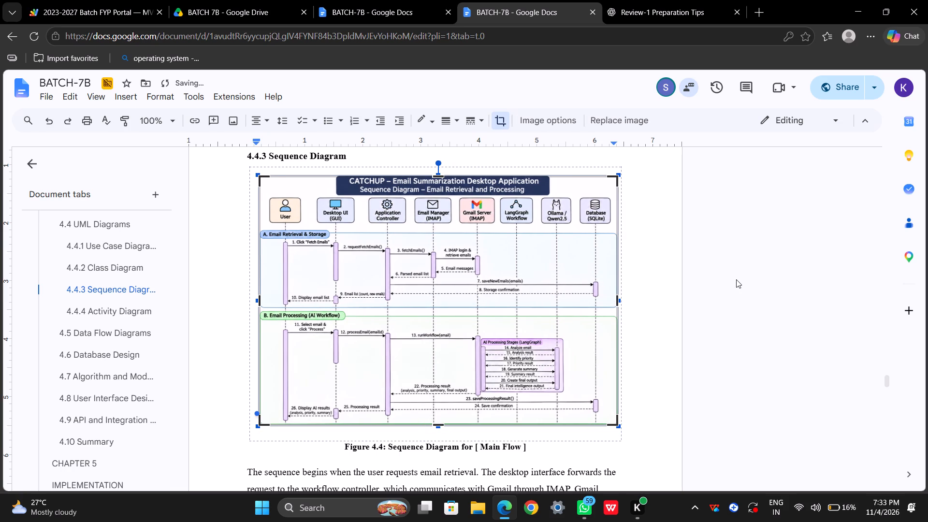
pyautogui.click(617, 298)
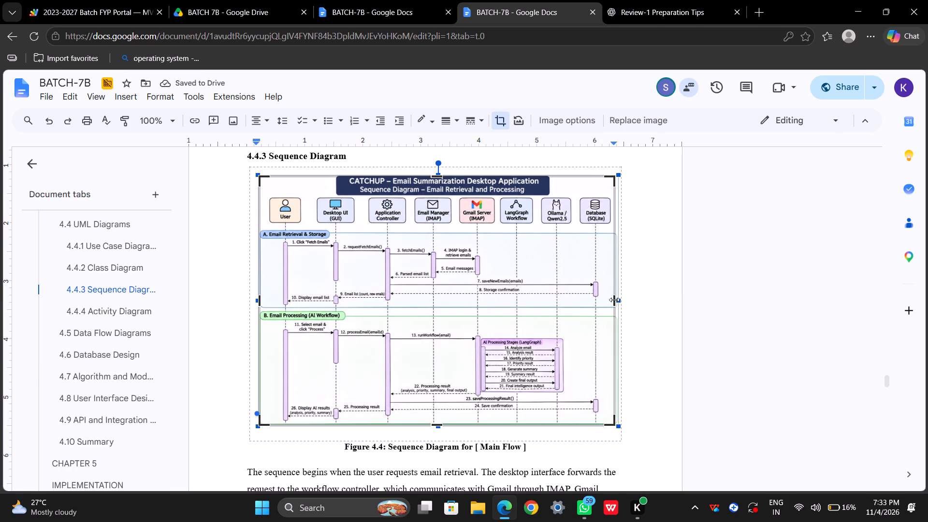
pyautogui.hotkey('ctrl', 'z')
pyautogui.click(725, 275)
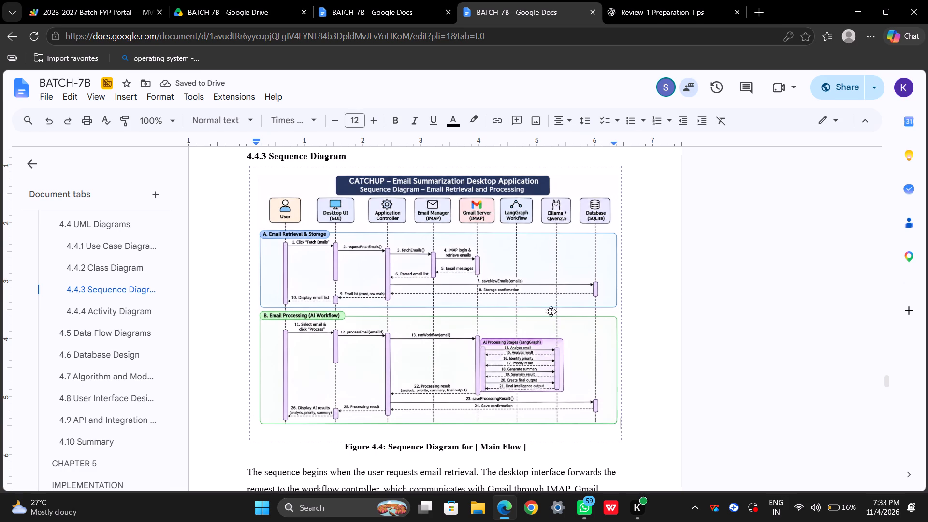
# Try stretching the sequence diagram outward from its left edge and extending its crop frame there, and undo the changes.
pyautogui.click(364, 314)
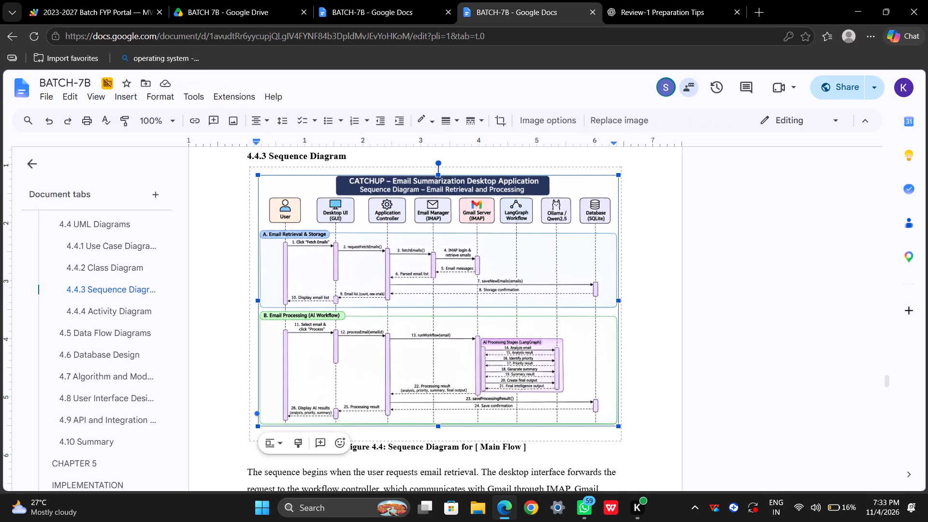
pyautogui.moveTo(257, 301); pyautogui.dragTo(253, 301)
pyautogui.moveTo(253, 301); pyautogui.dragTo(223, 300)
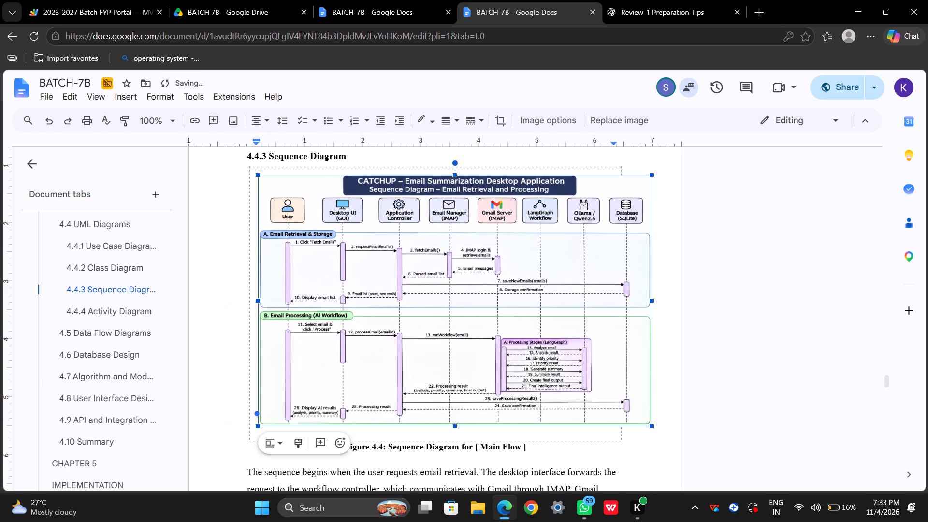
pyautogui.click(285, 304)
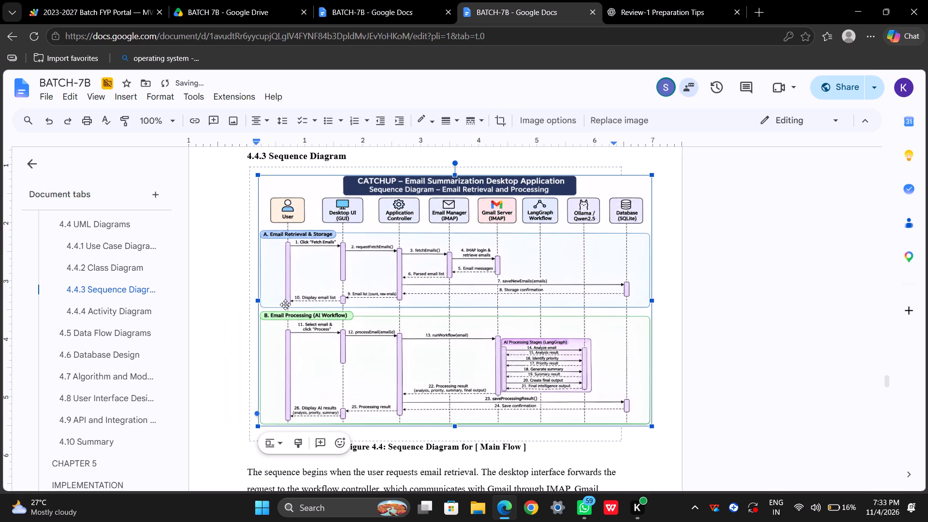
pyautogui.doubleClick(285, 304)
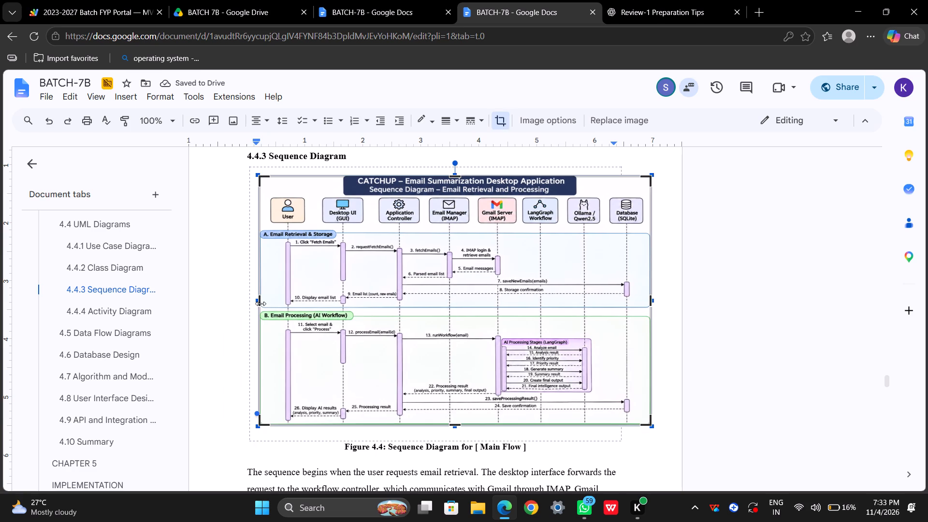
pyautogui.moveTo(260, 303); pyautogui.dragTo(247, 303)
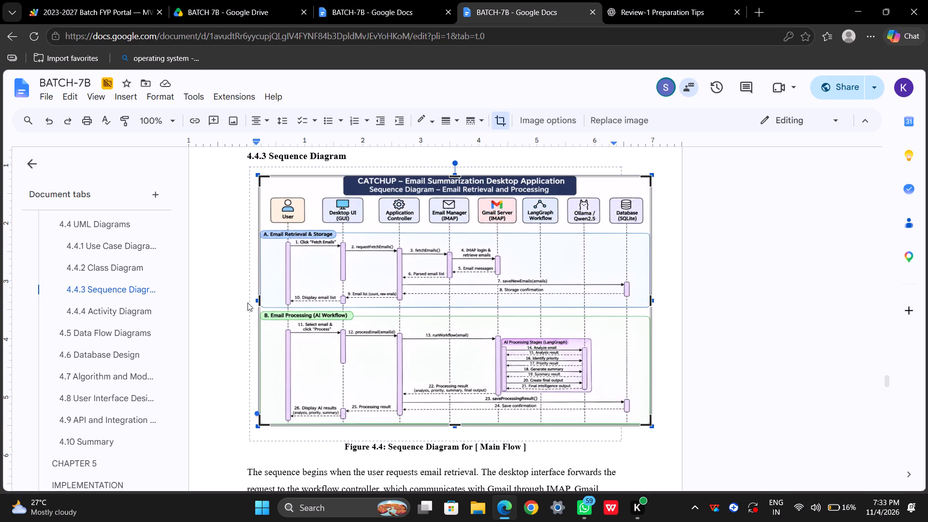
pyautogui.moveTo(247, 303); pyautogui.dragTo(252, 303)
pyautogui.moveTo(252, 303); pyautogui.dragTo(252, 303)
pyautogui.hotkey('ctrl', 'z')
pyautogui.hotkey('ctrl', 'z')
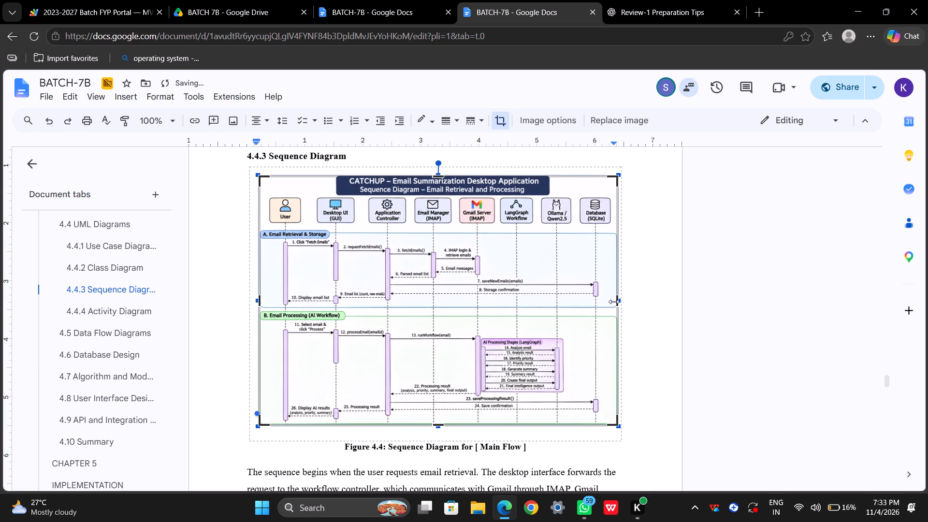
# Extend the sequence diagram's crop frame slightly outward on its right side, just past the figure cell's border.
pyautogui.moveTo(617, 302); pyautogui.dragTo(624, 303)
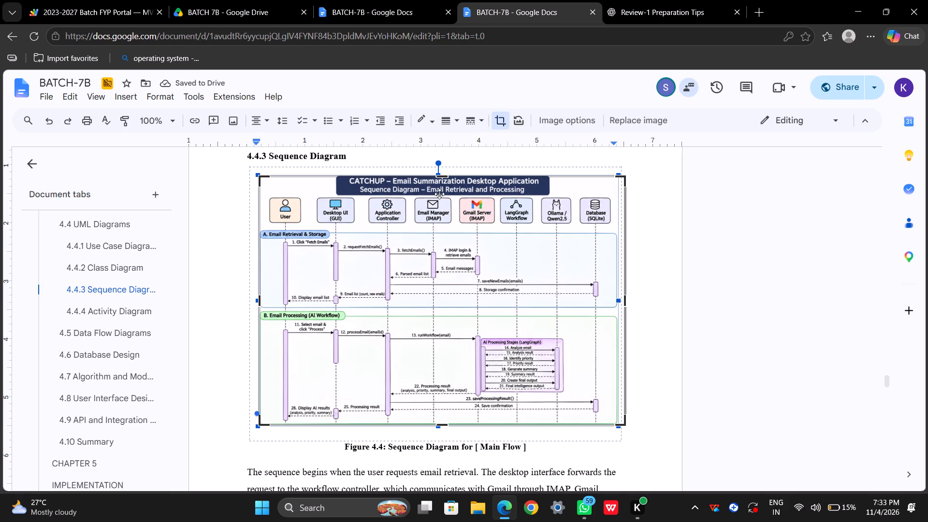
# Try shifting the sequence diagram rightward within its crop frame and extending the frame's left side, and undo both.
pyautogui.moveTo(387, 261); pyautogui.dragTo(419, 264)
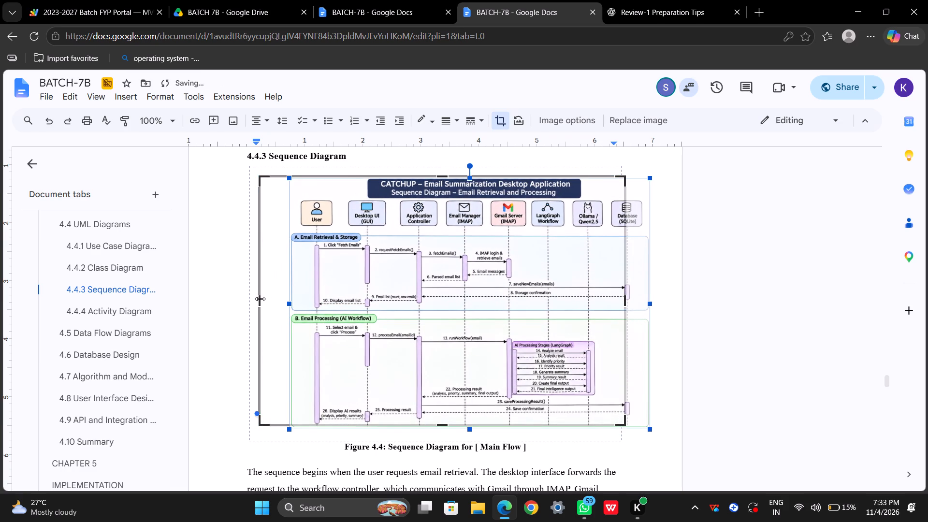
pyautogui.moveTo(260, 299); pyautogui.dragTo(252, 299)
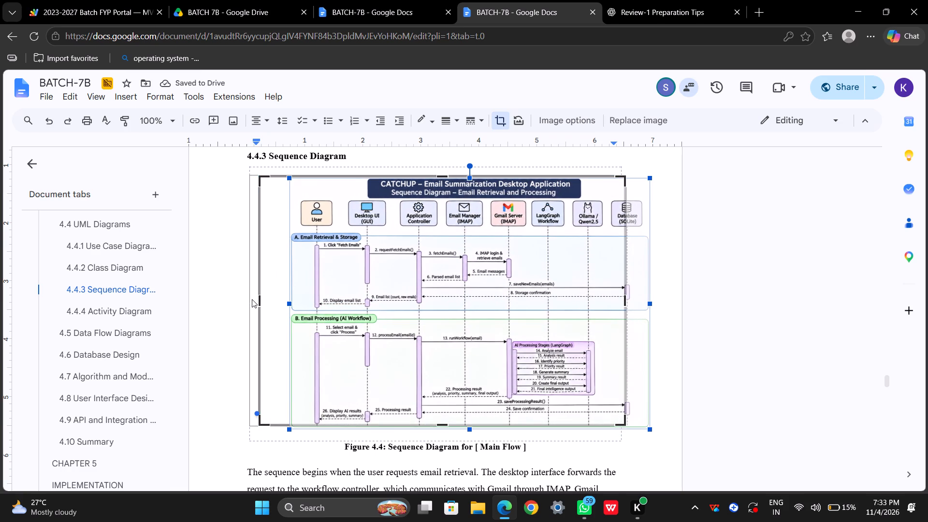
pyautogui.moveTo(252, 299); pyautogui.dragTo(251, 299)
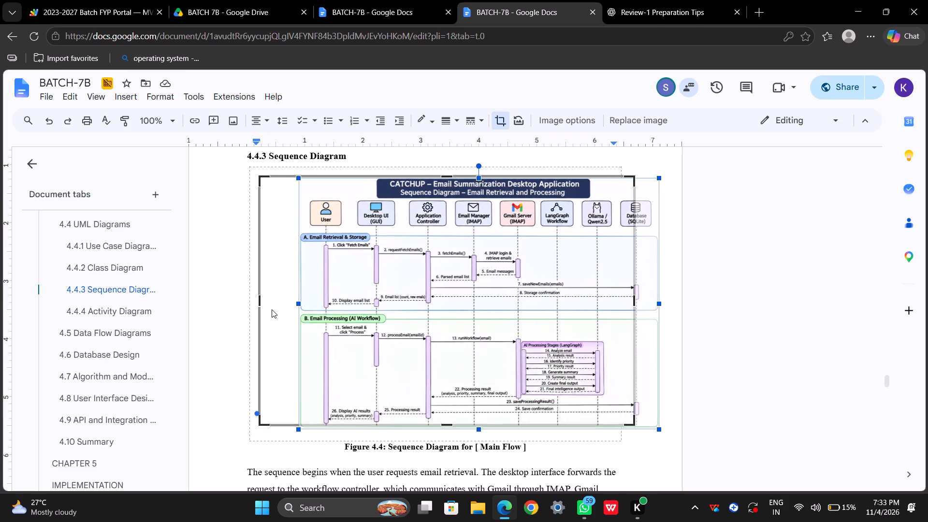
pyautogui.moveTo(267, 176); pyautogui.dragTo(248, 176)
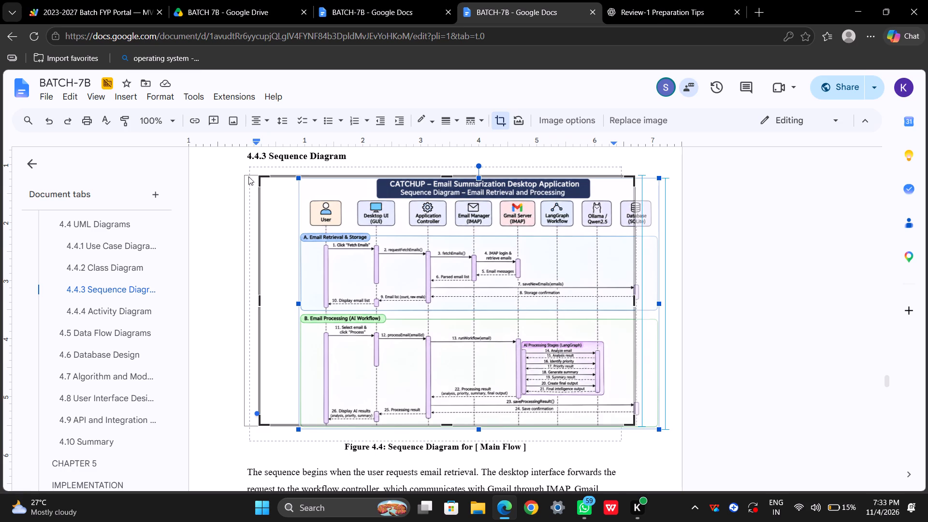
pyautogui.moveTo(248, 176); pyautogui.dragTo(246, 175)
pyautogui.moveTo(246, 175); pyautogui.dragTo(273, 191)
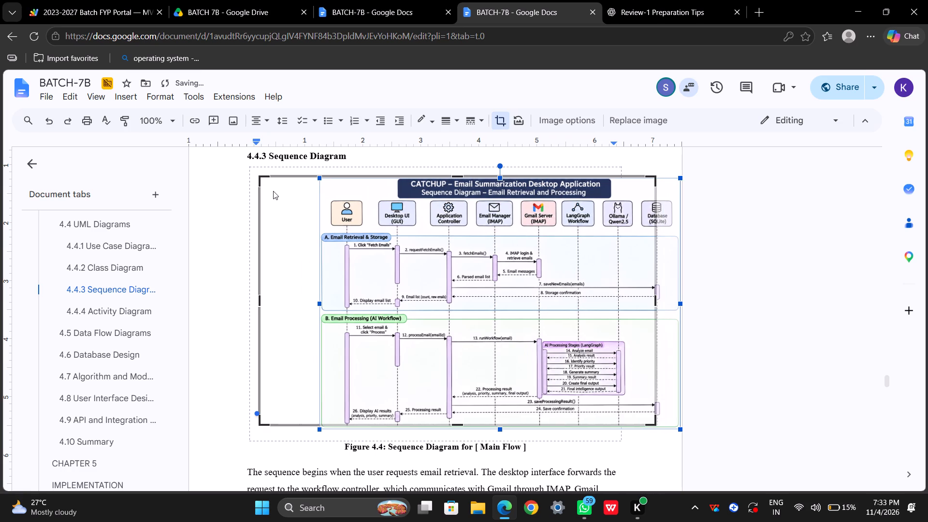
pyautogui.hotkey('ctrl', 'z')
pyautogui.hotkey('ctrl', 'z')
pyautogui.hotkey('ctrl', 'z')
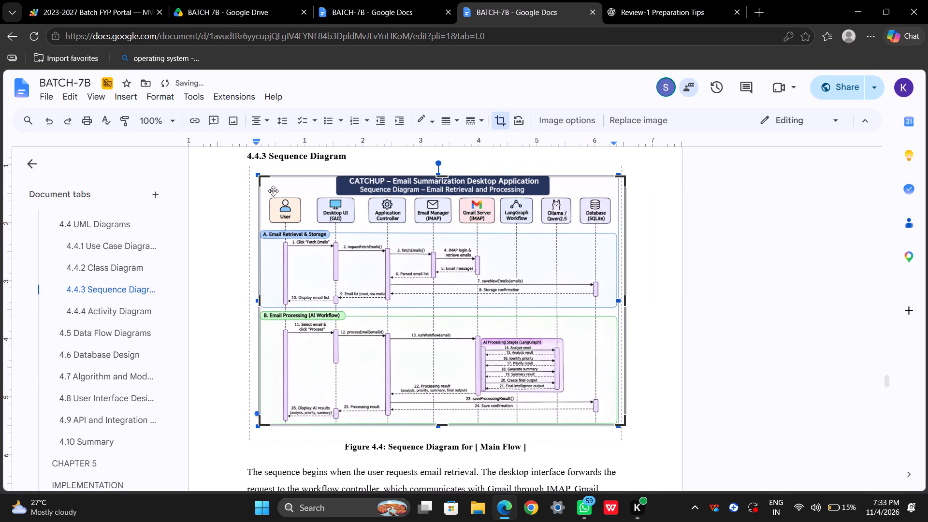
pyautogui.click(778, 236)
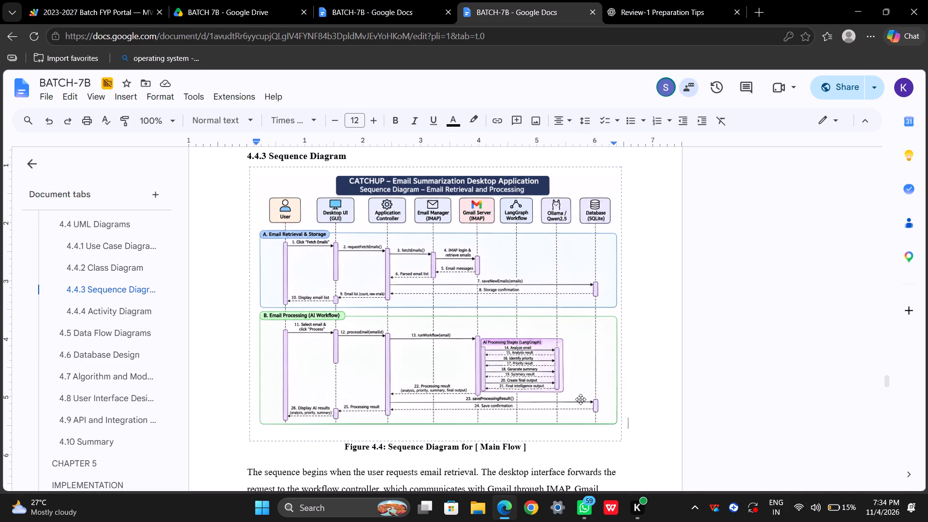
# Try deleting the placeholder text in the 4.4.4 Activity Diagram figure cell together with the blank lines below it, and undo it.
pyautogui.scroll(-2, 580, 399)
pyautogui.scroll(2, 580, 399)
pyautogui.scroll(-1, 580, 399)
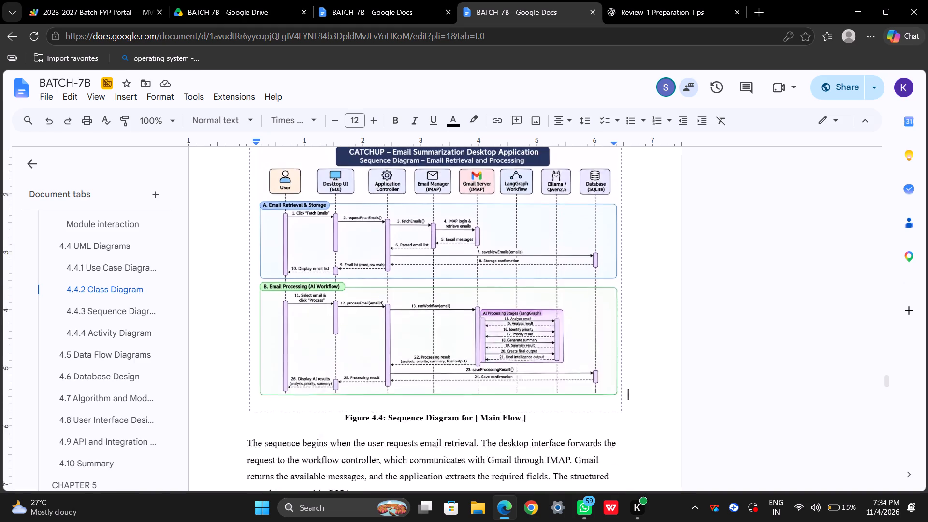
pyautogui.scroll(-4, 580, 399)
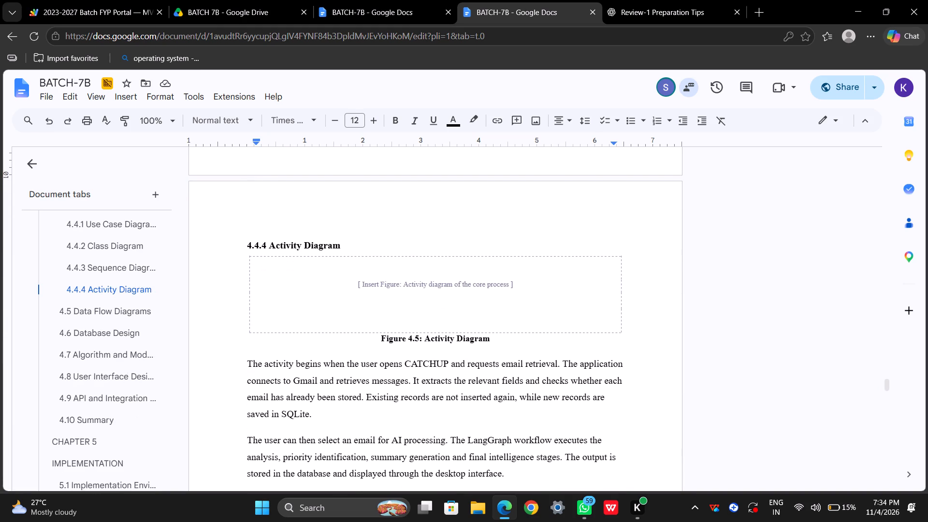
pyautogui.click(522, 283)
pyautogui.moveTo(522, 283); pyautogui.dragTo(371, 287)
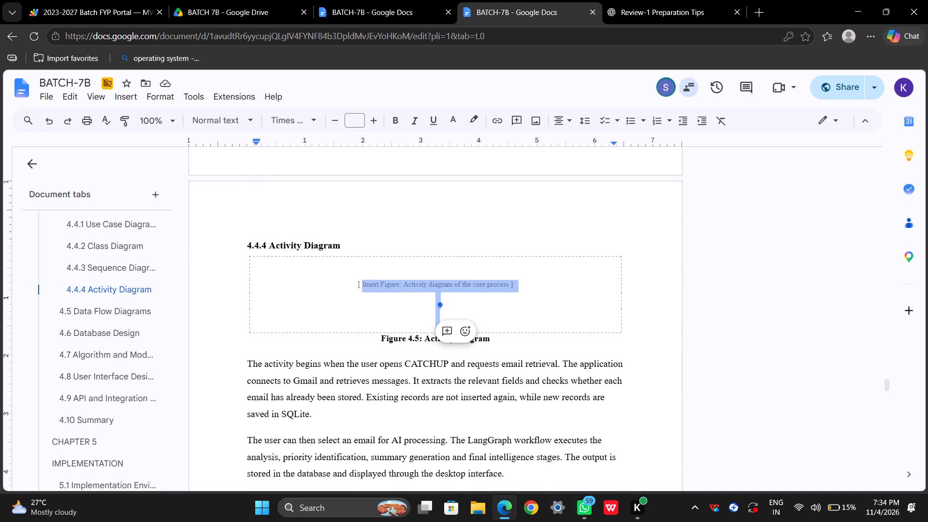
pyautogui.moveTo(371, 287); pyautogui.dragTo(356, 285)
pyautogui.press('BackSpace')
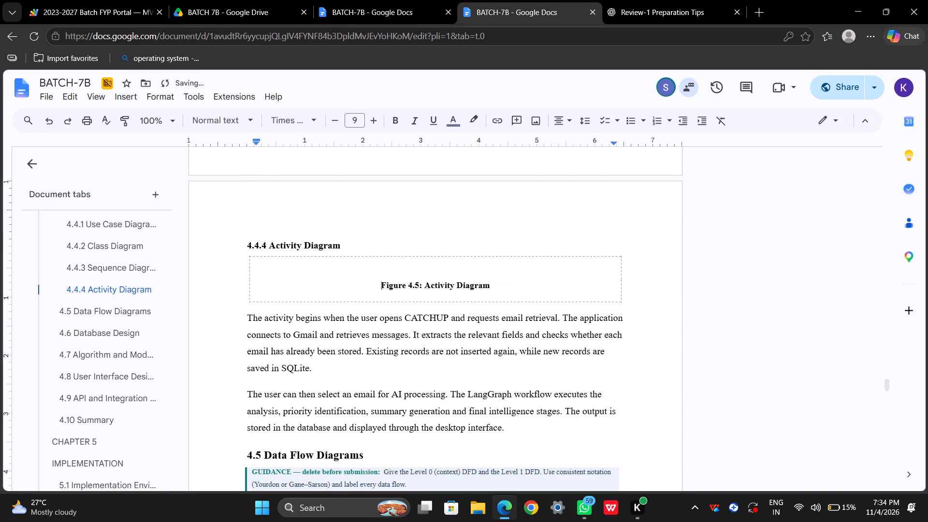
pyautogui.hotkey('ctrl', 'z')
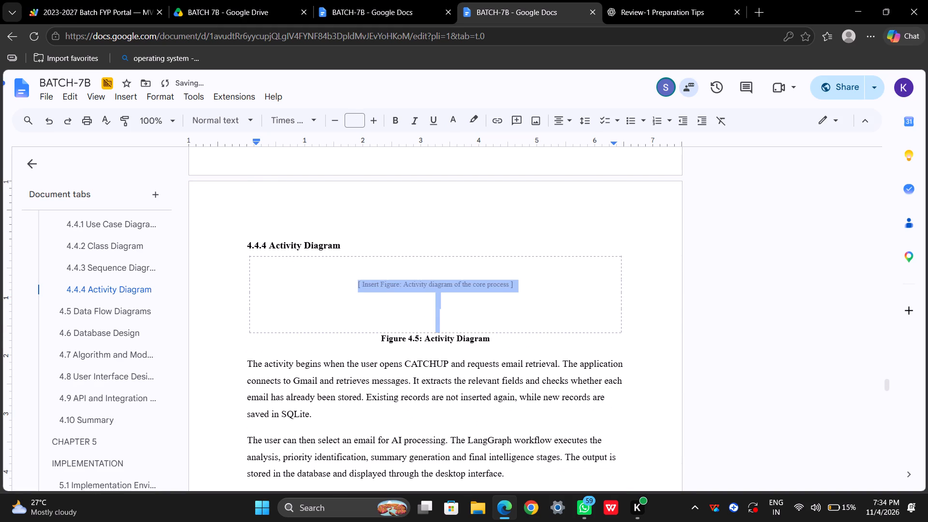
pyautogui.click(462, 306)
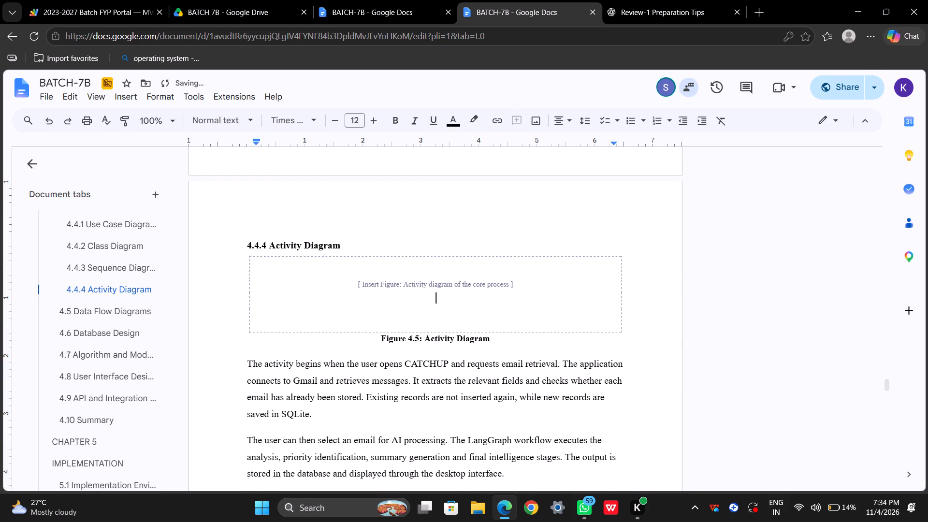
pyautogui.click(524, 293)
pyautogui.click(527, 282)
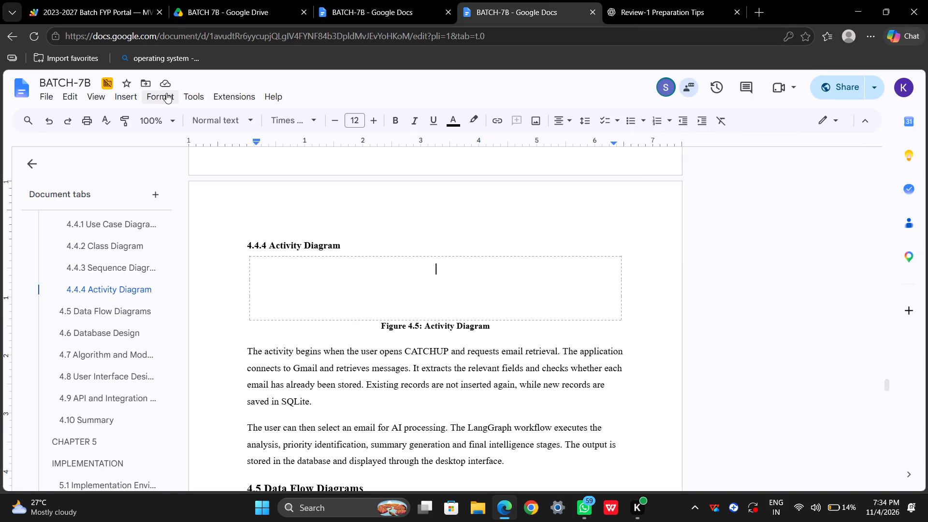
pyautogui.click(138, 96)
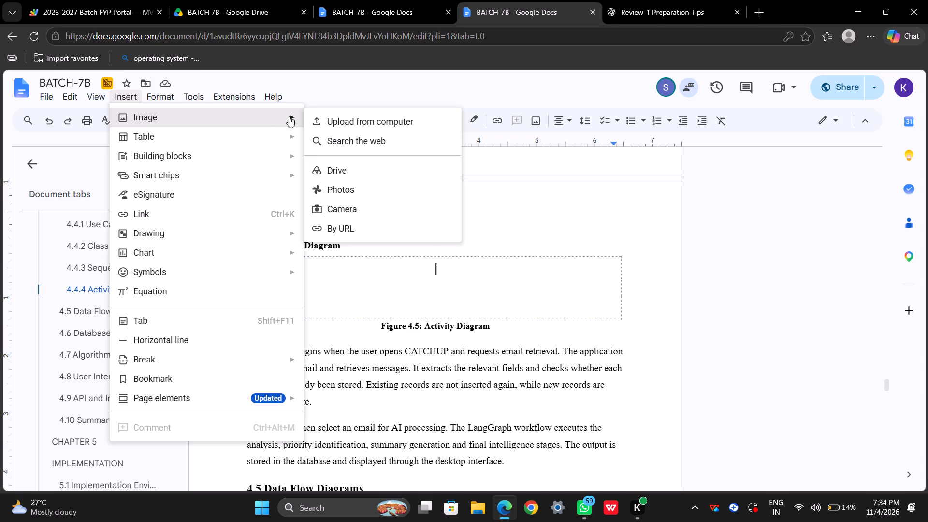
pyautogui.click(331, 116)
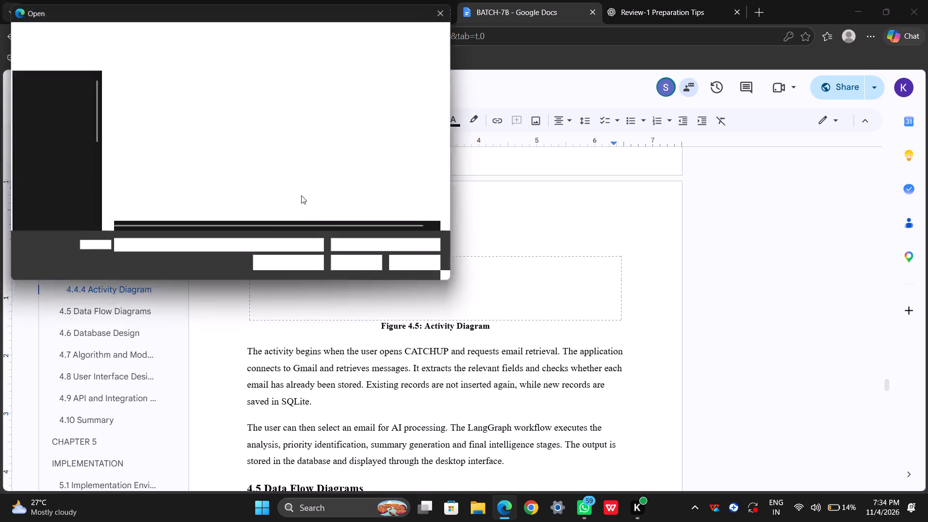
pyautogui.doubleClick(303, 112)
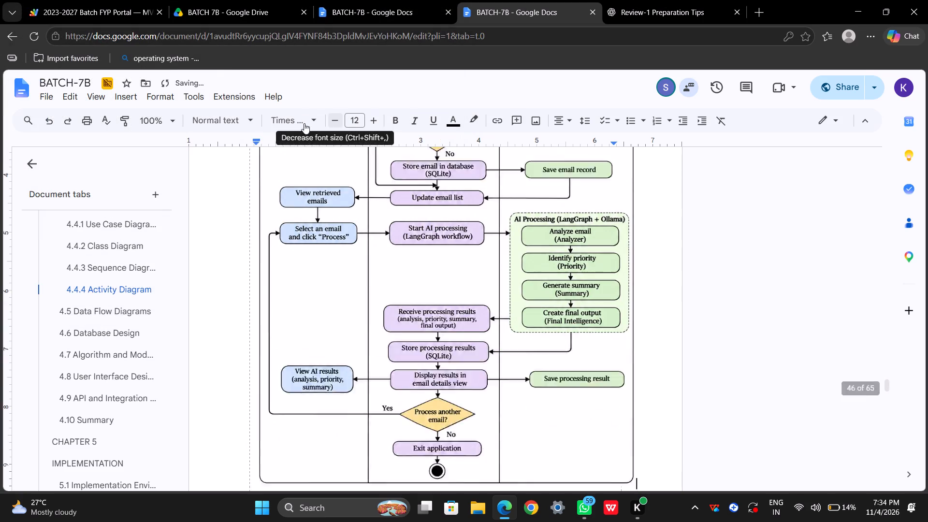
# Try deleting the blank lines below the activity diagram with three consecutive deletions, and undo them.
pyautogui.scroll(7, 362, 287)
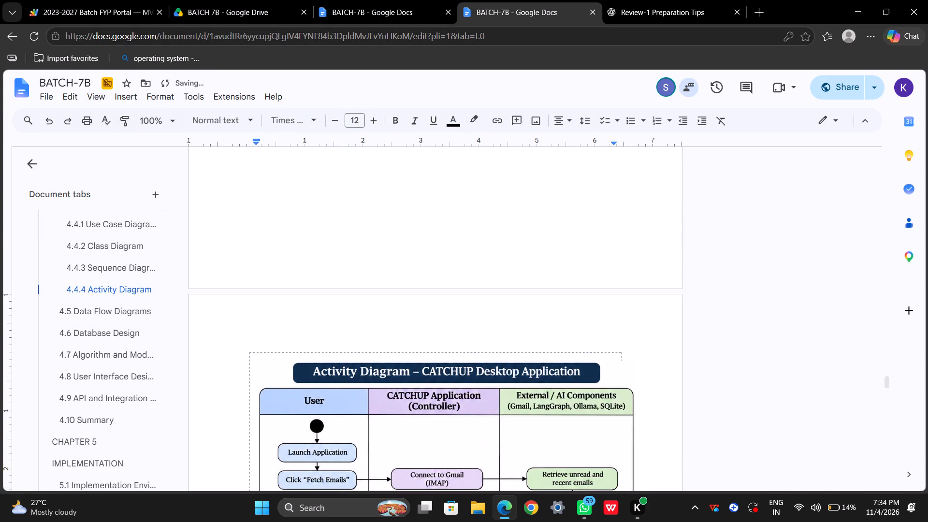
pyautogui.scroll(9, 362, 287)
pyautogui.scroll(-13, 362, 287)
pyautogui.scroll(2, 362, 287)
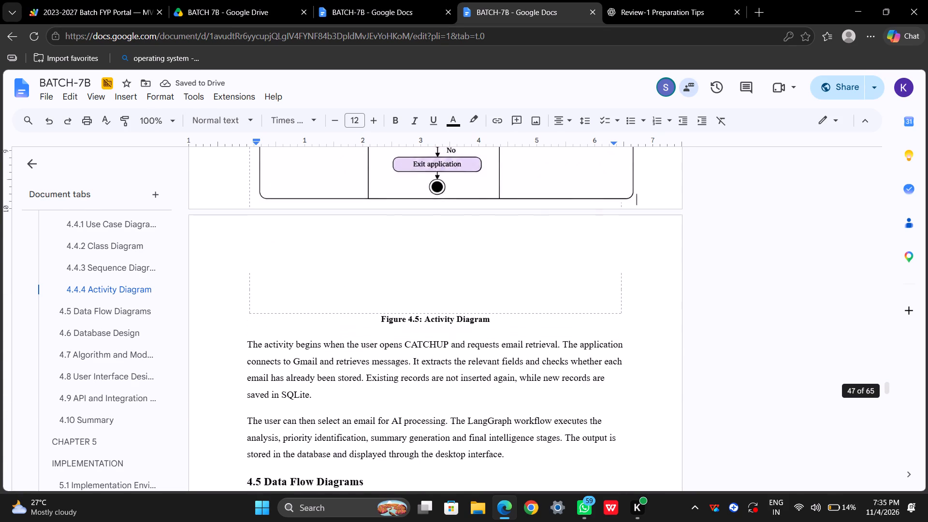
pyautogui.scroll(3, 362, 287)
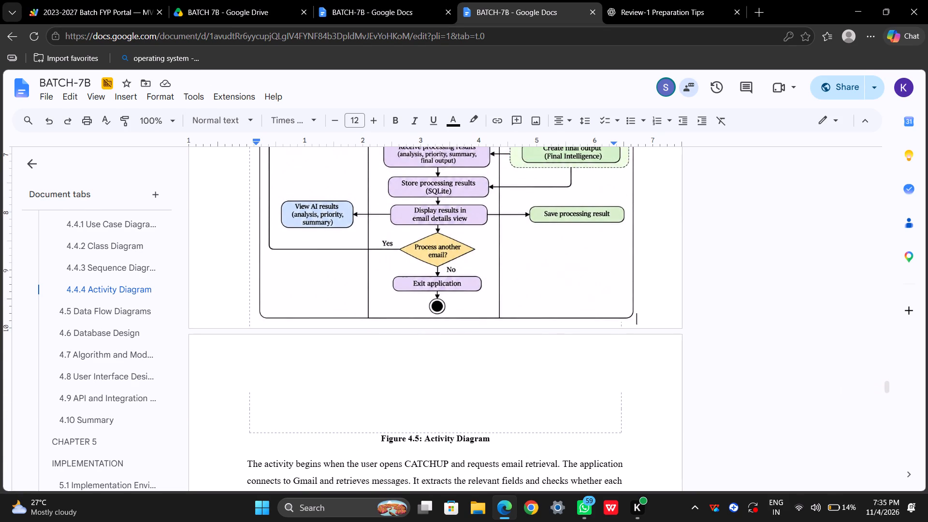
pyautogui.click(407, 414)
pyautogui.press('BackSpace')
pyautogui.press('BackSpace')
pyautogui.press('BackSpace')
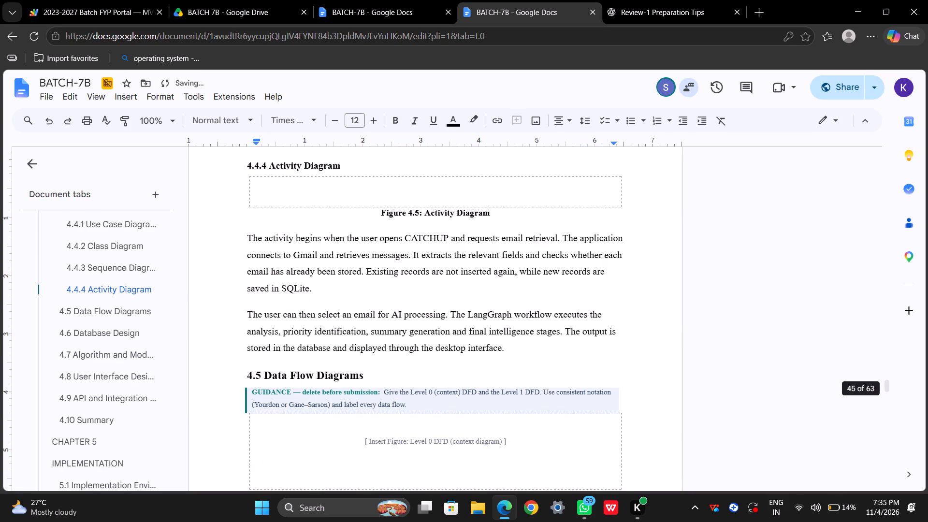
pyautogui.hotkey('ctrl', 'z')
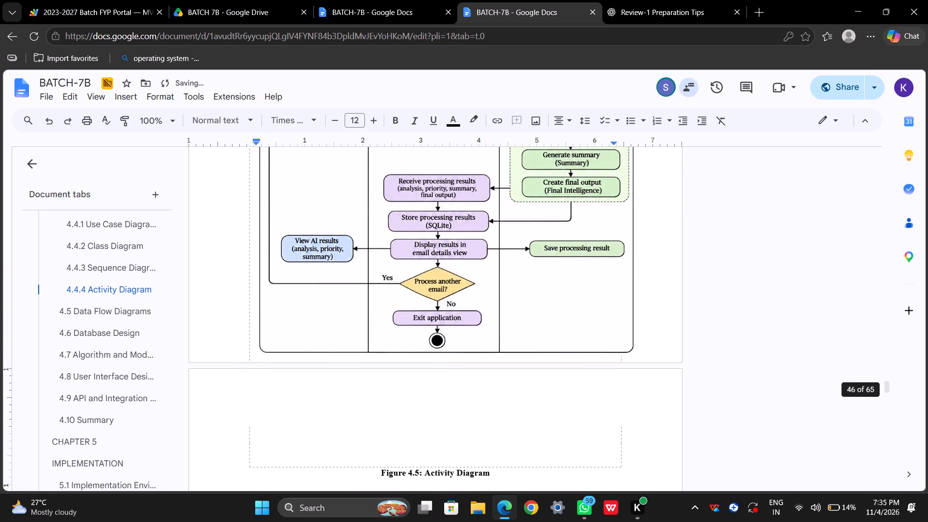
# Delete the two blank lines left below the activity diagram in its figure cell, keeping the image.
pyautogui.press('BackSpace')
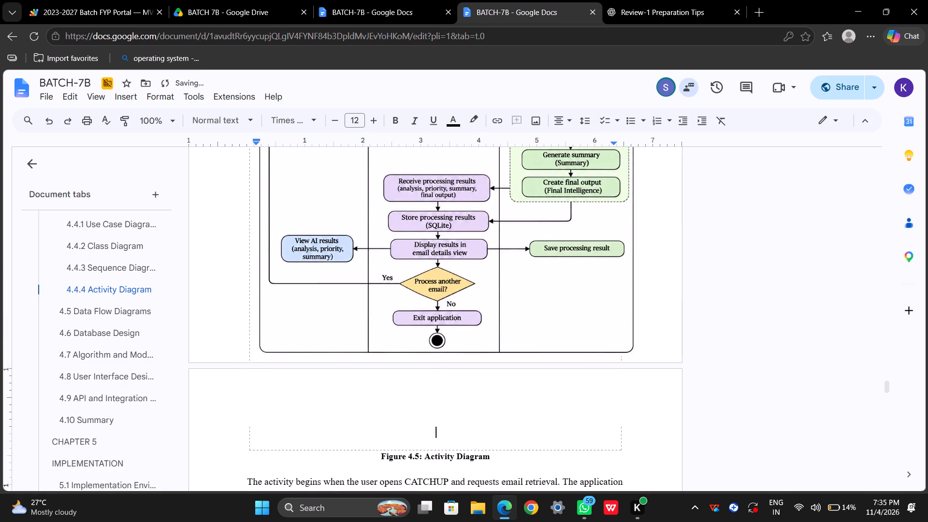
pyautogui.press('BackSpace')
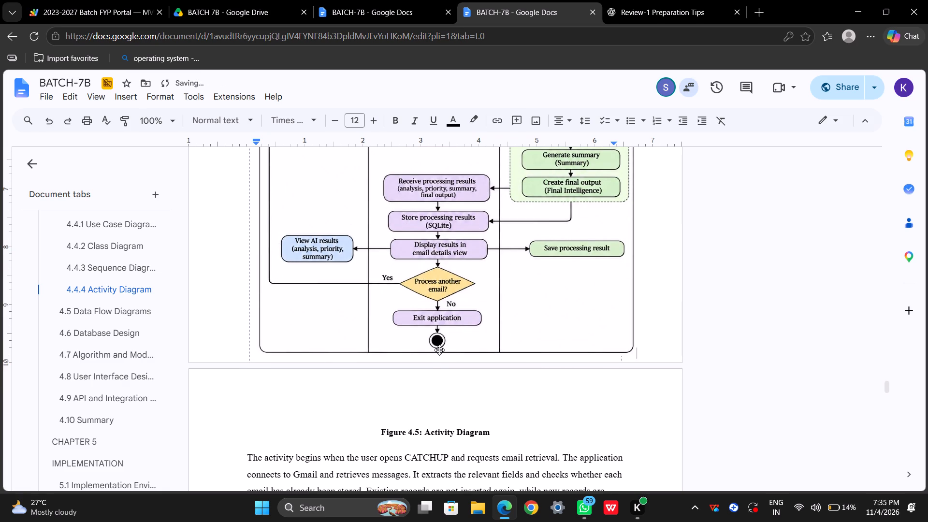
# Reduce the activity diagram's height from its bottom edge until the Figure 4.5 caption fits on the same page.
pyautogui.click(439, 350)
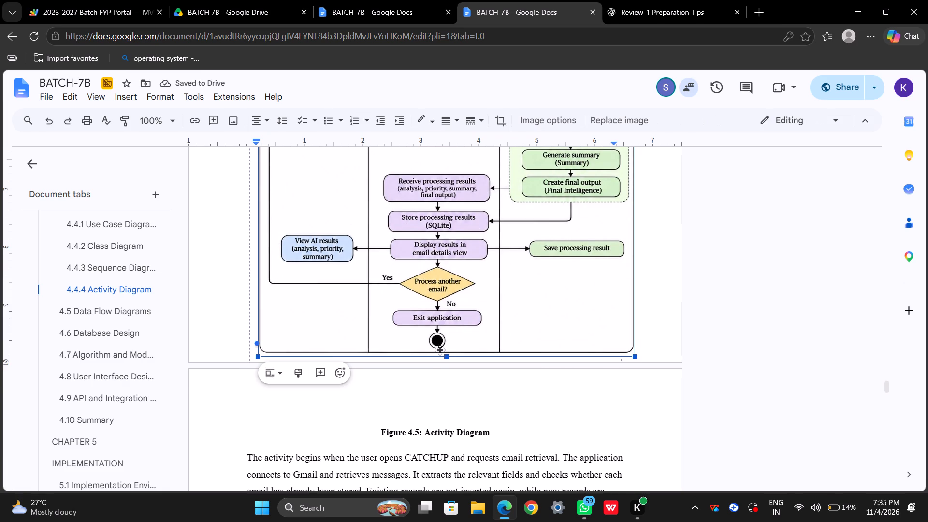
pyautogui.moveTo(445, 354); pyautogui.dragTo(447, 330)
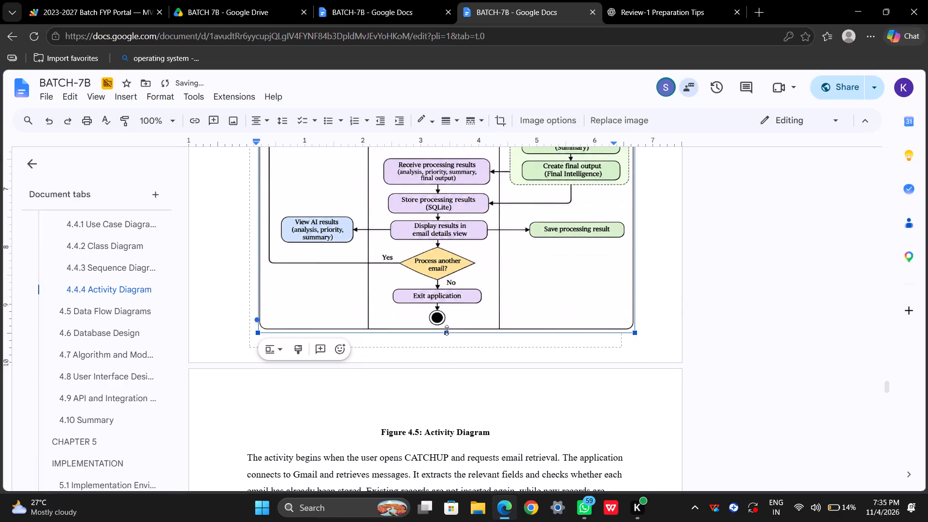
pyautogui.moveTo(449, 331); pyautogui.dragTo(445, 312)
pyautogui.moveTo(446, 315); pyautogui.dragTo(446, 296)
pyautogui.click(446, 296)
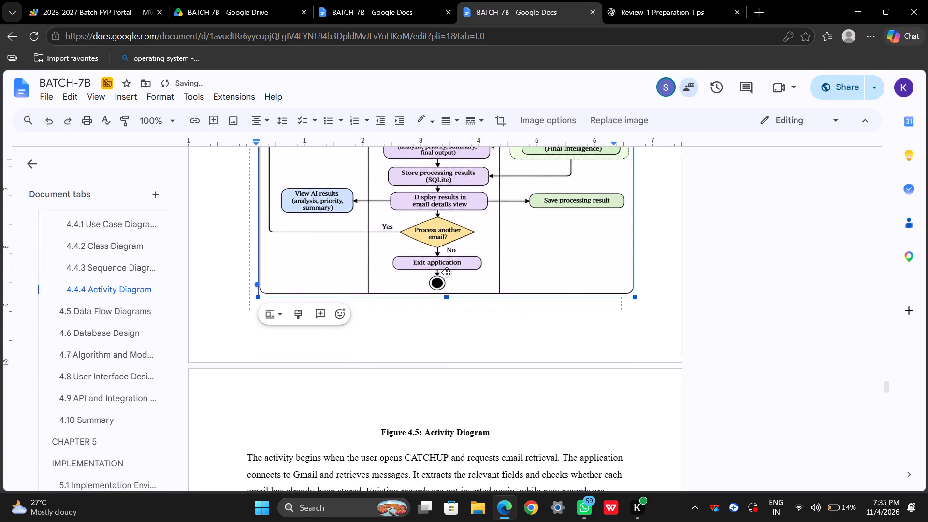
pyautogui.scroll(3, 447, 272)
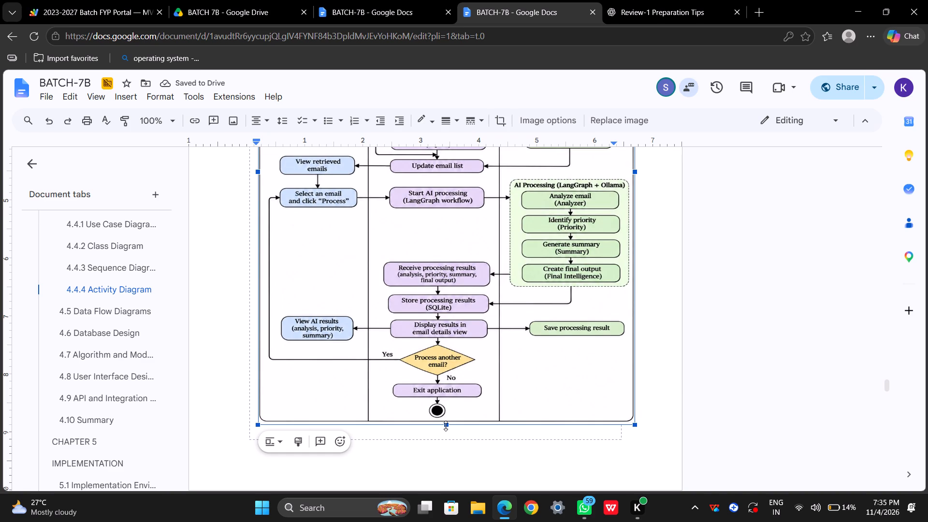
pyautogui.moveTo(446, 426); pyautogui.dragTo(446, 407)
pyautogui.moveTo(446, 407); pyautogui.dragTo(446, 382)
# Stretch the activity diagram slightly taller in small increments, undoing the excess so the Figure 4.5 caption stays on the diagram's page.
pyautogui.scroll(4, 446, 382)
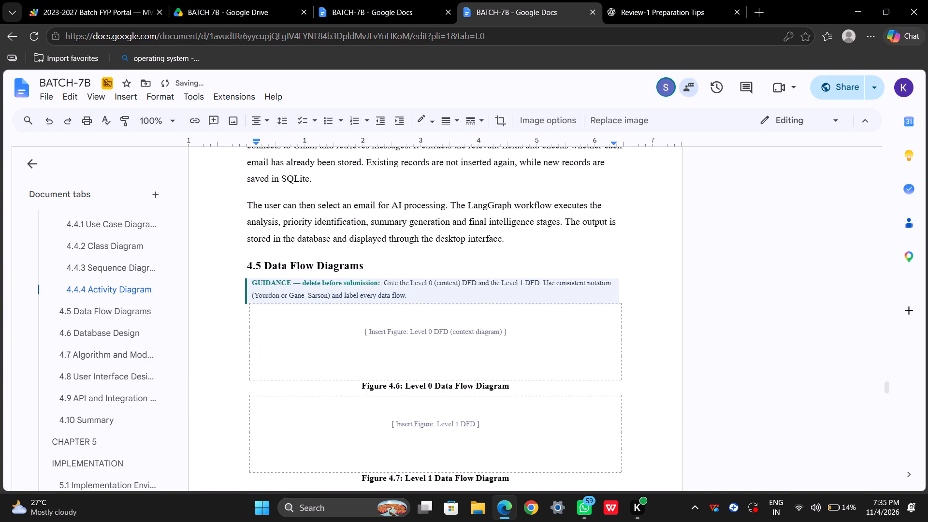
pyautogui.scroll(6, 446, 382)
pyautogui.scroll(-2, 442, 353)
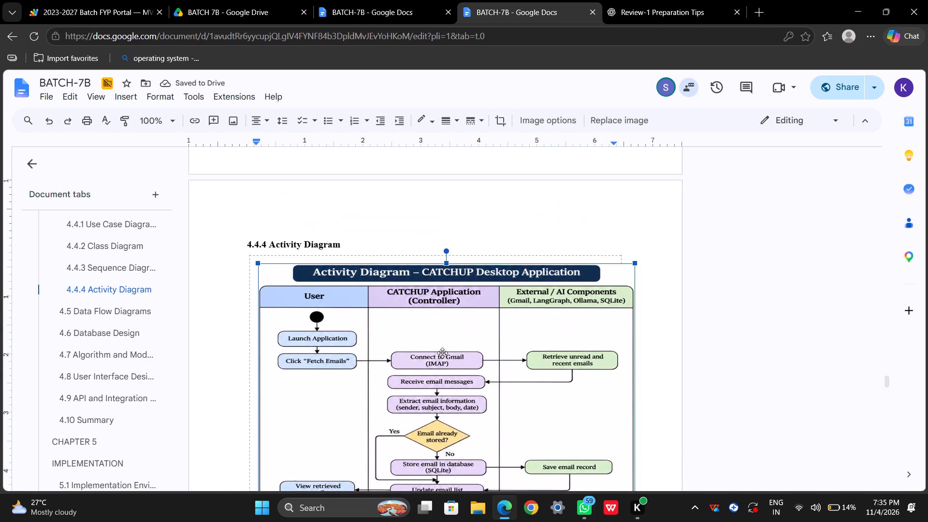
pyautogui.scroll(-3, 442, 353)
pyautogui.scroll(8, 442, 353)
pyautogui.scroll(-3, 442, 353)
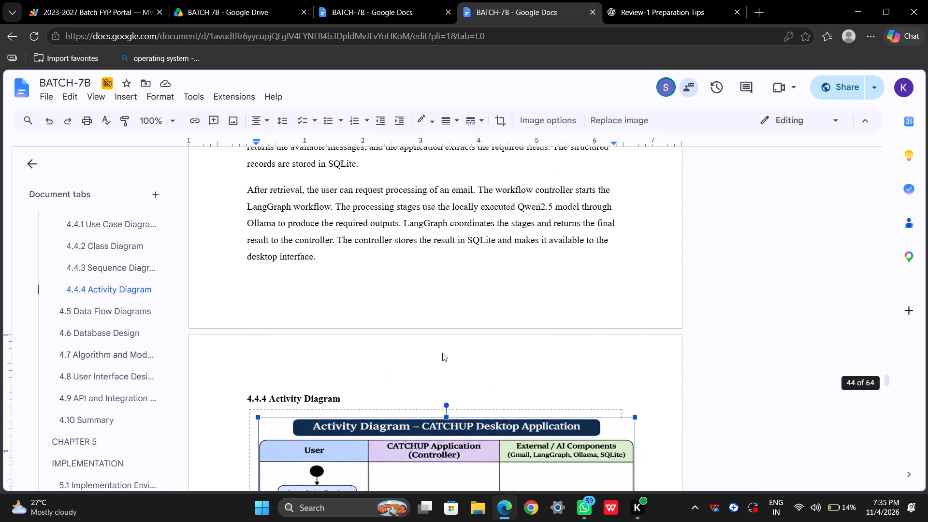
pyautogui.scroll(-5, 442, 353)
pyautogui.scroll(3, 442, 353)
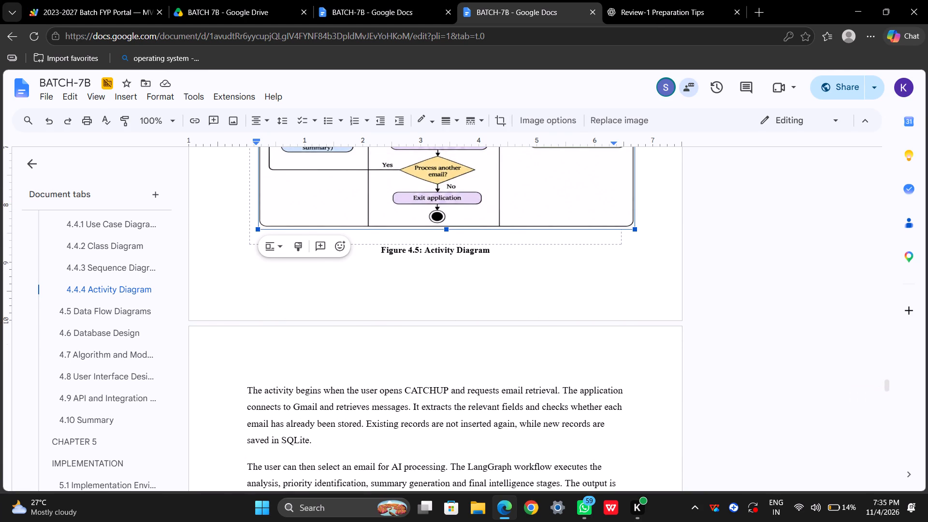
pyautogui.click(446, 230)
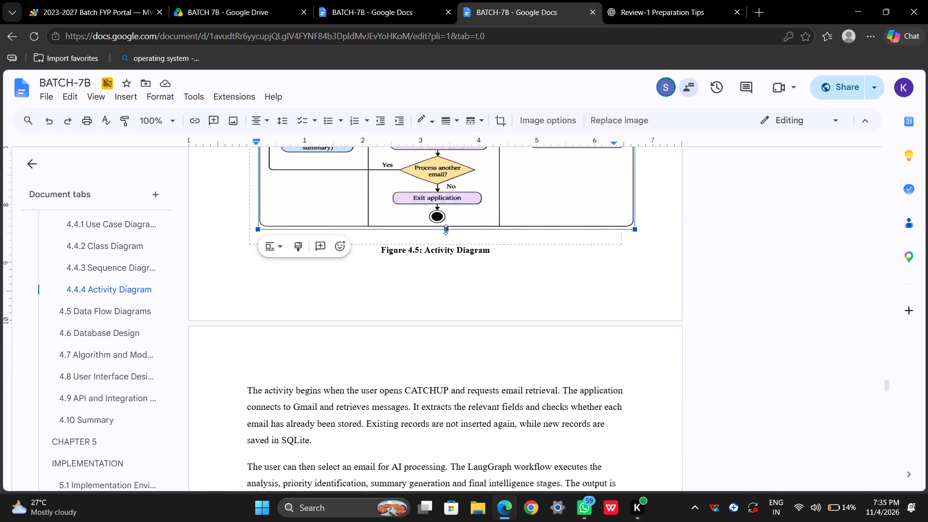
pyautogui.click(446, 232)
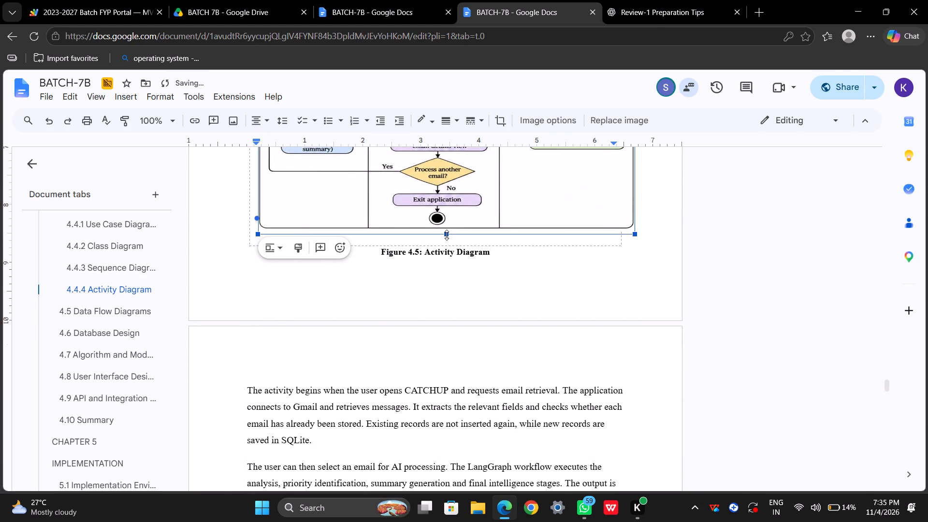
pyautogui.click(447, 235)
pyautogui.click(447, 238)
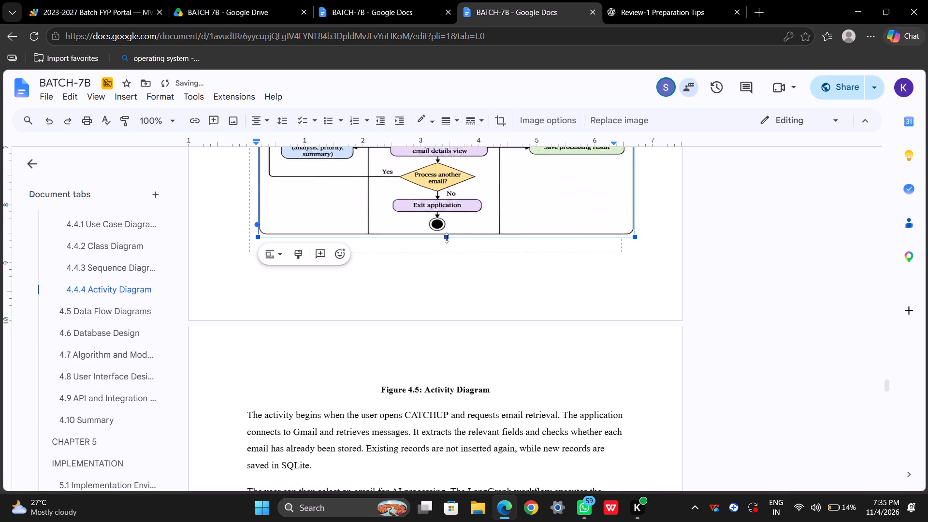
pyautogui.hotkey('ctrl', 'z')
pyautogui.hotkey('ctrl', 'z')
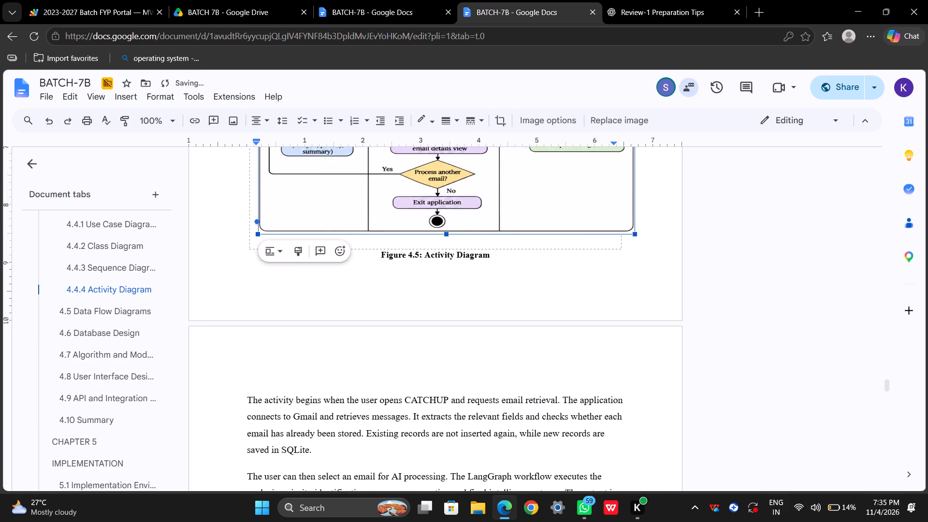
# Crop the activity diagram's right side in to just inside the figure cell's border.
pyautogui.scroll(3, 580, 227)
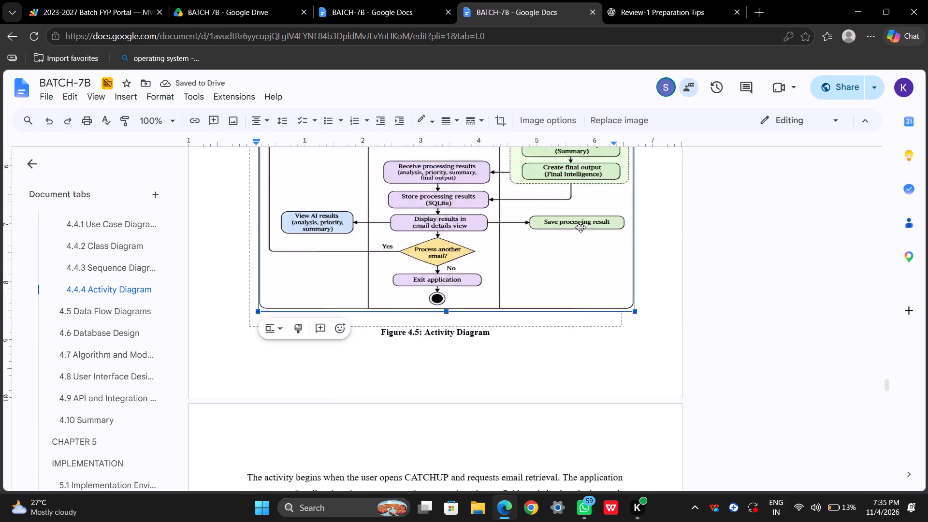
pyautogui.scroll(4, 580, 227)
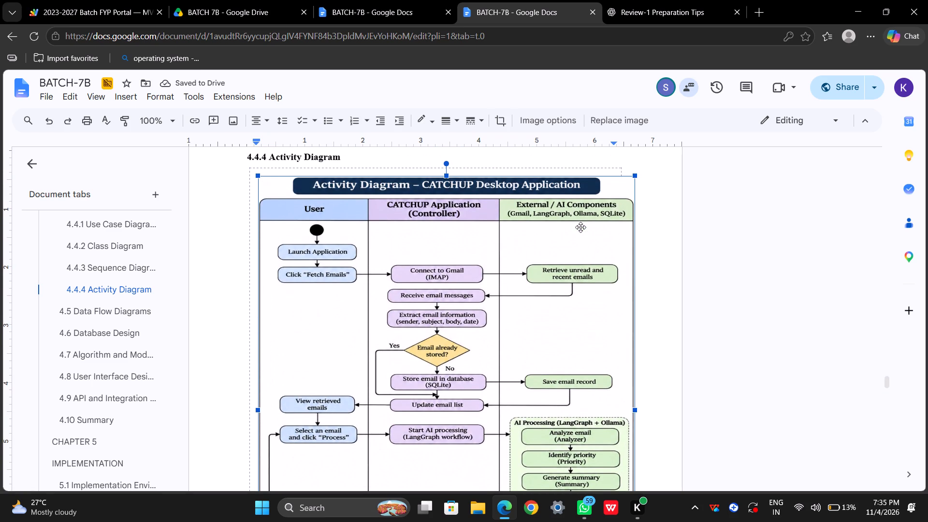
pyautogui.doubleClick(586, 232)
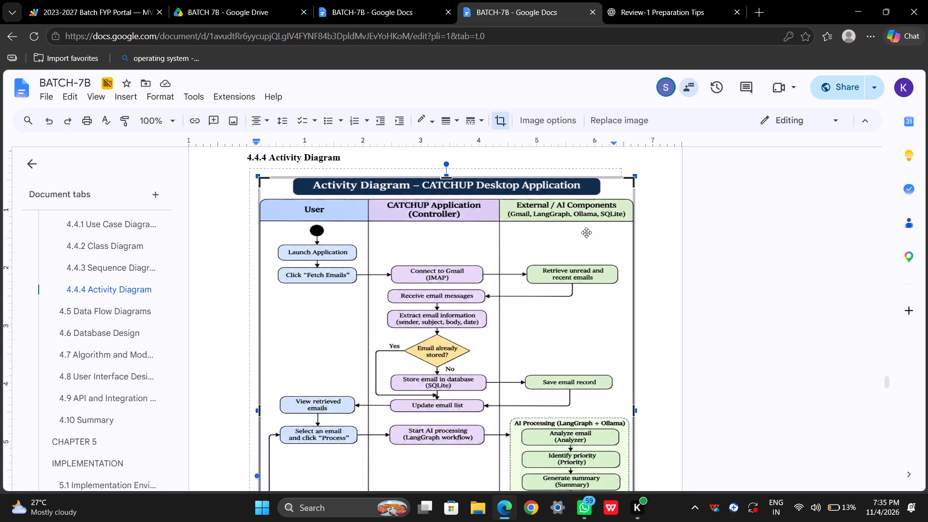
pyautogui.click(631, 411)
pyautogui.moveTo(631, 411); pyautogui.dragTo(619, 412)
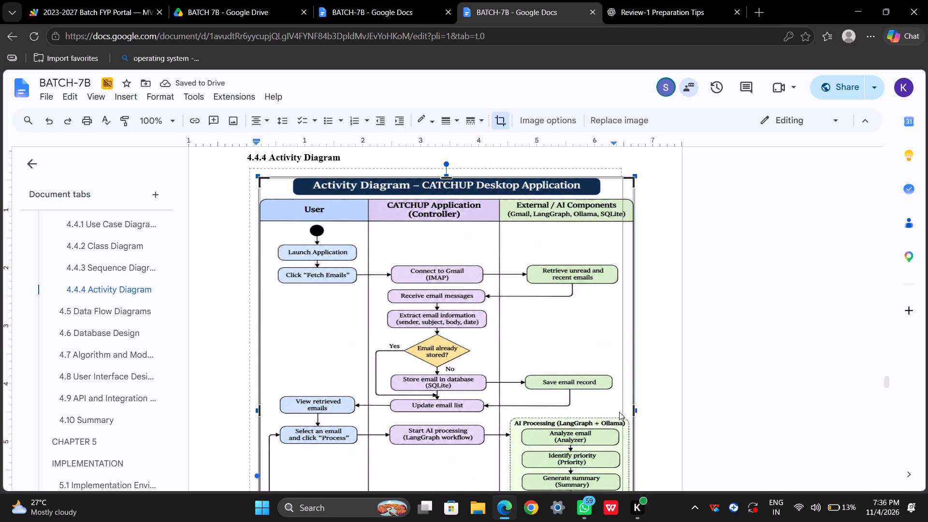
pyautogui.moveTo(619, 412); pyautogui.dragTo(613, 412)
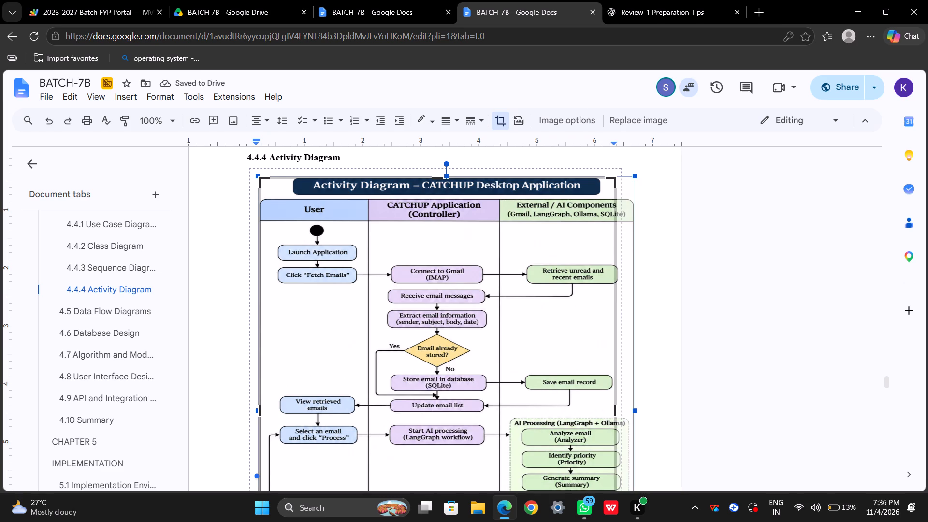
pyautogui.click(615, 412)
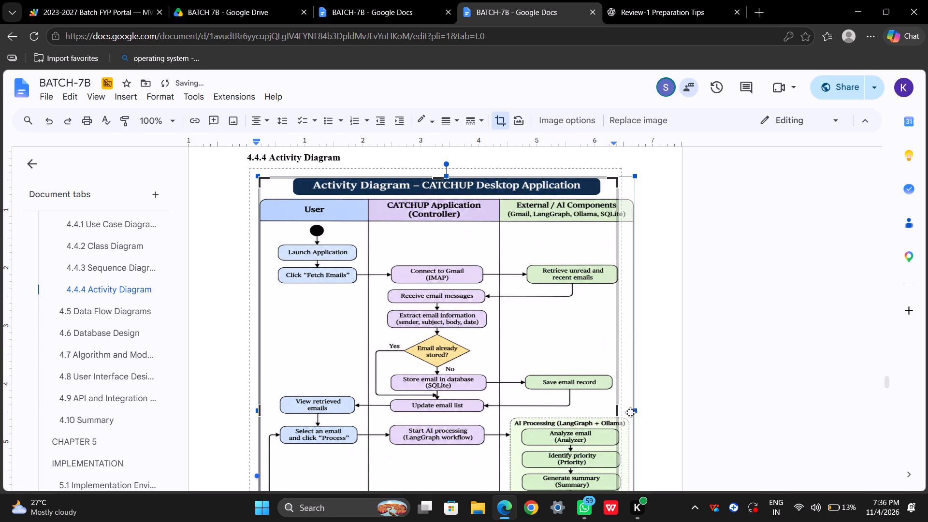
# Narrow the activity diagram within its crop frame until its right border fits inside the figure cell.
pyautogui.moveTo(634, 412); pyautogui.dragTo(618, 412)
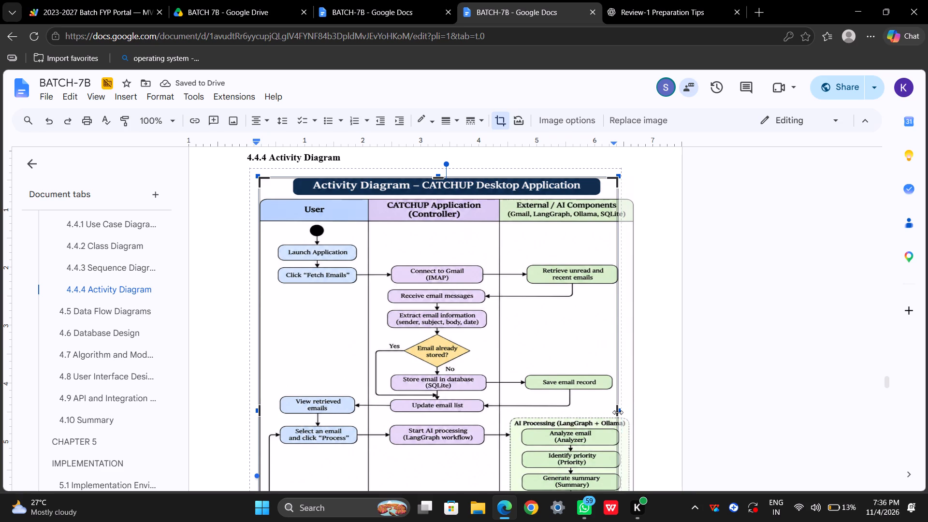
pyautogui.moveTo(618, 412); pyautogui.dragTo(616, 412)
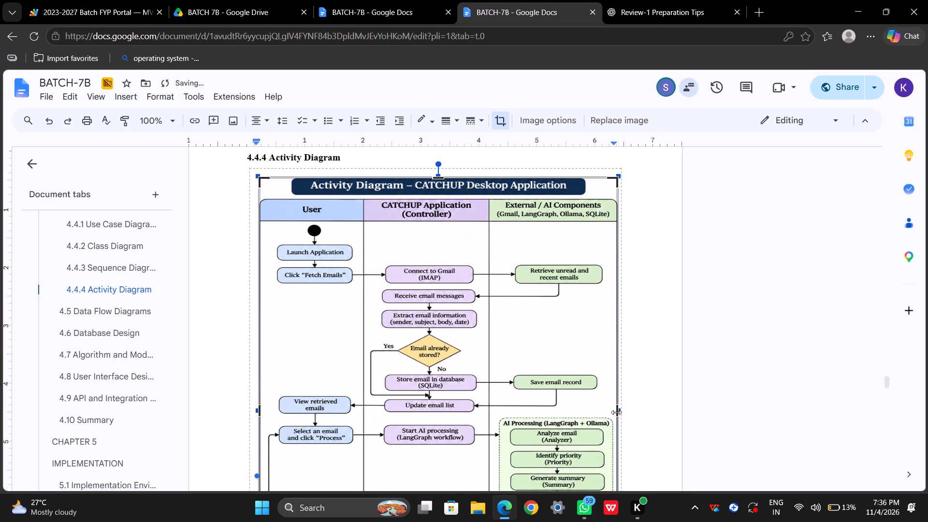
pyautogui.click(616, 412)
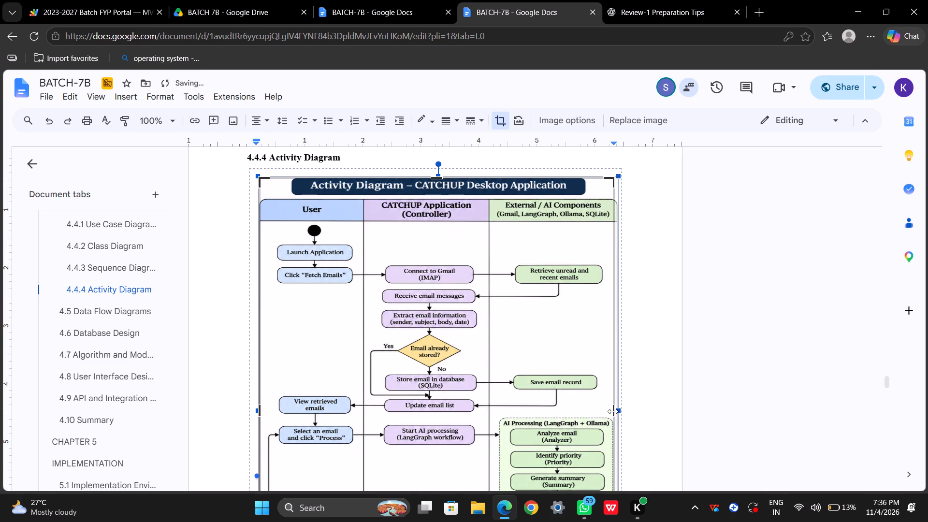
pyautogui.click(613, 411)
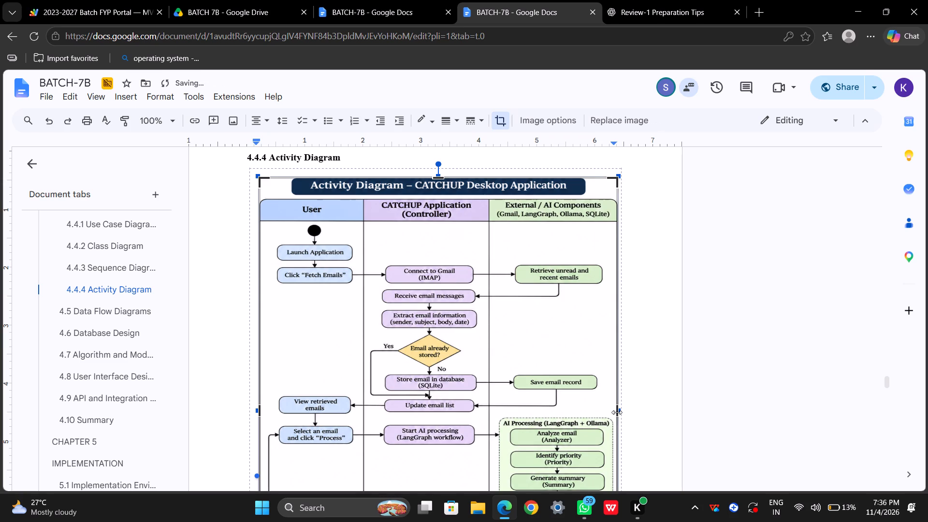
pyautogui.moveTo(619, 410); pyautogui.dragTo(617, 410)
pyautogui.moveTo(617, 410); pyautogui.dragTo(614, 410)
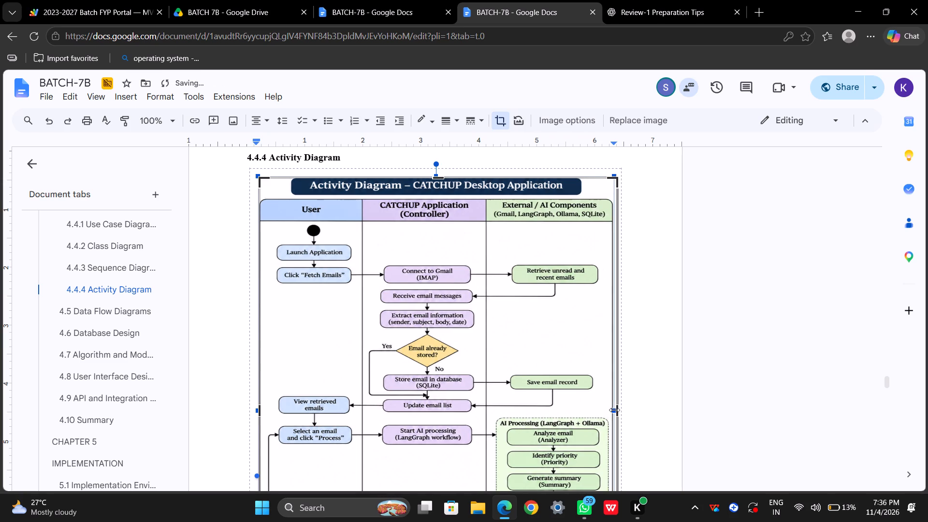
pyautogui.click(725, 387)
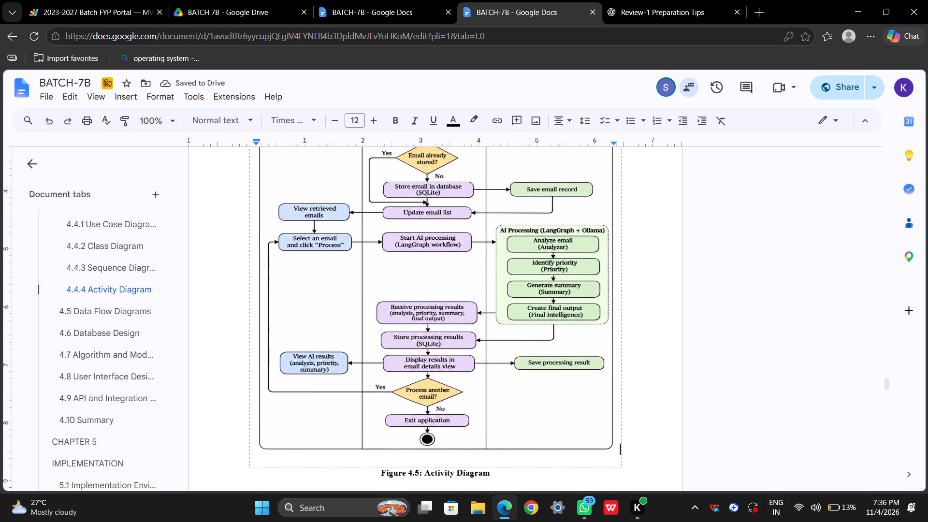
pyautogui.scroll(5, 660, 350)
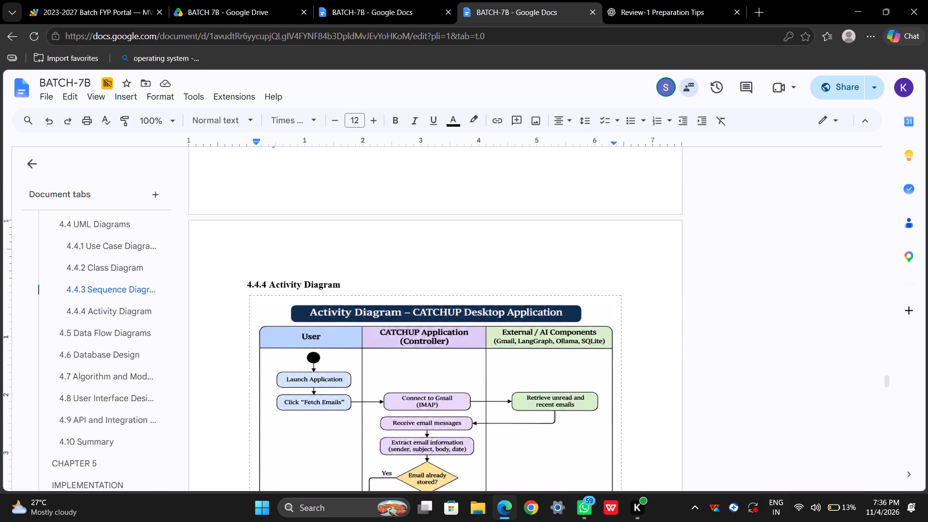
pyautogui.scroll(-5, 660, 350)
pyautogui.scroll(1, 660, 350)
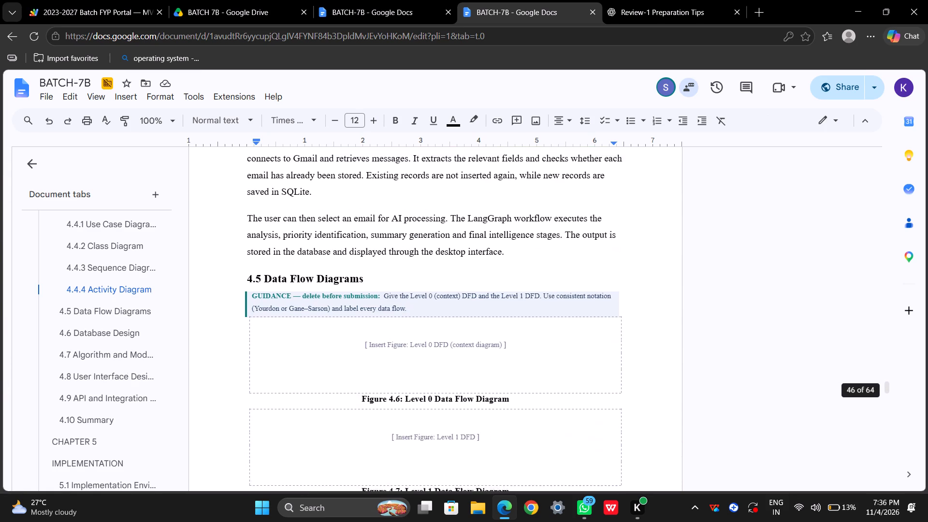
pyautogui.scroll(1, 660, 350)
pyautogui.scroll(-2, 660, 350)
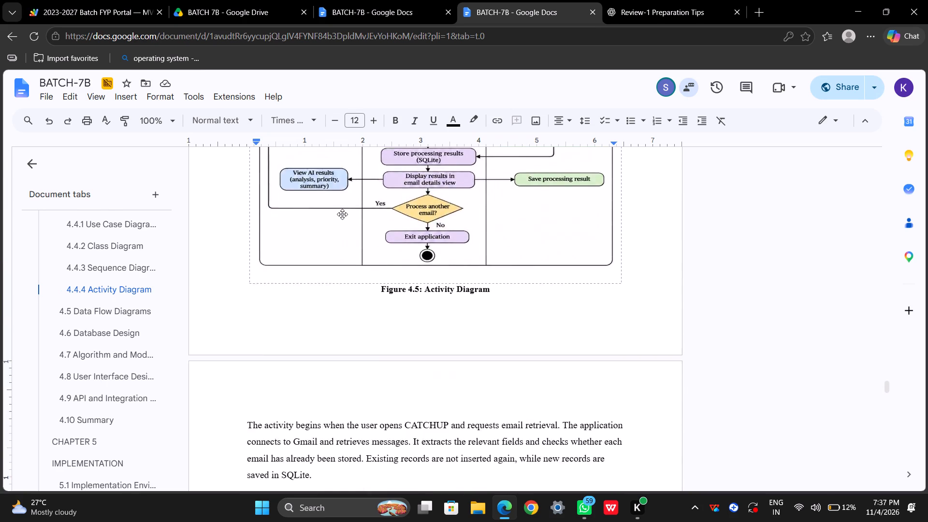
pyautogui.scroll(-4, 342, 214)
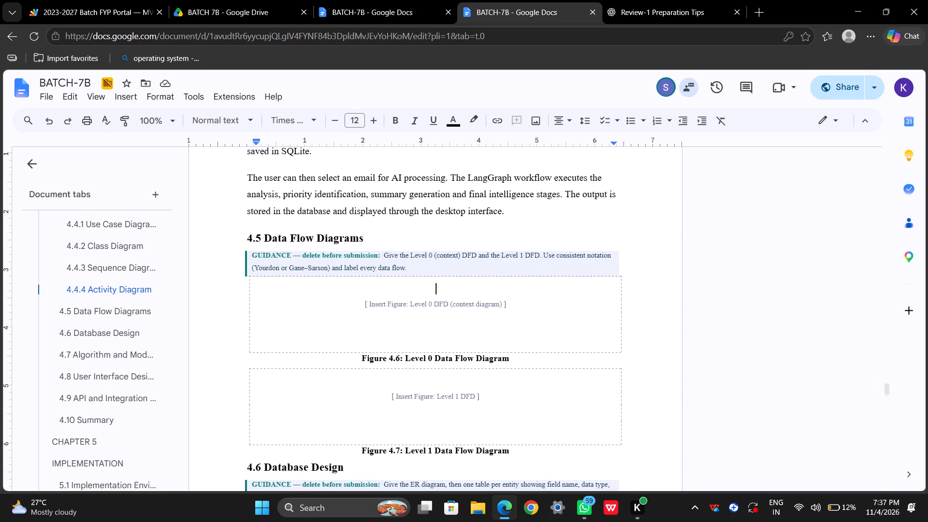
pyautogui.click(413, 260)
pyautogui.moveTo(408, 273); pyautogui.dragTo(244, 257)
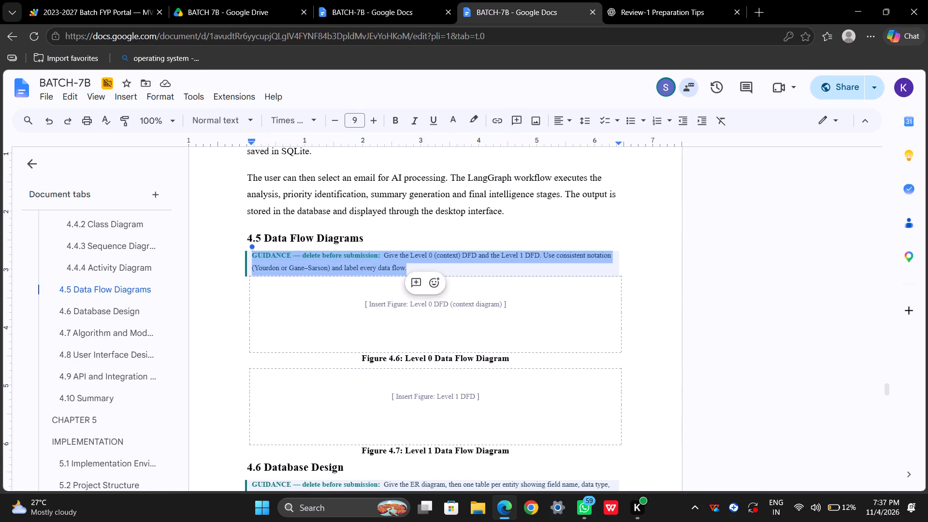
pyautogui.press('BackSpace')
pyautogui.press('BackSpace')
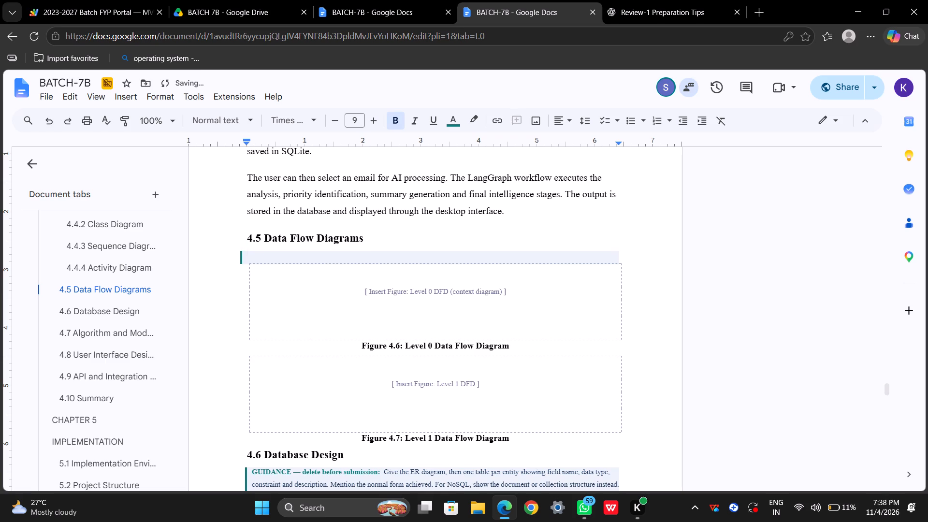
pyautogui.press('BackSpace')
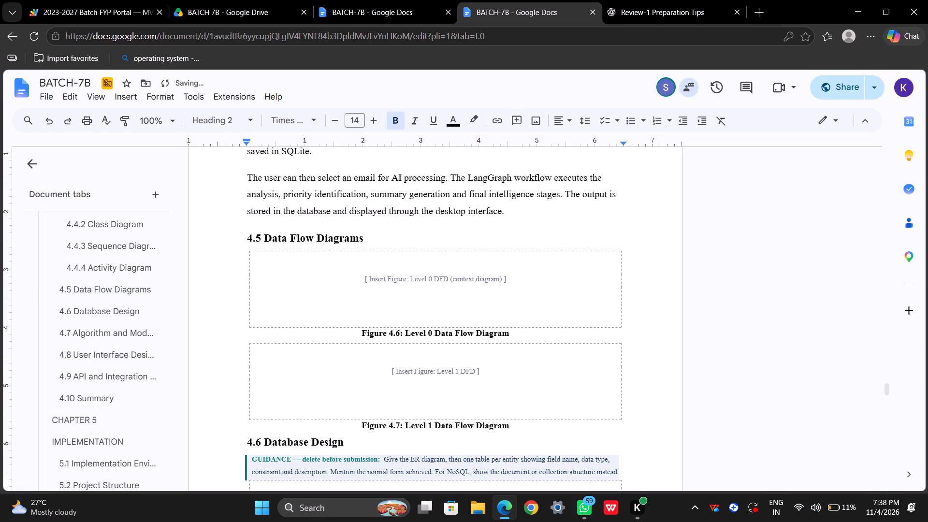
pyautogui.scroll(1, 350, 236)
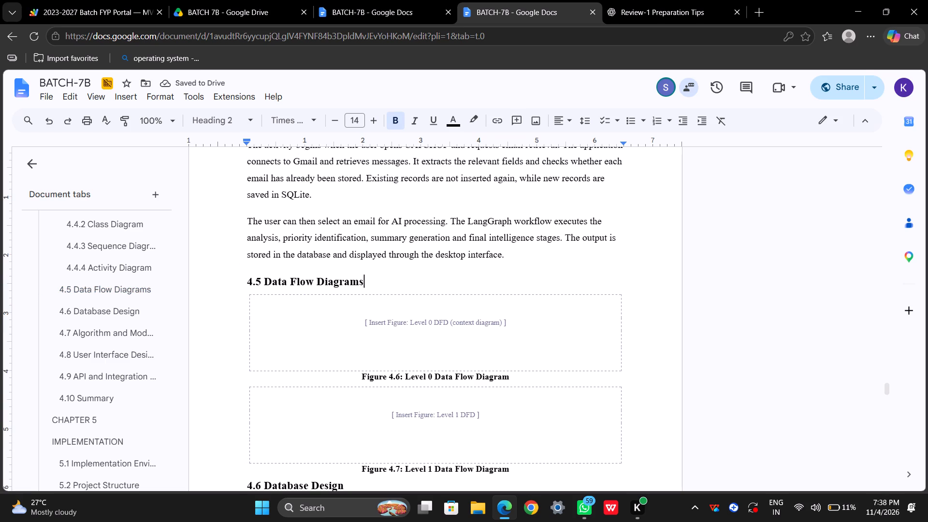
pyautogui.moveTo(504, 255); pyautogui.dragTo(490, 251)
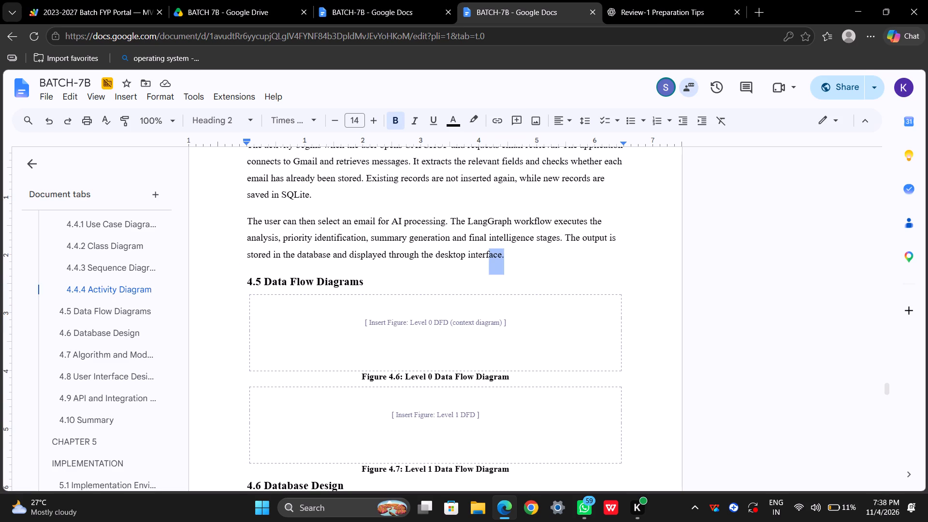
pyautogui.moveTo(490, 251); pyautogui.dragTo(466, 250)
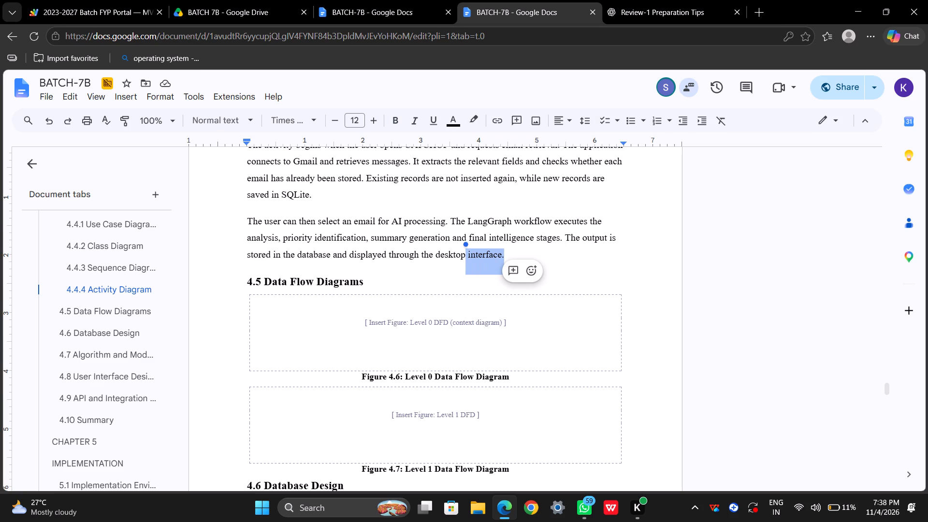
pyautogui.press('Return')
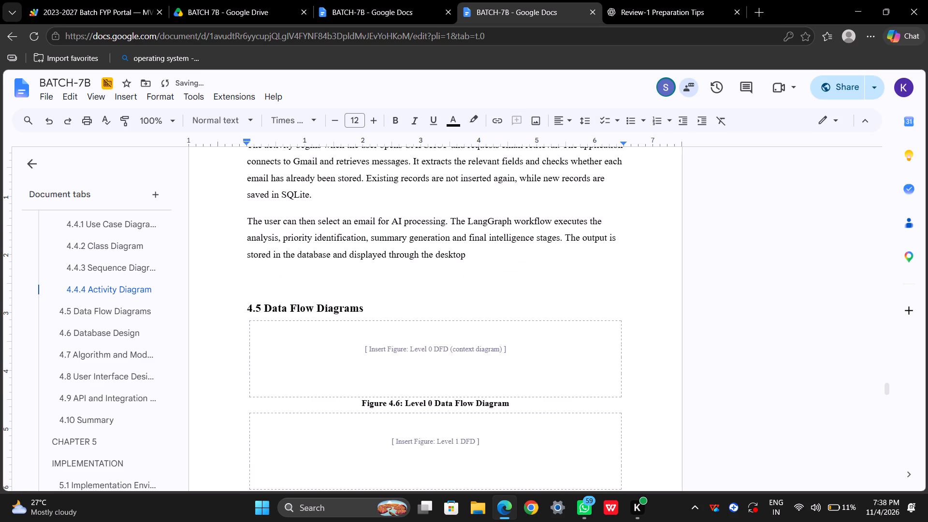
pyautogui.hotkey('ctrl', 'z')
# Split the closing word "interface." off the last activity diagram paragraph, leaving an empty line above it.
pyautogui.click(466, 250)
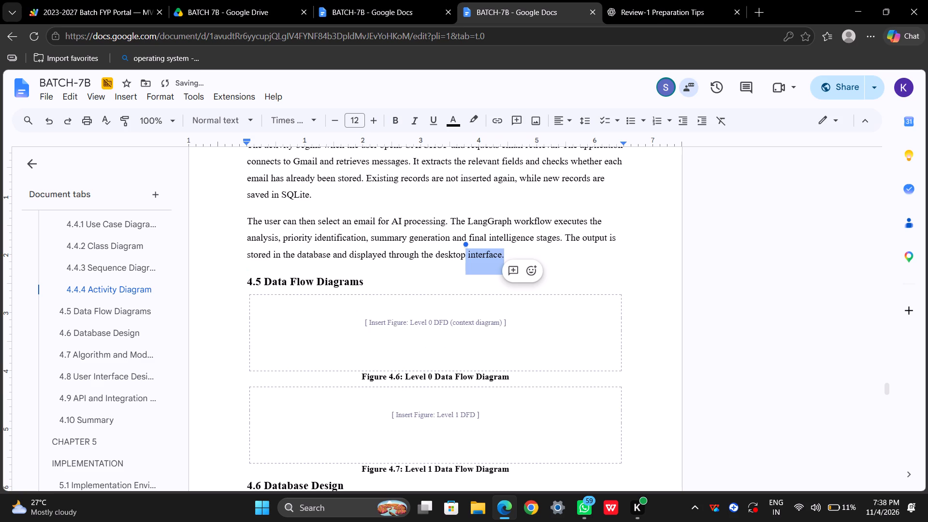
pyautogui.click(466, 250)
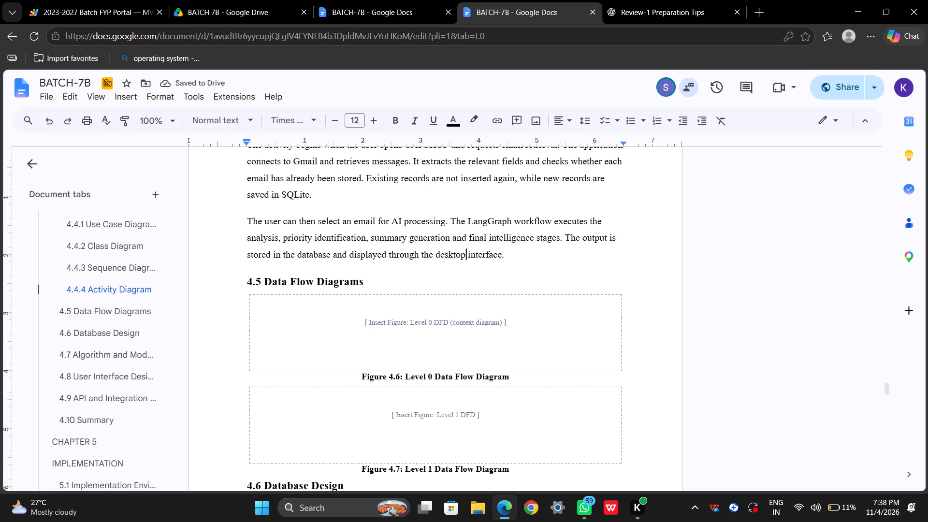
pyautogui.click(468, 252)
pyautogui.press('Return')
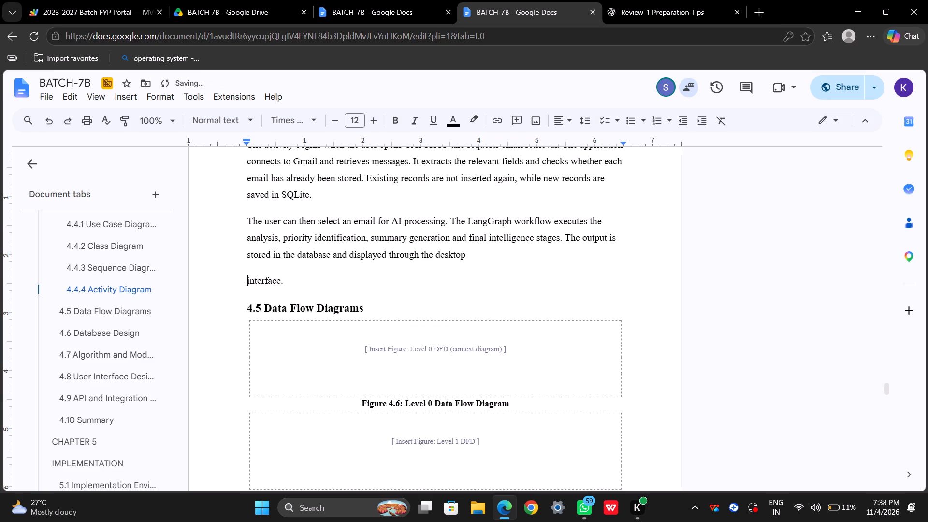
pyautogui.press('Return')
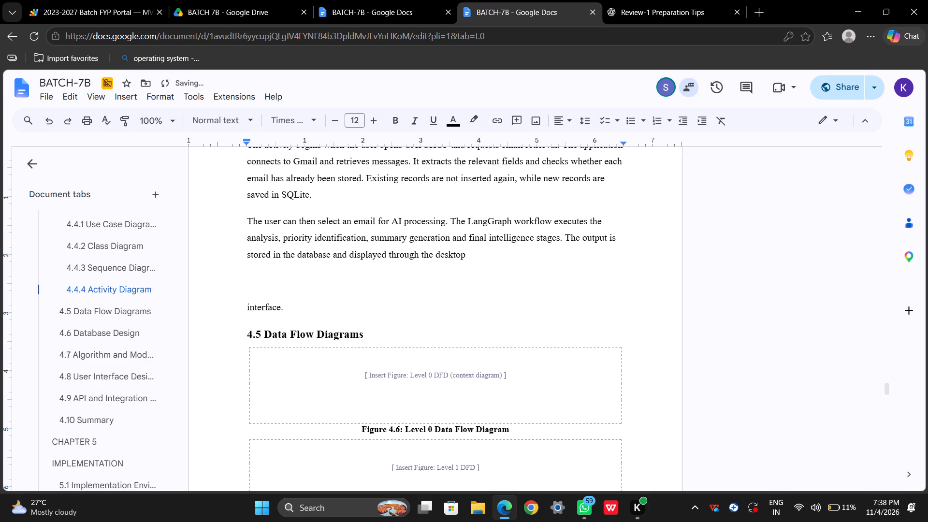
# Move the heading "4.5 Data Flow Diagrams" to the empty line above the word "interface.".
pyautogui.moveTo(367, 331); pyautogui.dragTo(235, 333)
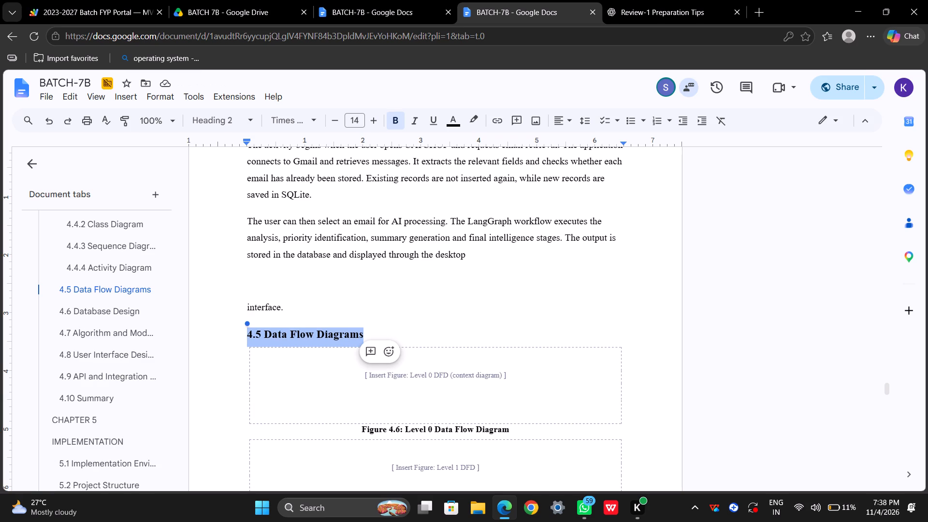
pyautogui.hotkey('ctrl', 'x')
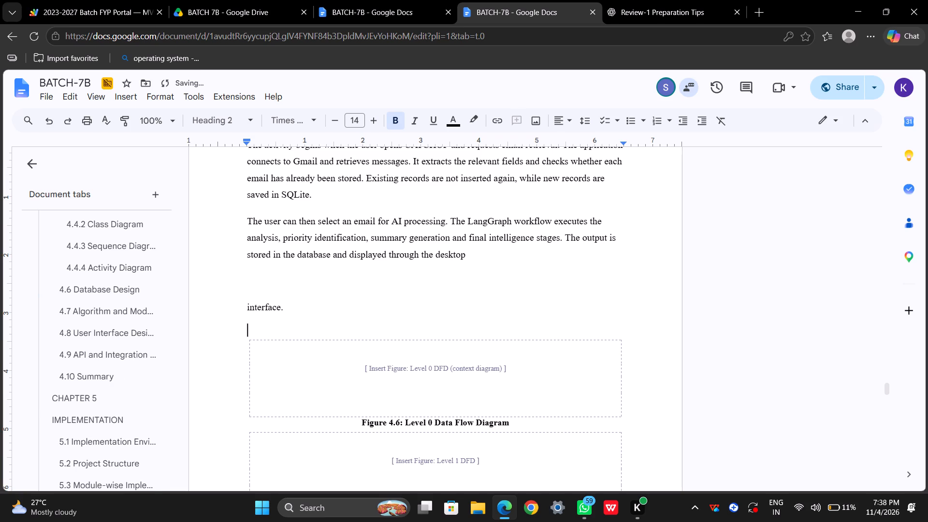
pyautogui.click(253, 282)
pyautogui.hotkey('ctrl', 'v')
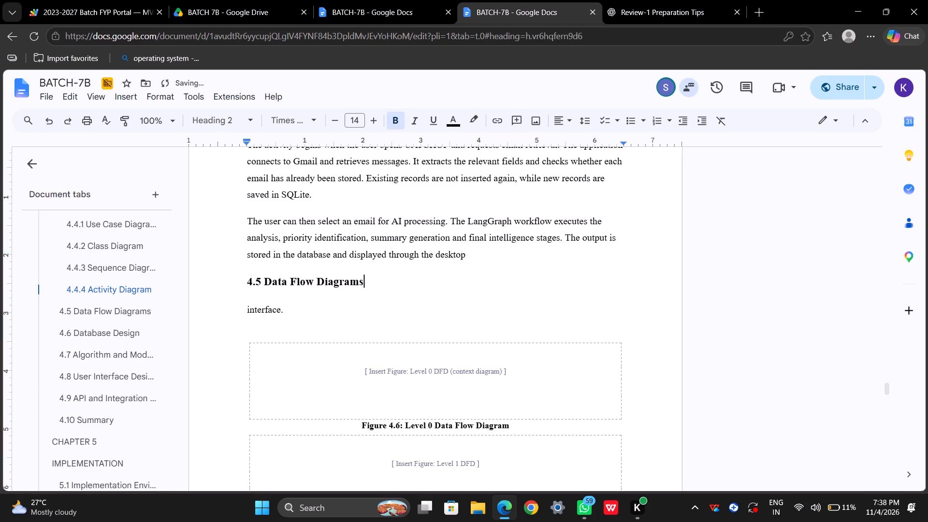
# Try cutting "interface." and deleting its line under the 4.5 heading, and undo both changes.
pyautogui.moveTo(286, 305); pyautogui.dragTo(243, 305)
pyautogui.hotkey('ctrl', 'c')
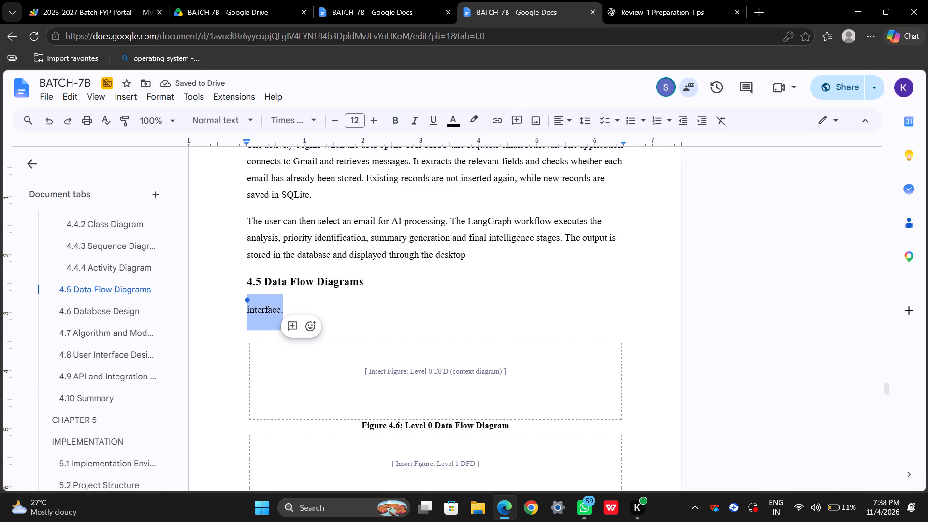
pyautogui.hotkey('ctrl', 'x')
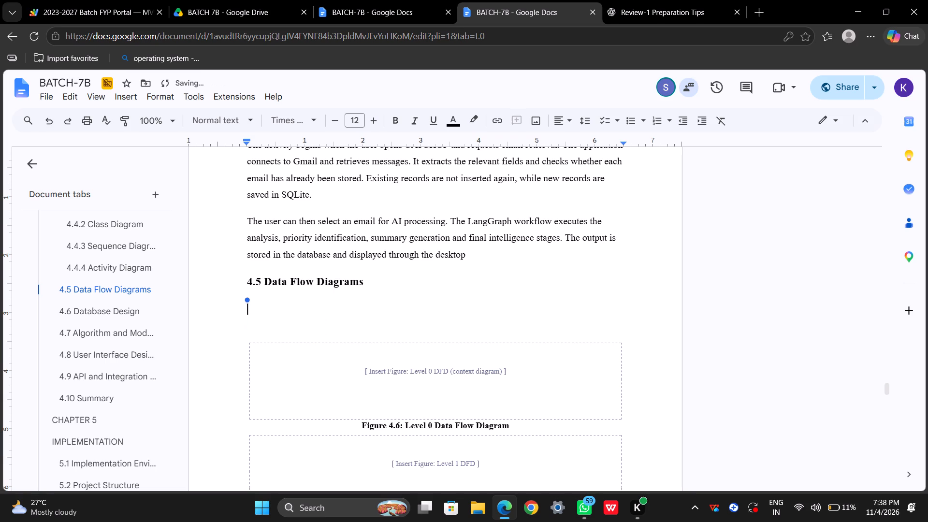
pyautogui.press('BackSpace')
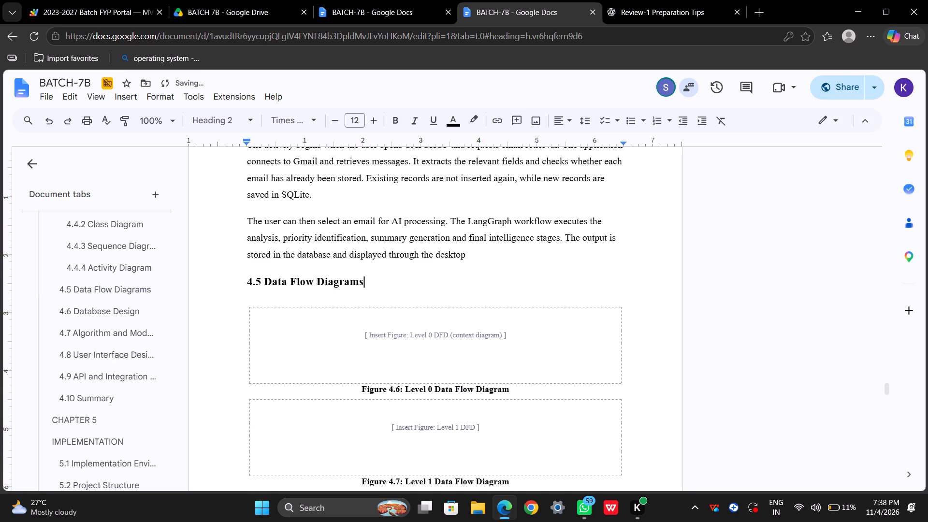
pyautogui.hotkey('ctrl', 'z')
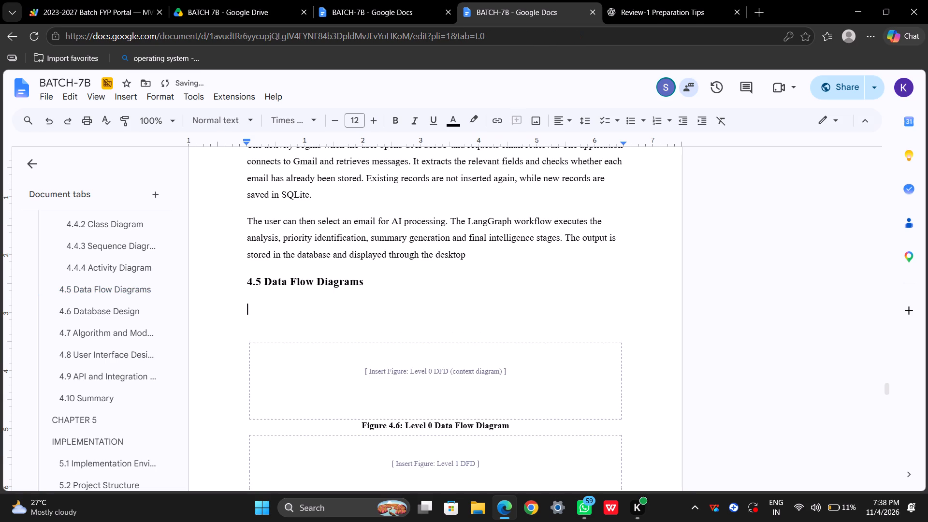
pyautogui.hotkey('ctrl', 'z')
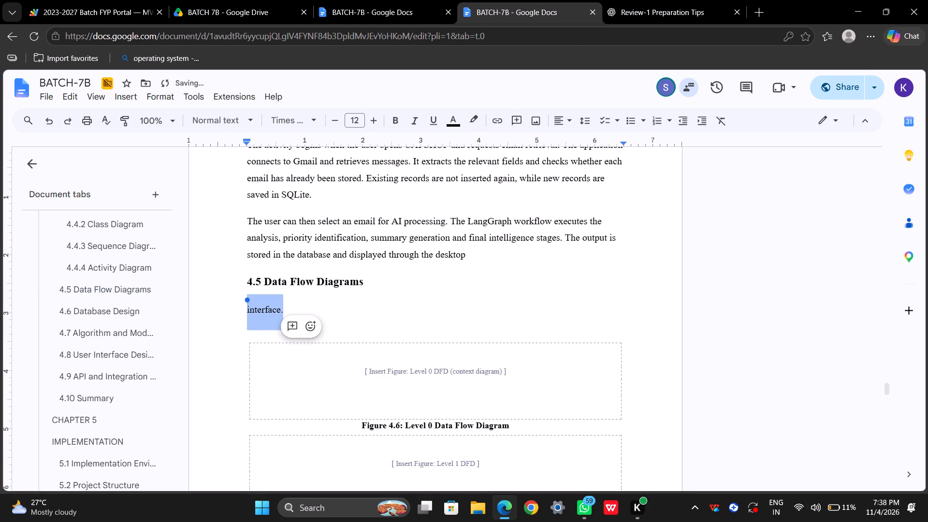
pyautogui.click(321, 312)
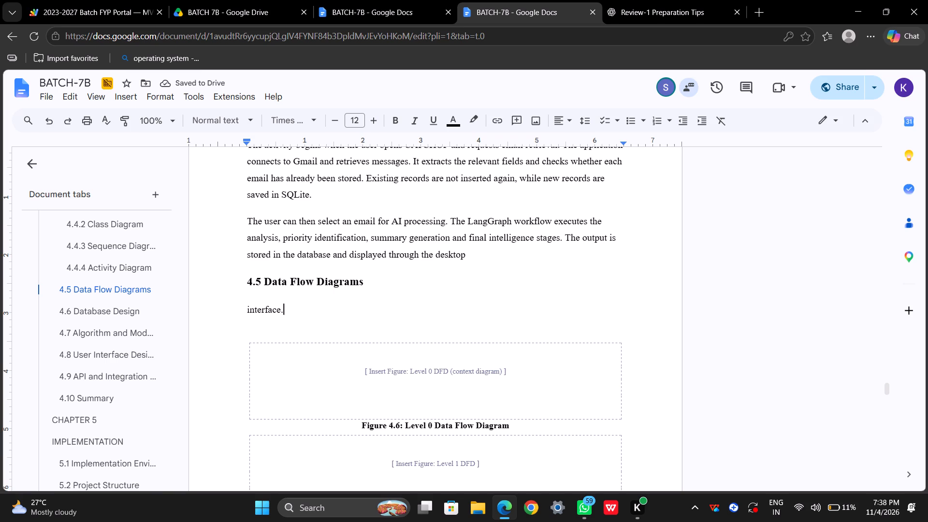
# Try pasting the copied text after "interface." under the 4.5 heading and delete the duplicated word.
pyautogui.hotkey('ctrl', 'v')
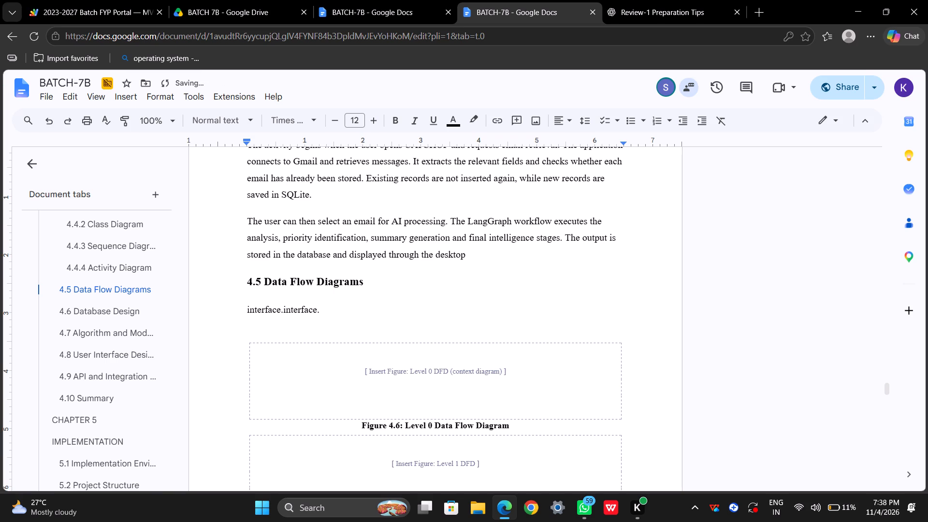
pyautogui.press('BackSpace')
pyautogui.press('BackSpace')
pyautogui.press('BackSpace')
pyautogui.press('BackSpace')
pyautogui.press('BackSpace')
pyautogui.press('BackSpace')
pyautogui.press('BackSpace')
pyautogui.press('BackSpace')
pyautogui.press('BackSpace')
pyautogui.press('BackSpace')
# Copy the 4.5 introductory paragraph on Data Flow Diagrams from ChatGPT again and paste it under the report's 4.5 heading, without a trailing empty line.
pyautogui.click(628, 0)
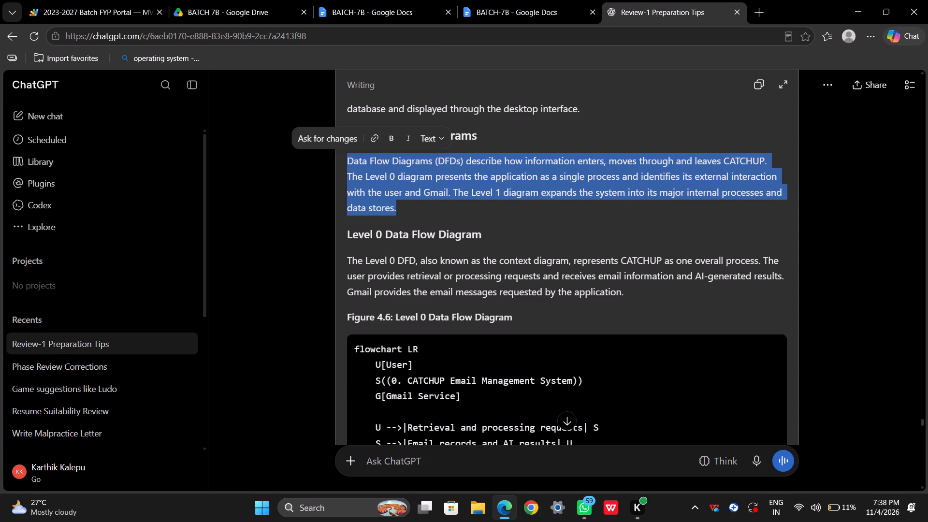
pyautogui.hotkey('ctrl', 'c')
pyautogui.click(534, 16)
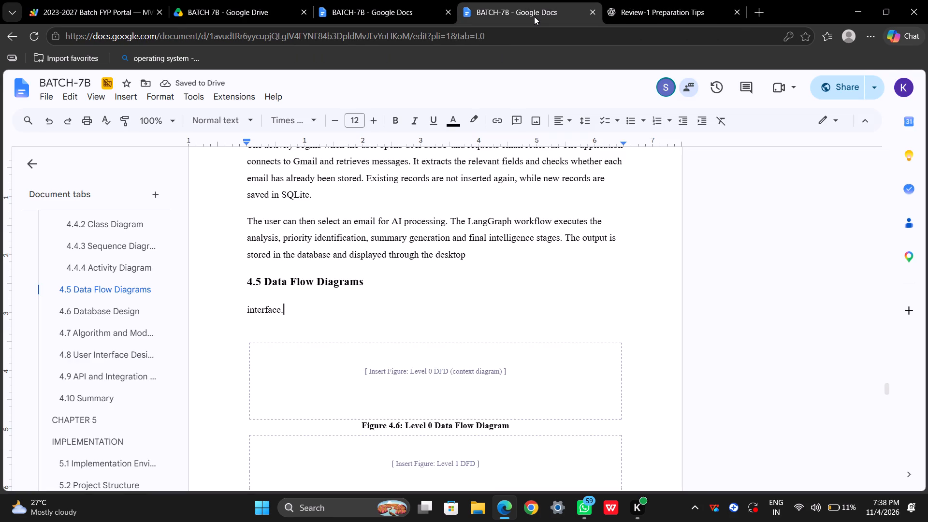
pyautogui.hotkey('ctrl', 'v')
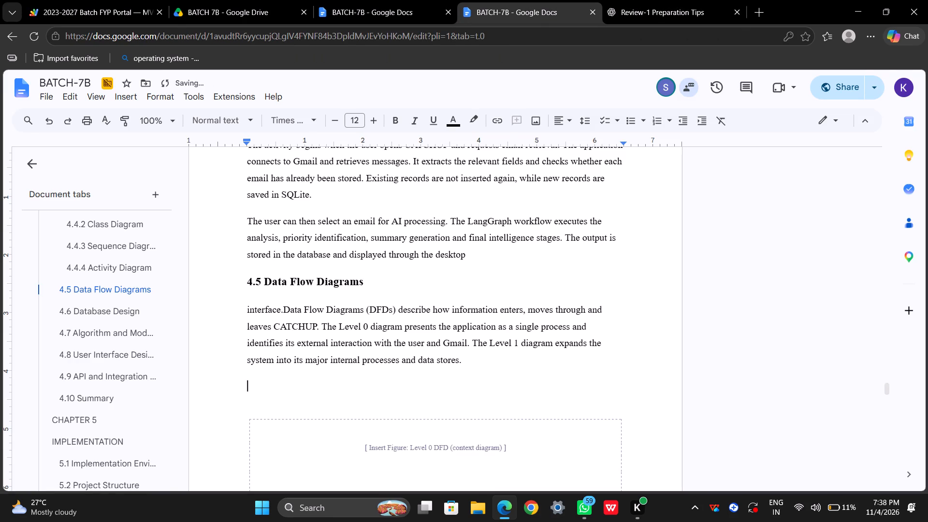
pyautogui.press('BackSpace')
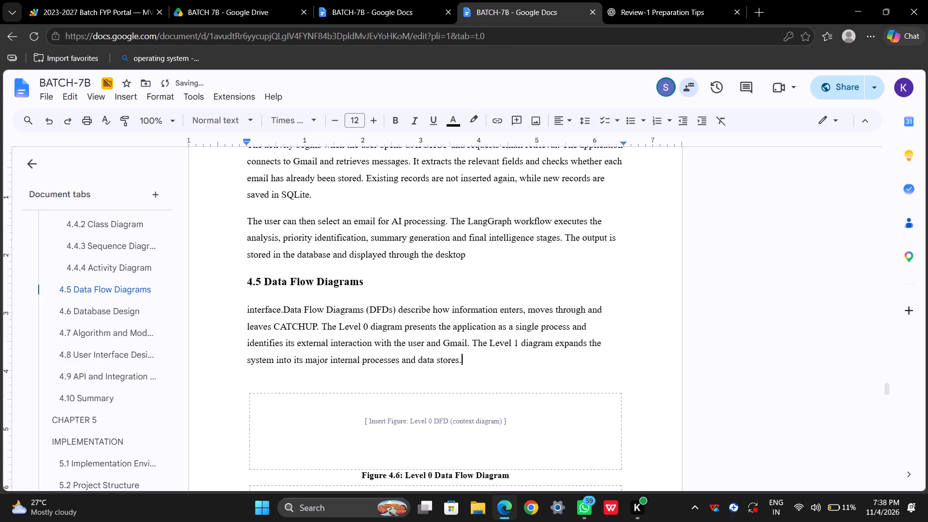
# Move the stray word "interface." from the start of the 4.5 paragraph back to the end of the activity diagram text.
pyautogui.click(282, 308)
pyautogui.click(282, 308)
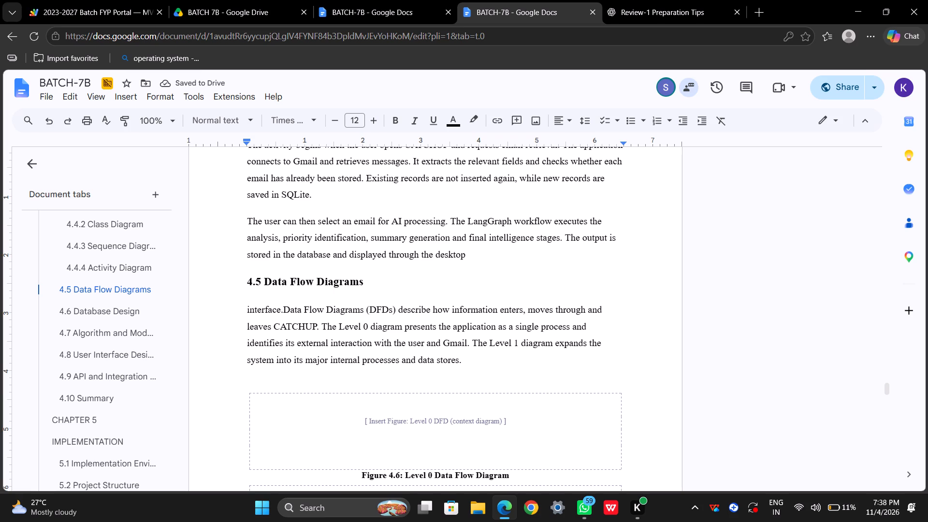
pyautogui.moveTo(282, 308); pyautogui.dragTo(247, 309)
pyautogui.hotkey('ctrl', 'x')
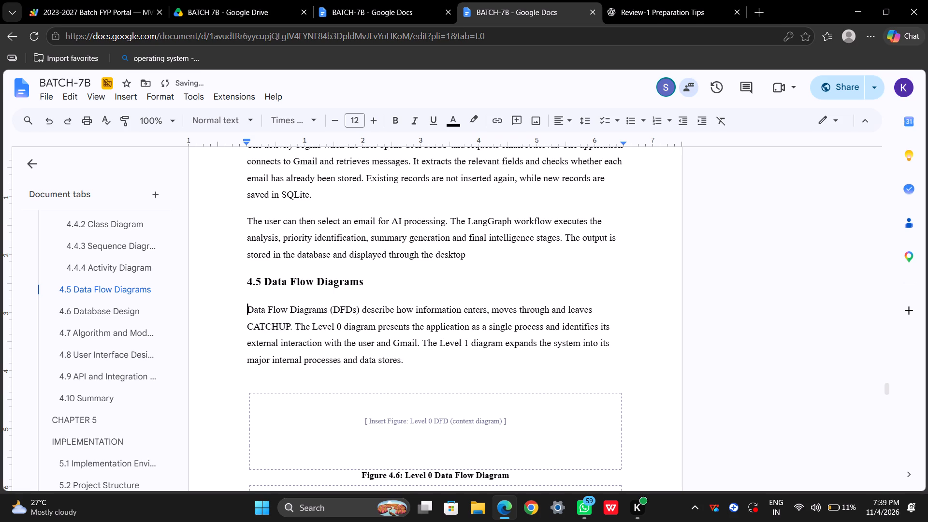
pyautogui.click(491, 256)
pyautogui.hotkey('ctrl', 'v')
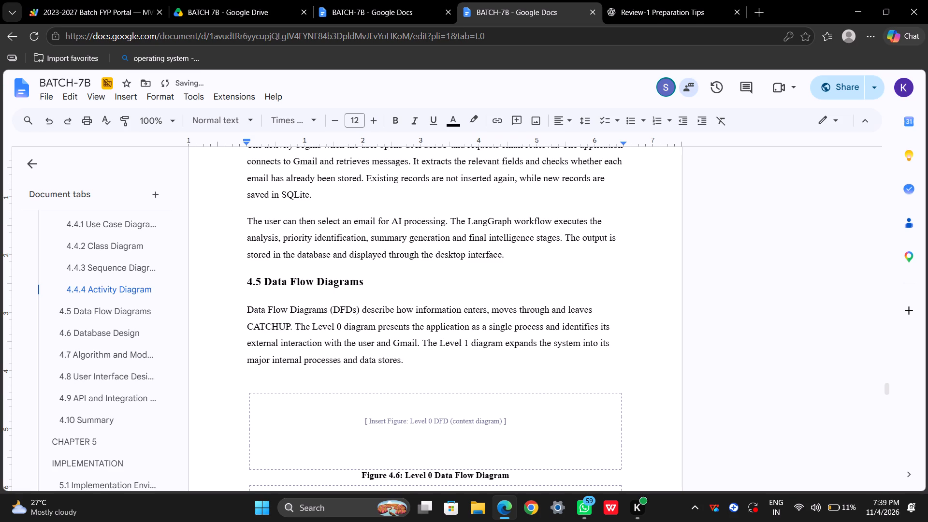
# Delete the empty line between the 4.5 introductory paragraph and the Level 0 DFD figure placeholder.
pyautogui.scroll(-1, 391, 319)
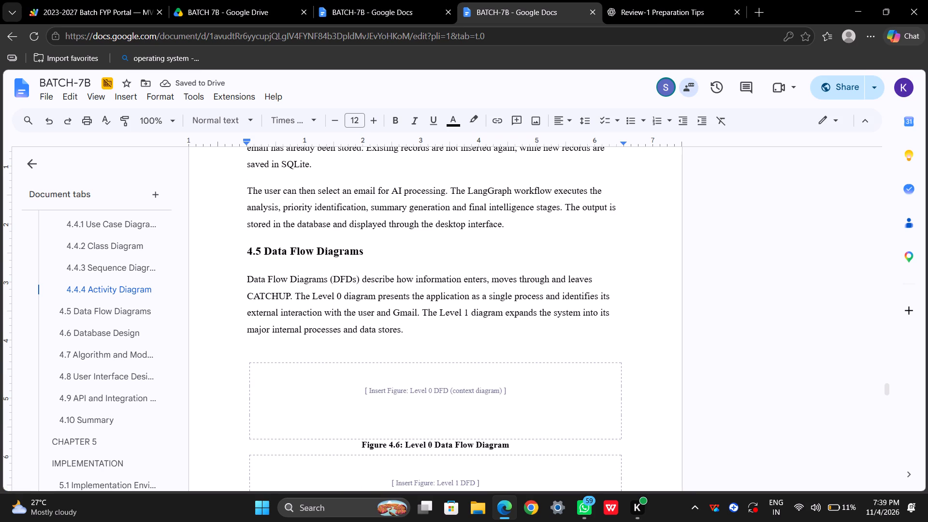
pyautogui.click(310, 352)
pyautogui.press('BackSpace')
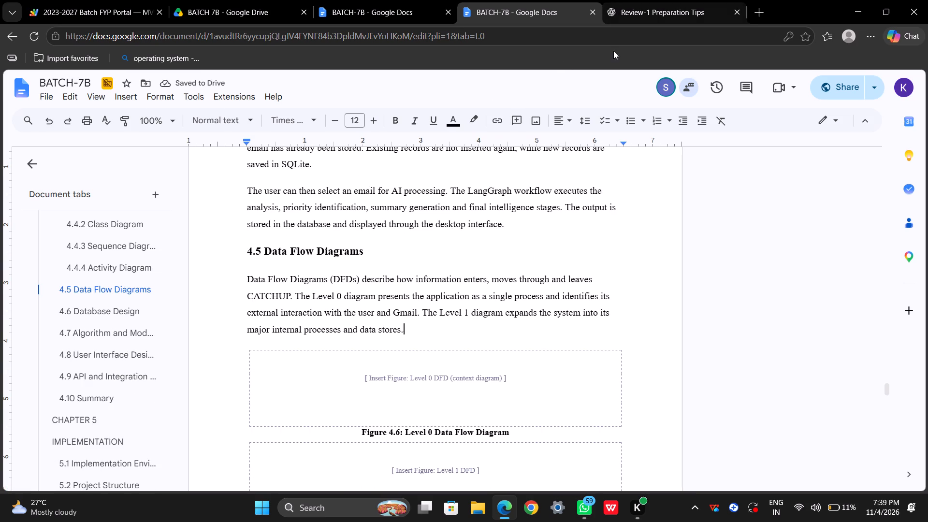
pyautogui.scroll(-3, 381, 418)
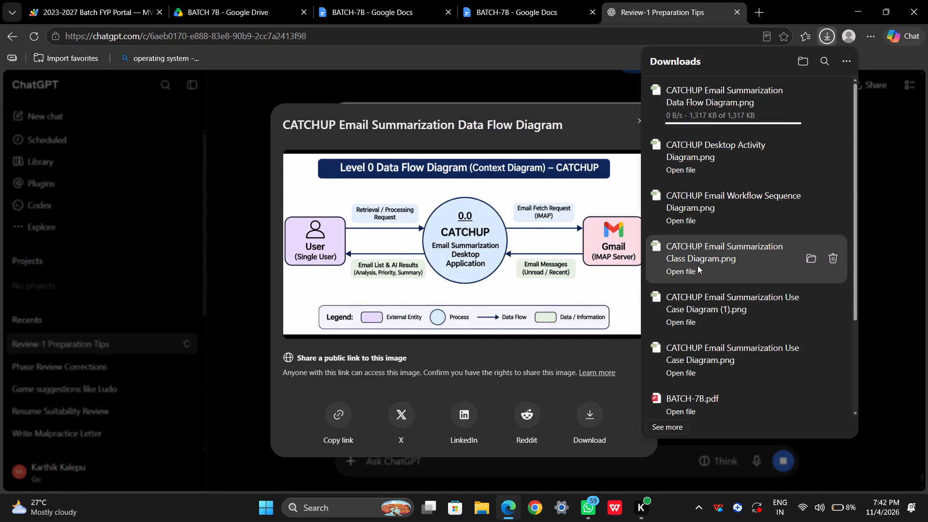
# In the BATCH-7B document, clear the "[ Insert Figure: Level 0 DFD (context diagram) ]" placeholder text while keeping its dashed frame above the Figure 4.6 caption.
pyautogui.click(523, 0)
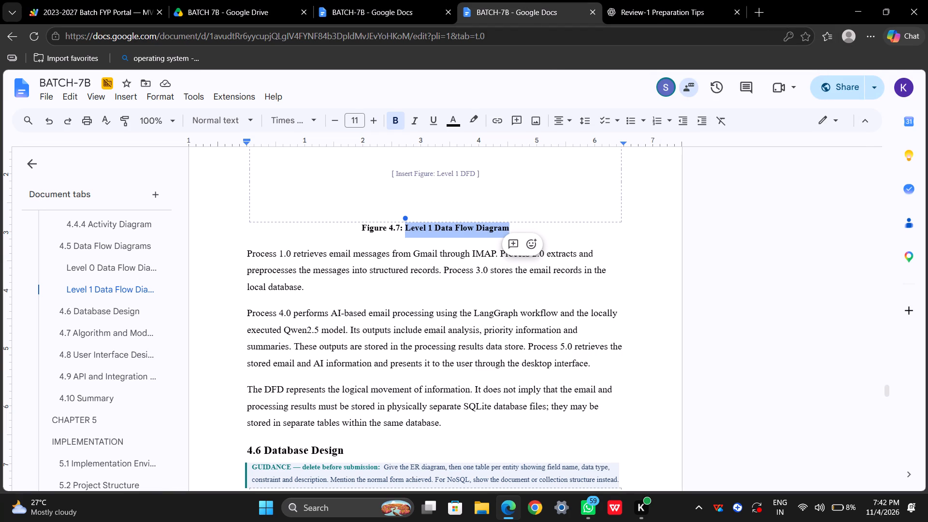
pyautogui.scroll(4, 471, 222)
pyautogui.scroll(2, 386, 315)
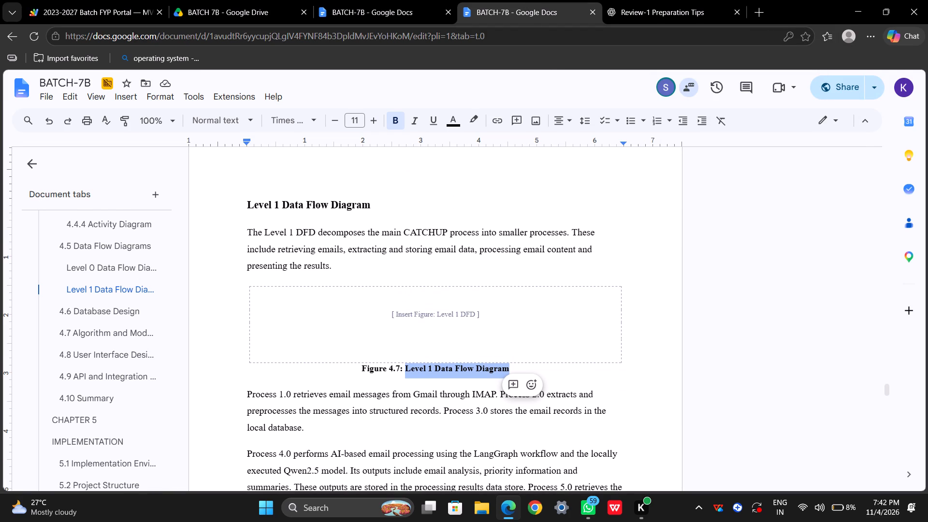
pyautogui.scroll(5, 386, 315)
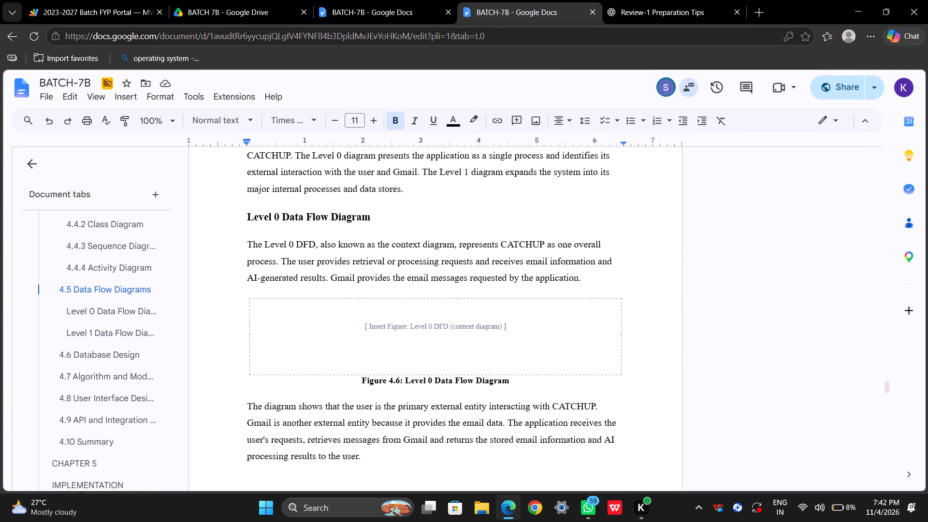
pyautogui.click(368, 315)
pyautogui.click(525, 329)
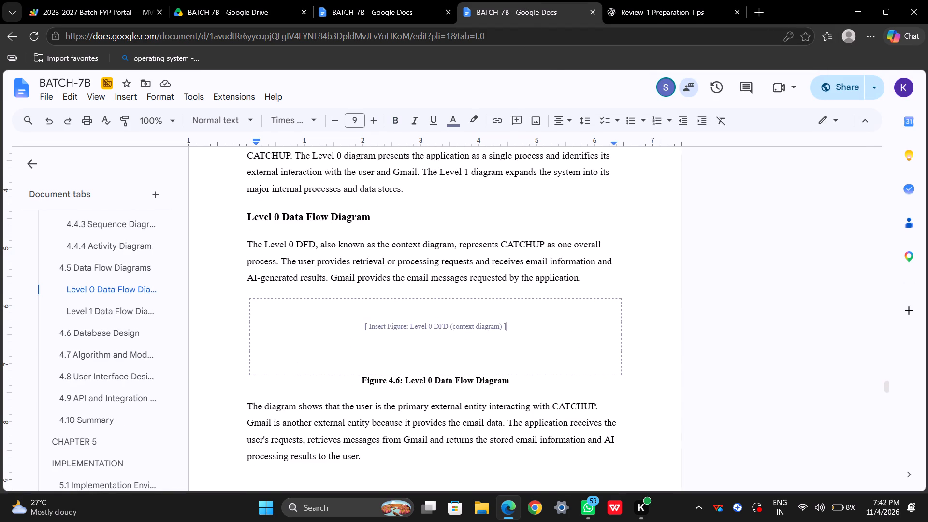
pyautogui.hotkey('ctrl', 'BackSpace')
pyautogui.hotkey('ctrl', 'BackSpace')
pyautogui.hotkey('ctrl', 'BackSpace')
pyautogui.hotkey('ctrl', 'BackSpace')
pyautogui.hotkey('ctrl', 'BackSpace')
pyautogui.hotkey('ctrl', 'BackSpace')
pyautogui.hotkey('ctrl', 'BackSpace')
pyautogui.hotkey('ctrl', 'BackSpace')
pyautogui.hotkey('ctrl', 'BackSpace')
pyautogui.hotkey('ctrl', 'BackSpace')
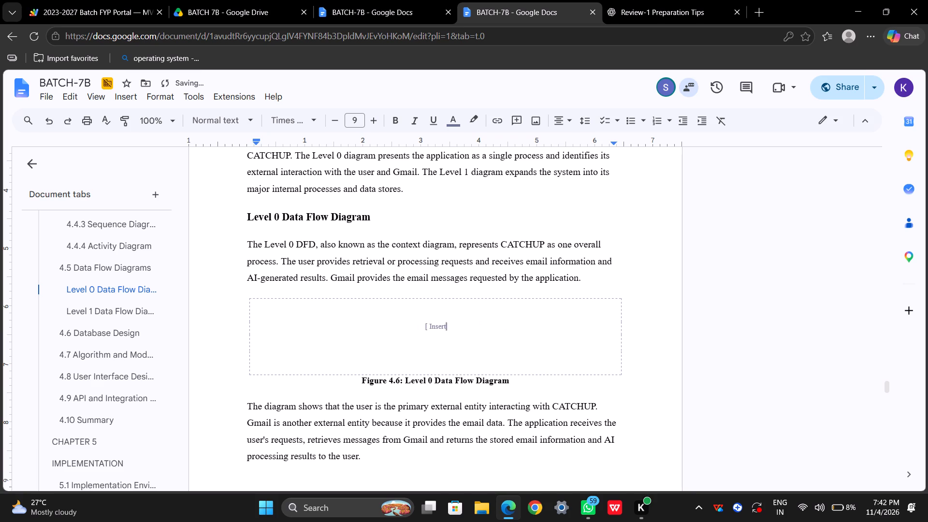
pyautogui.hotkey('ctrl', 'BackSpace')
pyautogui.hotkey('ctrl', 'BackSpace')
pyautogui.hotkey('ctrl', 'BackSpace')
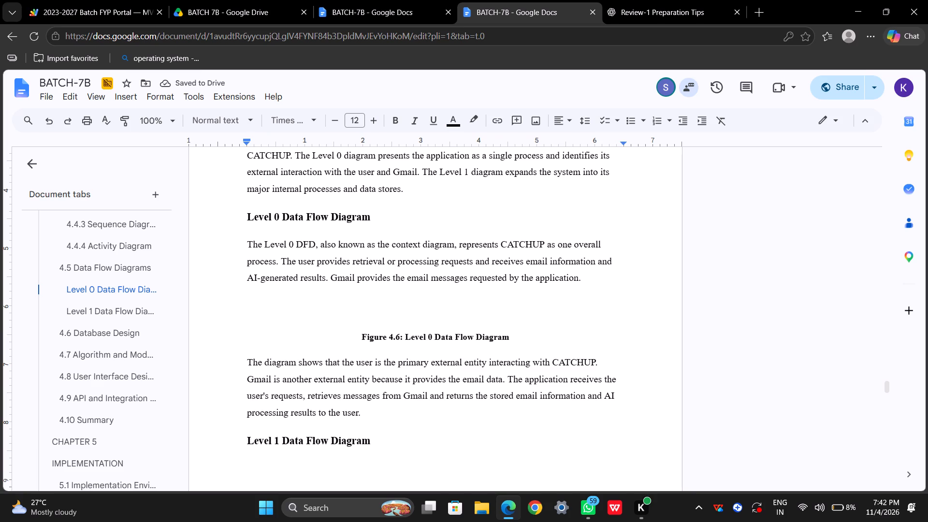
pyautogui.hotkey('ctrl', 'z')
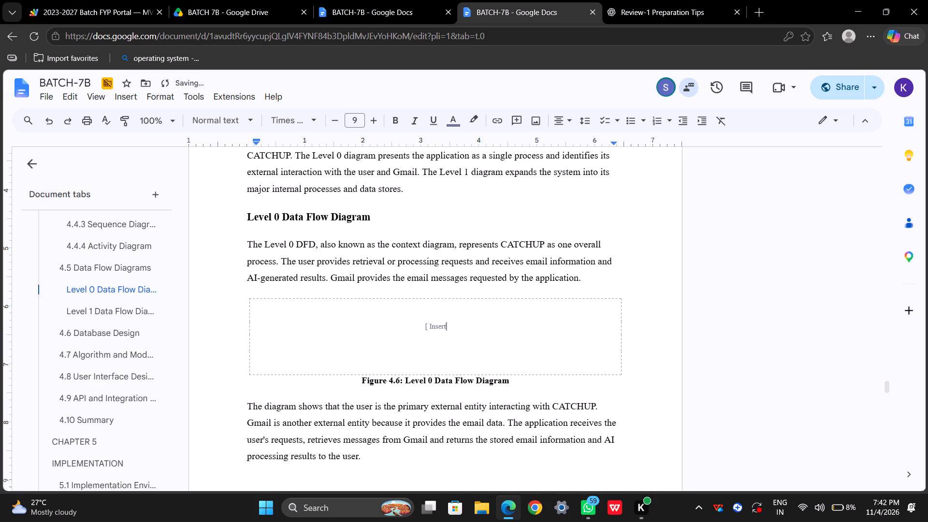
pyautogui.press('BackSpace')
pyautogui.press('BackSpace')
pyautogui.press('BackSpace')
pyautogui.press('BackSpace')
pyautogui.press('BackSpace')
pyautogui.press('BackSpace')
pyautogui.press('BackSpace')
pyautogui.press('BackSpace')
pyautogui.press('BackSpace')
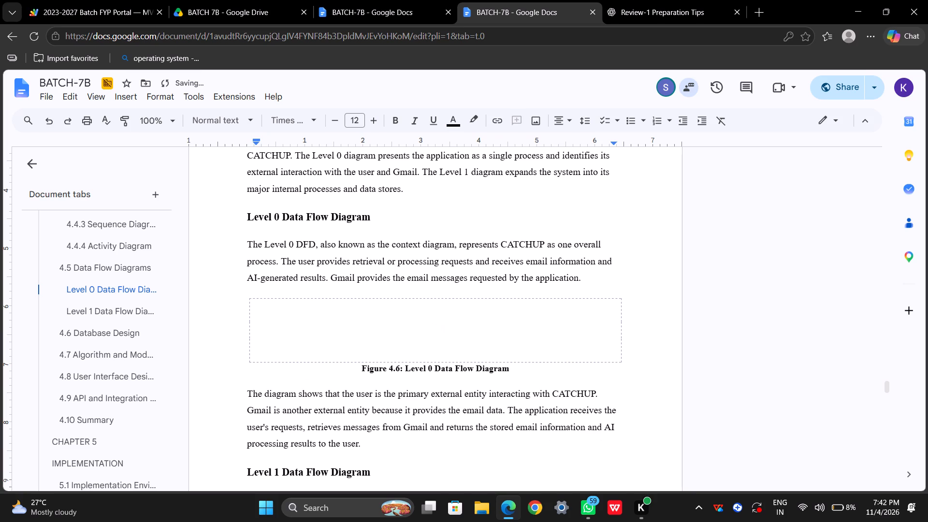
# Insert the downloaded image "CATCHUP Email Summarization Data Flow Diagram" from the computer into the empty Figure 4.6 frame.
pyautogui.click(136, 98)
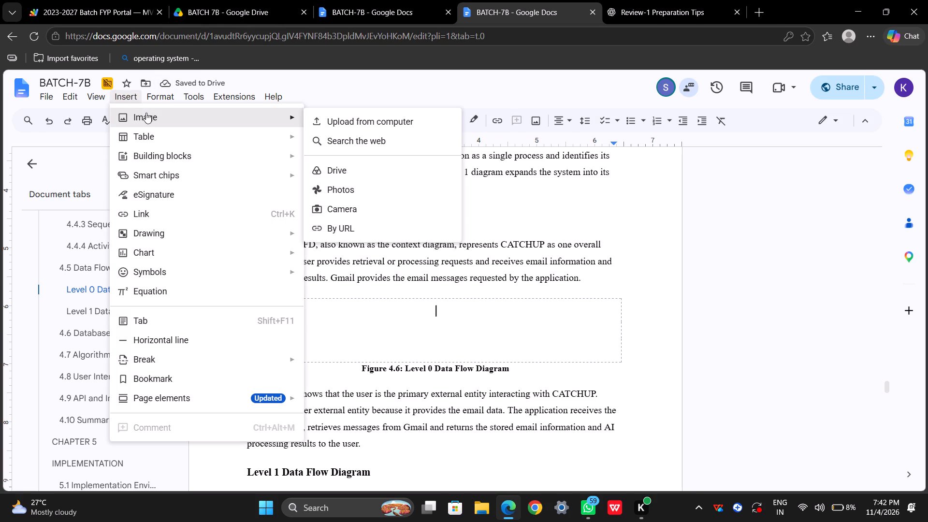
pyautogui.click(146, 113)
pyautogui.click(359, 128)
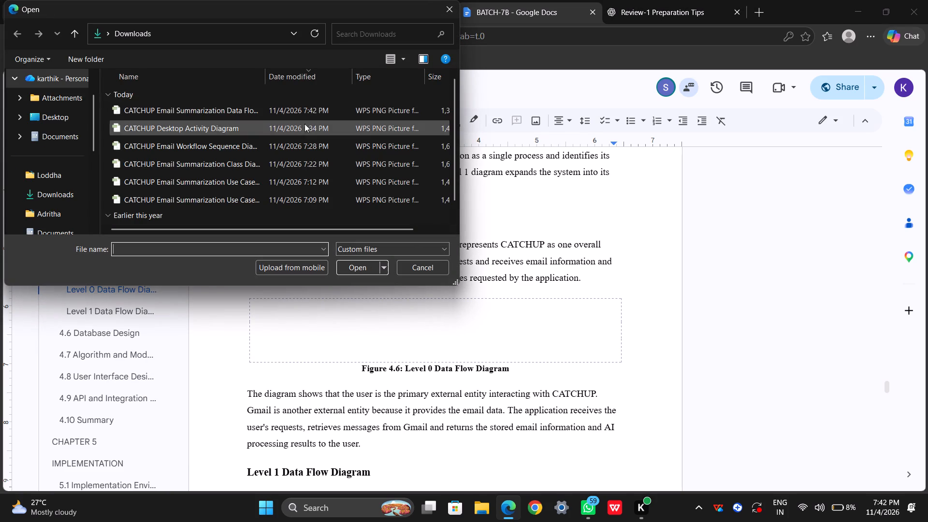
pyautogui.doubleClick(320, 110)
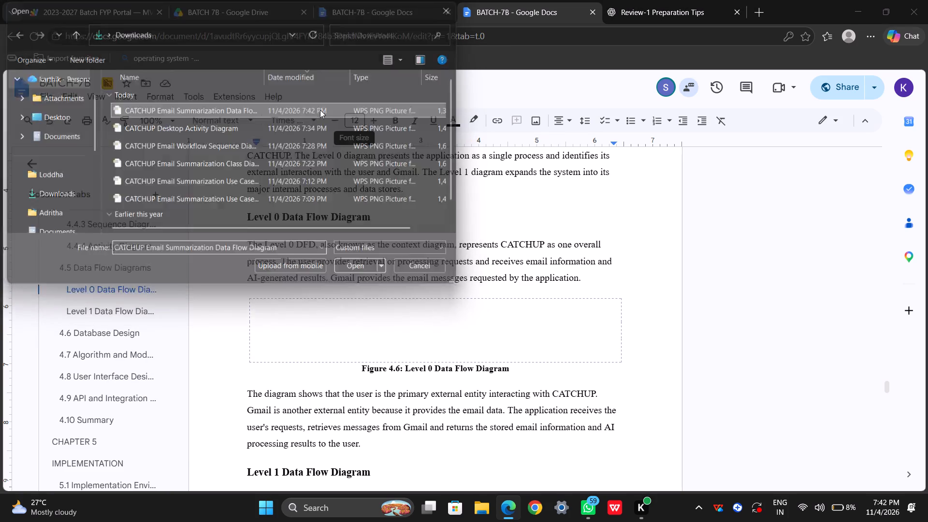
# Delete the two empty lines below the Level 0 diagram image inside the Figure 4.6 frame.
pyautogui.scroll(5, 380, 356)
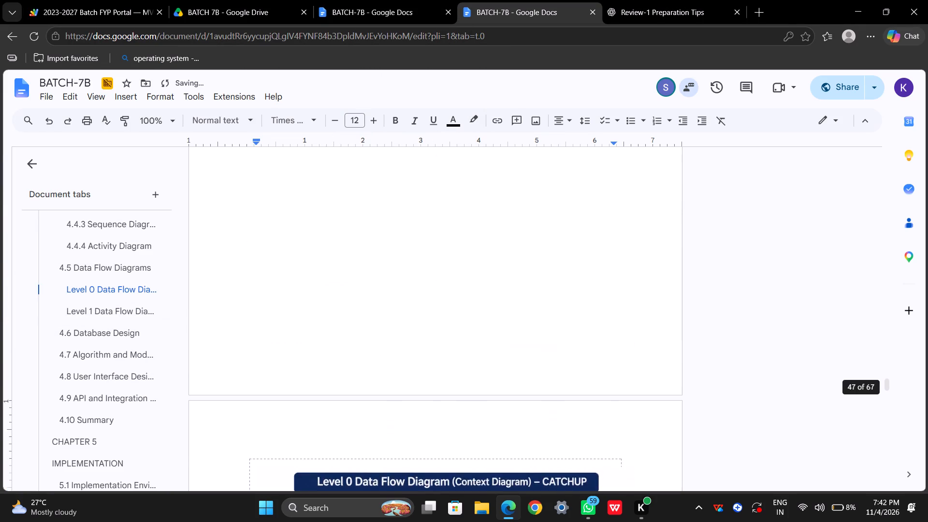
pyautogui.scroll(3, 380, 356)
pyautogui.scroll(-10, 380, 356)
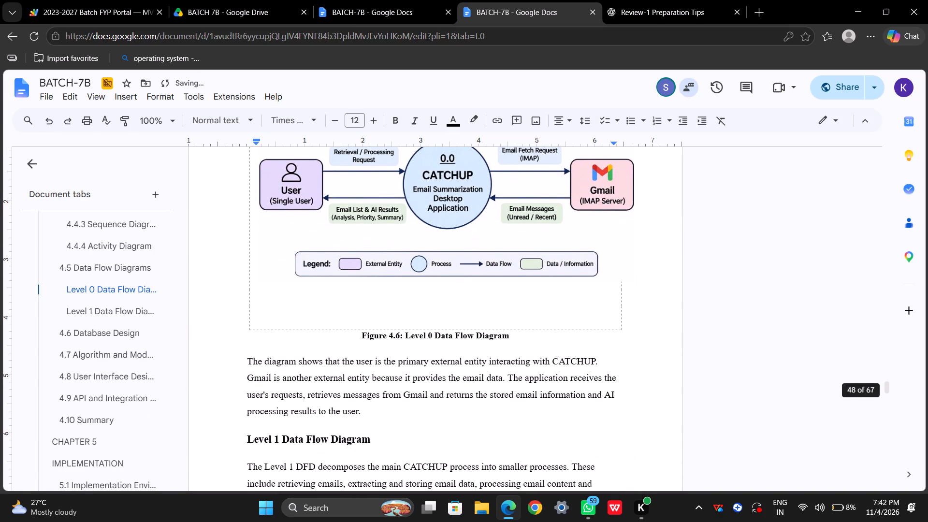
pyautogui.click(440, 325)
pyautogui.press('BackSpace')
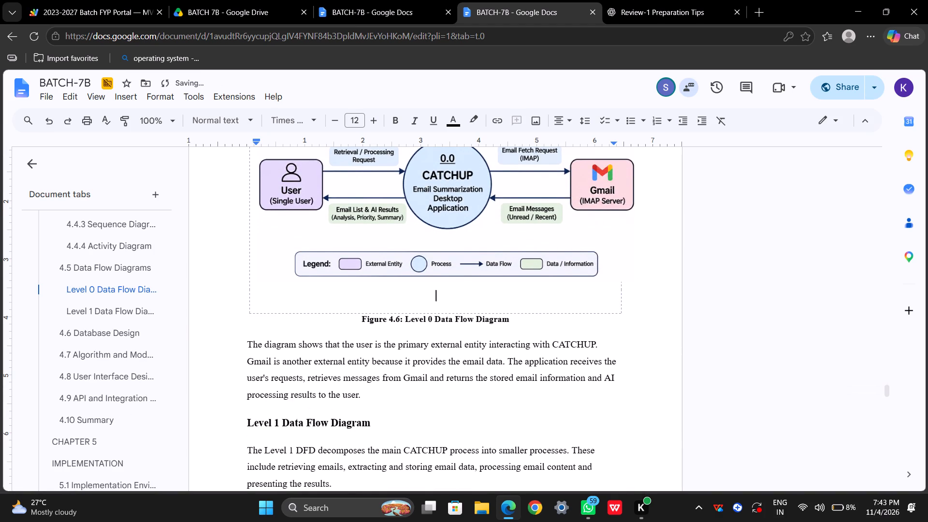
pyautogui.press('BackSpace')
# Reduce only the Level 0 diagram image's height to about 2.4 inches so it fits on the page with its introductory paragraph.
pyautogui.scroll(4, 440, 325)
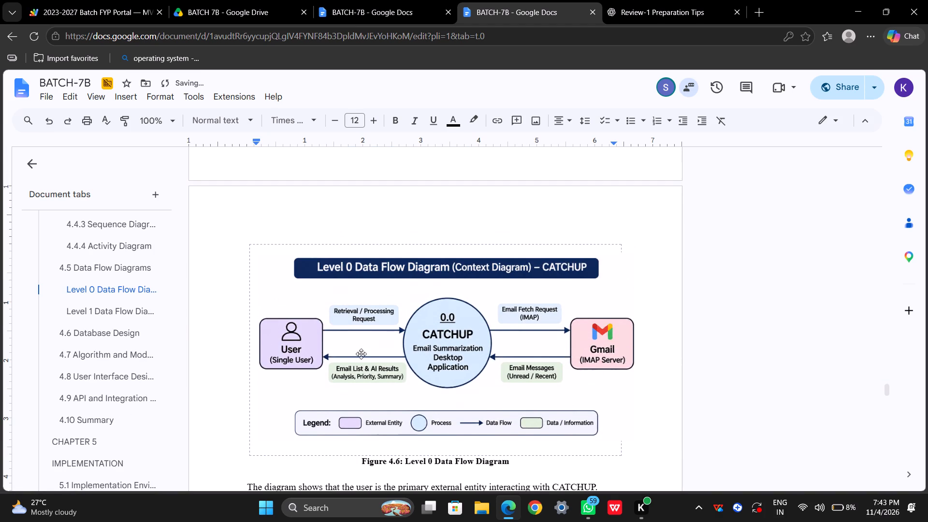
pyautogui.click(435, 411)
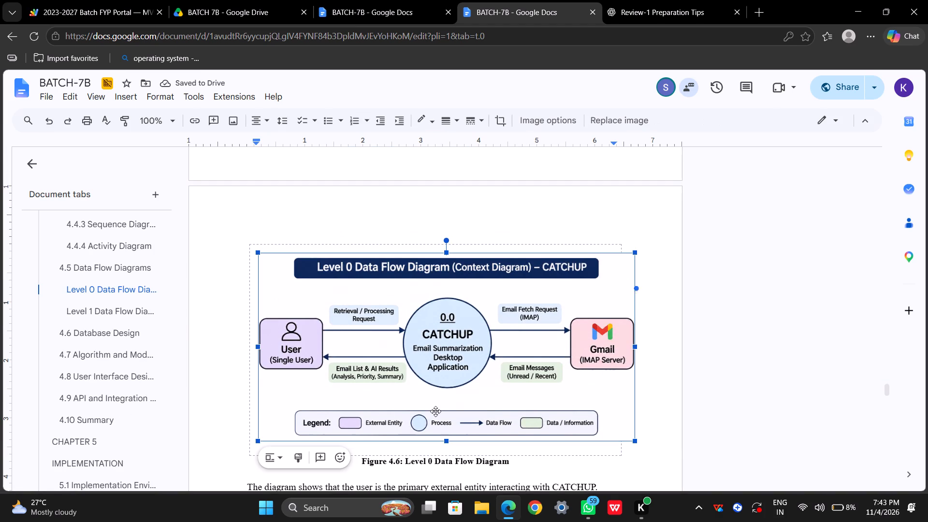
pyautogui.moveTo(446, 439); pyautogui.dragTo(447, 430)
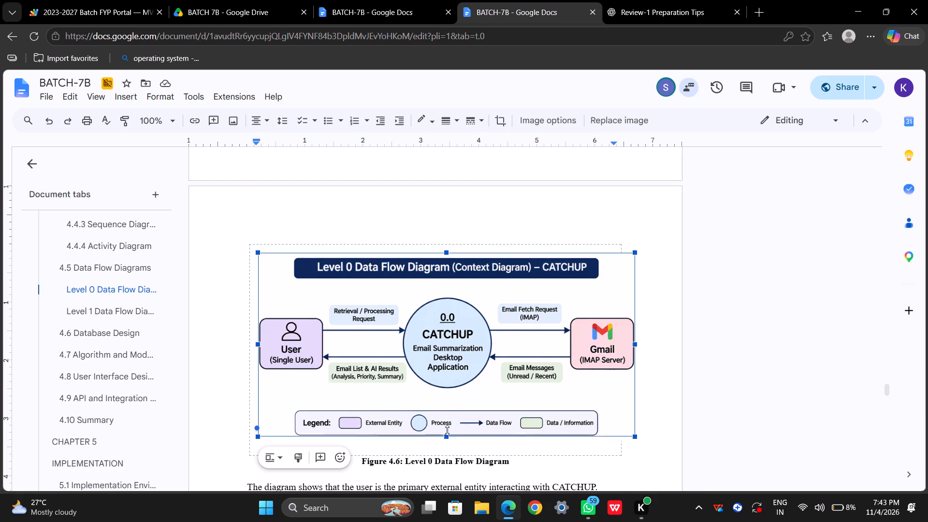
pyautogui.moveTo(447, 430); pyautogui.dragTo(447, 427)
pyautogui.moveTo(447, 427); pyautogui.dragTo(447, 412)
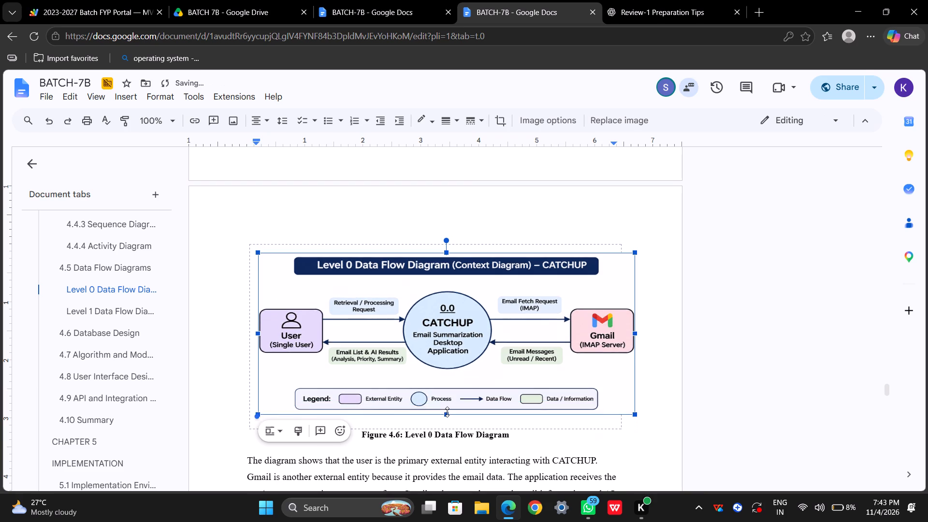
pyautogui.moveTo(447, 412); pyautogui.dragTo(447, 398)
pyautogui.moveTo(447, 398); pyautogui.dragTo(446, 378)
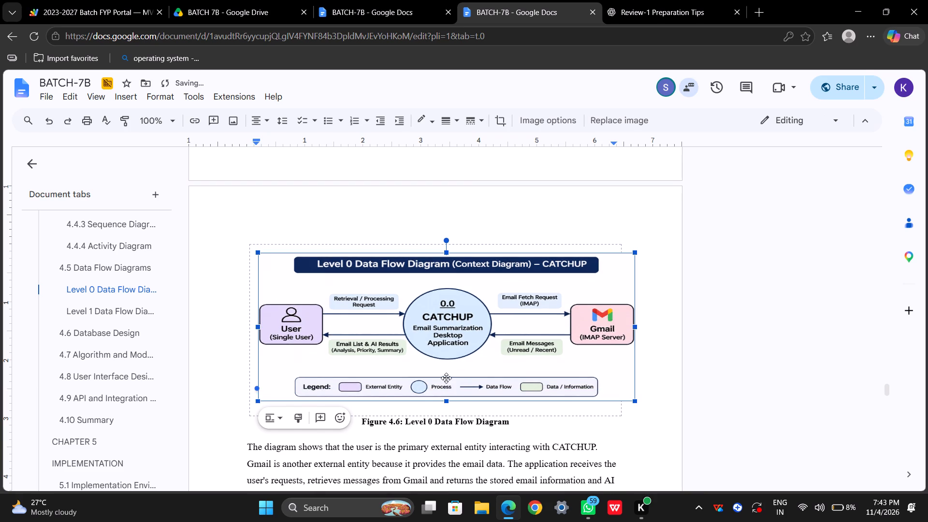
pyautogui.scroll(1, 447, 399)
pyautogui.moveTo(447, 403); pyautogui.dragTo(447, 394)
pyautogui.scroll(2, 447, 394)
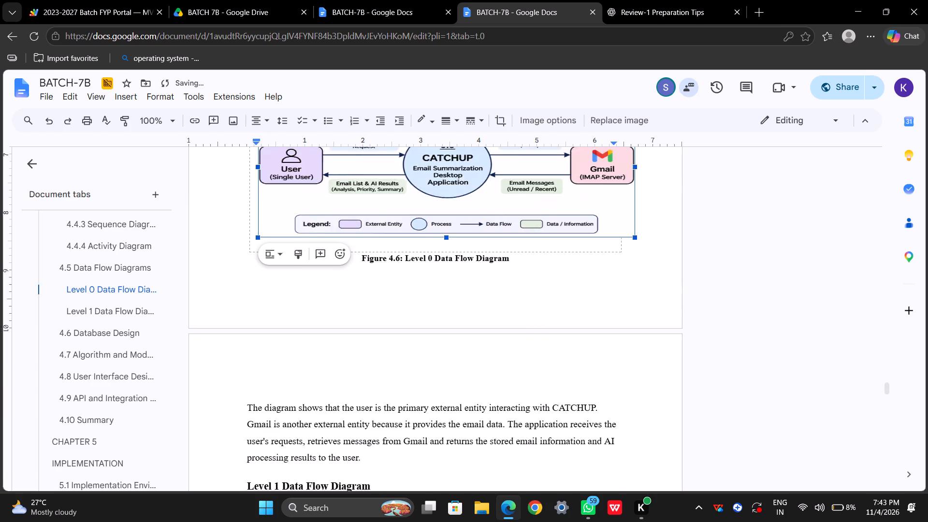
pyautogui.scroll(3, 447, 394)
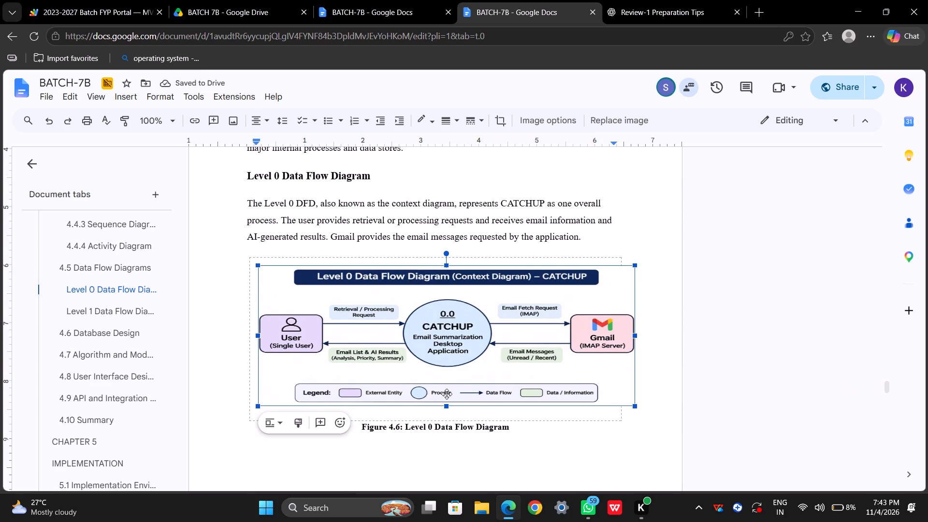
# Stretch the Level 0 diagram slightly taller inside the Figure 4.6 frame, undoing only the second enlargement.
pyautogui.moveTo(445, 406); pyautogui.dragTo(446, 413)
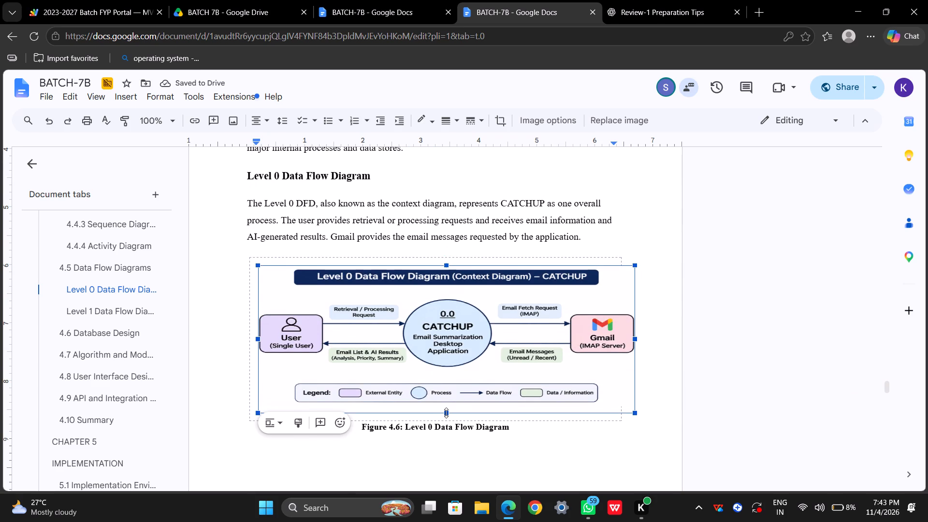
pyautogui.moveTo(446, 413); pyautogui.dragTo(447, 417)
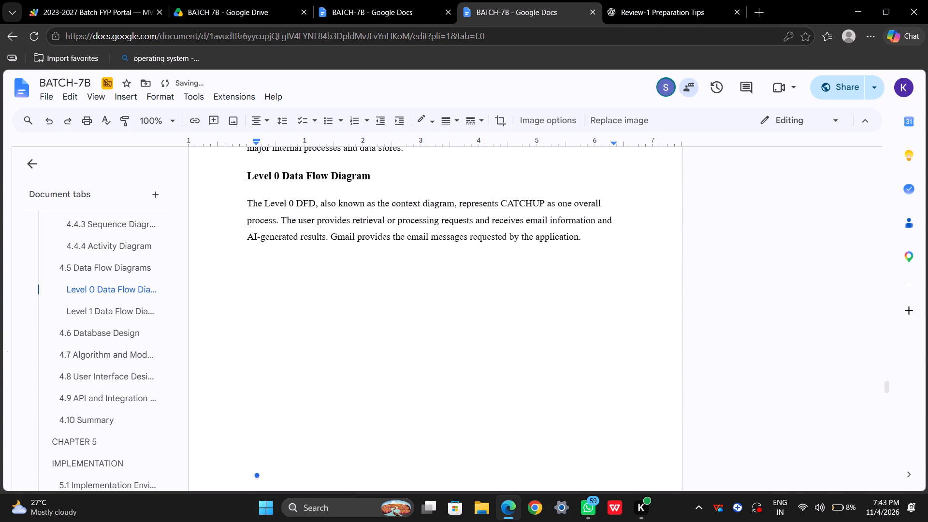
pyautogui.hotkey('ctrl', 'z')
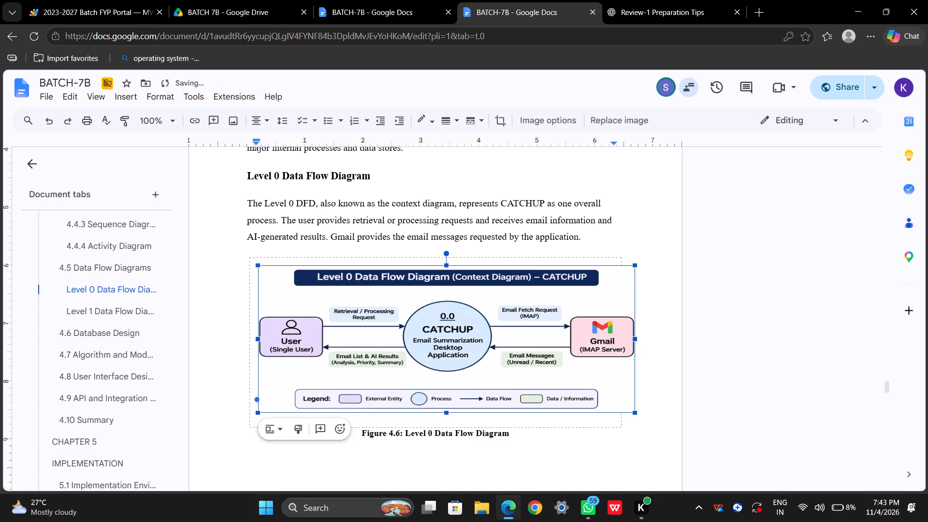
pyautogui.scroll(-2, 485, 426)
pyautogui.scroll(1, 485, 426)
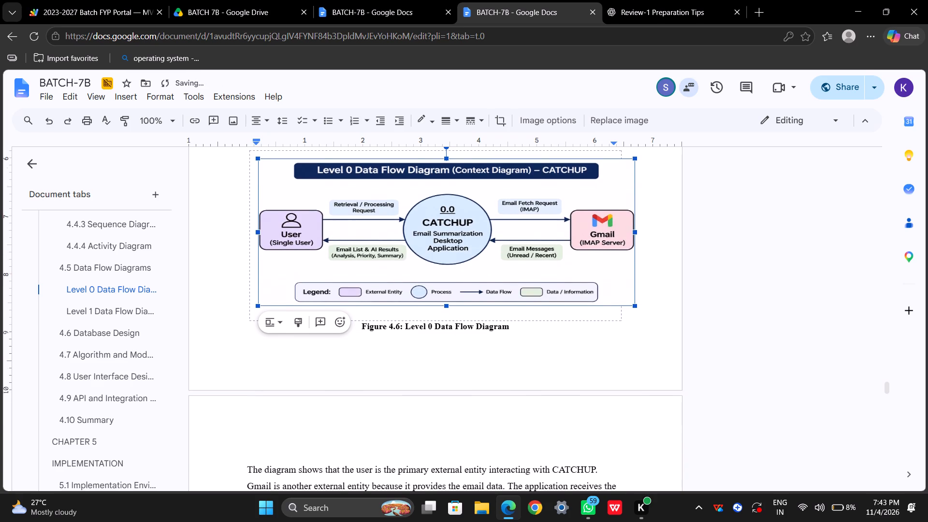
pyautogui.scroll(1, 485, 426)
pyautogui.scroll(-1, 499, 407)
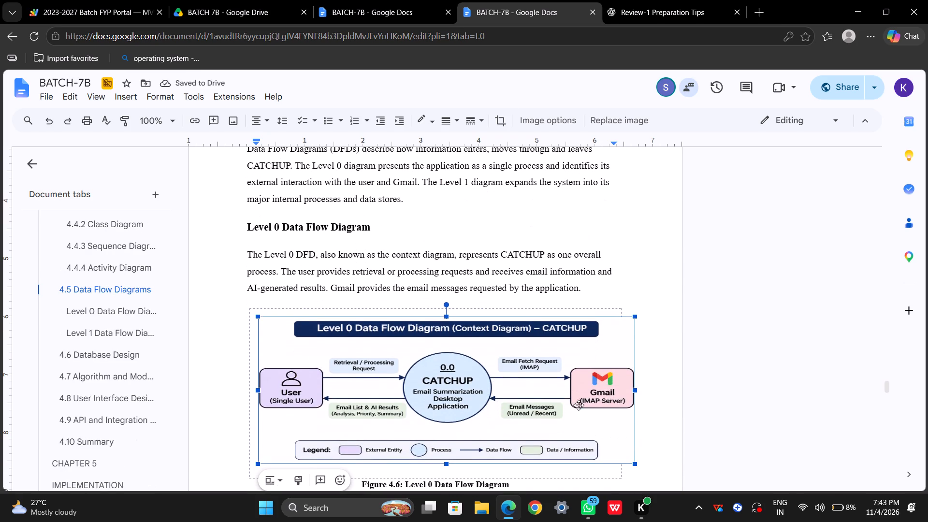
pyautogui.scroll(-1, 602, 374)
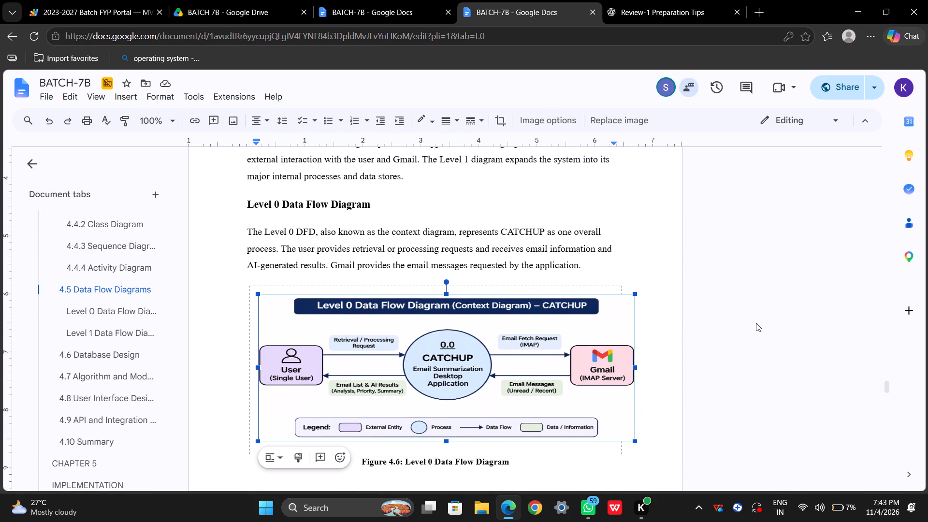
pyautogui.click(756, 323)
pyautogui.doubleClick(582, 363)
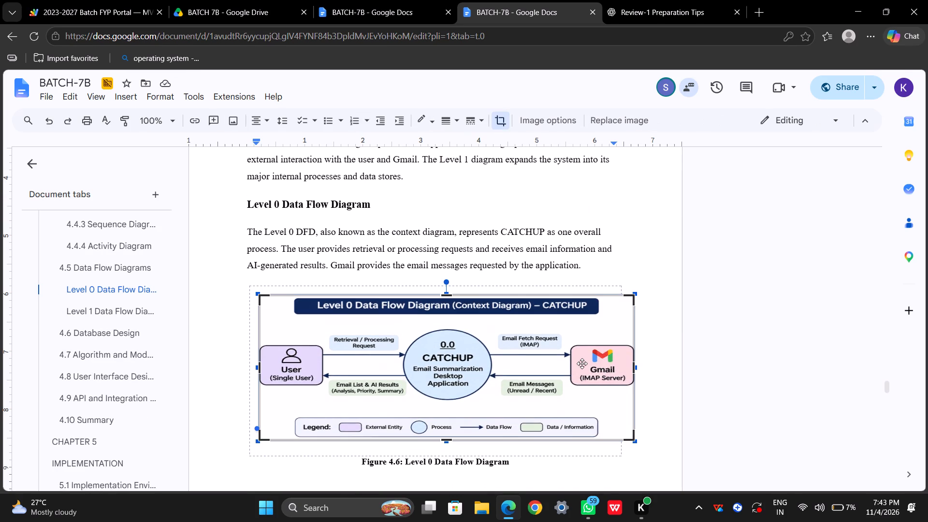
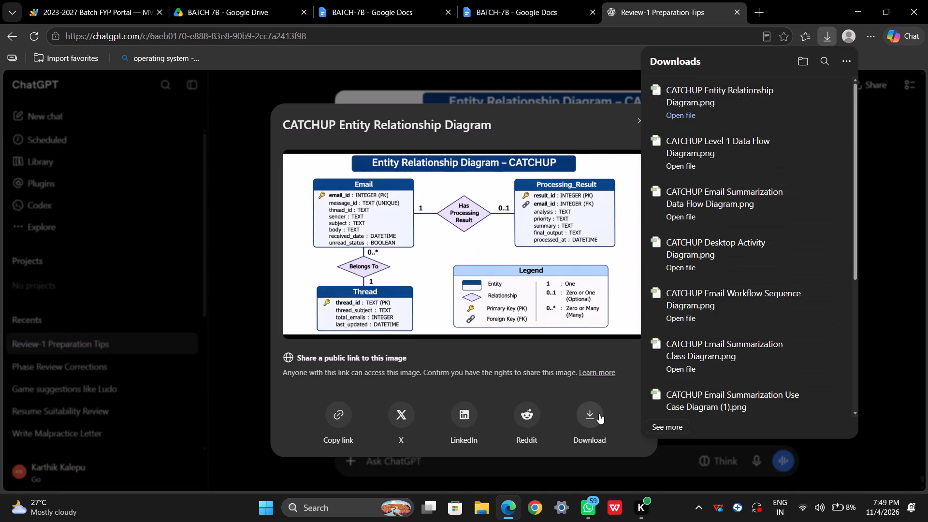
# In the BATCH-7B report, delete the "[ Insert Figure: Entity Relationship diagram ]" placeholder from the box above the Figure 4.8 caption.
pyautogui.click(535, 12)
pyautogui.click(521, 281)
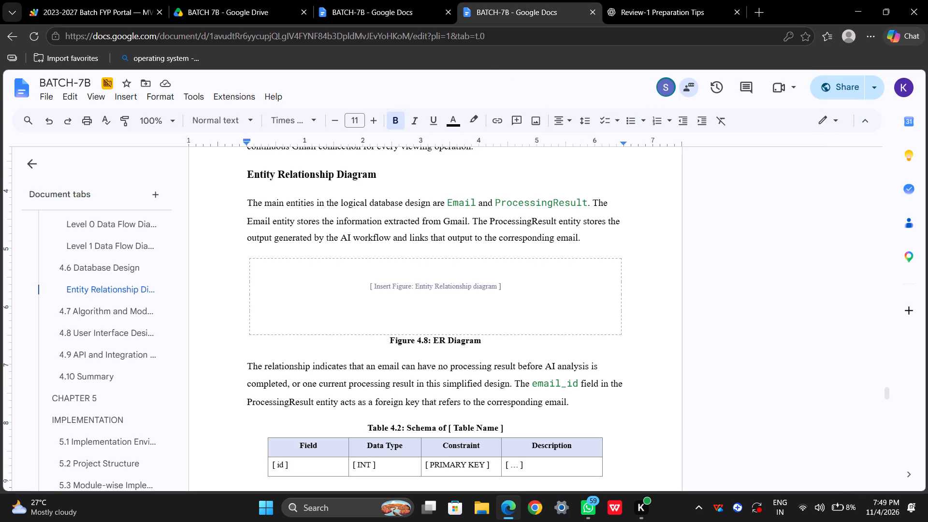
pyautogui.click(507, 291)
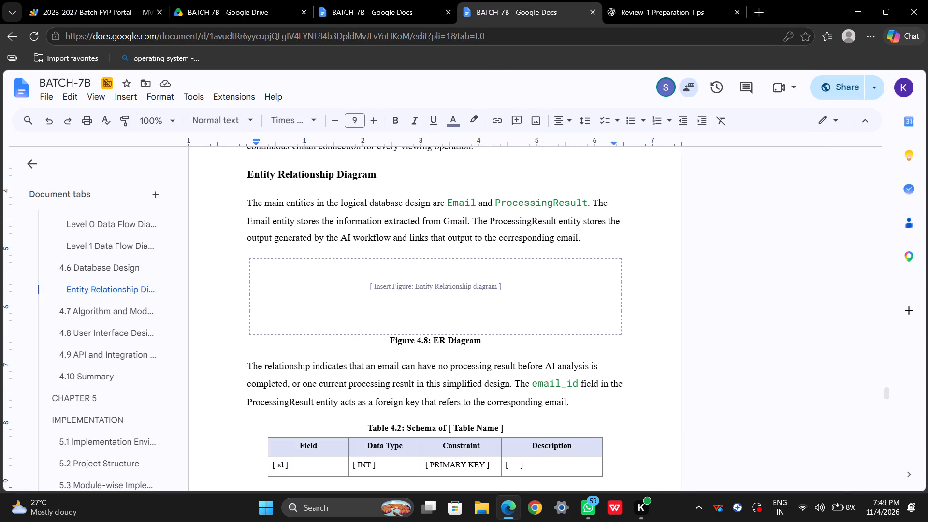
pyautogui.hotkey('ctrl', 'BackSpace')
pyautogui.hotkey('ctrl', 'BackSpace')
pyautogui.hotkey('ctrl', 'BackSpace')
pyautogui.hotkey('ctrl', 'BackSpace')
pyautogui.hotkey('ctrl', 'BackSpace')
pyautogui.hotkey('ctrl', 'BackSpace')
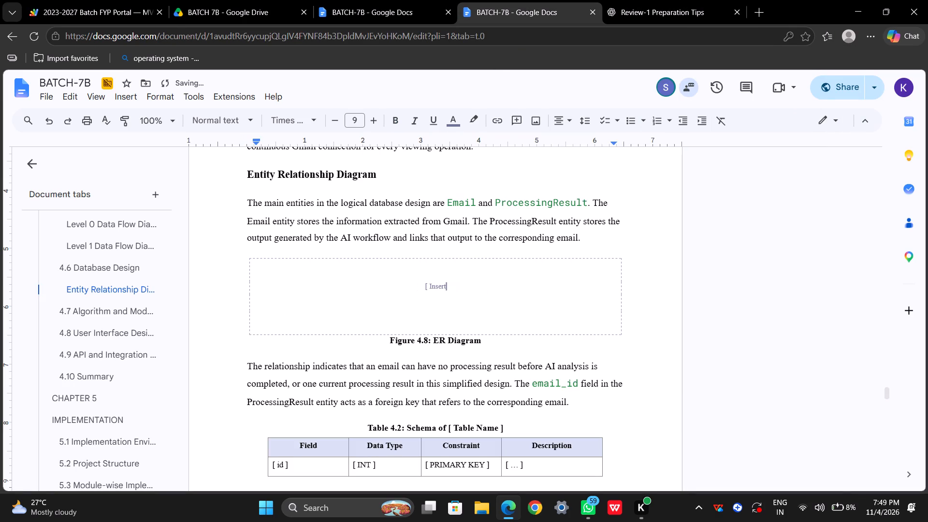
pyautogui.press('BackSpace')
pyautogui.press('BackSpace')
pyautogui.press('BackSpace')
pyautogui.press('BackSpace')
pyautogui.press('BackSpace')
pyautogui.press('BackSpace')
pyautogui.press('BackSpace')
pyautogui.press('BackSpace')
pyautogui.press('BackSpace')
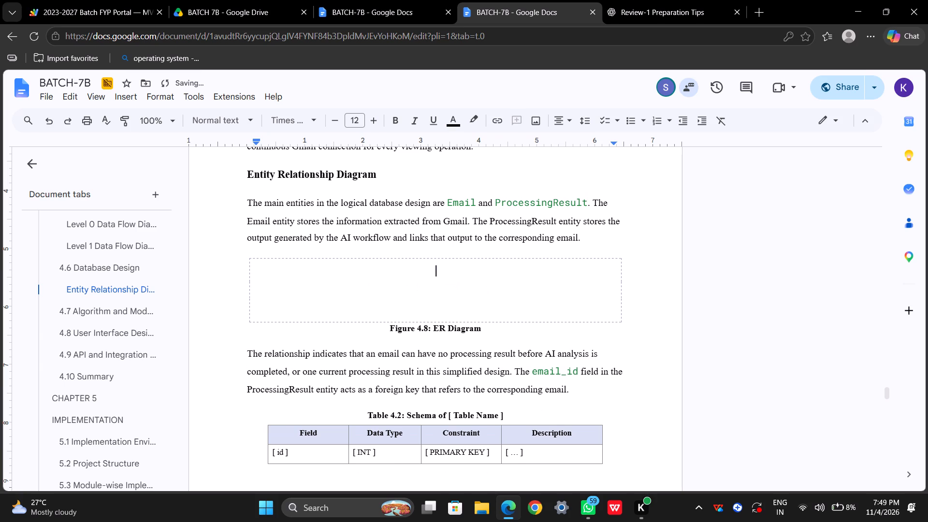
# Insert the downloaded "CATCHUP Entity Relationship Diagram" image from the computer into the empty Figure 4.8 box.
pyautogui.click(114, 98)
pyautogui.click(151, 115)
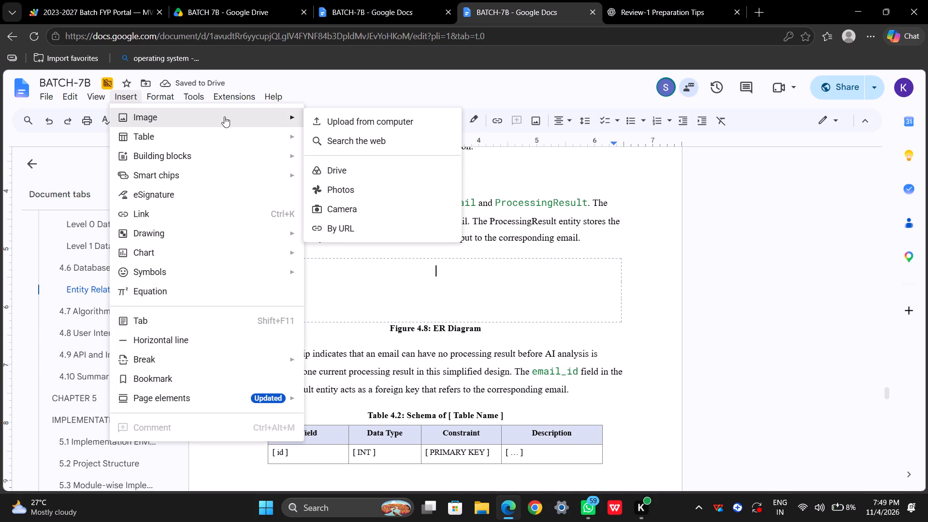
pyautogui.click(346, 118)
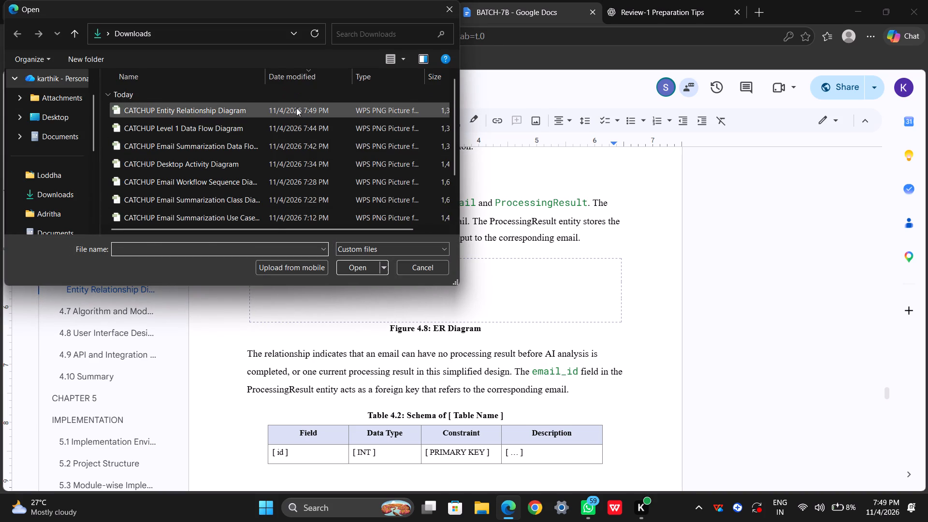
pyautogui.doubleClick(296, 108)
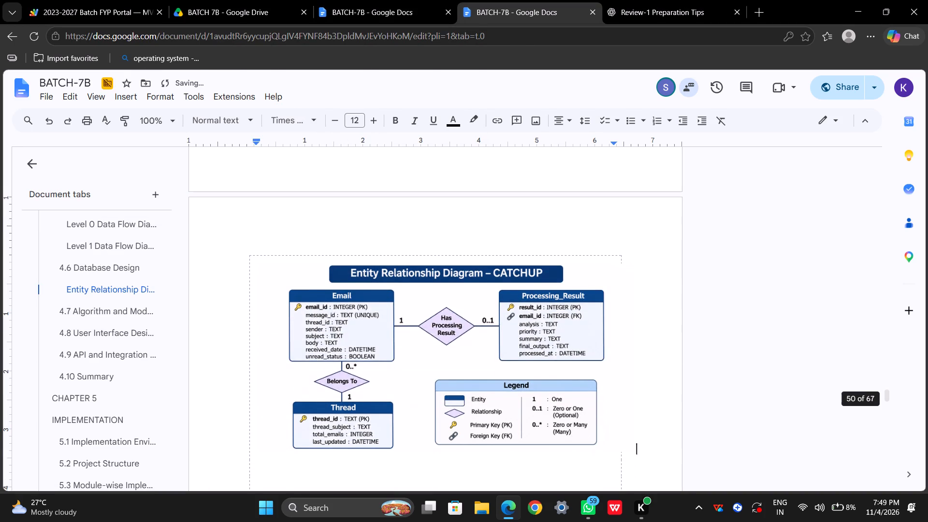
# Remove the extra blank lines beneath the ER diagram inside the Figure 4.8 box.
pyautogui.scroll(5, 396, 248)
pyautogui.scroll(-1, 396, 248)
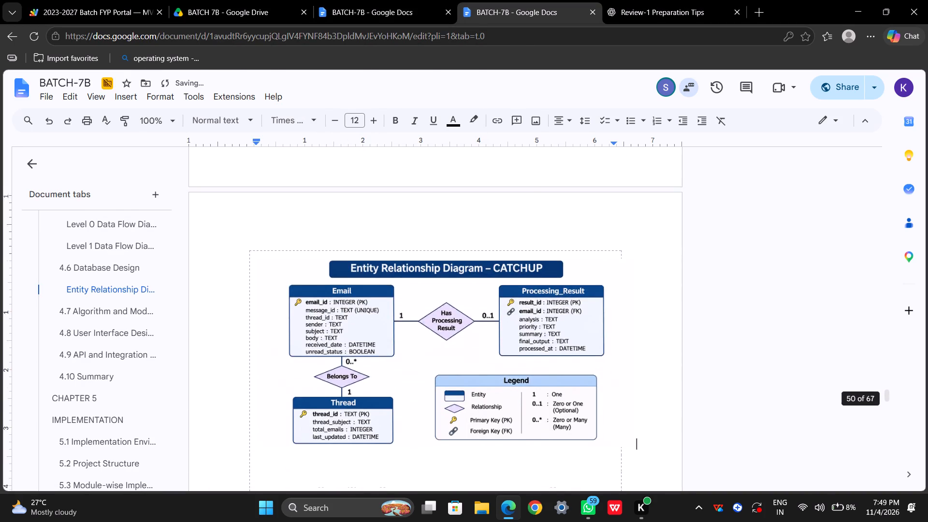
pyautogui.scroll(-1, 396, 248)
pyautogui.scroll(1, 433, 236)
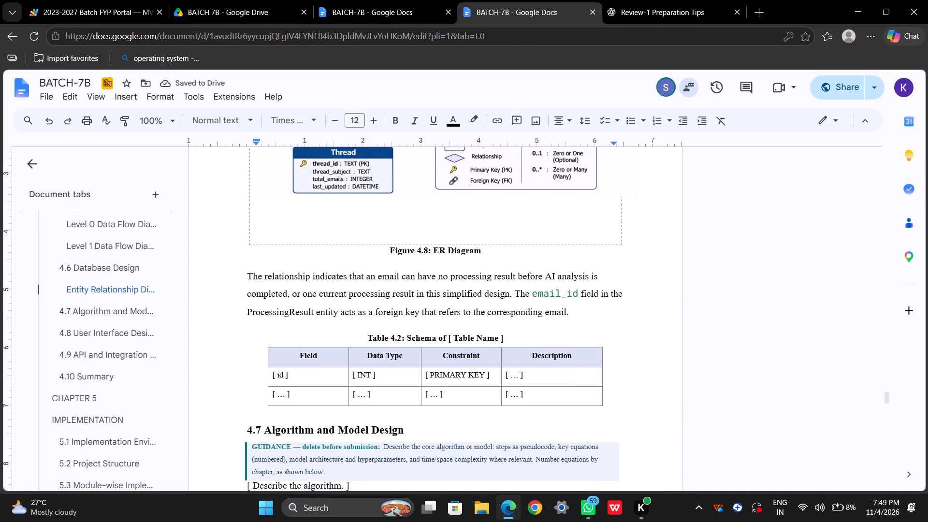
pyautogui.click(437, 225)
pyautogui.press('BackSpace')
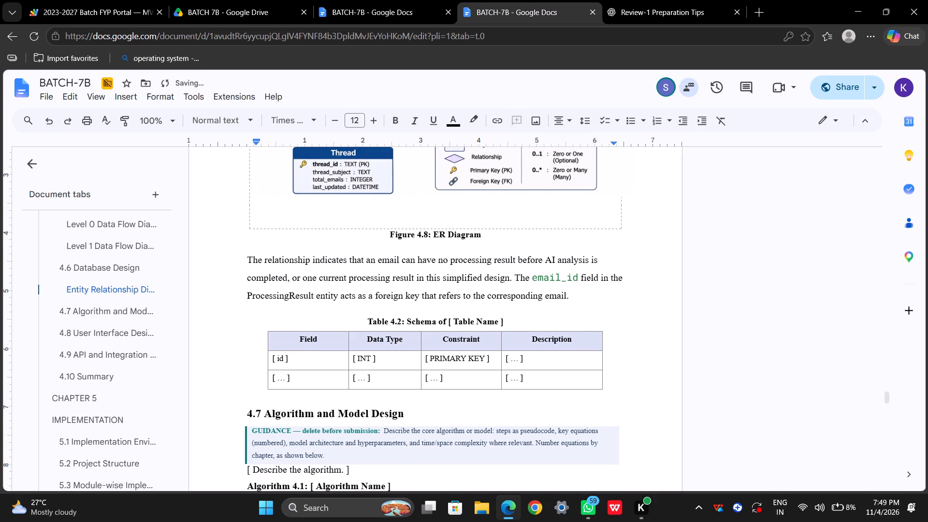
pyautogui.press('BackSpace')
# Crop the ER diagram's right edge so that the image fits inside the dashed border of the Figure 4.8 box.
pyautogui.scroll(3, 421, 275)
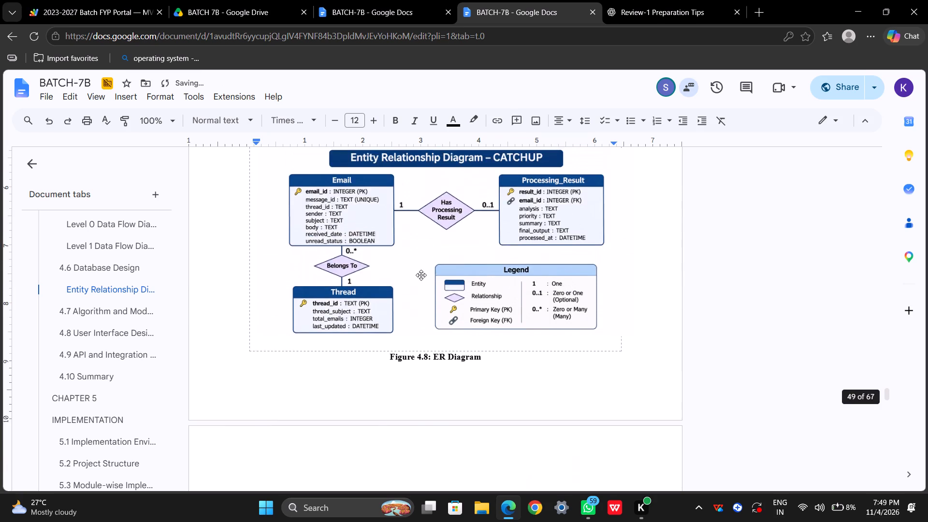
pyautogui.scroll(2, 421, 275)
pyautogui.scroll(-1, 444, 375)
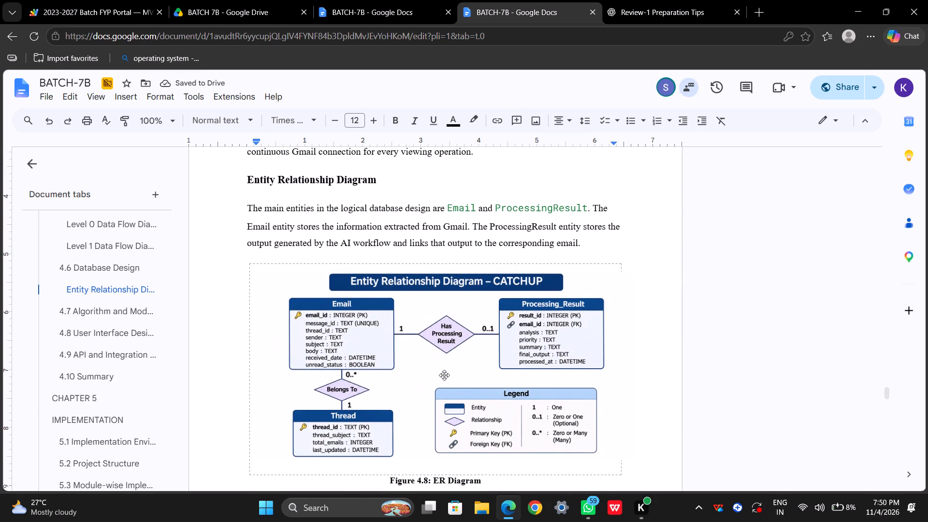
pyautogui.doubleClick(465, 362)
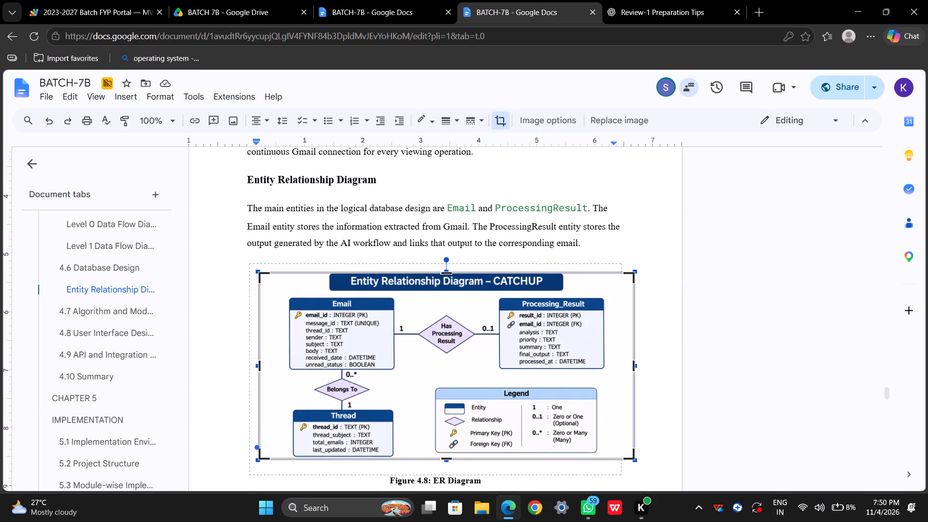
pyautogui.moveTo(633, 365); pyautogui.dragTo(616, 365)
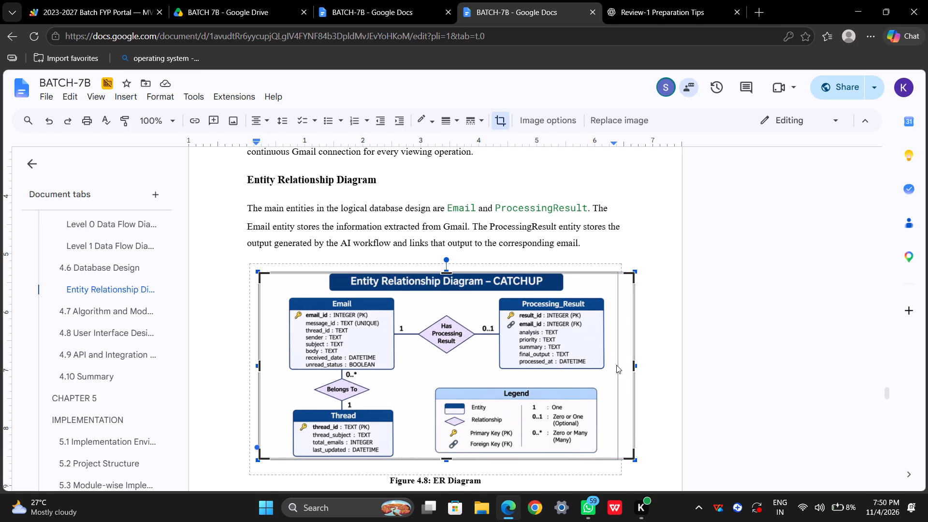
pyautogui.moveTo(616, 365); pyautogui.dragTo(614, 365)
pyautogui.moveTo(614, 365); pyautogui.dragTo(622, 368)
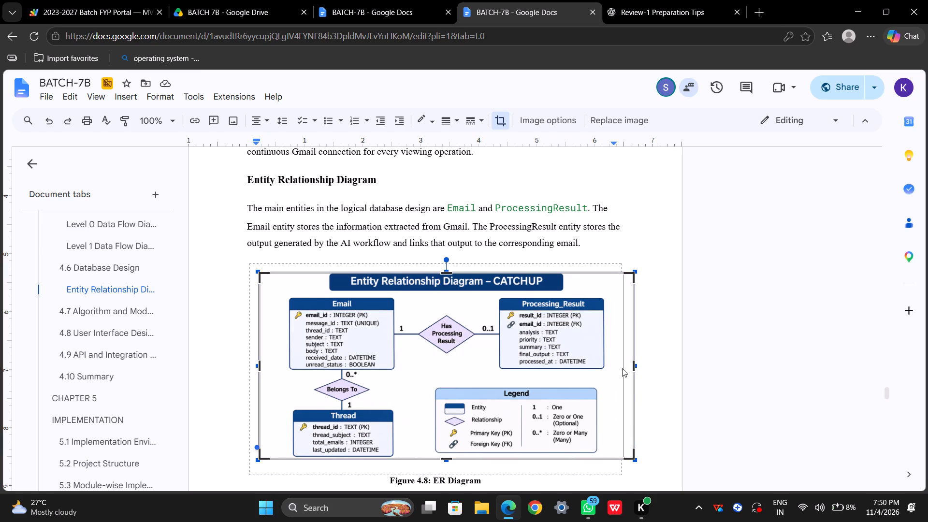
pyautogui.moveTo(622, 368); pyautogui.dragTo(616, 368)
pyautogui.moveTo(616, 368); pyautogui.dragTo(618, 368)
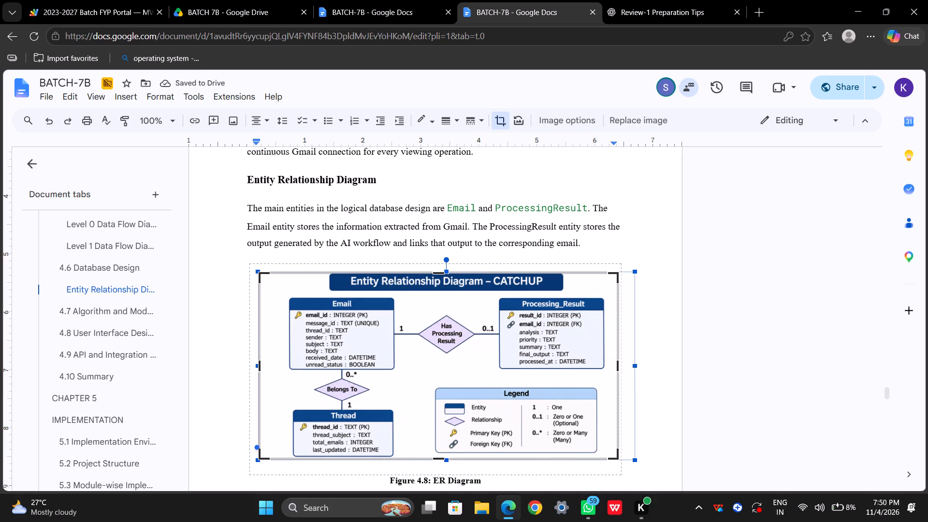
pyautogui.click(654, 363)
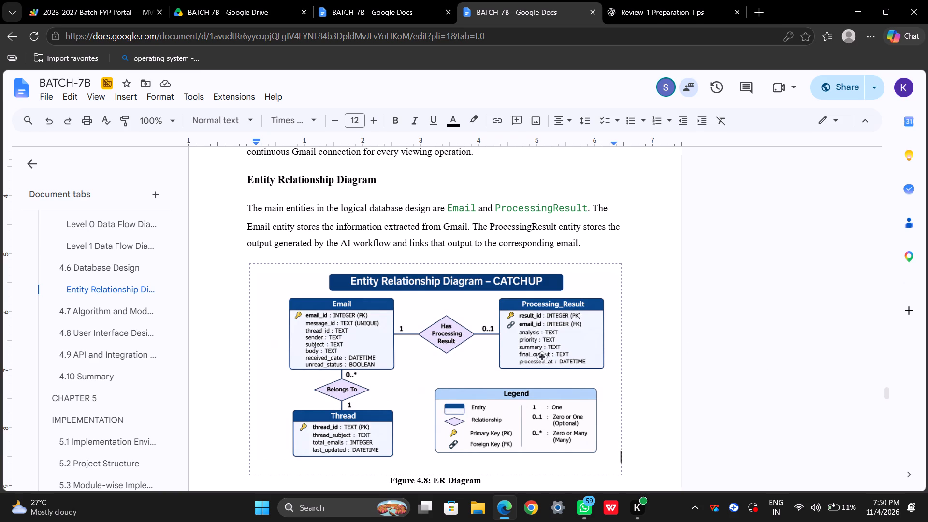
# Shift the ER diagram slightly left within its crop frame to centre its contents in the Figure 4.8 box.
pyautogui.doubleClick(471, 355)
pyautogui.moveTo(471, 355); pyautogui.dragTo(453, 355)
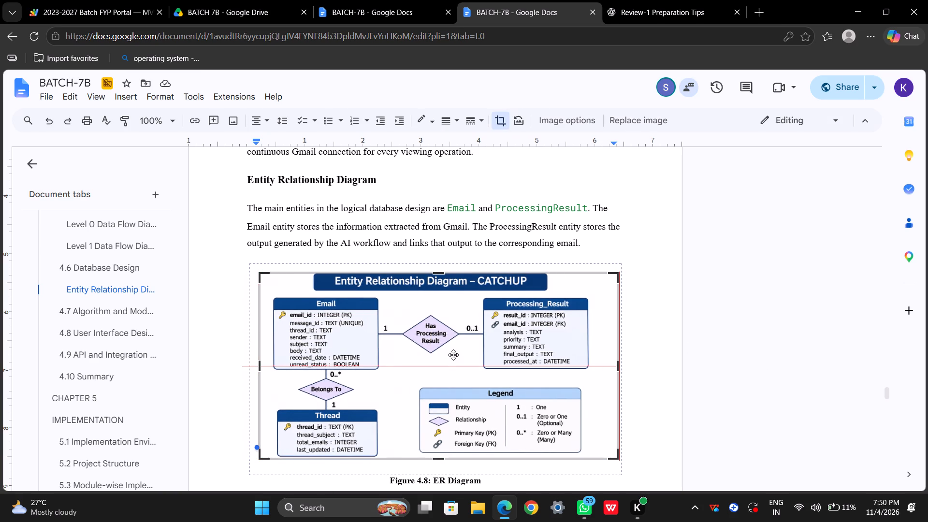
pyautogui.click(742, 324)
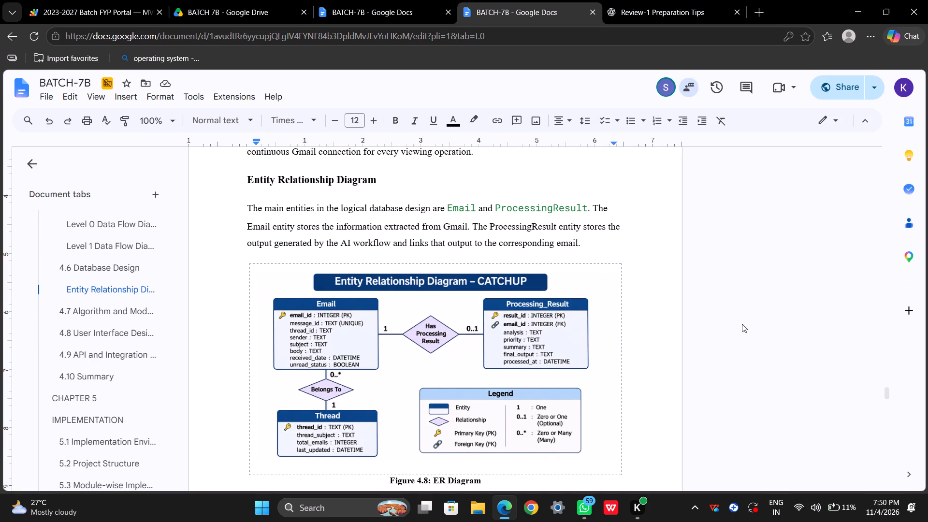
pyautogui.scroll(-2, 735, 347)
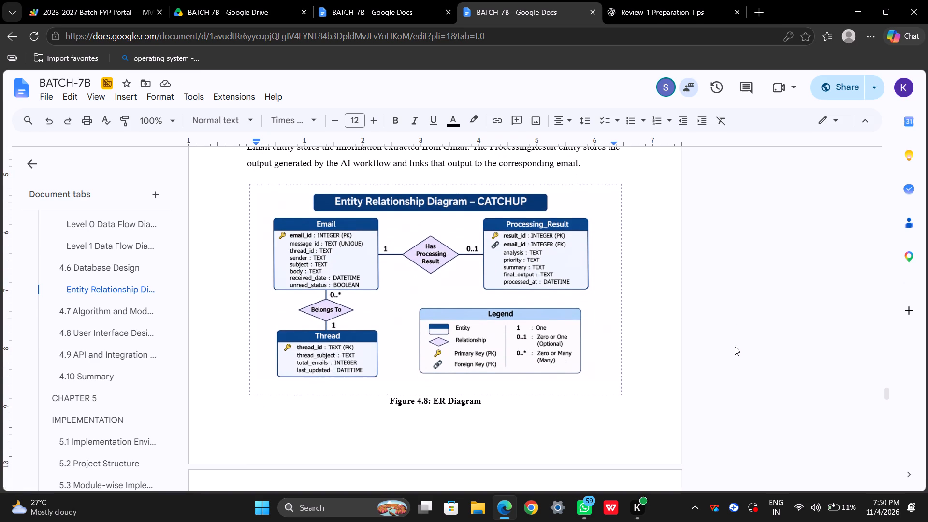
pyautogui.scroll(-5, 735, 347)
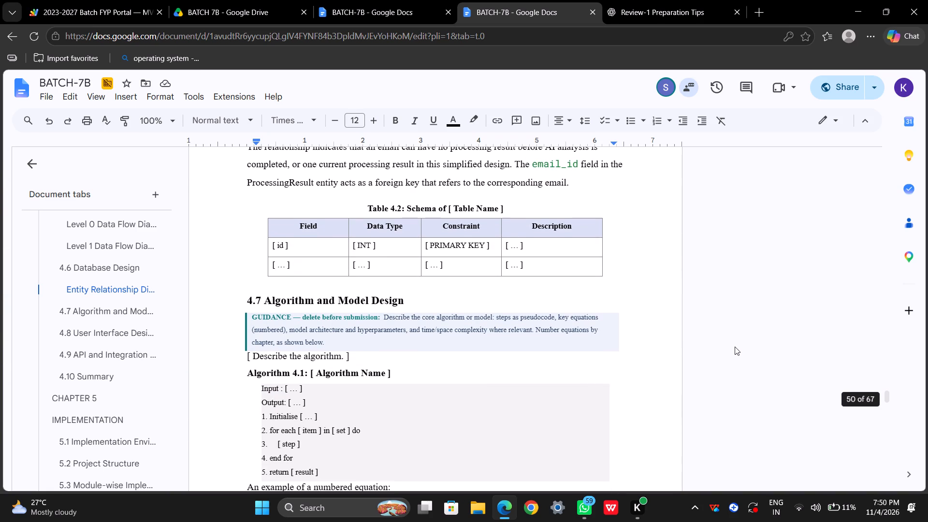
pyautogui.scroll(-1, 735, 347)
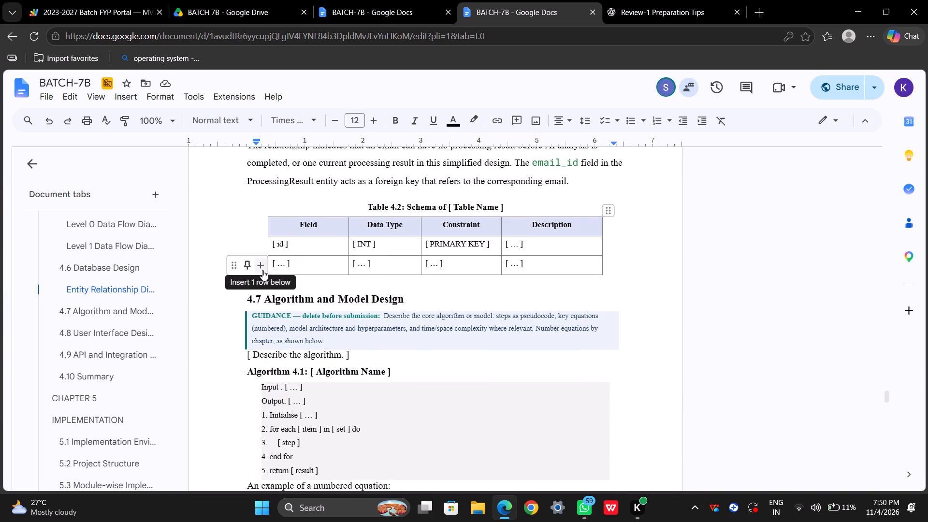
pyautogui.click(262, 270)
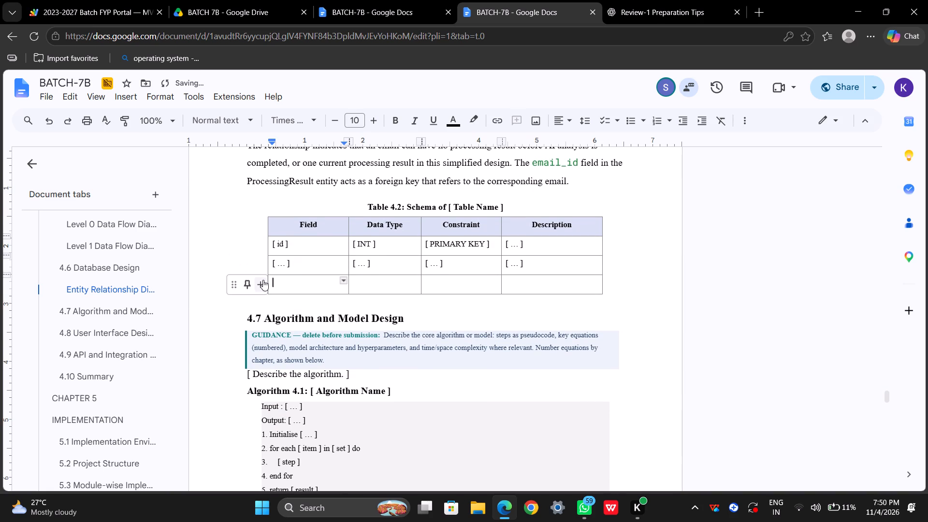
pyautogui.click(263, 280)
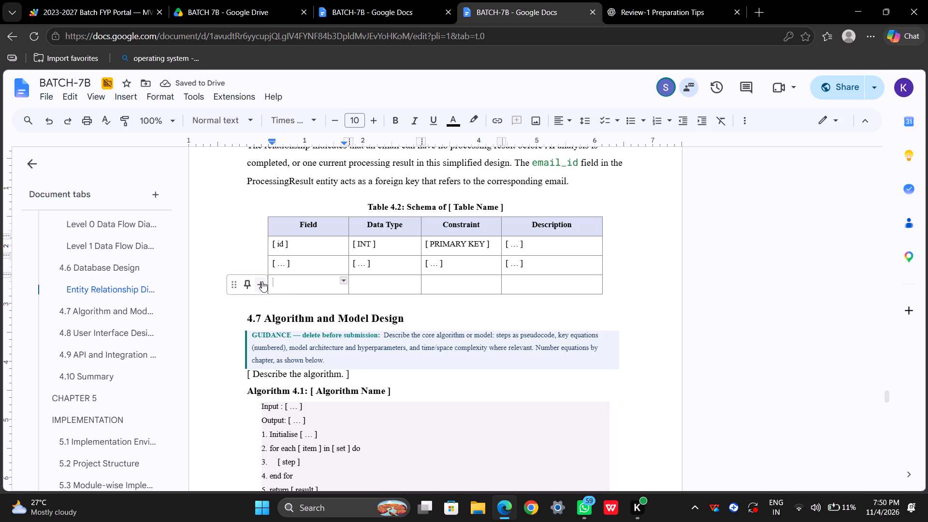
pyautogui.click(261, 281)
pyautogui.click(261, 303)
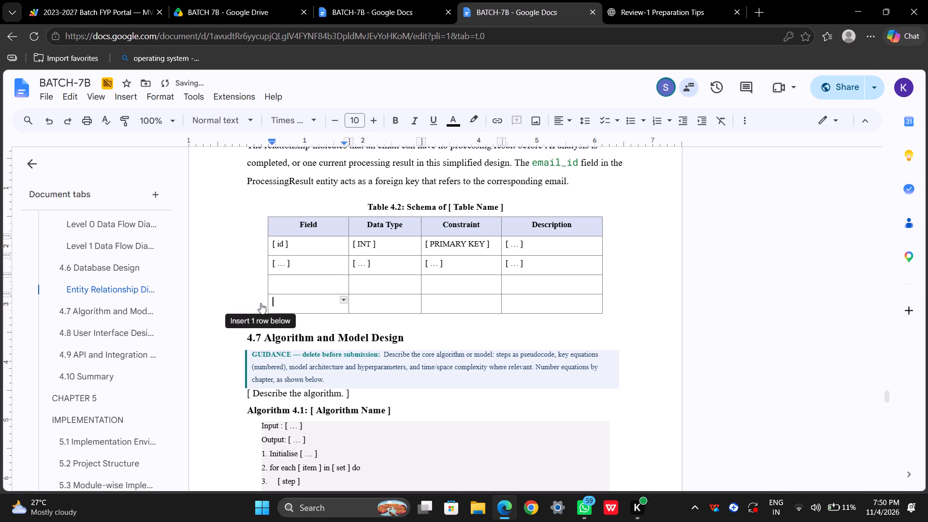
pyautogui.click(259, 302)
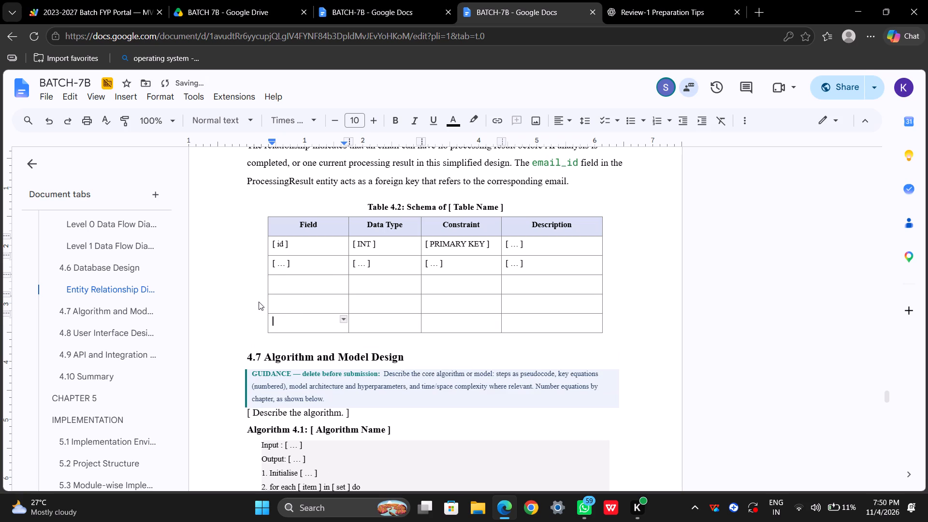
pyautogui.click(260, 329)
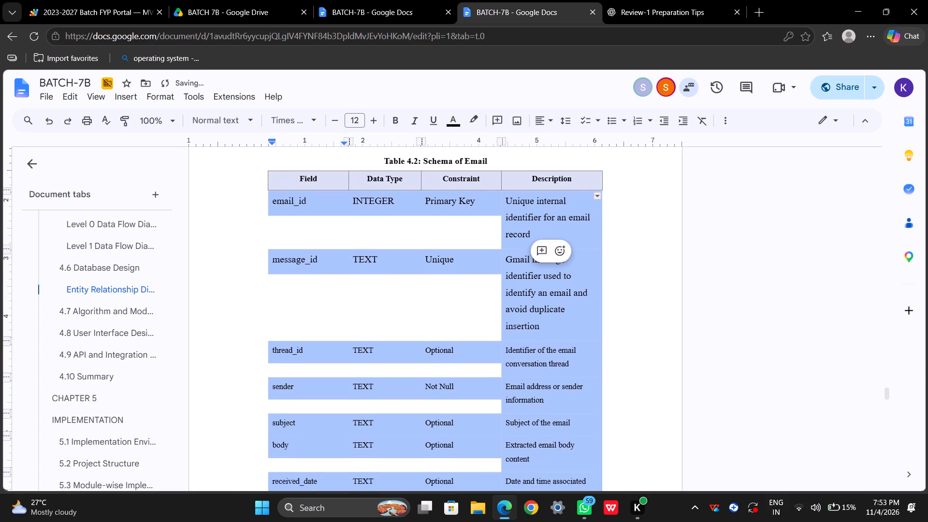
pyautogui.scroll(-3, 406, 311)
pyautogui.scroll(6, 406, 311)
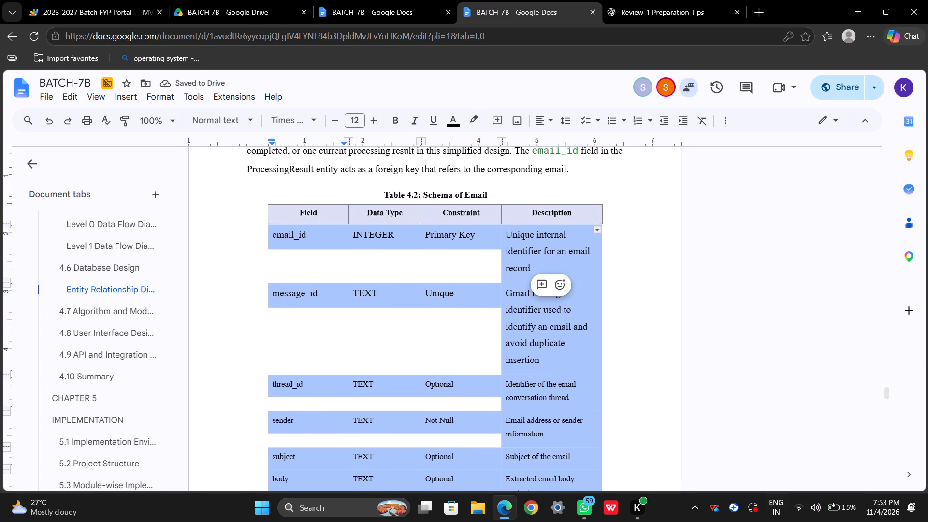
pyautogui.click(718, 123)
pyautogui.click(640, 140)
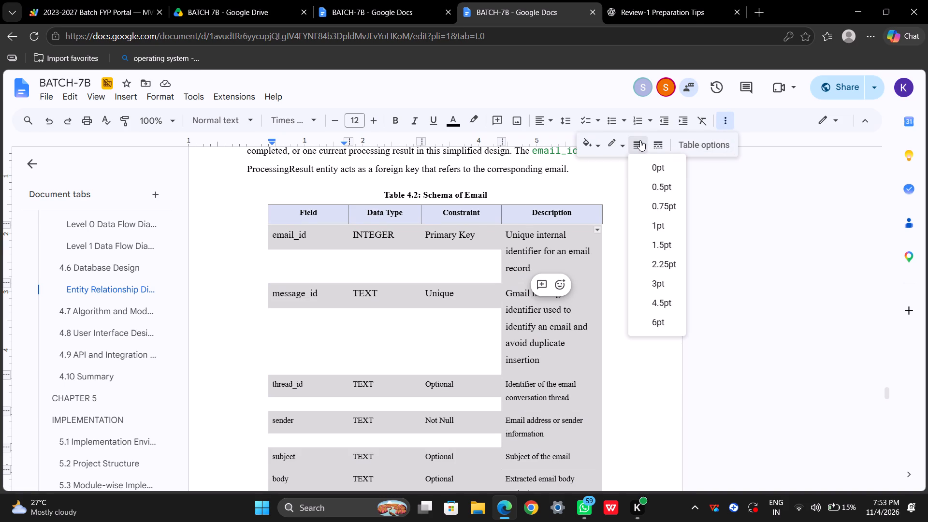
pyautogui.click(652, 181)
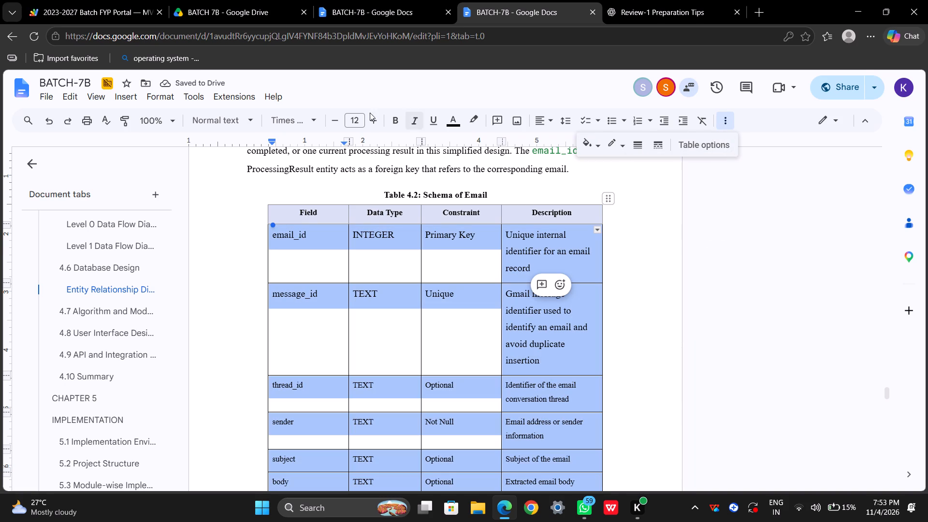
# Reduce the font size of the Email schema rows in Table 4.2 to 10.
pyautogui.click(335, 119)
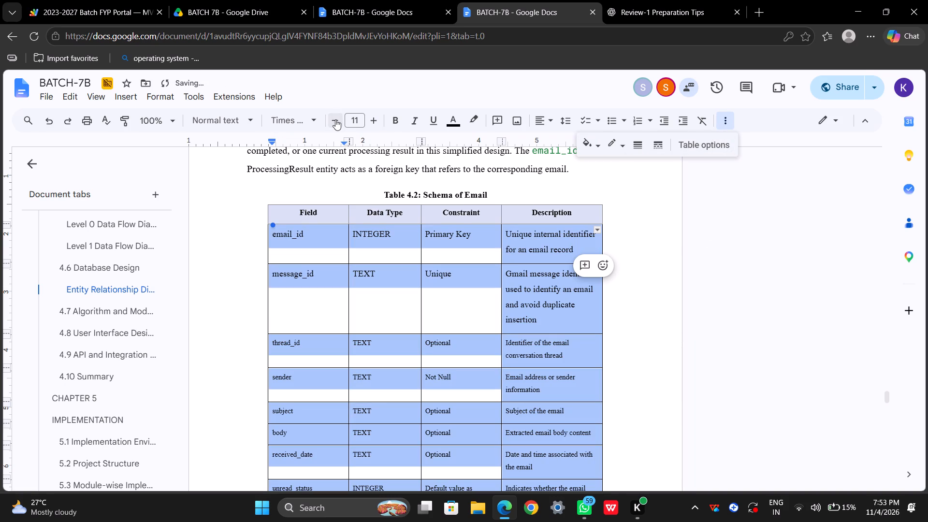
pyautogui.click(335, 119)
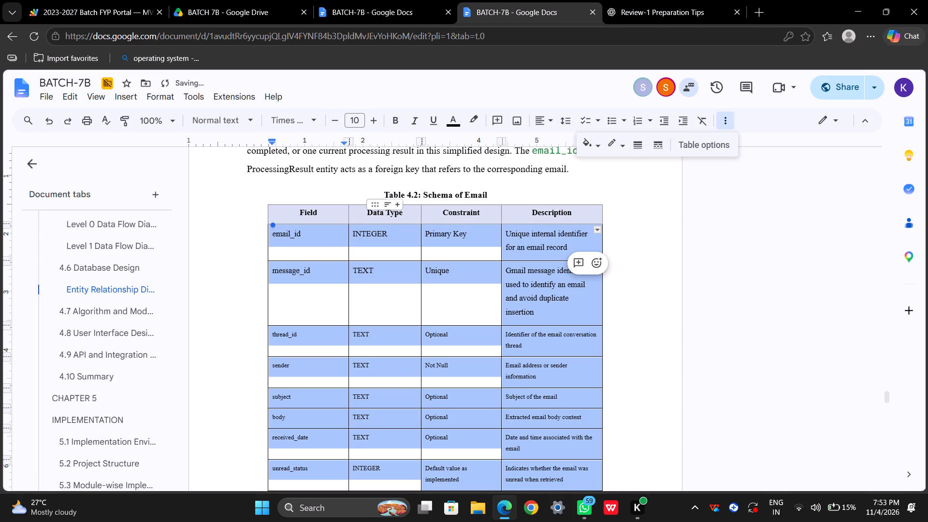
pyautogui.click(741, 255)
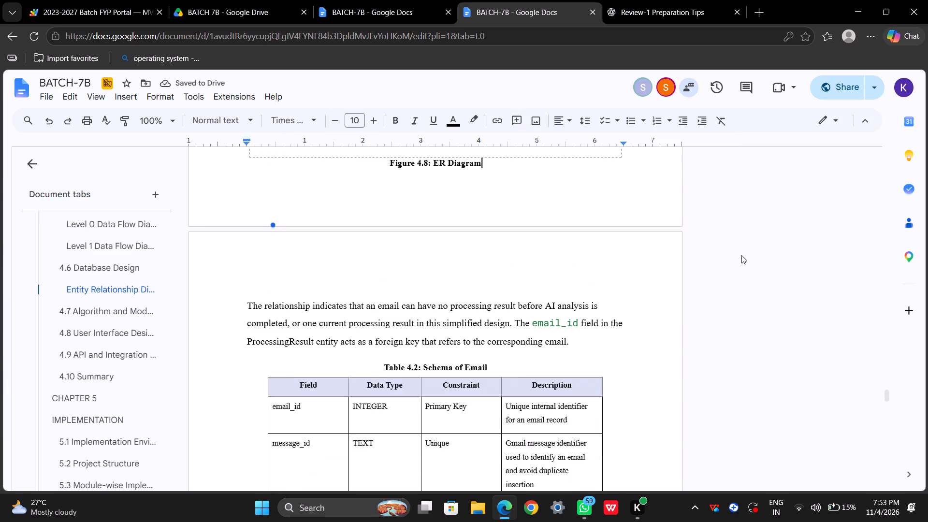
# Review the text size of the Table 4.2 rows and the entity relationship diagram before the table.
pyautogui.scroll(-1, 562, 279)
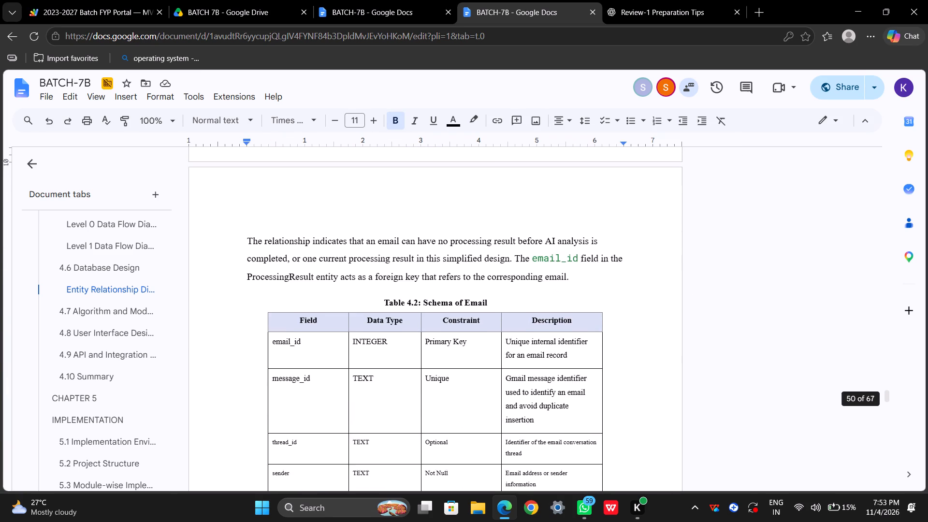
pyautogui.scroll(-2, 562, 279)
pyautogui.scroll(2, 562, 279)
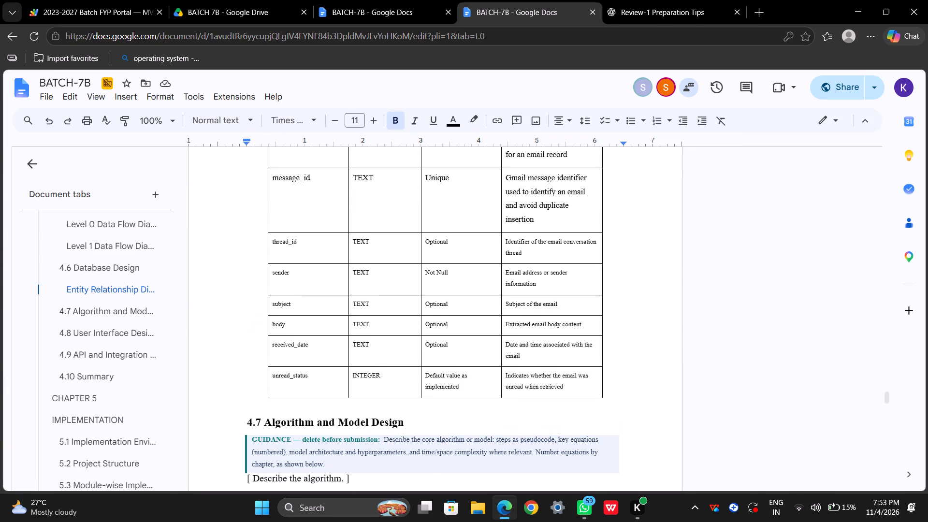
pyautogui.scroll(3, 562, 279)
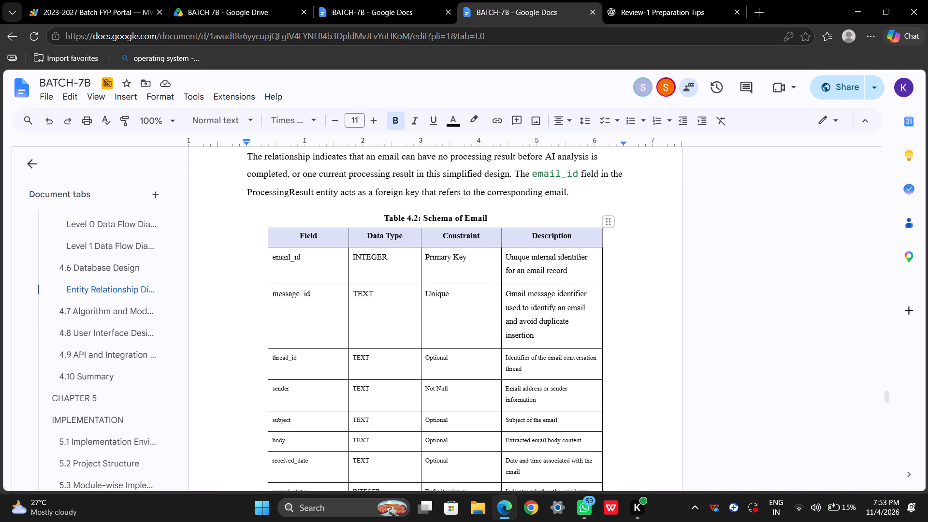
pyautogui.scroll(7, 404, 246)
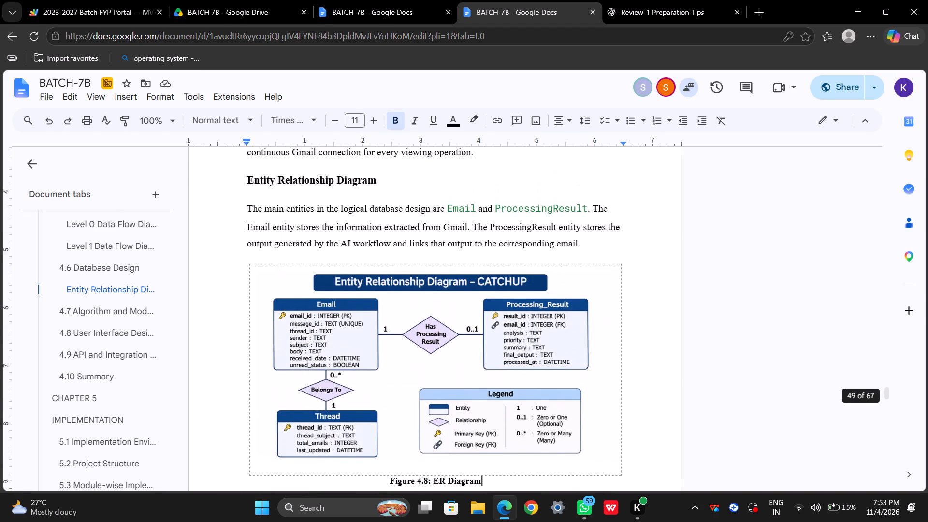
pyautogui.hscroll(1, 404, 246)
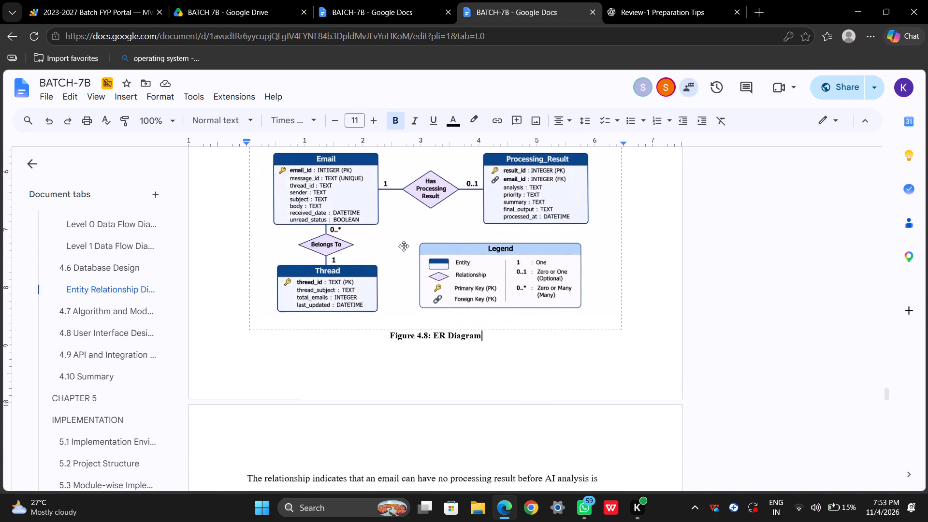
pyautogui.scroll(-4, 404, 246)
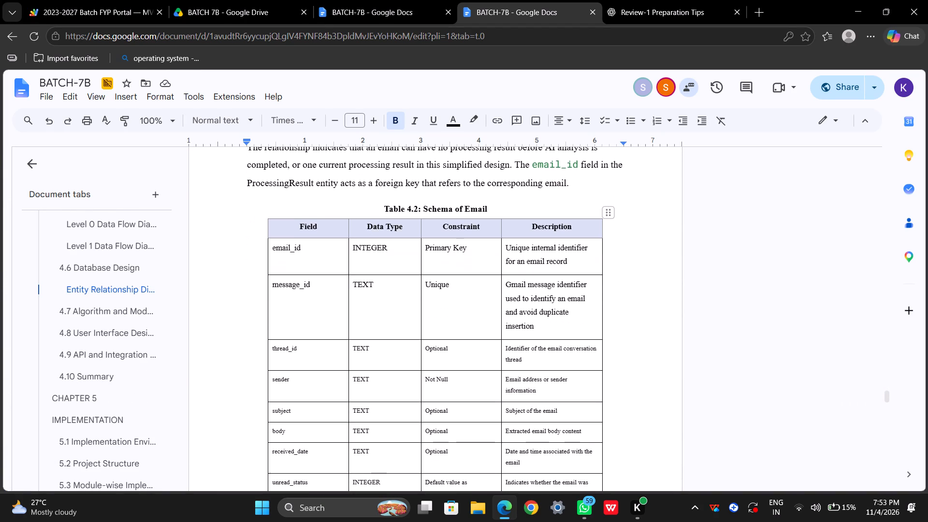
pyautogui.scroll(-1, 386, 258)
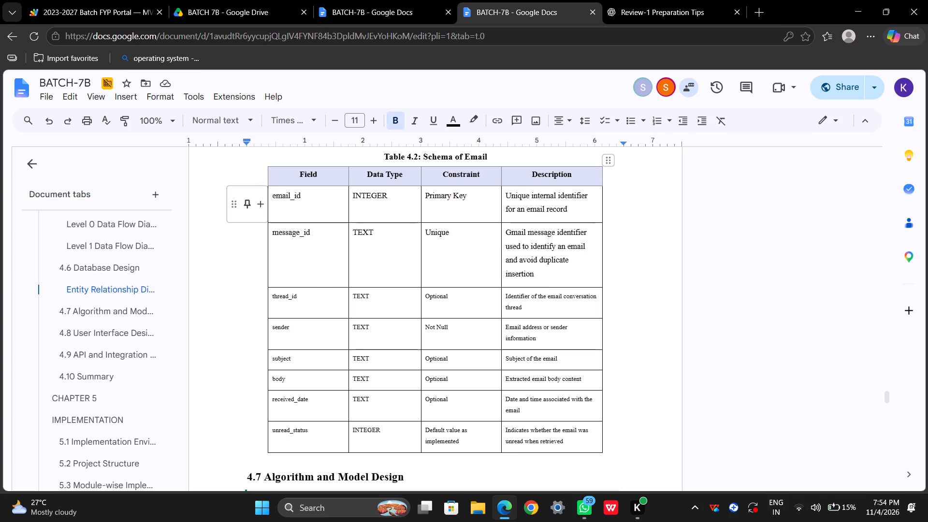
# Set the font size of all Email schema rows in Table 4.2, email_id through unread_status, uniformly to 10.
pyautogui.click(270, 195)
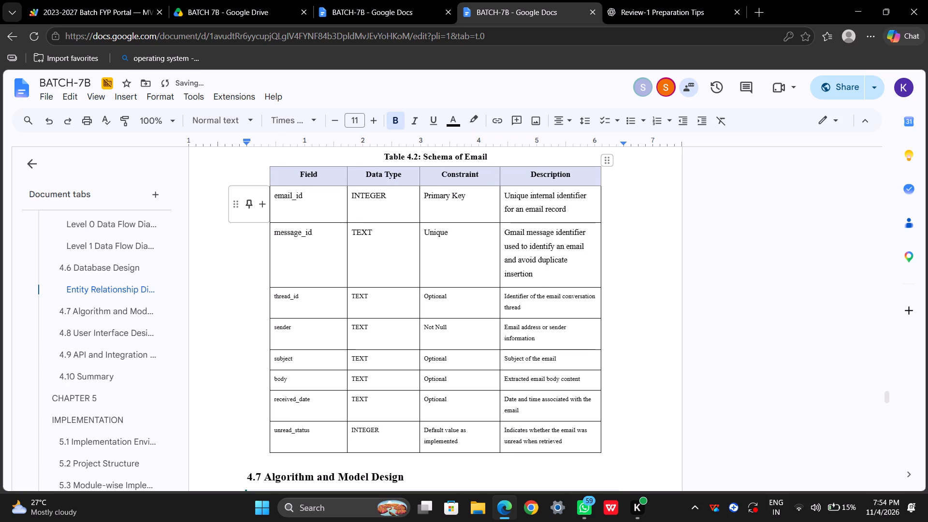
pyautogui.hotkey('ctrl', 'z')
pyautogui.scroll(-3, 297, 257)
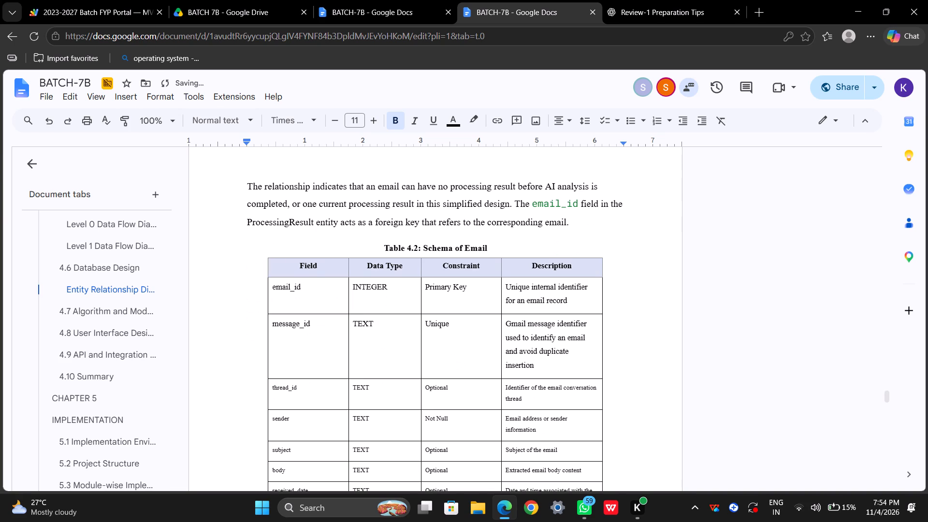
pyautogui.click(274, 286)
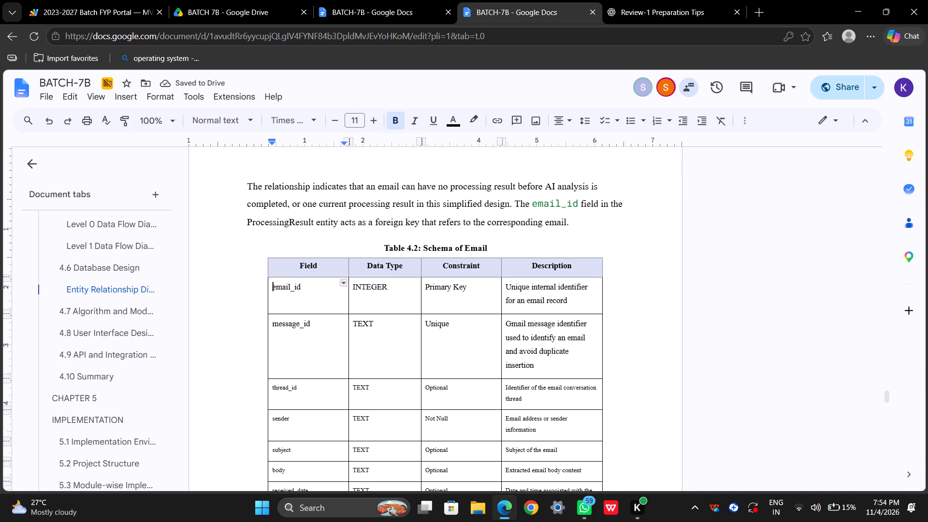
pyautogui.moveTo(274, 286); pyautogui.dragTo(447, 342)
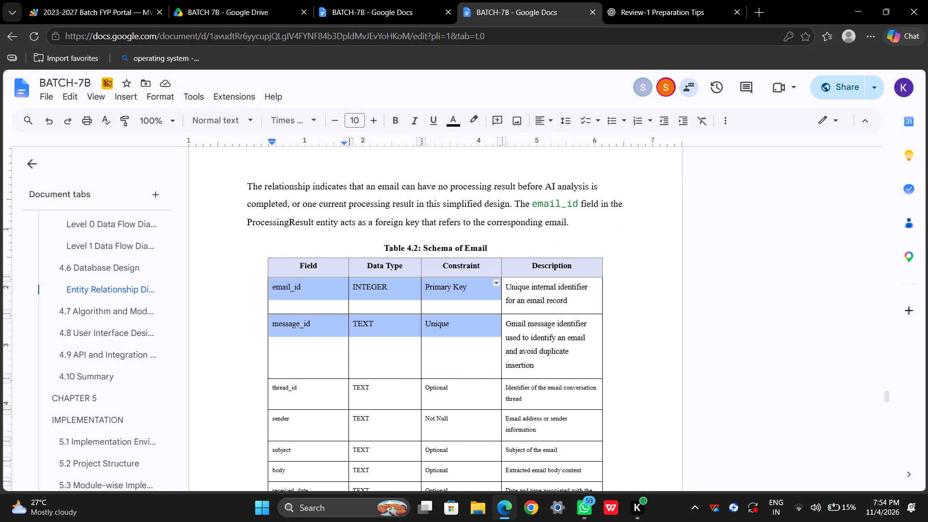
pyautogui.moveTo(447, 342); pyautogui.dragTo(562, 436)
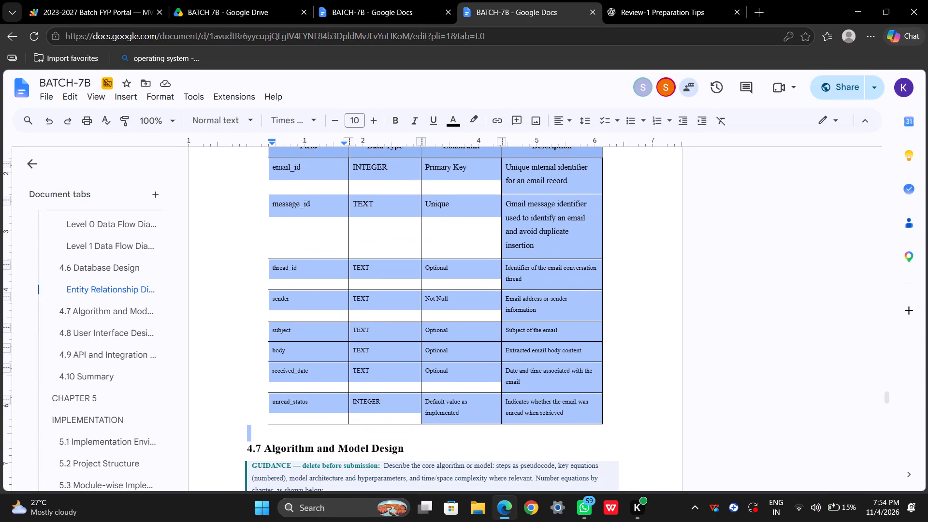
pyautogui.moveTo(562, 436); pyautogui.dragTo(568, 407)
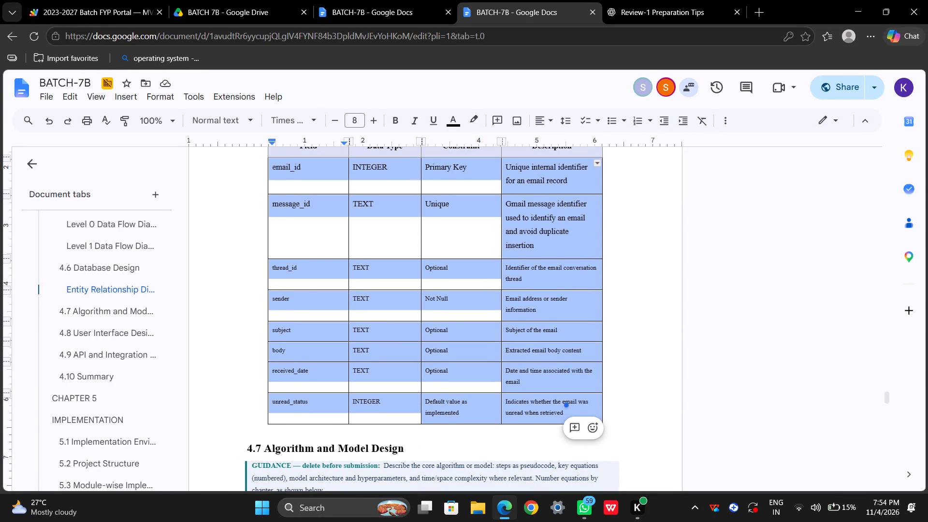
pyautogui.click(376, 121)
pyautogui.click(376, 121)
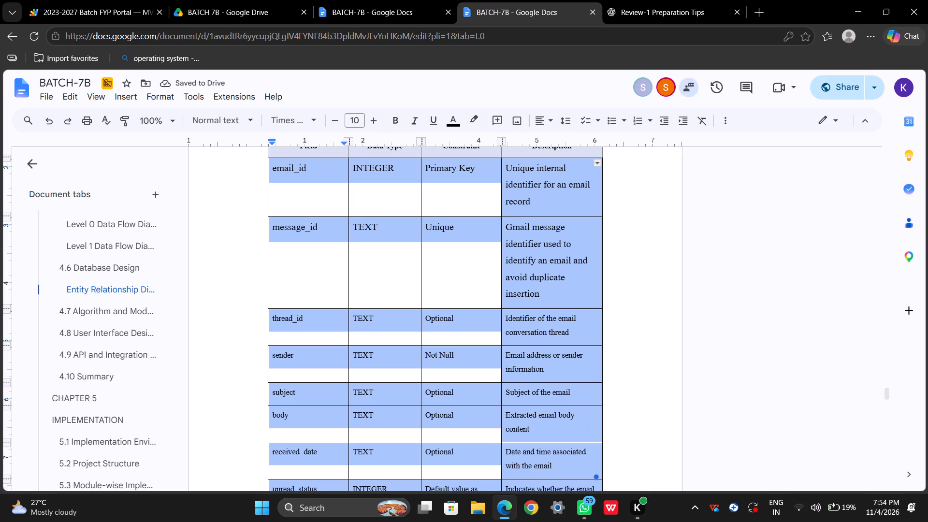
pyautogui.click(359, 119)
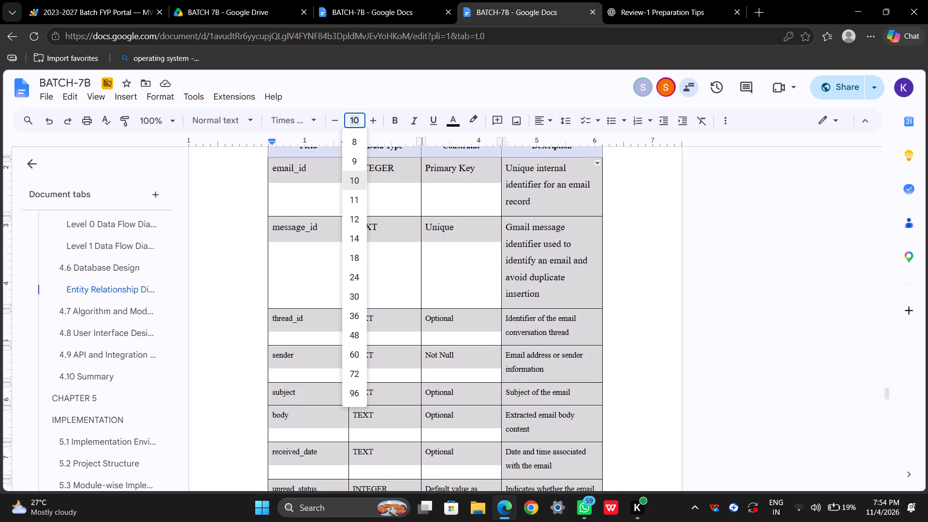
pyautogui.write('10')
pyautogui.press('Return')
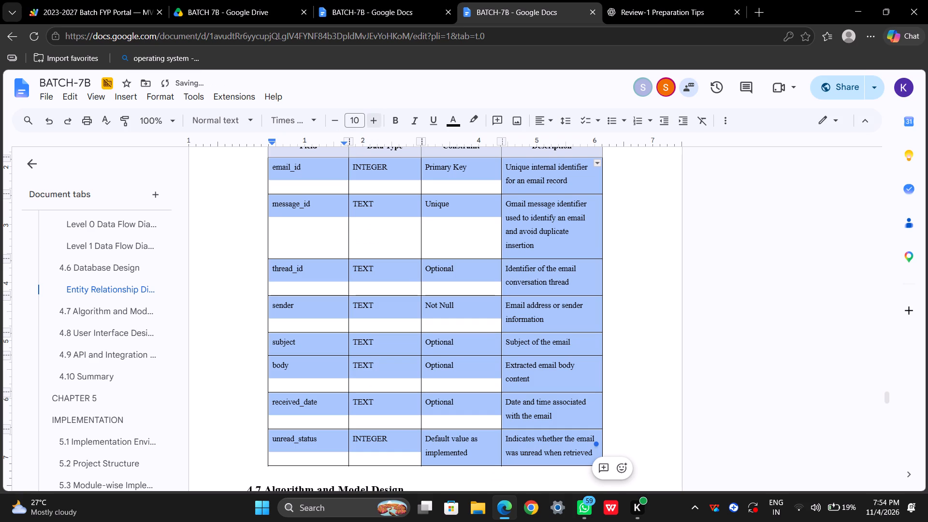
pyautogui.click(659, 332)
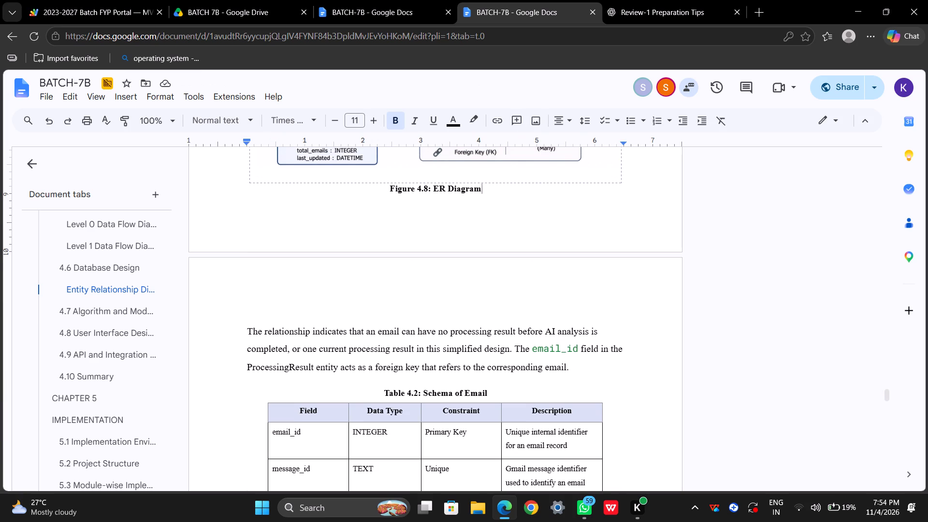
# Set the font size of all module rows, M1 through M9, in Table 4.1: Module Description in section 4.3 to 10.
pyautogui.scroll(-3, 651, 420)
pyautogui.scroll(15, 651, 420)
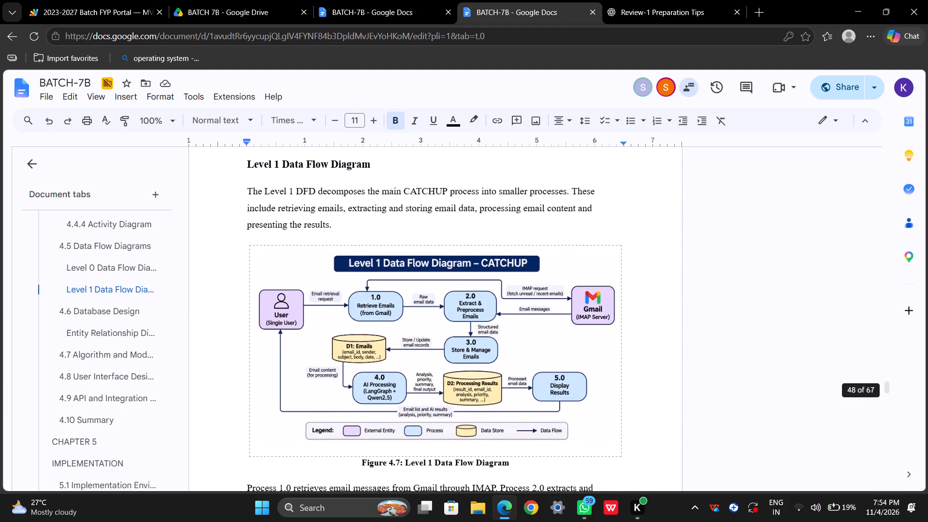
pyautogui.scroll(12, 651, 420)
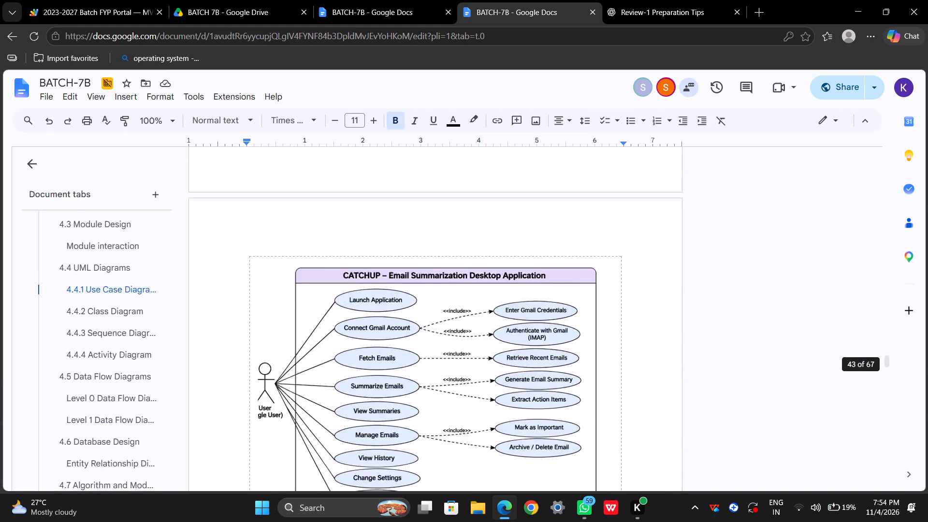
pyautogui.scroll(5, 651, 420)
pyautogui.scroll(-4, 651, 420)
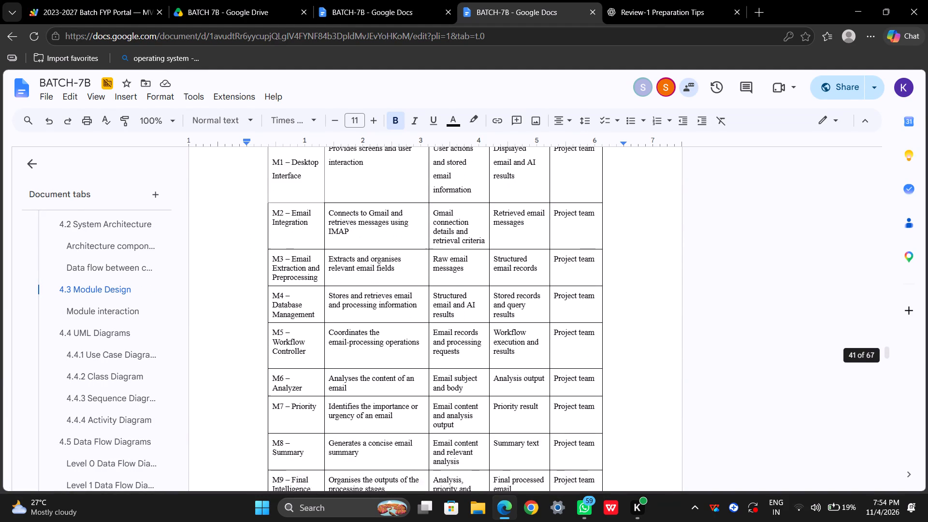
pyautogui.scroll(-1, 651, 420)
pyautogui.scroll(2, 651, 420)
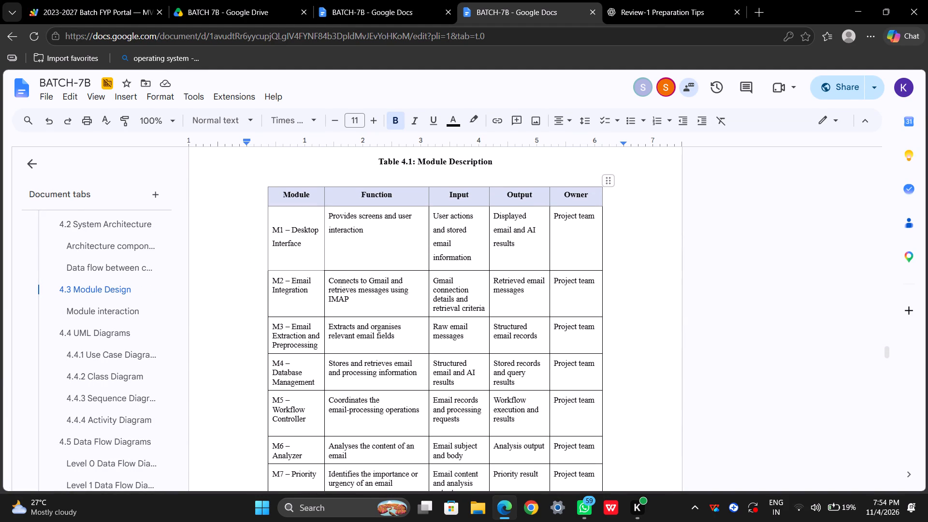
pyautogui.moveTo(276, 214); pyautogui.dragTo(290, 224)
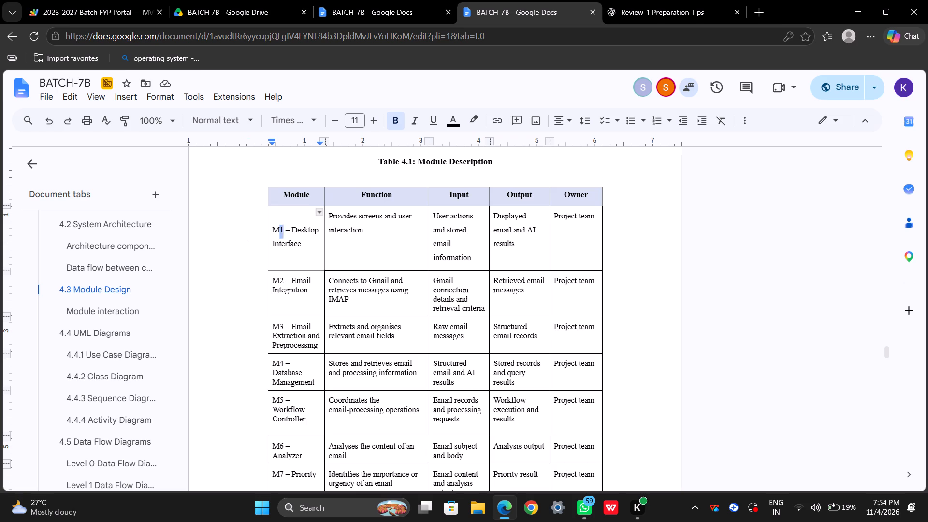
pyautogui.moveTo(290, 224); pyautogui.dragTo(311, 241)
pyautogui.click(311, 241)
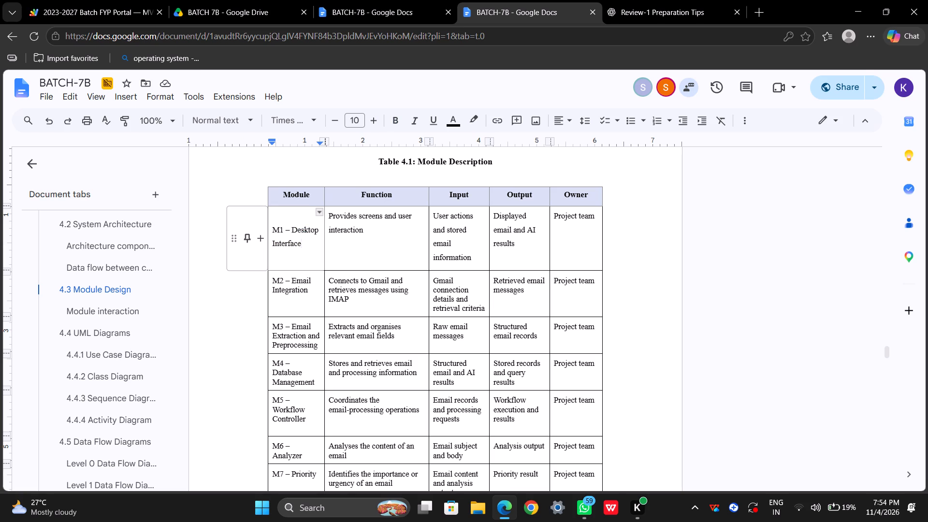
pyautogui.click(274, 224)
pyautogui.click(274, 224)
pyautogui.moveTo(274, 224); pyautogui.dragTo(362, 276)
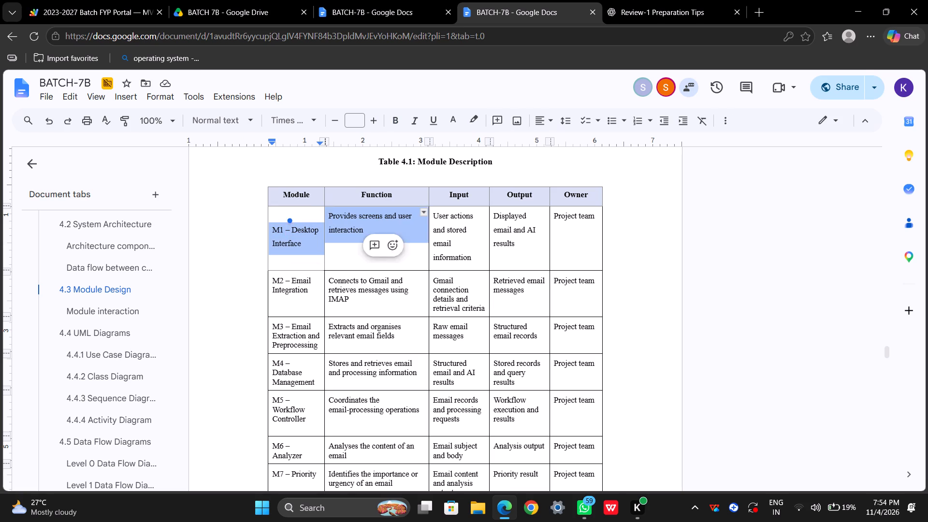
pyautogui.moveTo(362, 276); pyautogui.dragTo(562, 501)
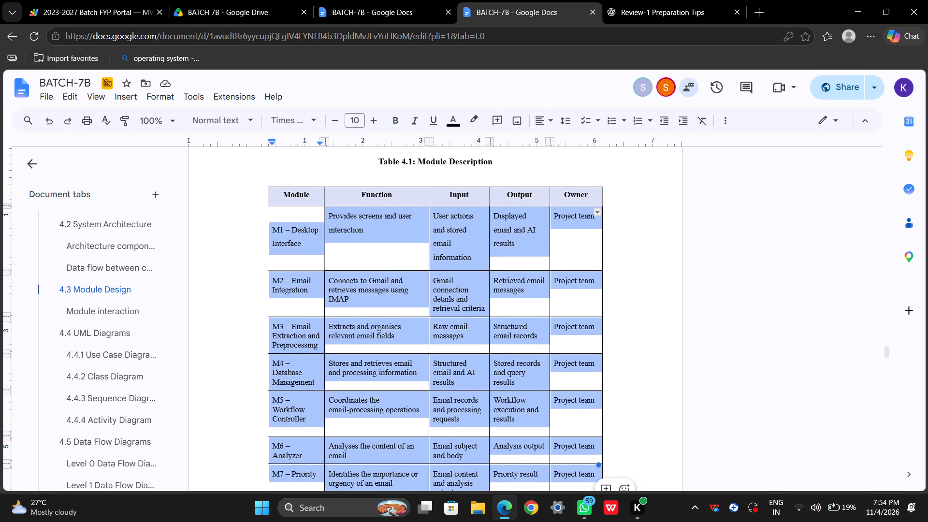
pyautogui.moveTo(562, 501); pyautogui.dragTo(557, 177)
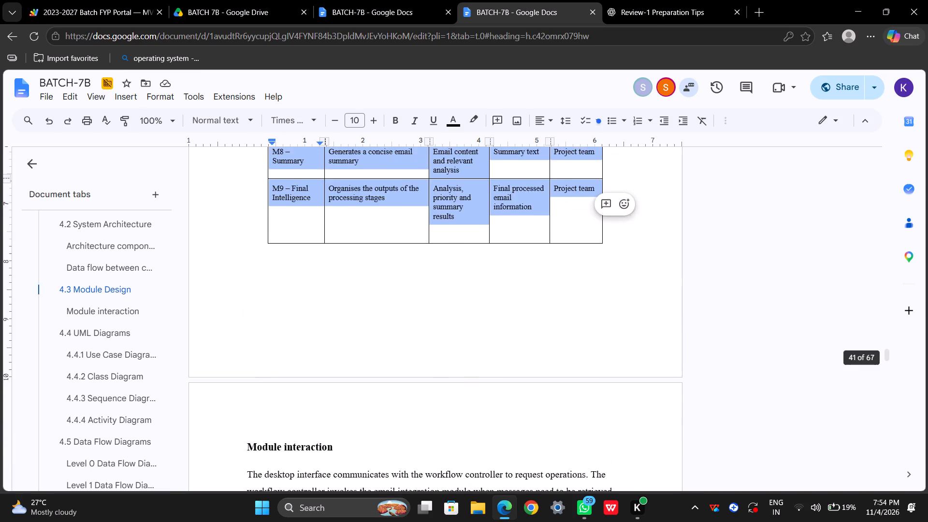
pyautogui.moveTo(557, 177); pyautogui.dragTo(595, 275)
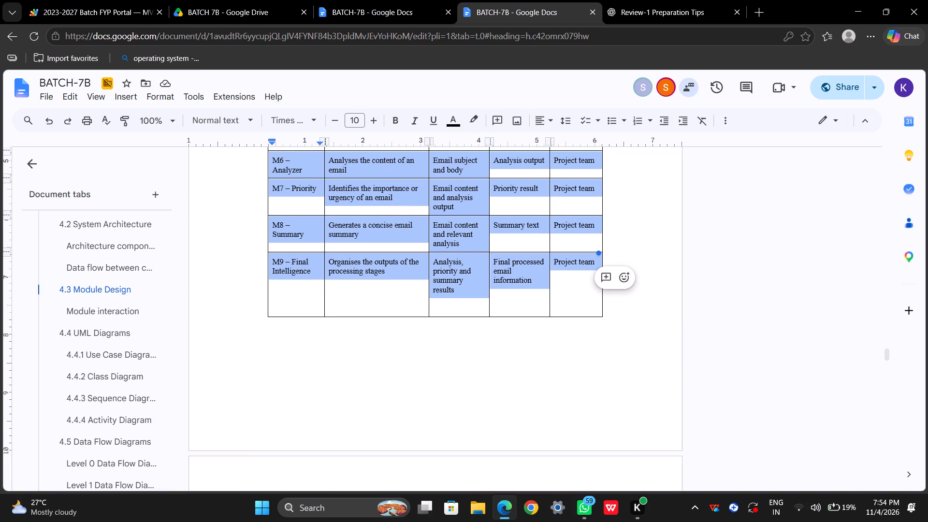
pyautogui.click(358, 122)
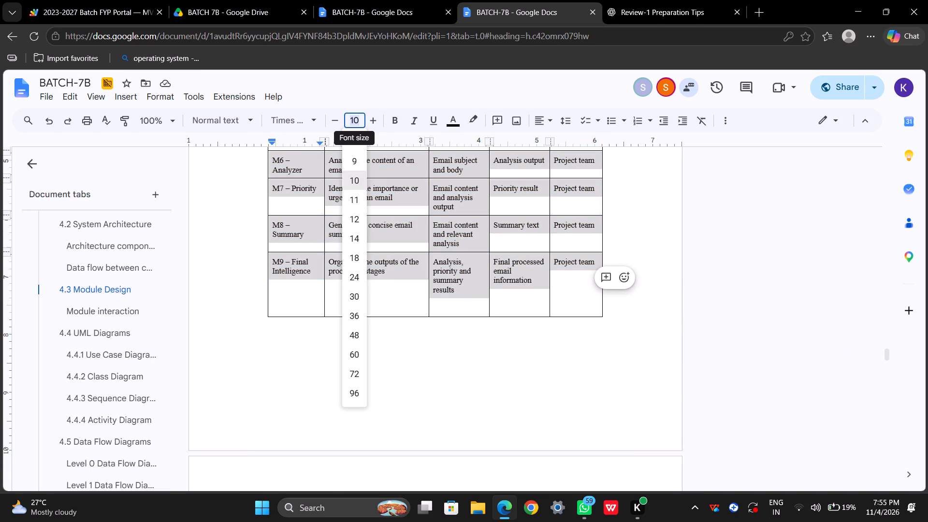
pyautogui.write('10')
pyautogui.press('Return')
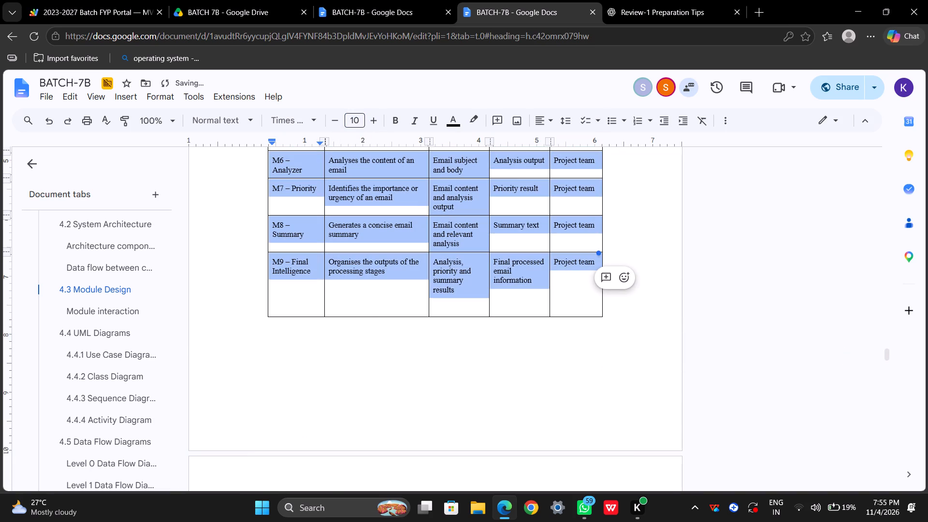
pyautogui.scroll(2, 475, 267)
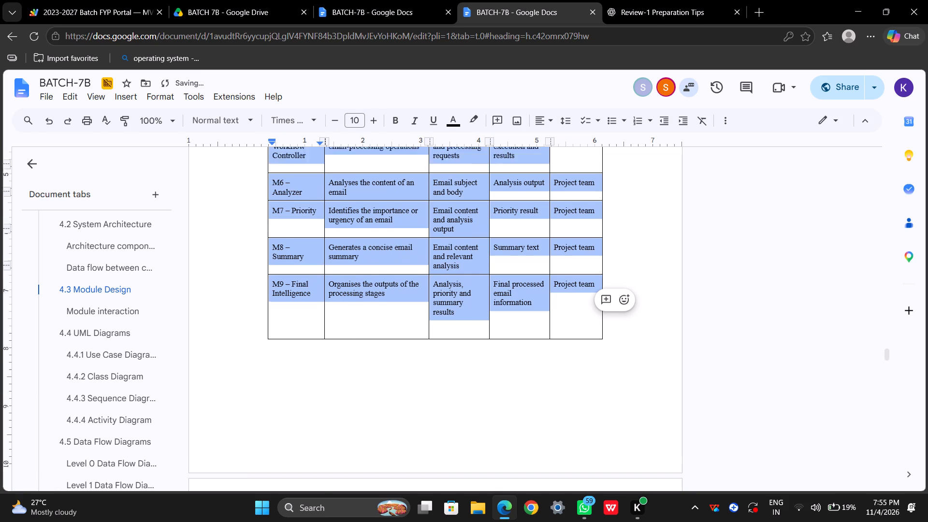
pyautogui.scroll(4, 475, 267)
pyautogui.scroll(-1, 475, 267)
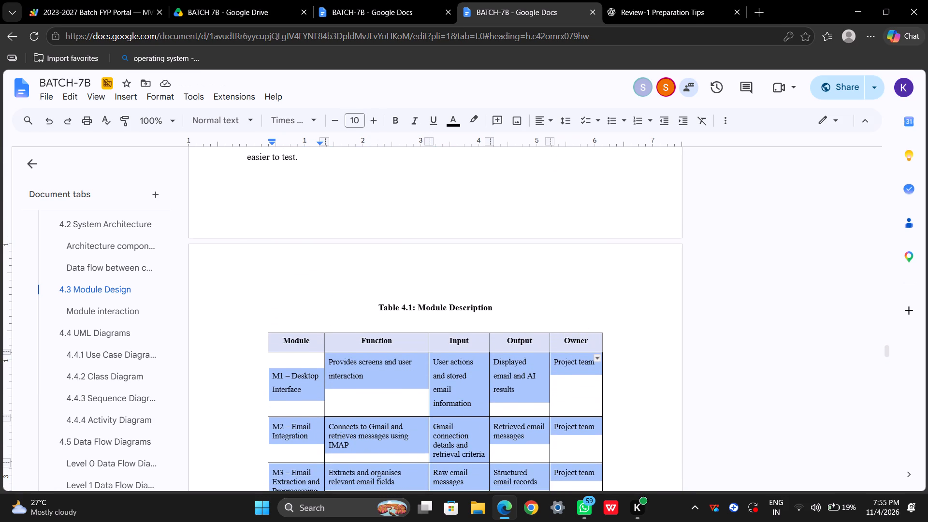
# Reapply font size 10 to the selected module rows in Table 4.1: Module Description.
pyautogui.click(361, 118)
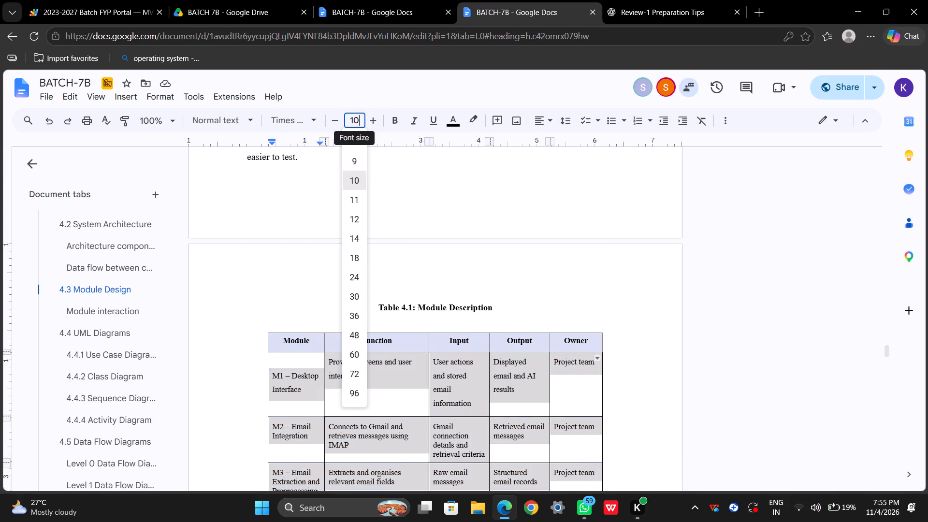
pyautogui.write('10')
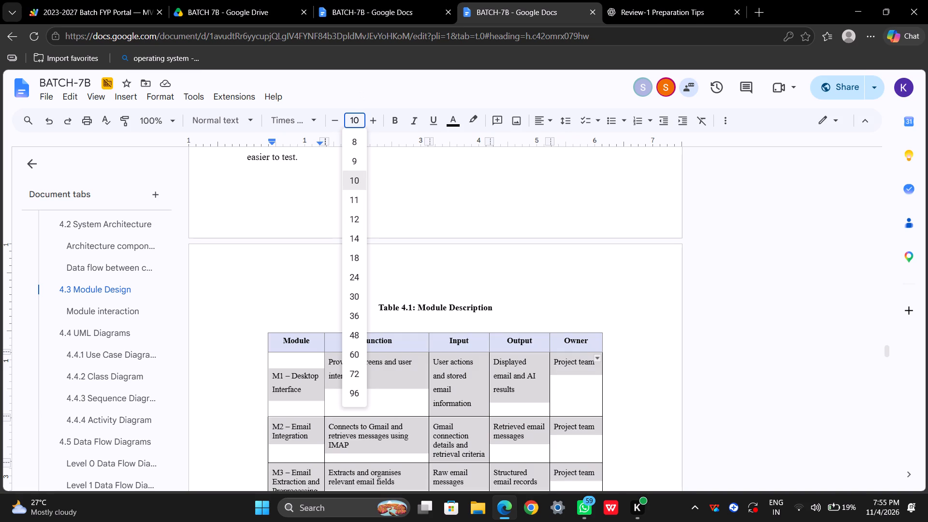
pyautogui.press('Return')
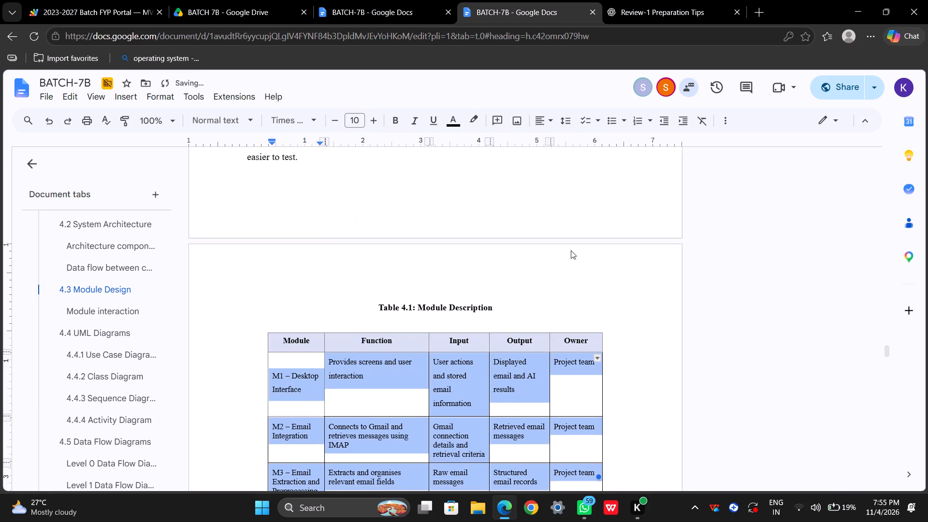
pyautogui.click(597, 264)
# Examine the formatting of Table 3.3: Hardware Requirements and Table 3.4: Software Requirements and Technology Stack for comparison.
pyautogui.scroll(2, 597, 264)
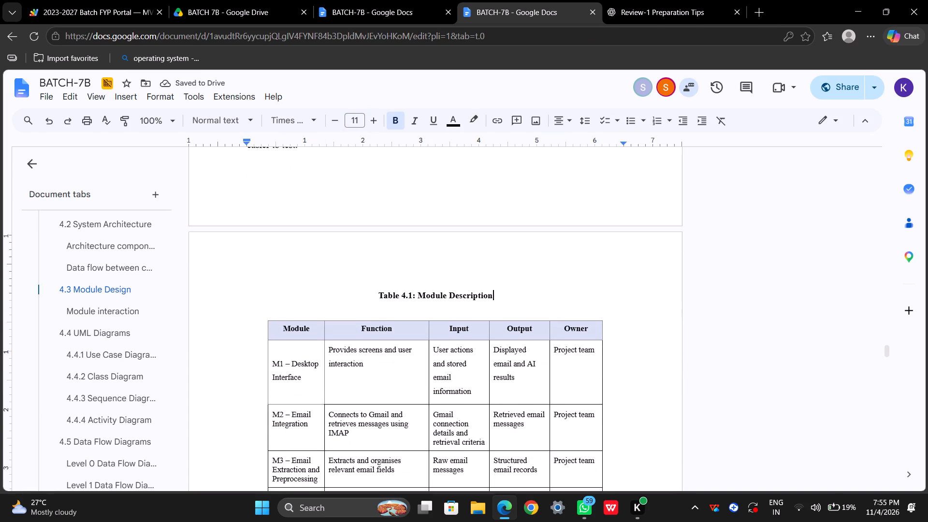
pyautogui.scroll(10, 597, 264)
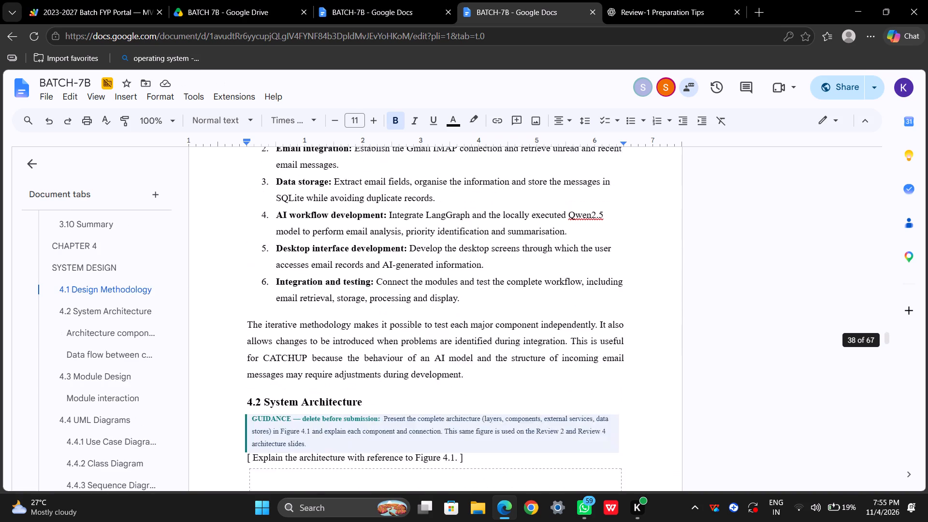
pyautogui.scroll(8, 597, 264)
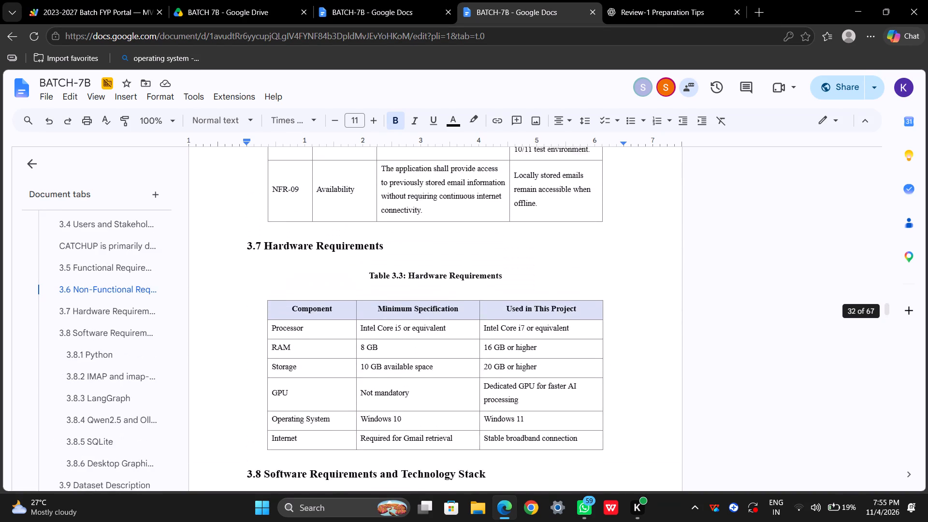
pyautogui.scroll(-5, 597, 264)
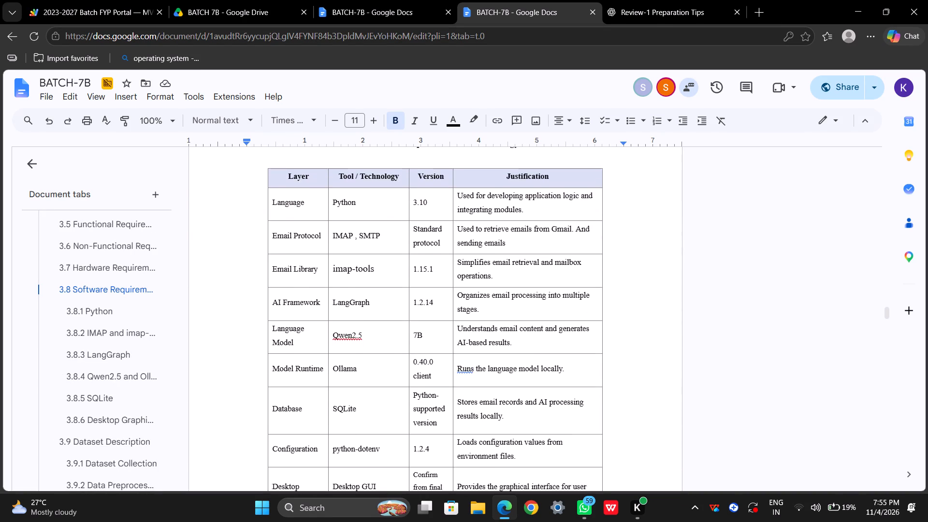
pyautogui.scroll(-3, 597, 264)
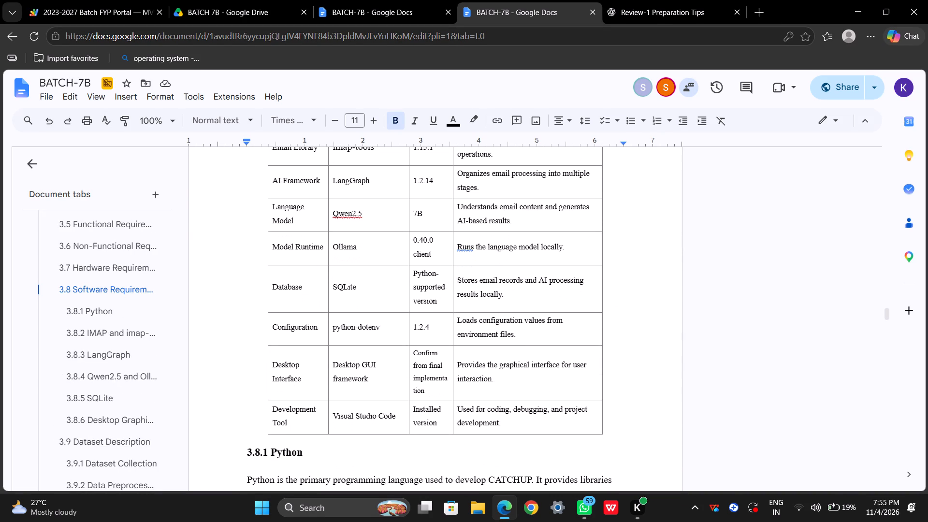
pyautogui.scroll(6, 597, 264)
pyautogui.scroll(-3, 597, 264)
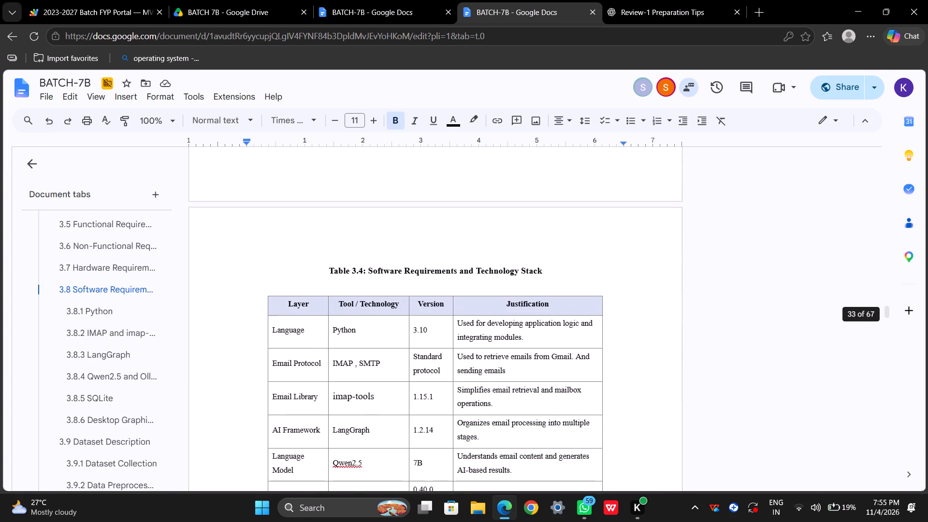
pyautogui.scroll(-2, 597, 264)
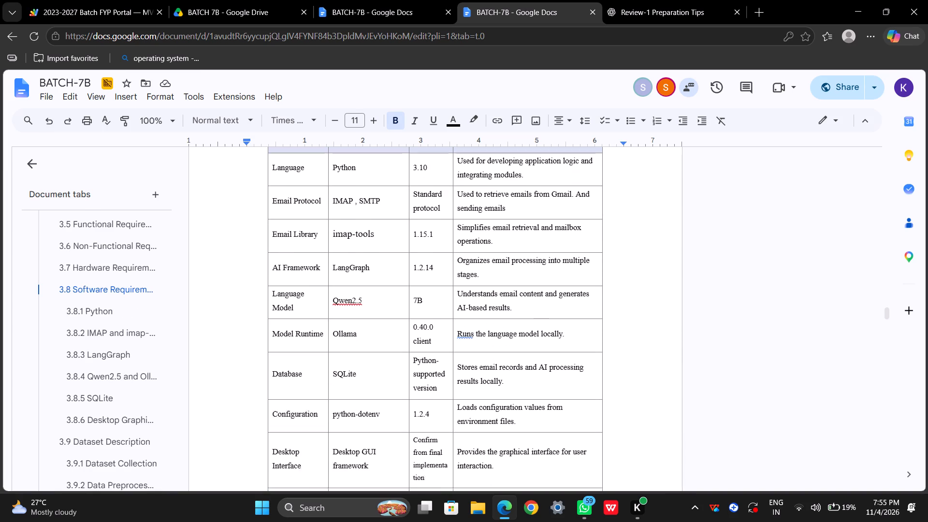
pyautogui.scroll(-2, 597, 264)
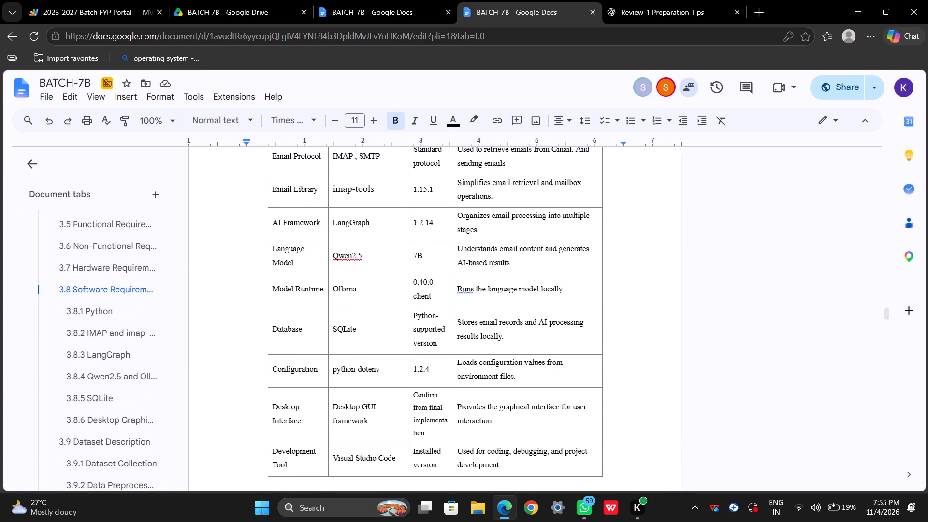
pyautogui.scroll(-1, 597, 264)
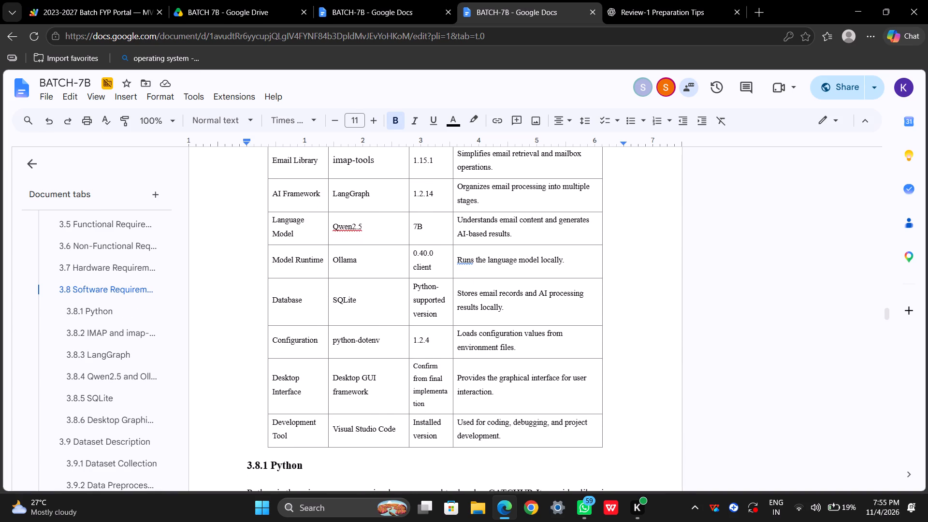
pyautogui.scroll(9, 597, 264)
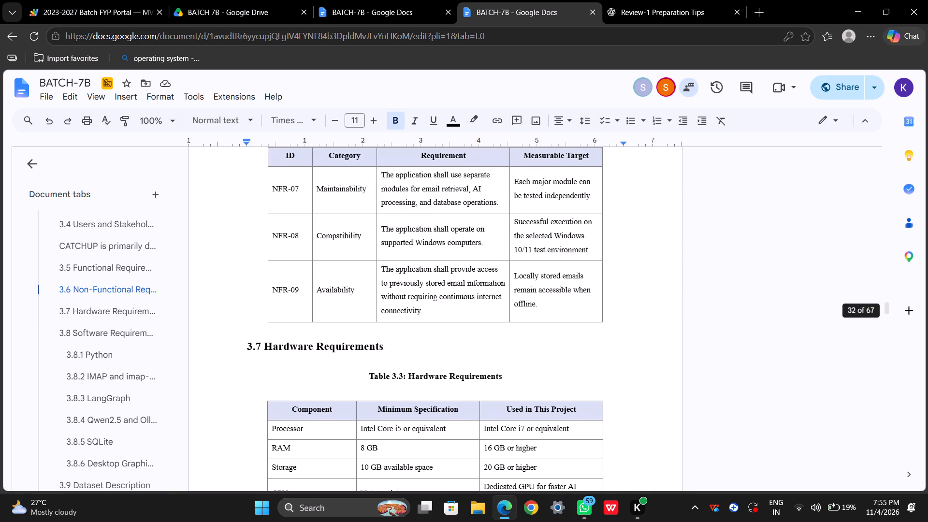
pyautogui.scroll(-6, 597, 257)
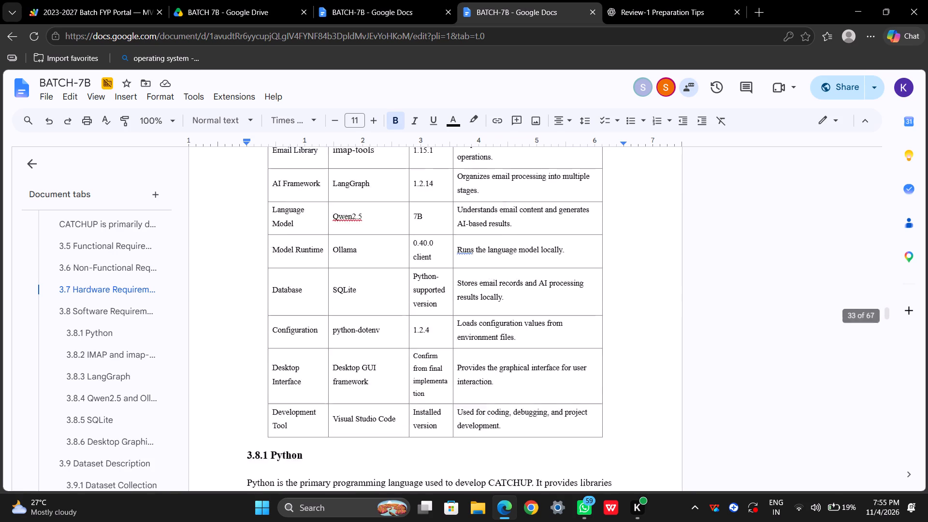
pyautogui.scroll(-12, 596, 235)
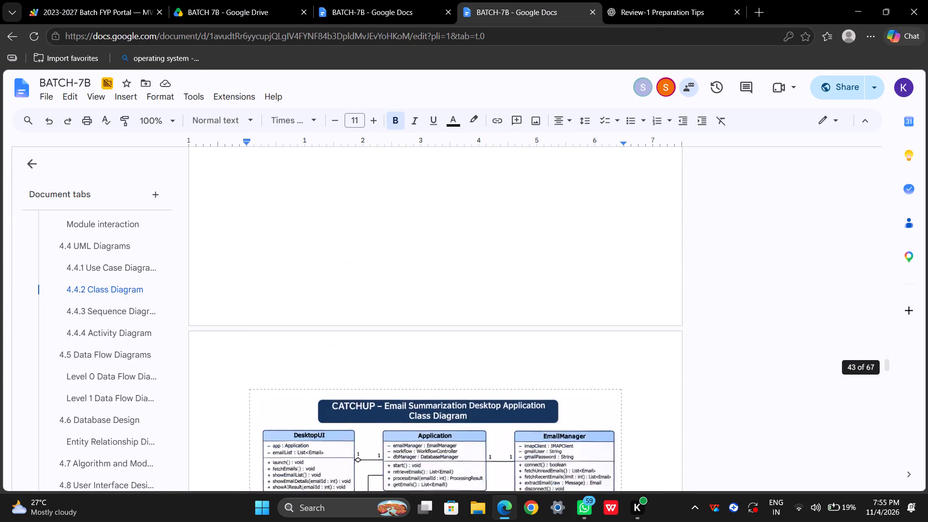
pyautogui.scroll(-8, 596, 235)
pyautogui.scroll(1, 596, 235)
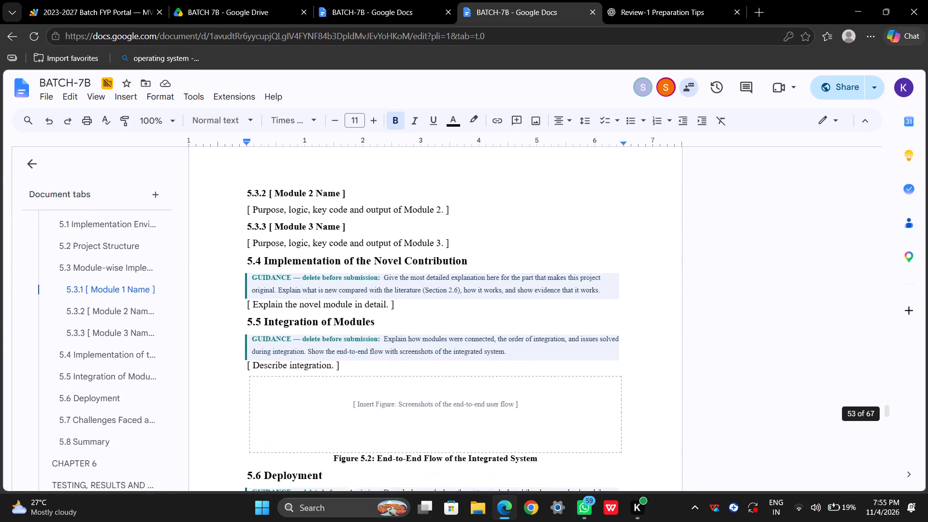
pyautogui.scroll(2, 596, 235)
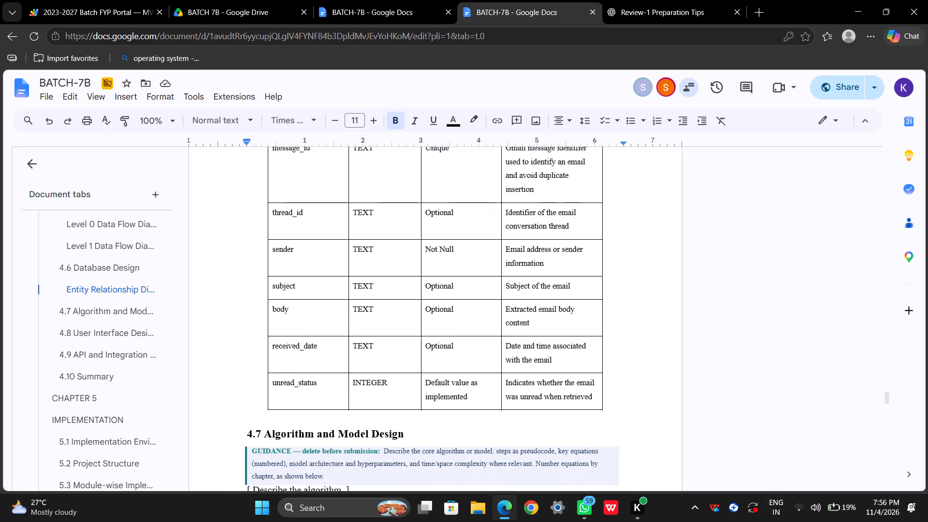
pyautogui.scroll(-5, 423, 365)
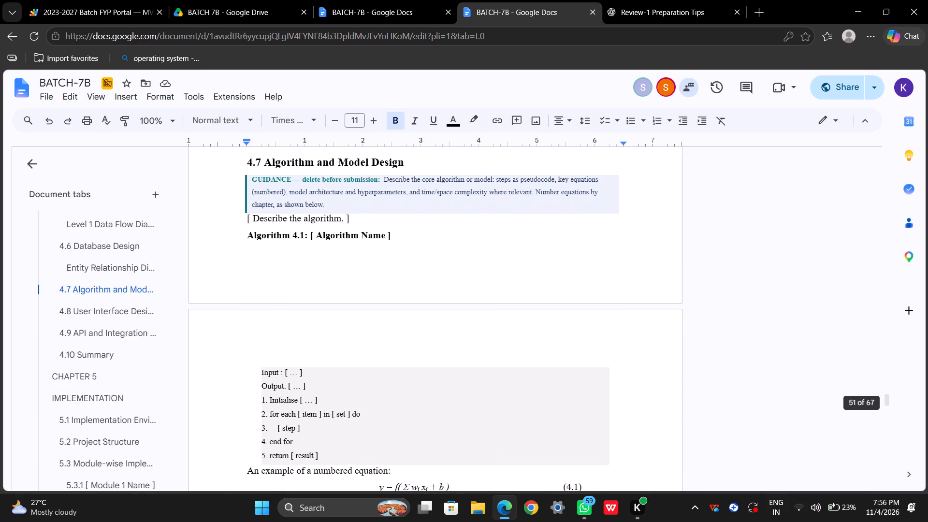
pyautogui.scroll(7, 423, 365)
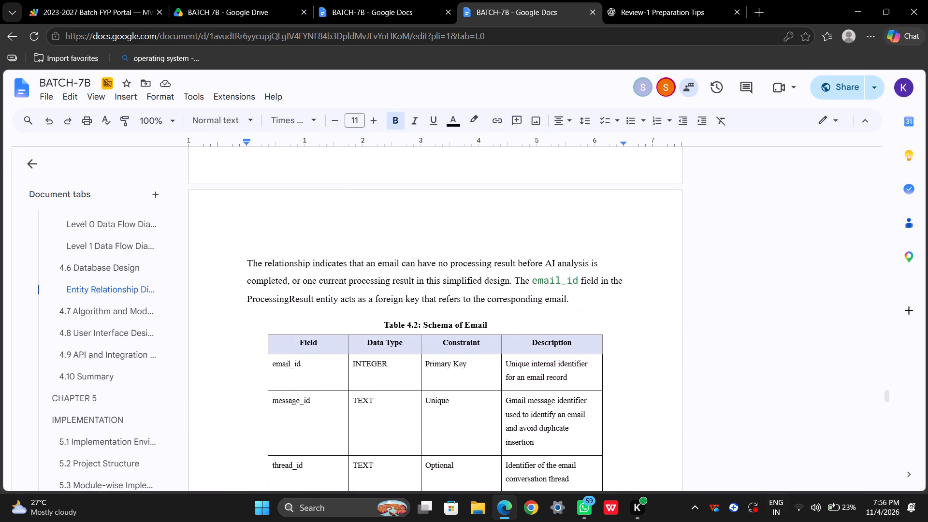
pyautogui.scroll(-2, 423, 365)
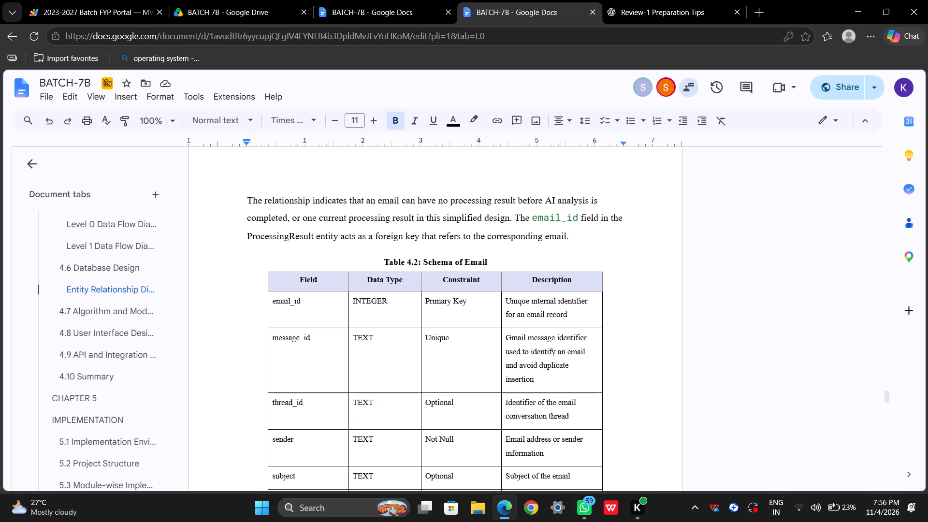
pyautogui.scroll(-2, 497, 252)
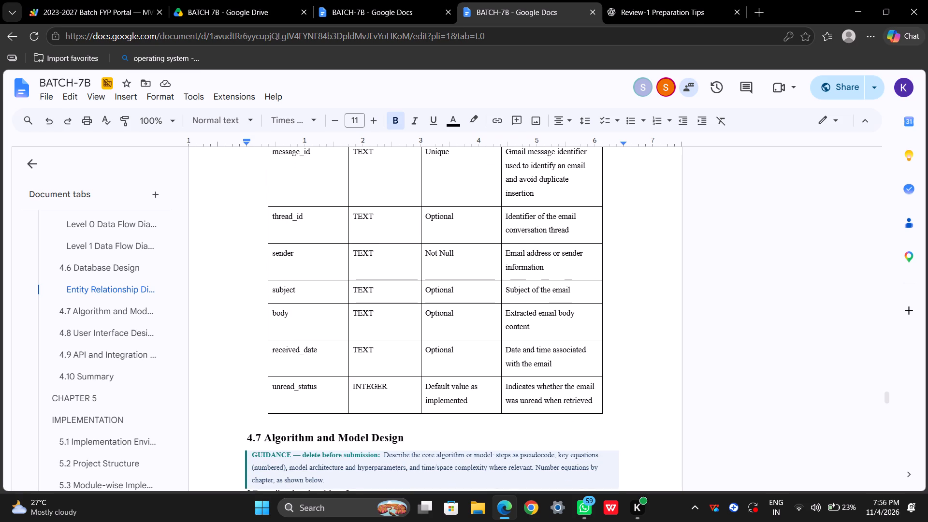
pyautogui.click(608, 419)
pyautogui.click(617, 402)
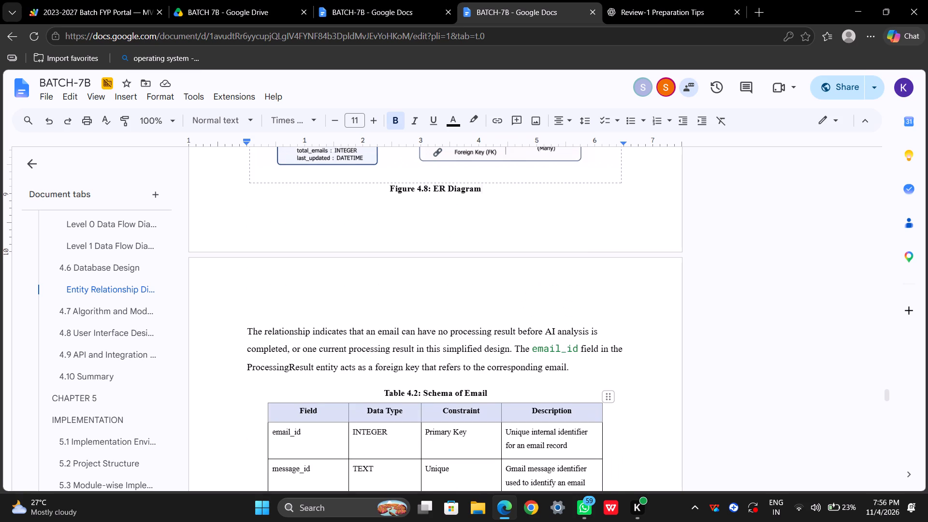
pyautogui.scroll(-7, 610, 503)
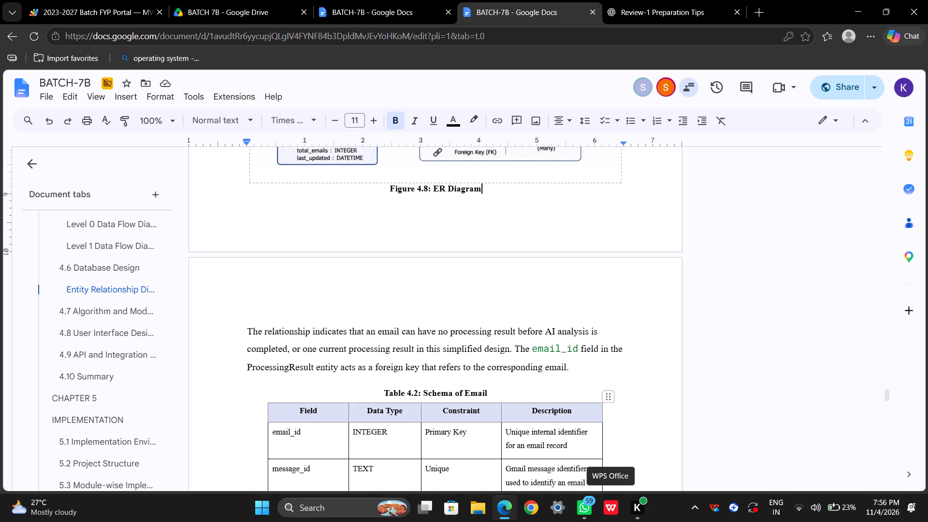
pyautogui.scroll(-5, 574, 427)
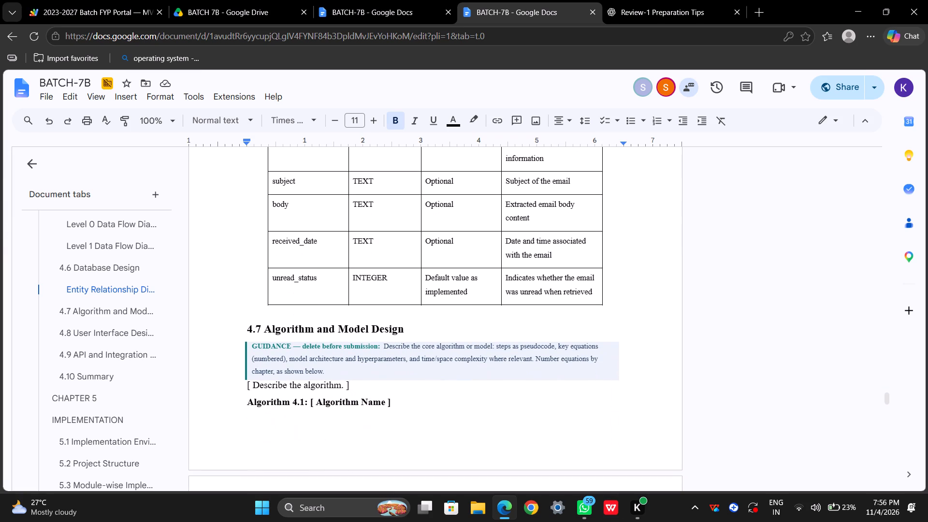
pyautogui.click(642, 298)
pyautogui.scroll(-4, 642, 298)
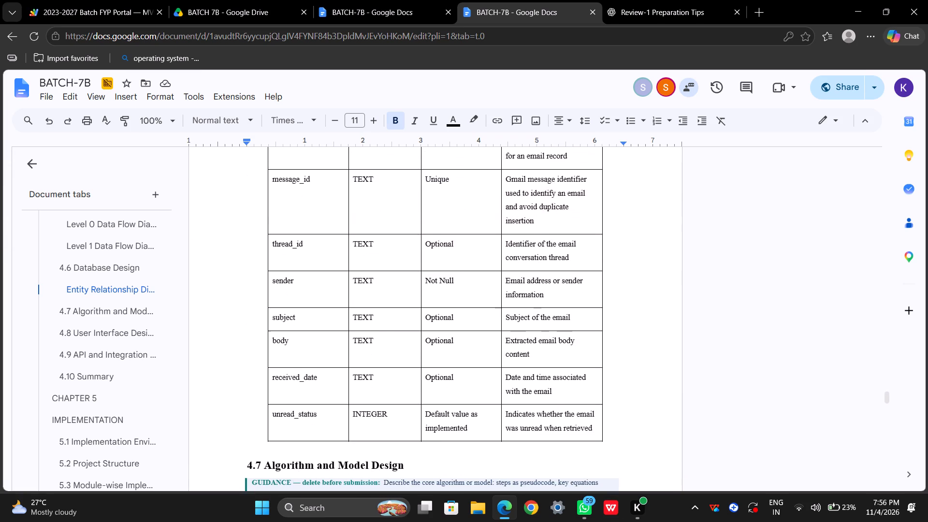
pyautogui.scroll(-1, 642, 298)
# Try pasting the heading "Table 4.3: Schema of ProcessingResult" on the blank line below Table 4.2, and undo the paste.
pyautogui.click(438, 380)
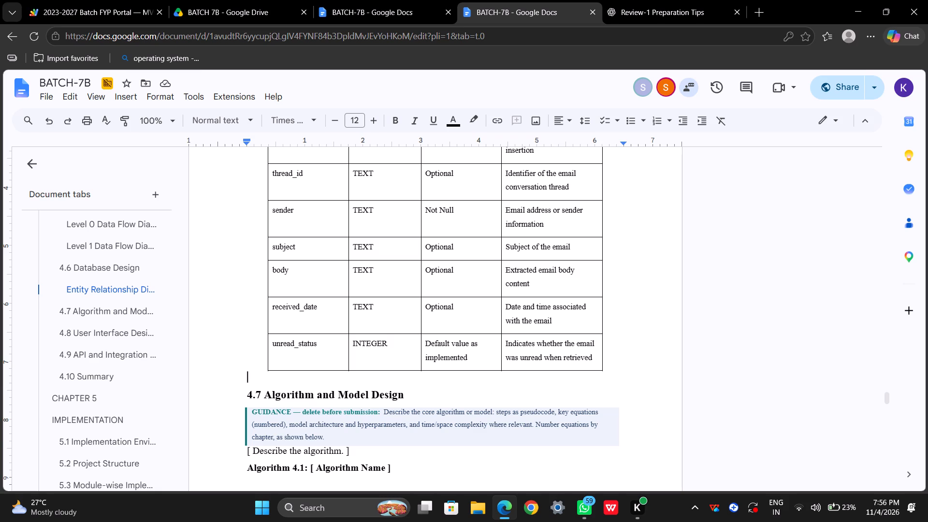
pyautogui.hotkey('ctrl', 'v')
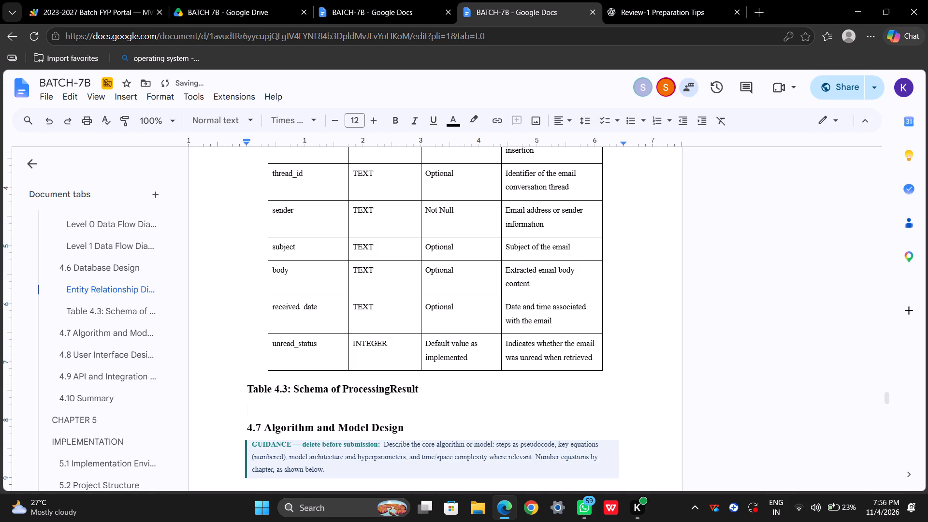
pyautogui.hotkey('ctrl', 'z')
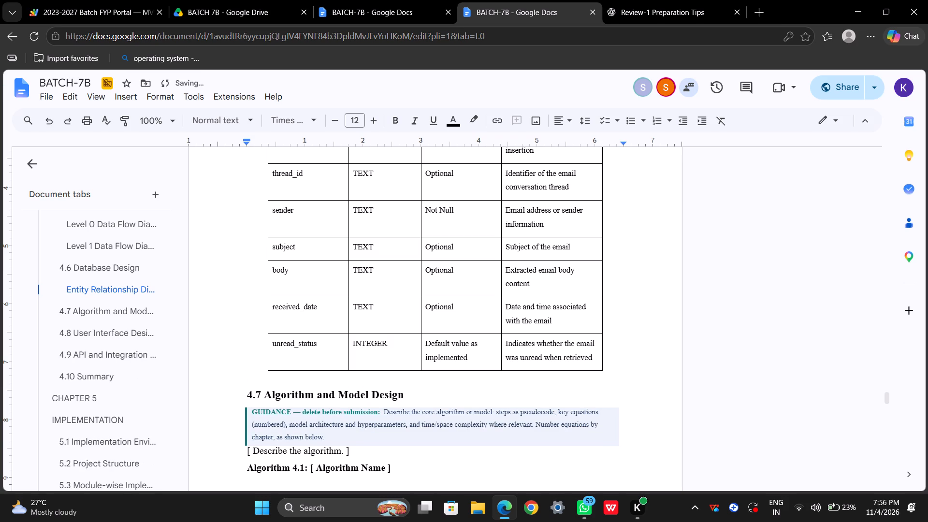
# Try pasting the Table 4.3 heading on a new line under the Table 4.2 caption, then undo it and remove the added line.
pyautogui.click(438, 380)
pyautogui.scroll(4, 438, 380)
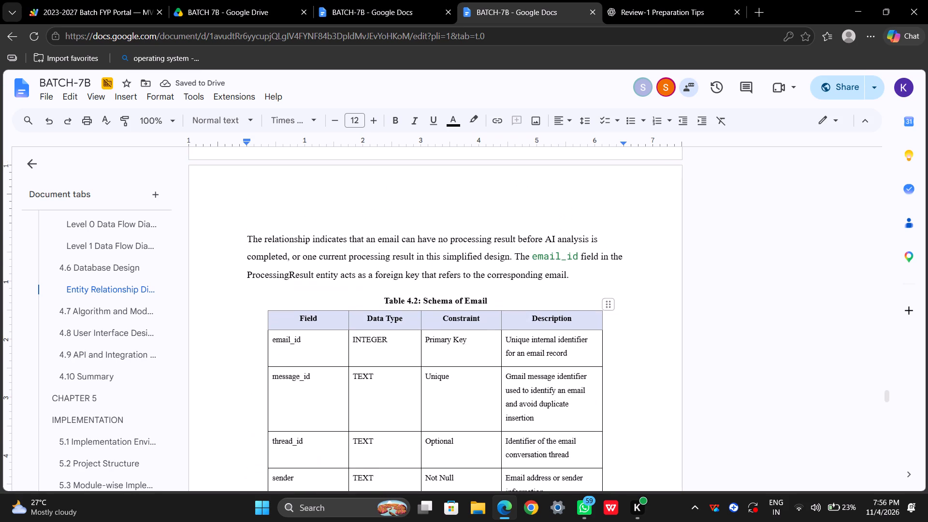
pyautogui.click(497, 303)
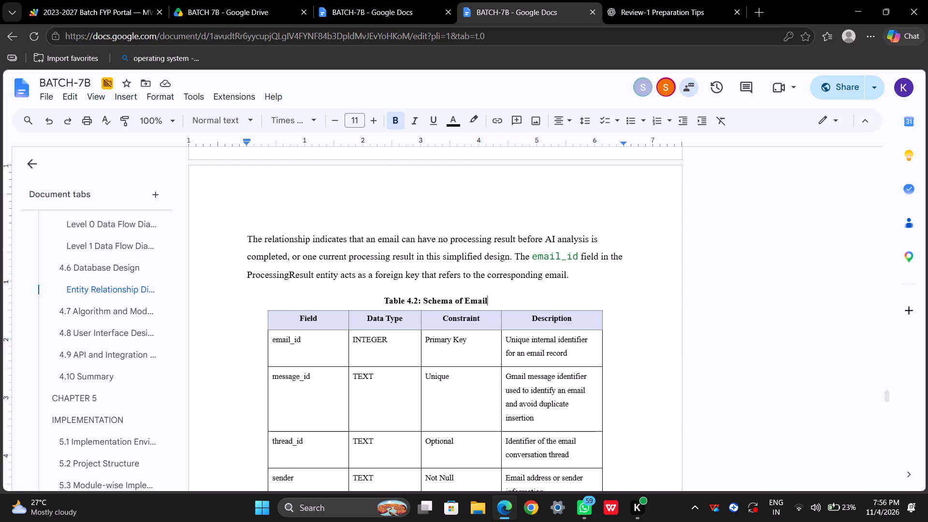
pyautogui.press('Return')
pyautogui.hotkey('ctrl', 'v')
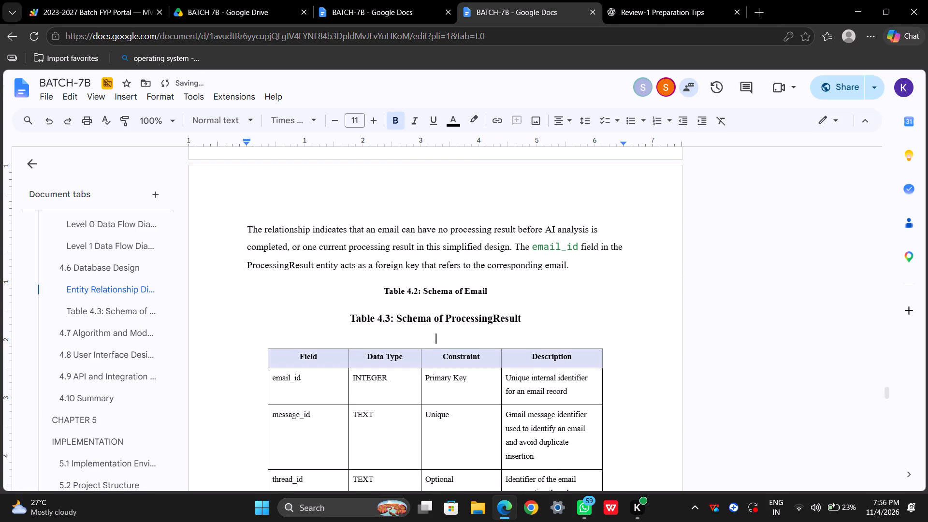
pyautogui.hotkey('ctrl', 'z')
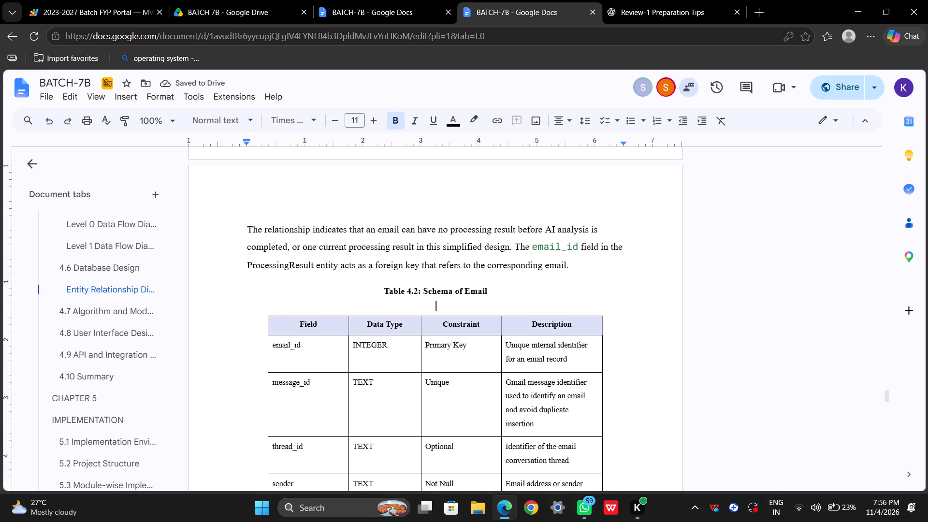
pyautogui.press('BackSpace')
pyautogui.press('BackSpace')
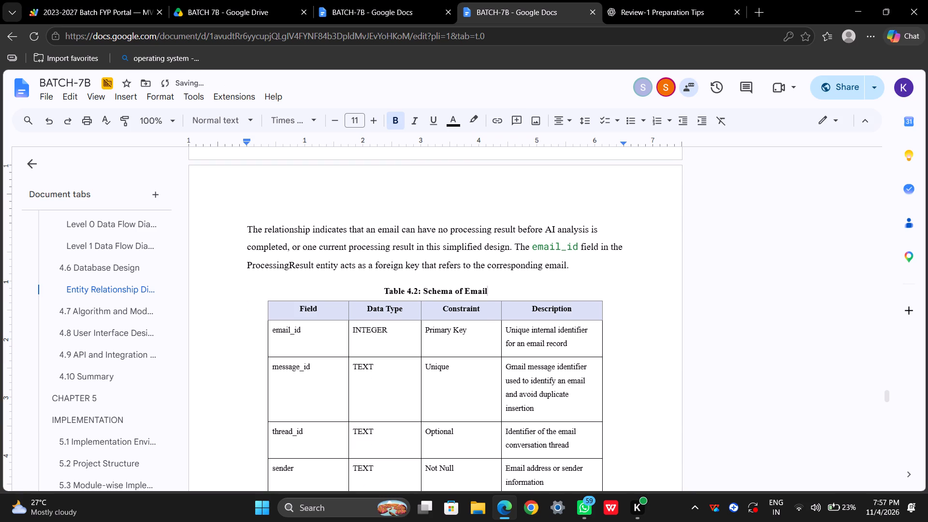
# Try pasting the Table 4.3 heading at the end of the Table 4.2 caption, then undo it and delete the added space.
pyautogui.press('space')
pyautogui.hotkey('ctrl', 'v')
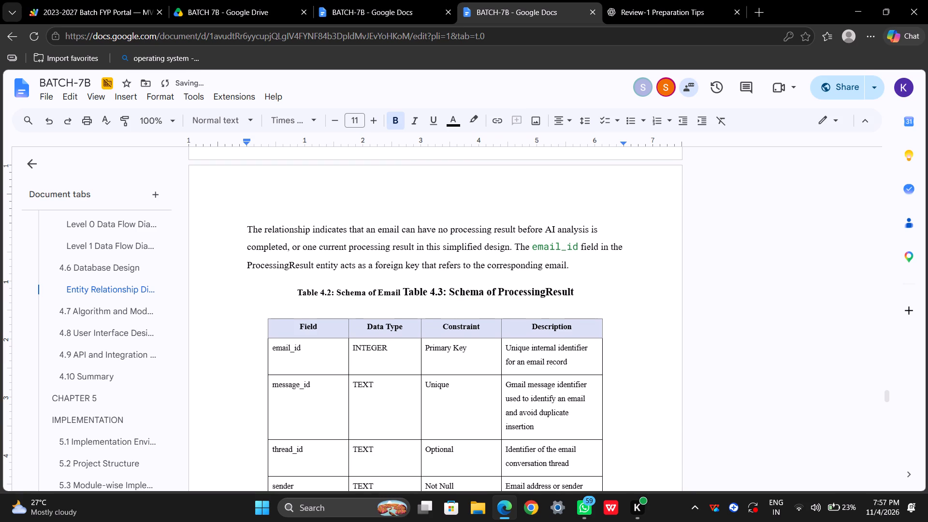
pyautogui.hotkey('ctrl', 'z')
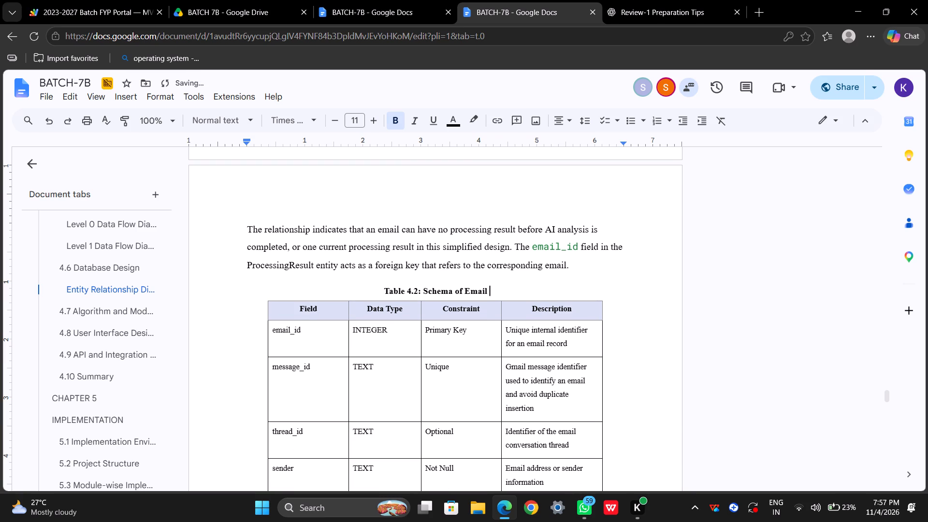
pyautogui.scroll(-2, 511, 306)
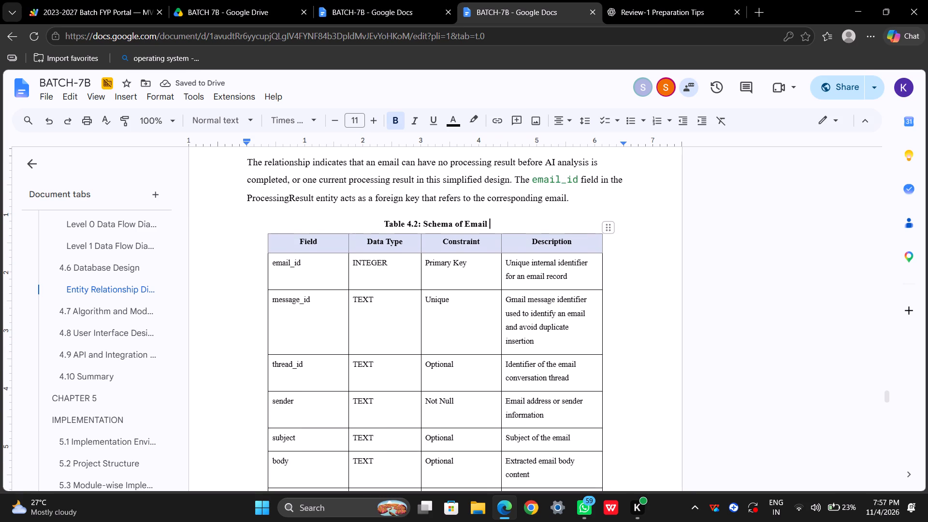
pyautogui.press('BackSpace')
# Paste the heading "Table 4.3: Schema of ProcessingResult" below Table 4.2 and delete the extra blank line before heading 4.7.
pyautogui.scroll(-5, 478, 282)
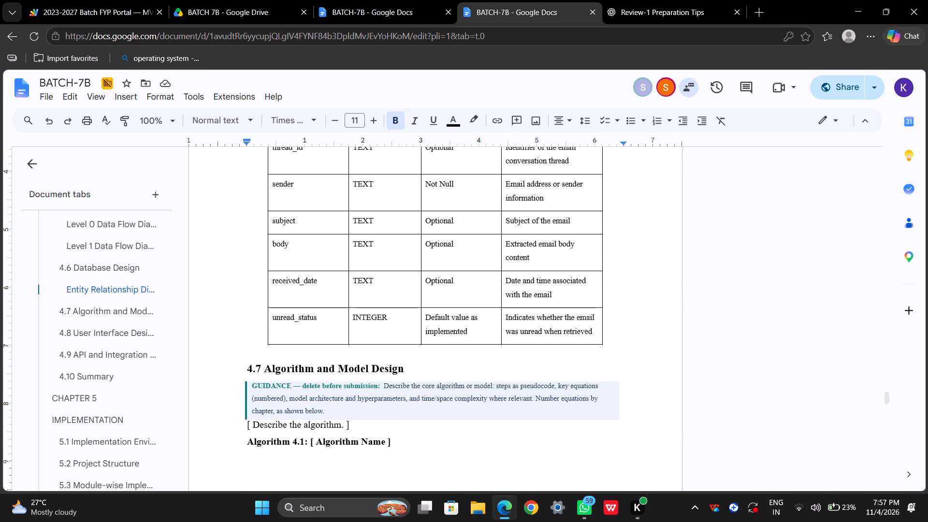
pyautogui.click(350, 353)
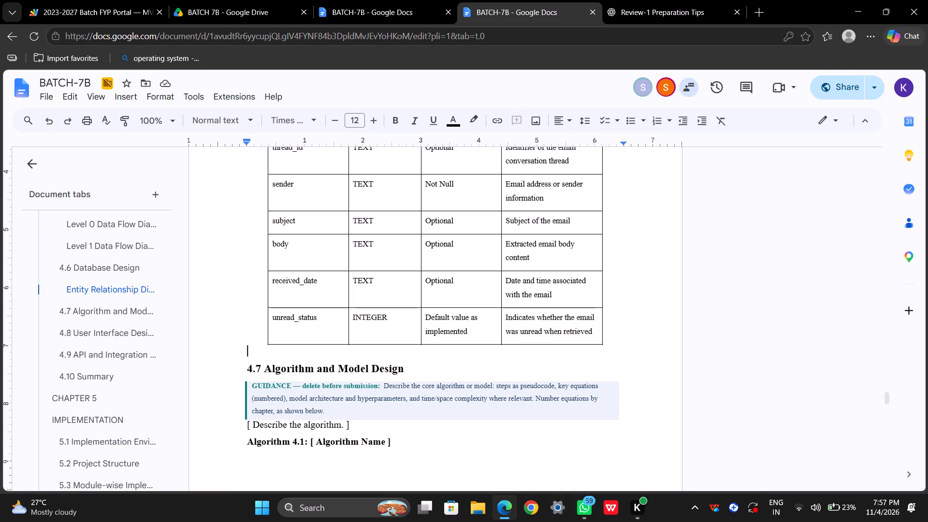
pyautogui.hotkey('ctrl', 'v')
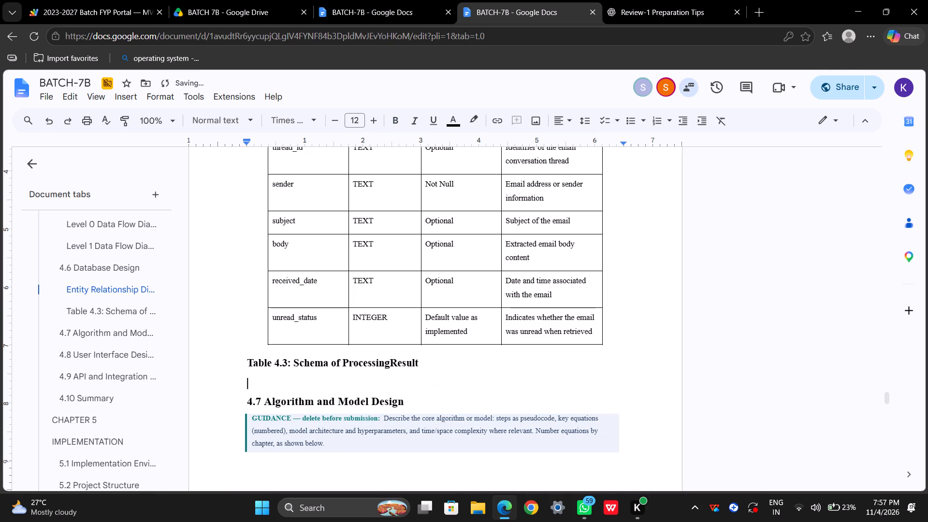
pyautogui.press('BackSpace')
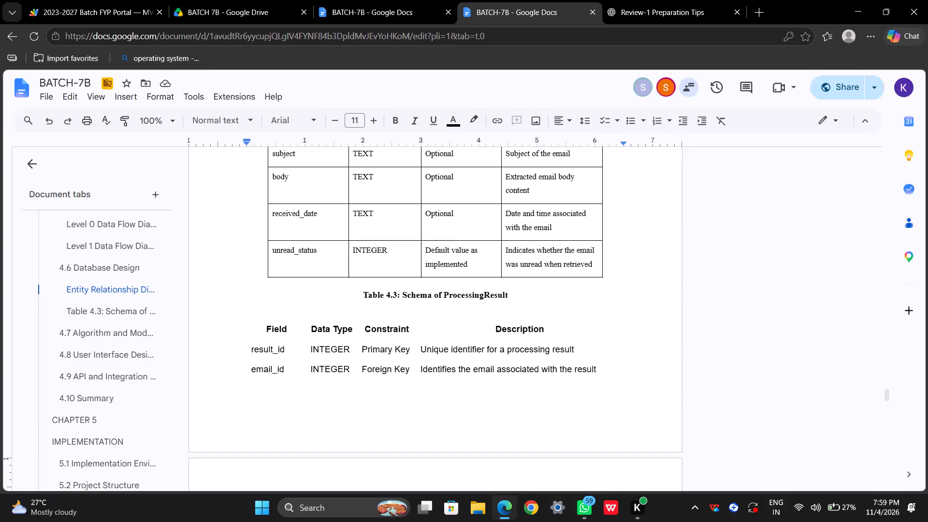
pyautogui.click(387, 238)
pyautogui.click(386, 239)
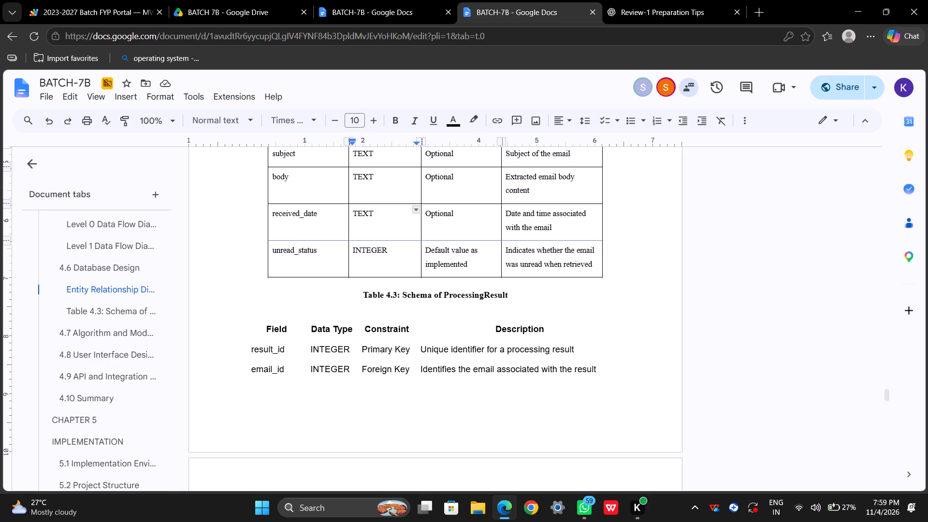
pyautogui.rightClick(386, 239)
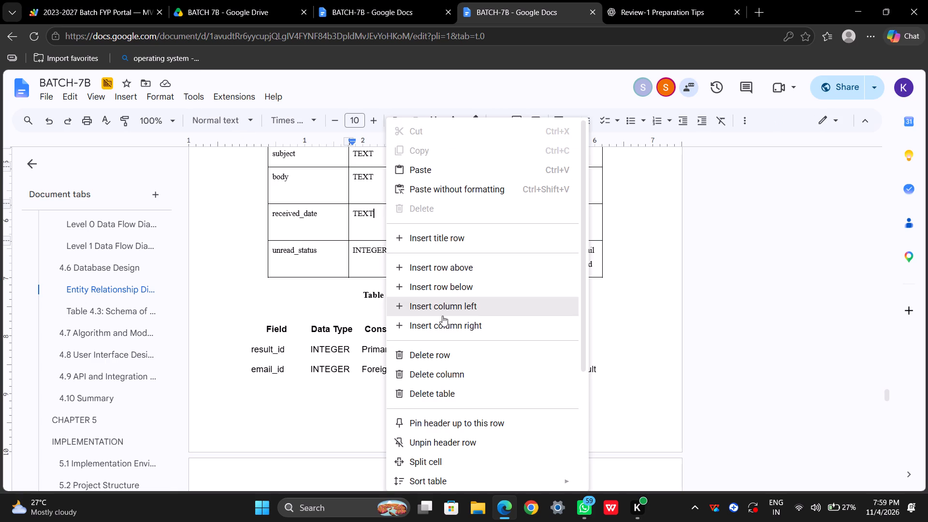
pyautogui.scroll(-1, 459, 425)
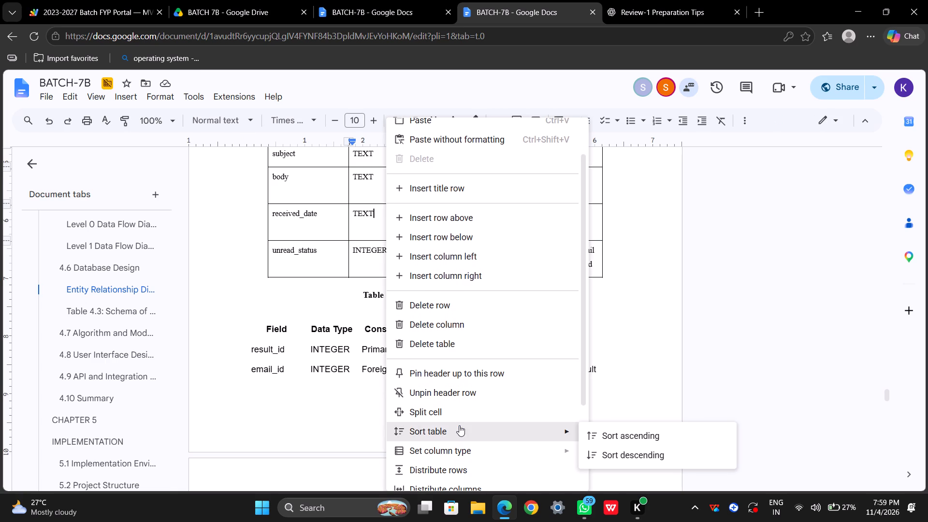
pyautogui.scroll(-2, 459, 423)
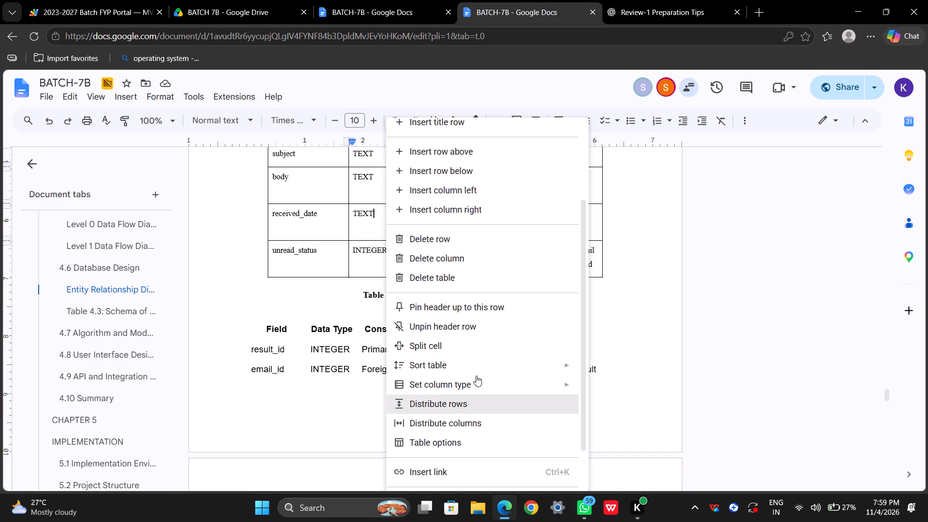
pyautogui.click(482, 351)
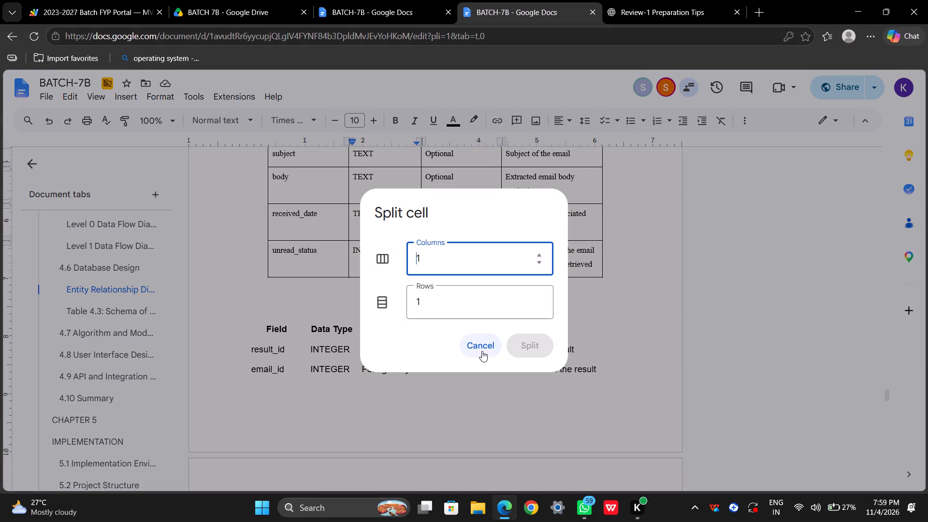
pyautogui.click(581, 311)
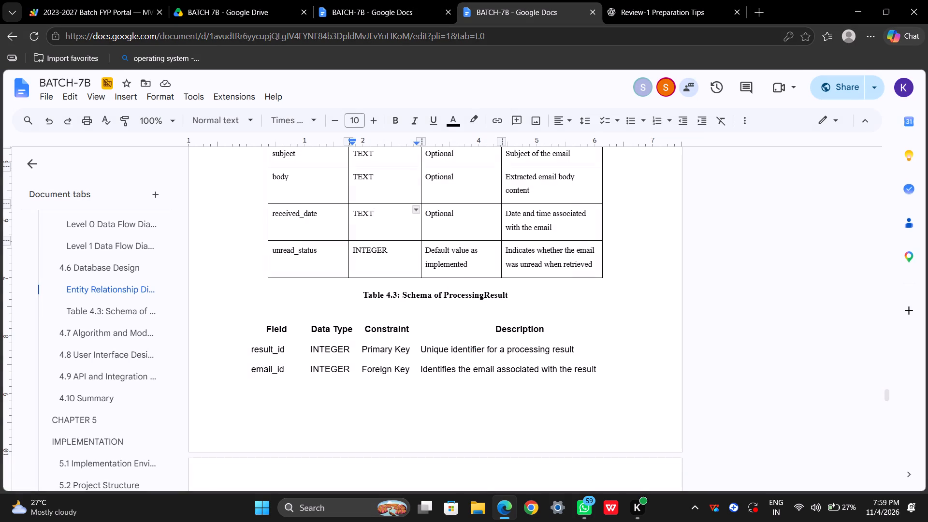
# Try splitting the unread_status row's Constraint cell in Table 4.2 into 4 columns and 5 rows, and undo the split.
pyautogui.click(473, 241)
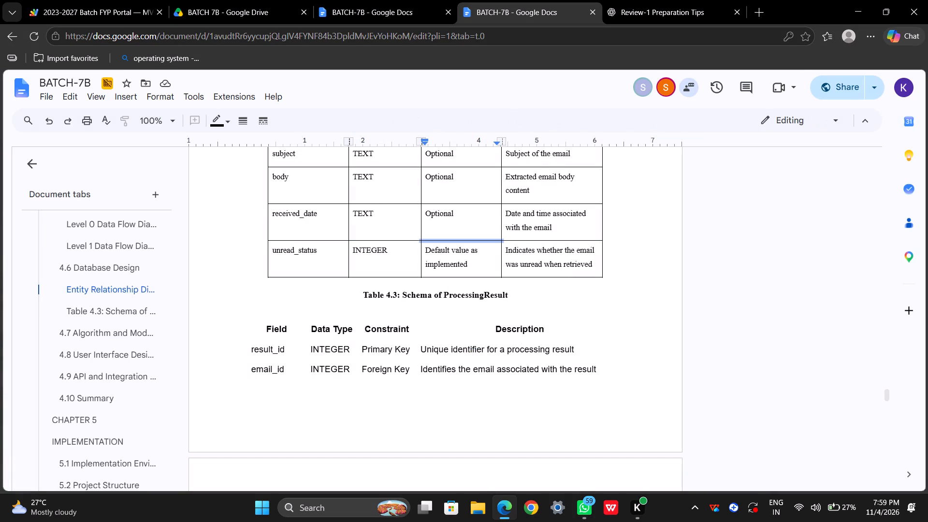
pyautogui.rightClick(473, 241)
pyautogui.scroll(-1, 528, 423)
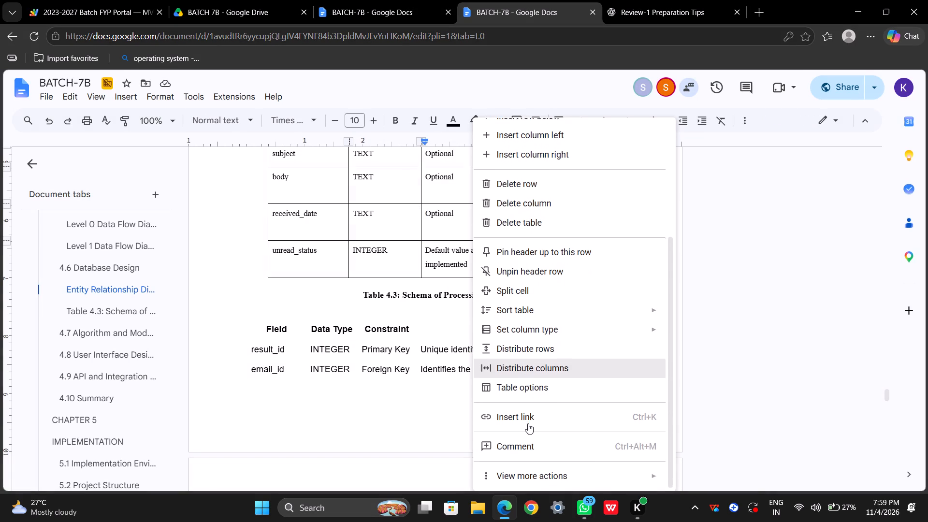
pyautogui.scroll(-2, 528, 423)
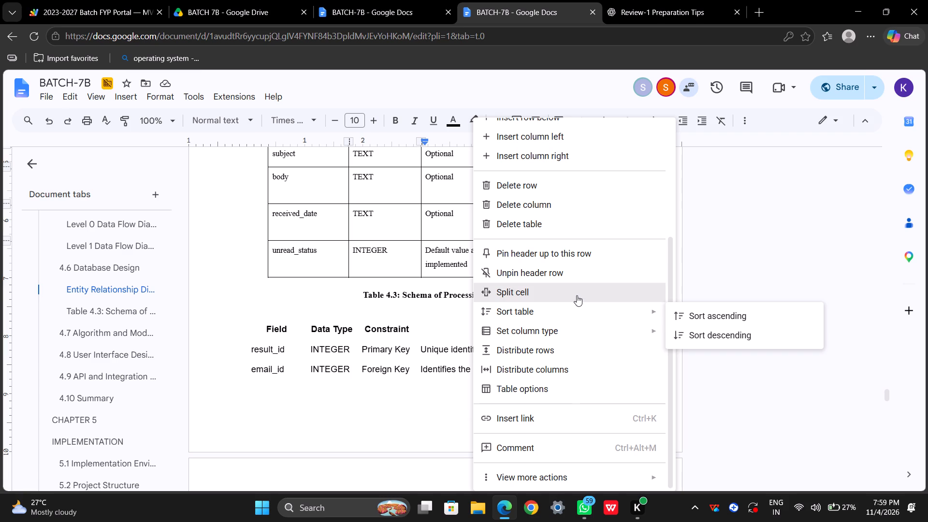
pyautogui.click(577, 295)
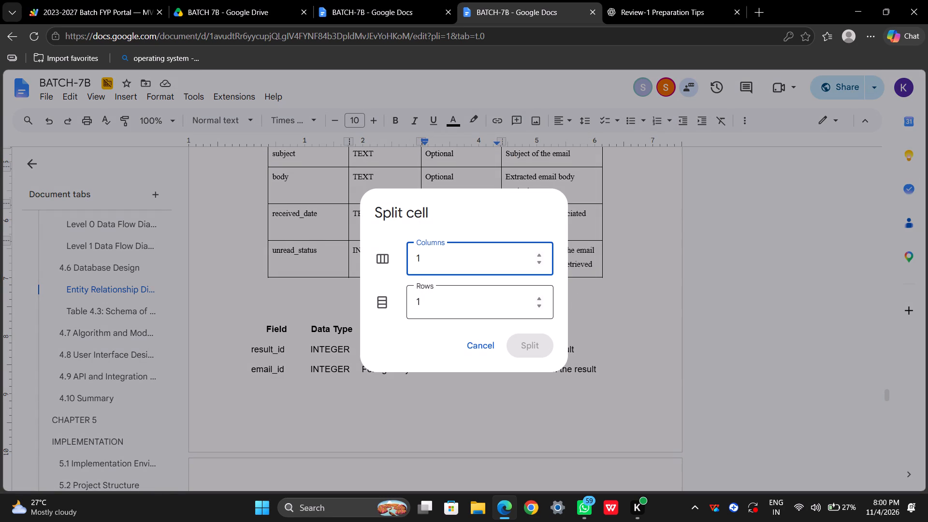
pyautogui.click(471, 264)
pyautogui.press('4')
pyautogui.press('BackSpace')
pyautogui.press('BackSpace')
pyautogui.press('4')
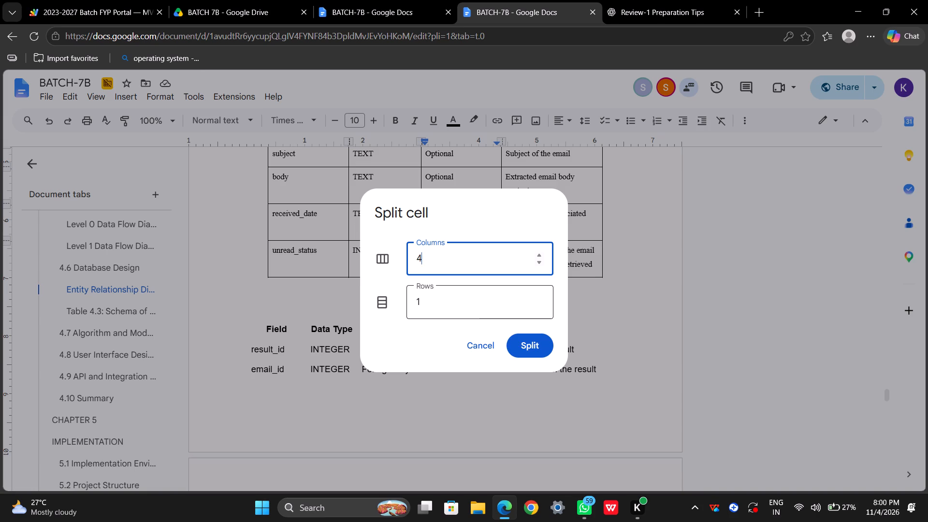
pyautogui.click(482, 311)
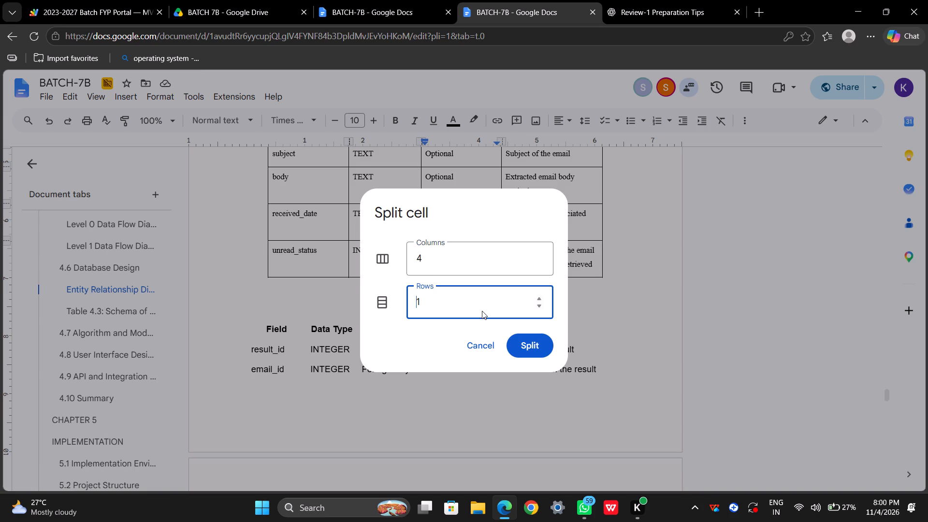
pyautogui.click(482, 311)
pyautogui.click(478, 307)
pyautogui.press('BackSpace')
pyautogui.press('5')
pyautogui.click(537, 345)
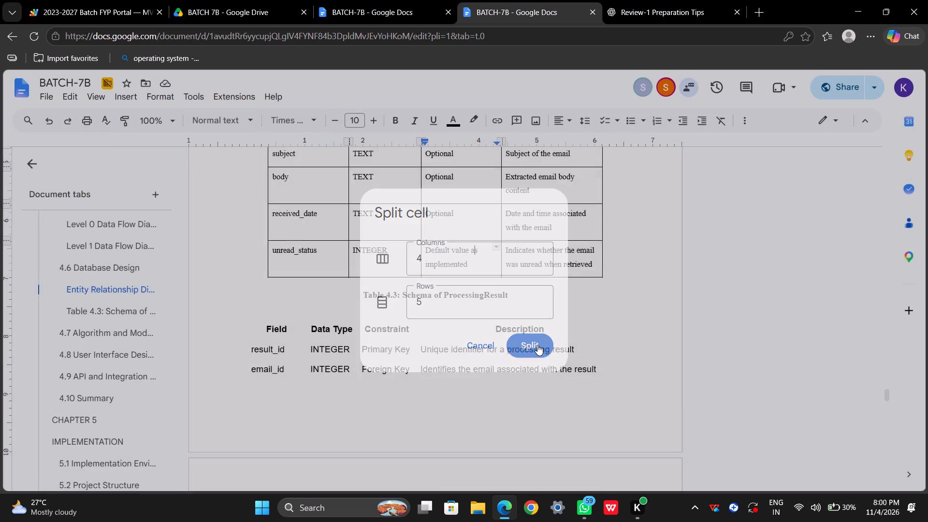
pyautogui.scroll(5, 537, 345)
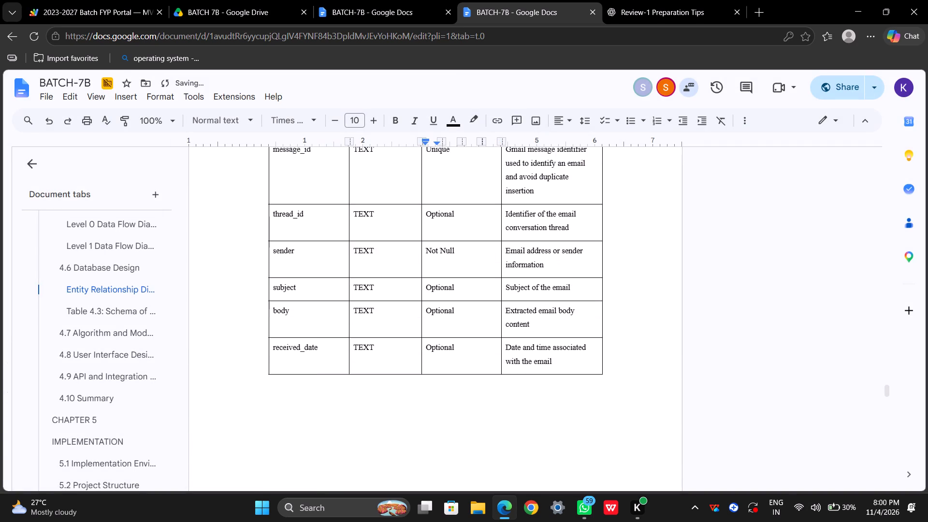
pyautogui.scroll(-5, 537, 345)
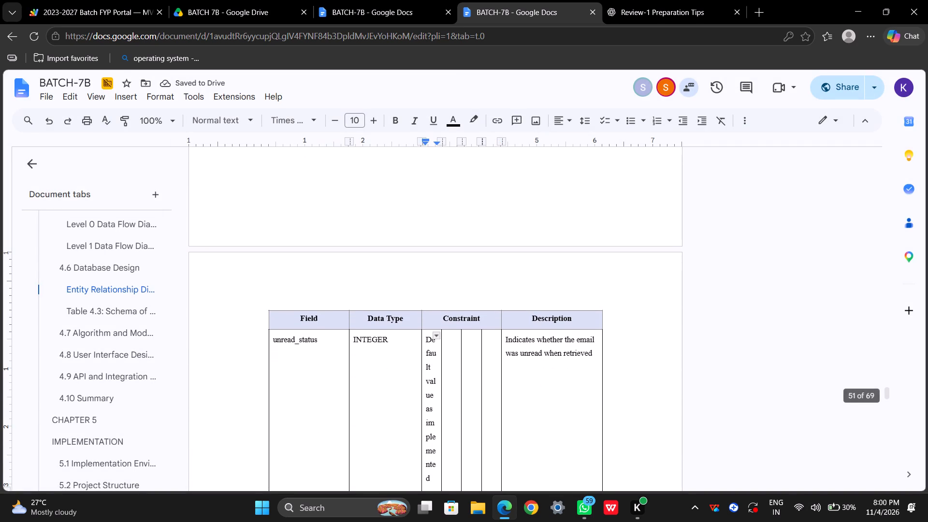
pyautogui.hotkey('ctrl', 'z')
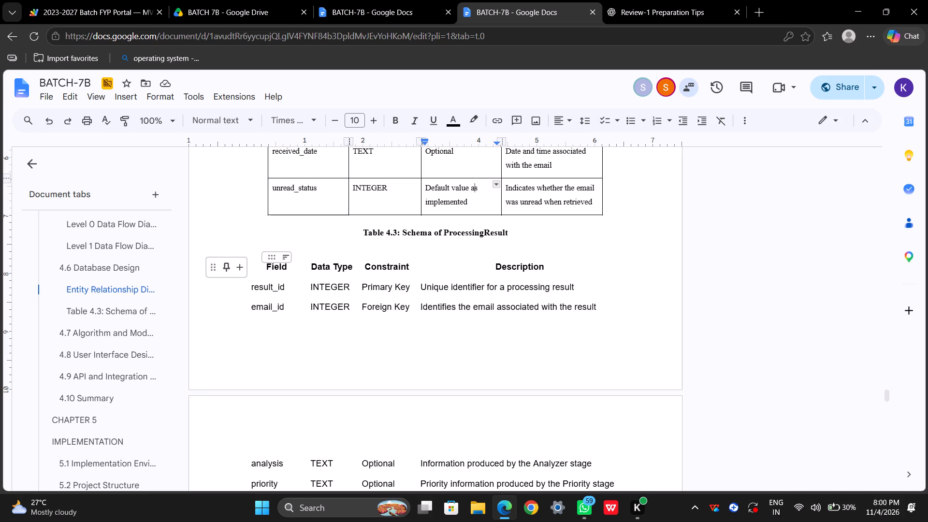
# Apply a 0.5pt border width to every cell of the ProcessingResult table, from the Field header through the processed_at row.
pyautogui.click(272, 255)
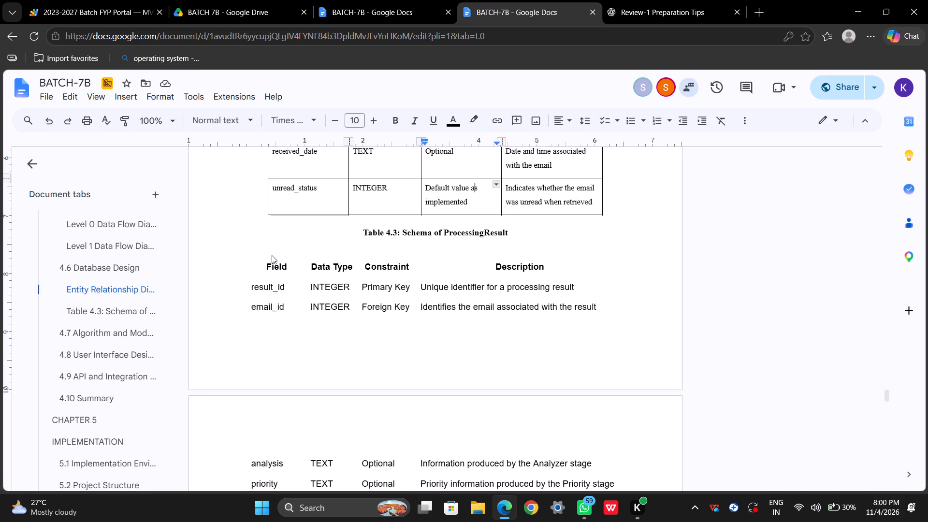
pyautogui.click(272, 255)
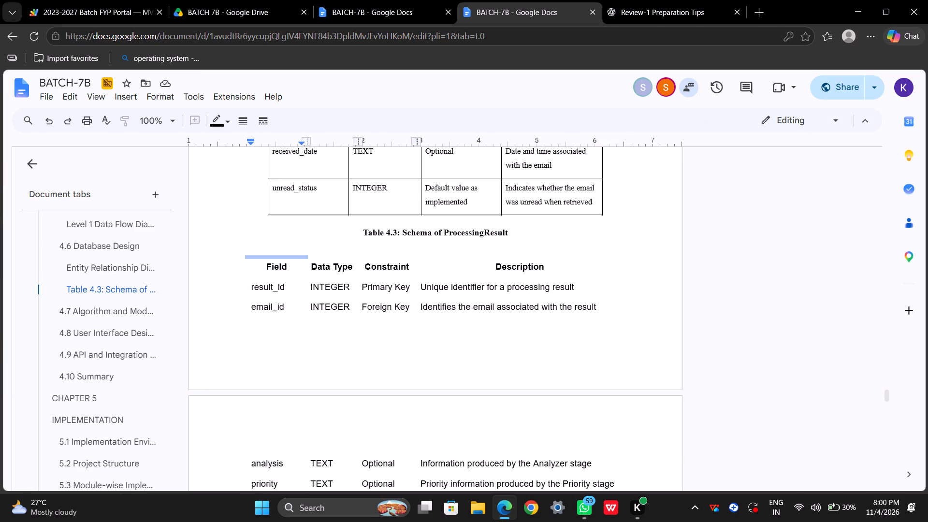
pyautogui.click(276, 247)
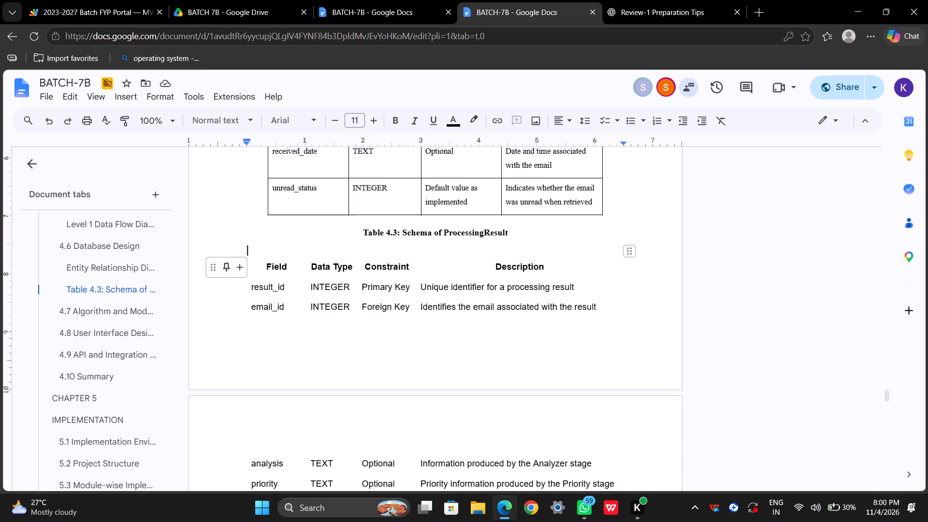
pyautogui.click(249, 265)
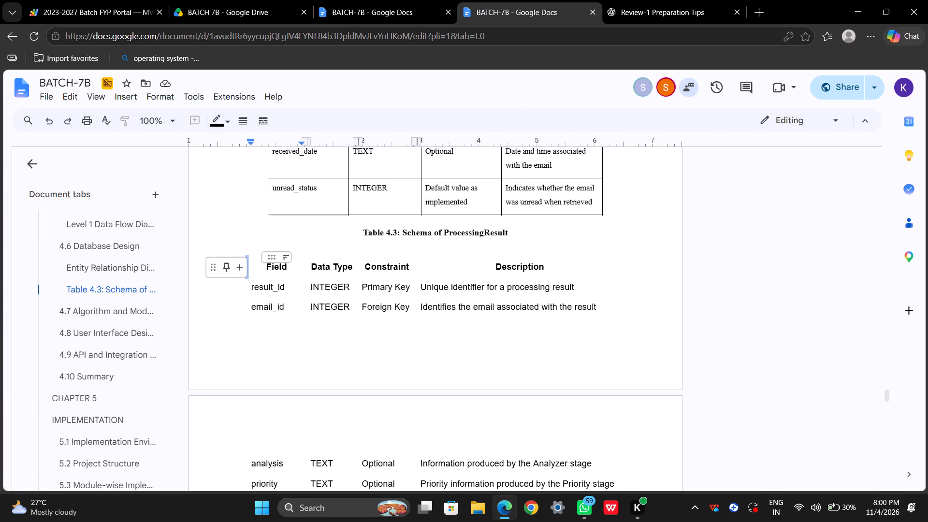
pyautogui.click(255, 266)
pyautogui.moveTo(255, 266); pyautogui.dragTo(401, 357)
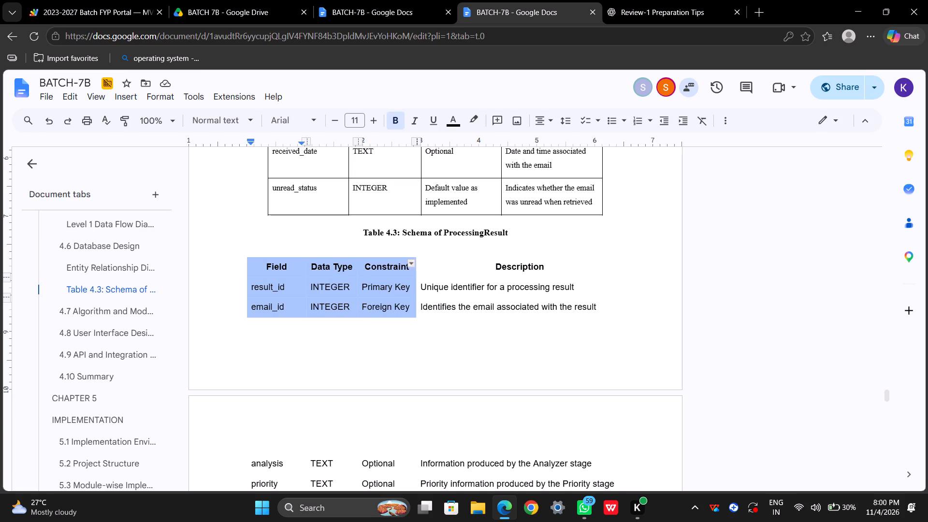
pyautogui.moveTo(401, 357); pyautogui.dragTo(509, 505)
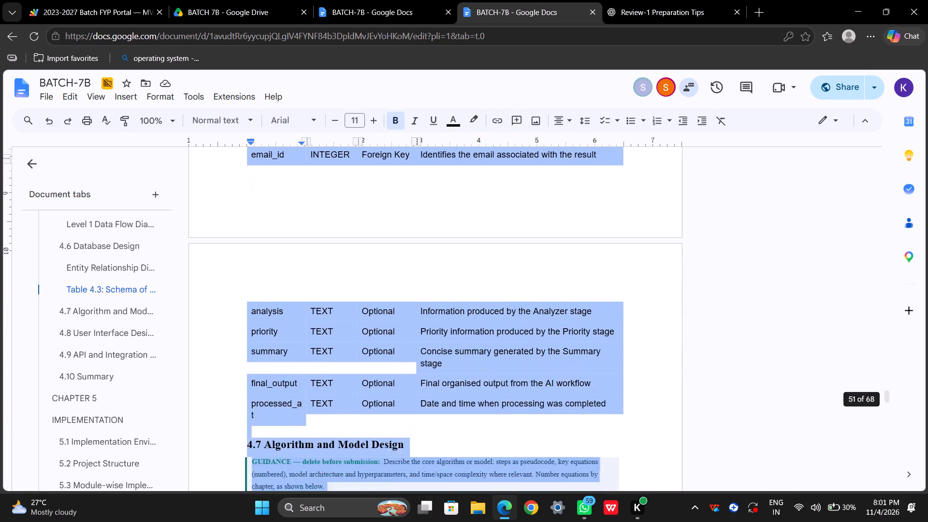
pyautogui.moveTo(509, 505); pyautogui.dragTo(570, 345)
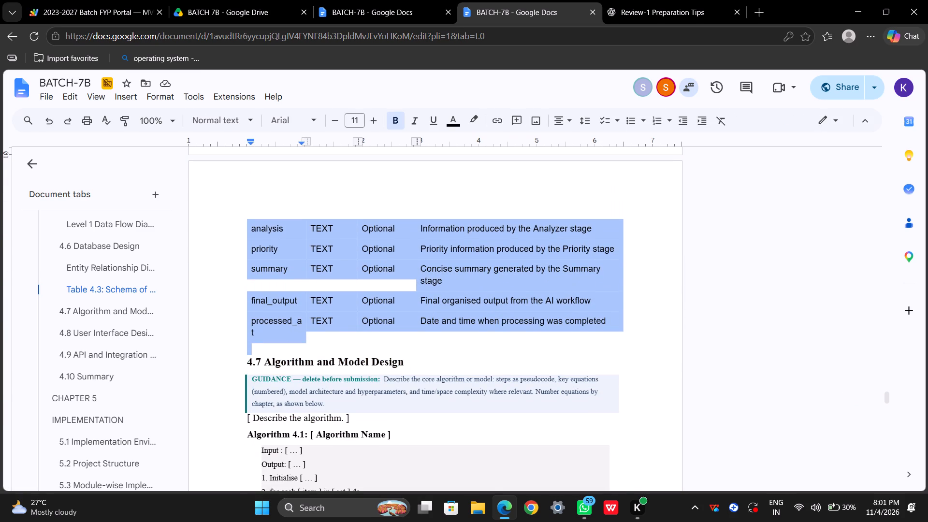
pyautogui.moveTo(570, 345); pyautogui.dragTo(616, 326)
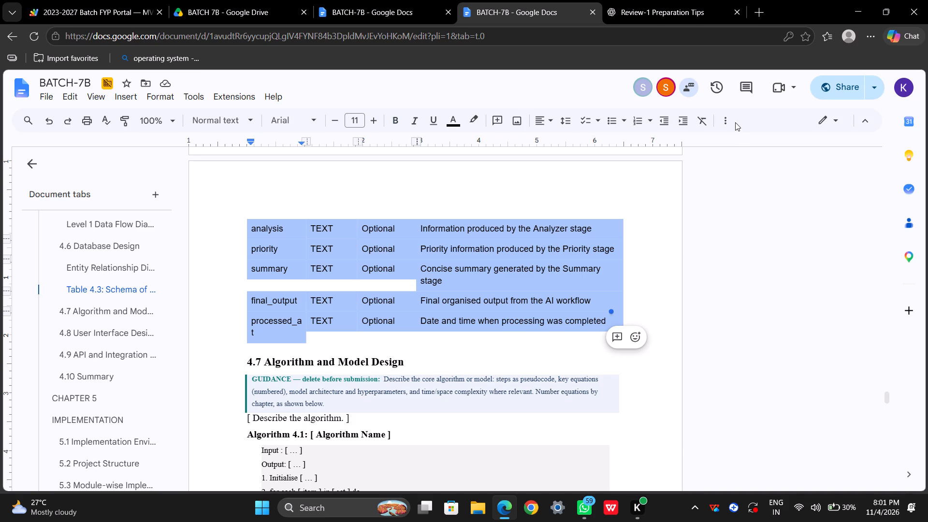
pyautogui.click(730, 121)
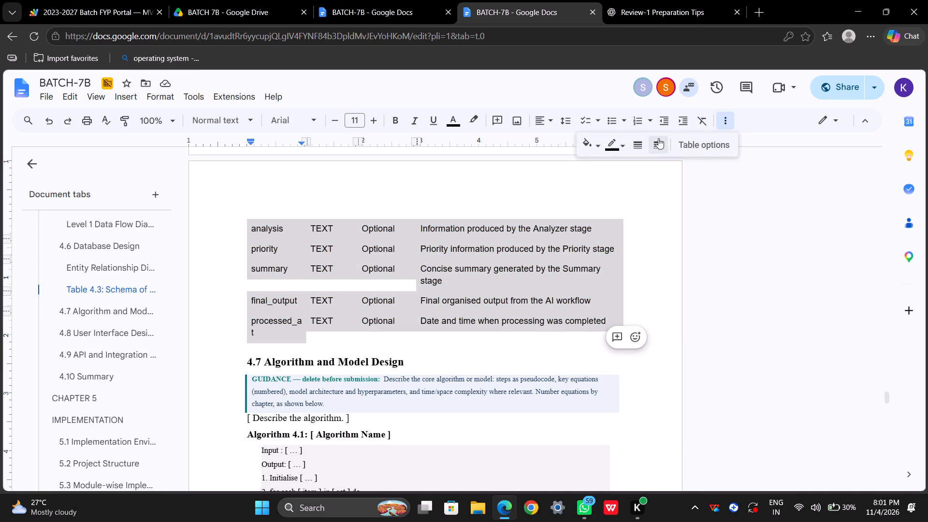
pyautogui.click(654, 138)
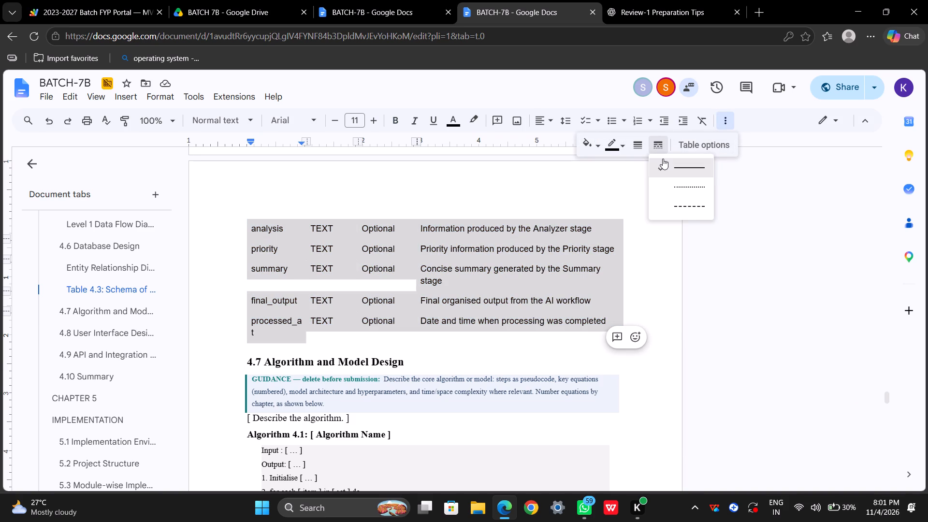
pyautogui.click(638, 143)
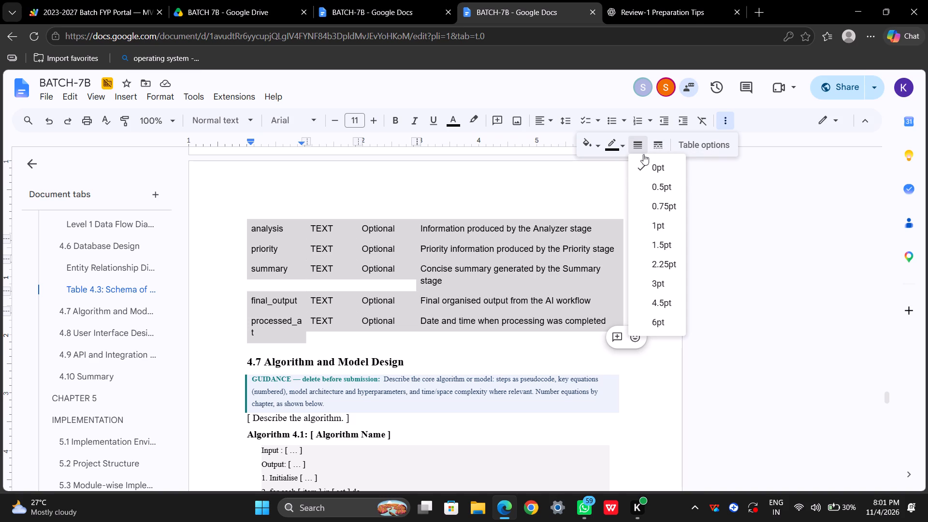
pyautogui.click(662, 192)
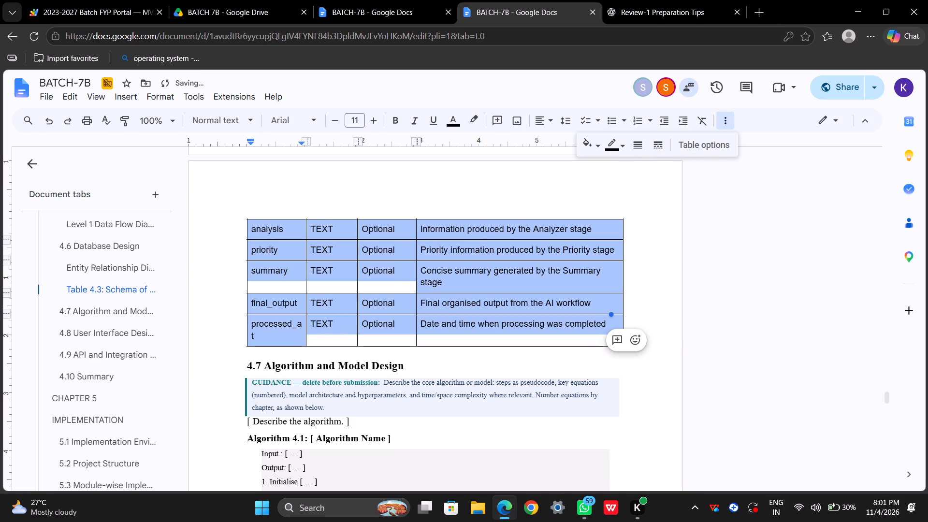
pyautogui.click(746, 254)
pyautogui.scroll(2, 606, 246)
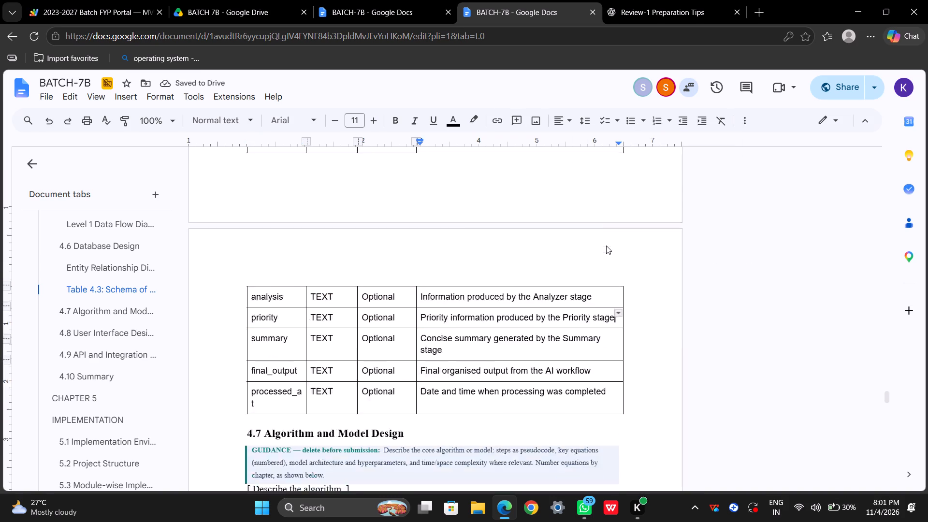
pyautogui.scroll(4, 606, 246)
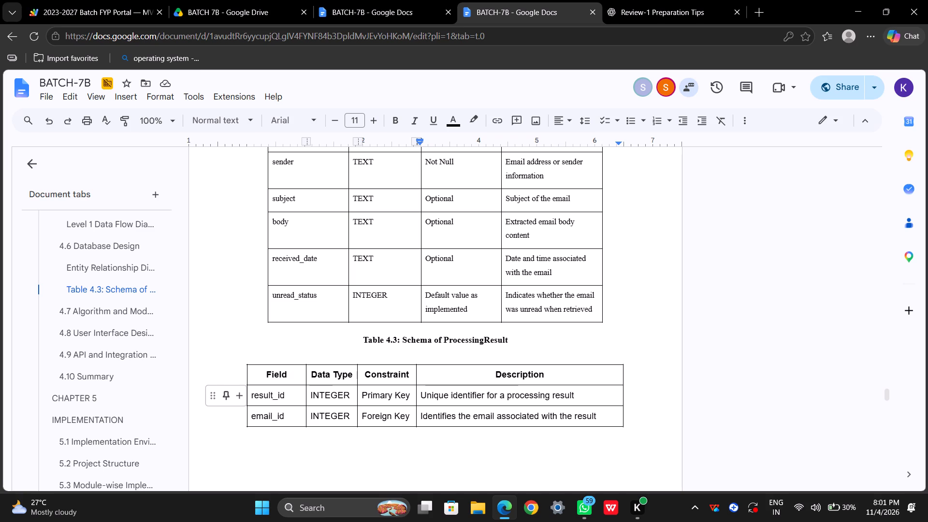
# Move the ProcessingResult table's left edge inward to line up with the left edge of Table 4.2.
pyautogui.moveTo(248, 371); pyautogui.dragTo(272, 368)
pyautogui.moveTo(272, 368); pyautogui.dragTo(266, 317)
pyautogui.moveTo(266, 317); pyautogui.dragTo(269, 313)
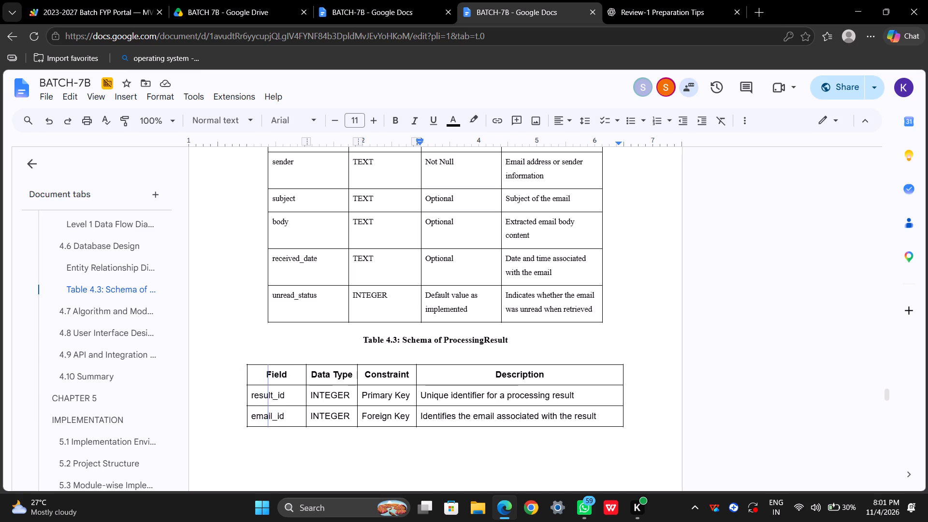
pyautogui.moveTo(269, 313); pyautogui.dragTo(269, 310)
pyautogui.moveTo(269, 310); pyautogui.dragTo(268, 330)
pyautogui.moveTo(268, 330); pyautogui.dragTo(268, 330)
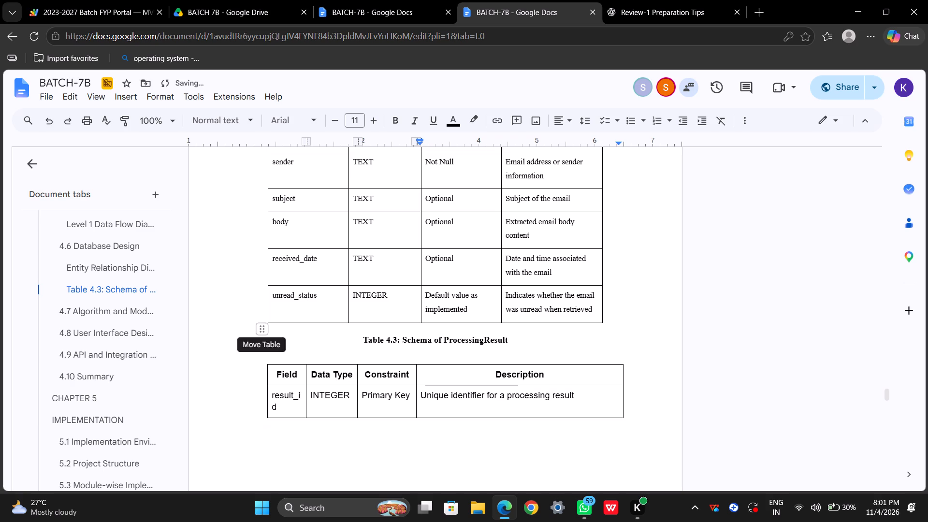
# Widen the ProcessingResult table's Field, Data Type and Constraint columns, lining up the right borders of Field and Constraint with Table 4.2.
pyautogui.moveTo(306, 393); pyautogui.dragTo(348, 391)
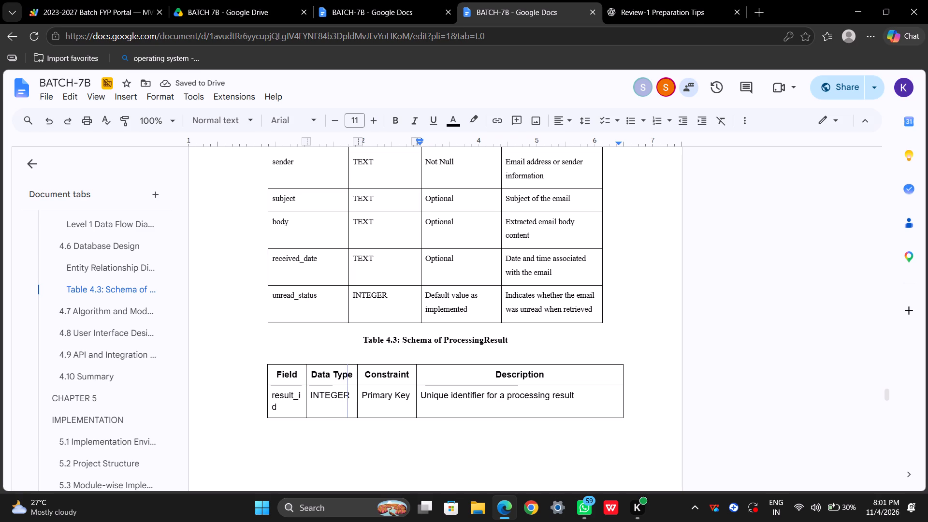
pyautogui.moveTo(348, 391); pyautogui.dragTo(353, 391)
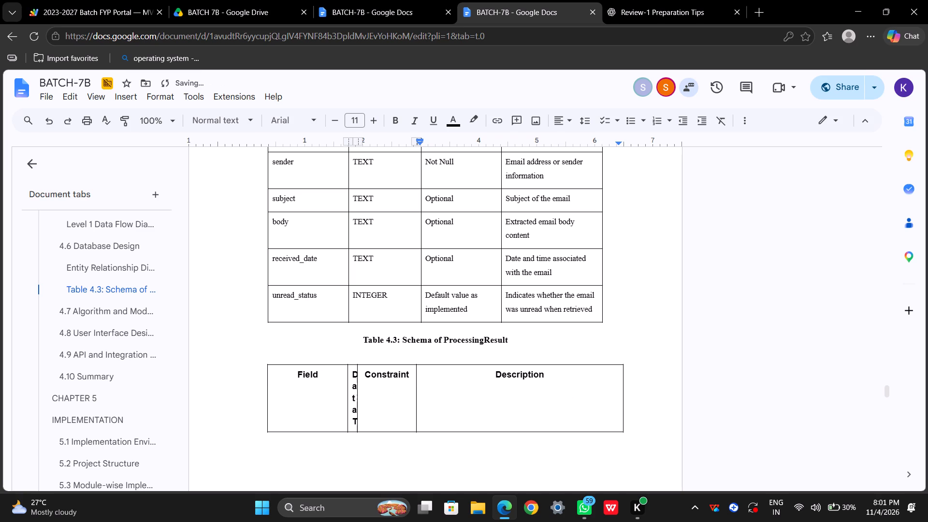
pyautogui.click(359, 391)
pyautogui.moveTo(359, 391); pyautogui.dragTo(369, 390)
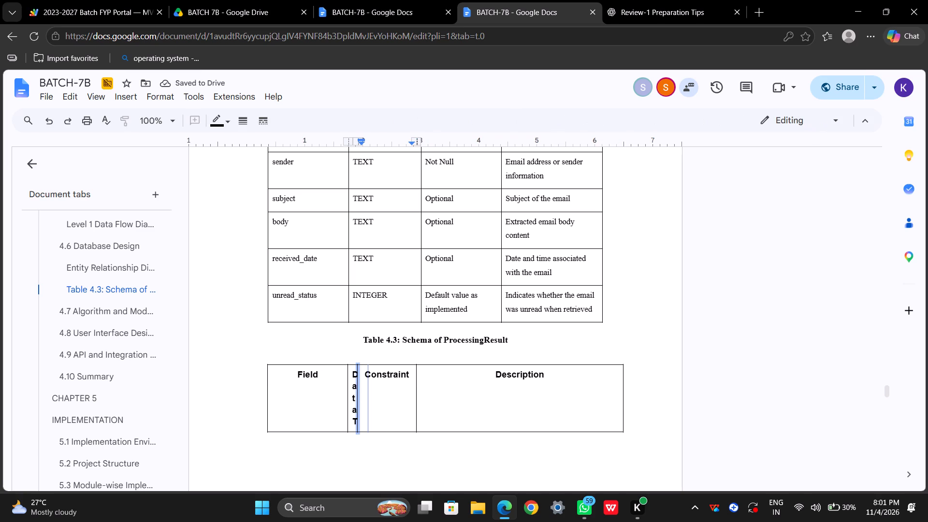
pyautogui.moveTo(369, 390); pyautogui.dragTo(415, 383)
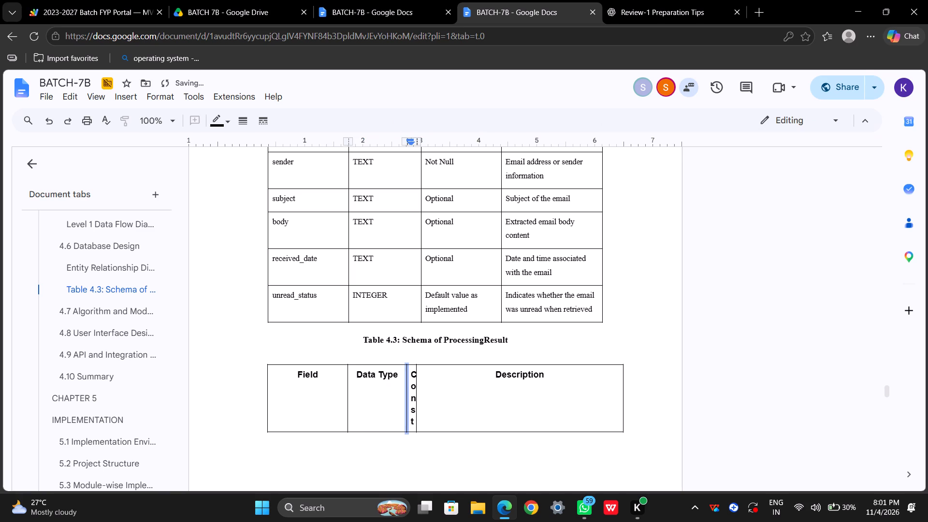
pyautogui.moveTo(418, 383); pyautogui.dragTo(503, 377)
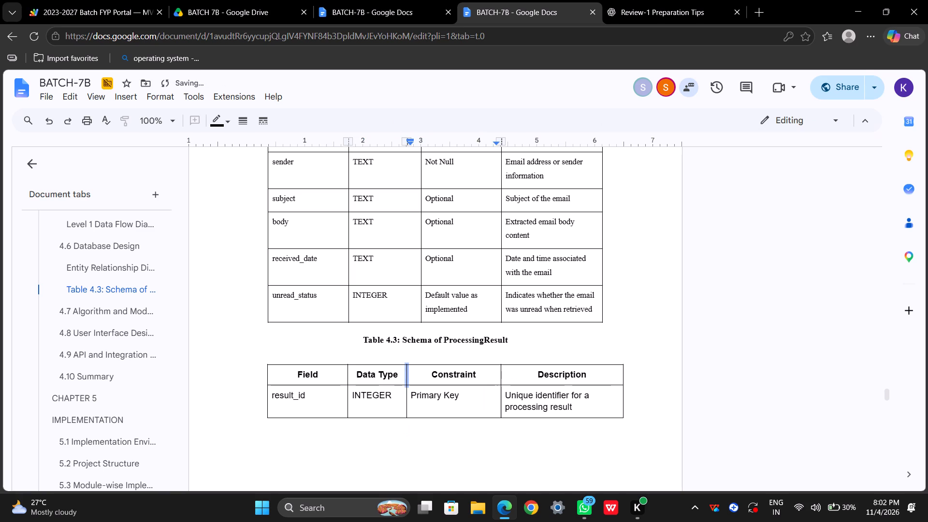
# Line up the border between Data Type and Constraint in the ProcessingResult table with the same border in Table 4.2.
pyautogui.moveTo(408, 389); pyautogui.dragTo(436, 384)
pyautogui.moveTo(436, 384); pyautogui.dragTo(424, 380)
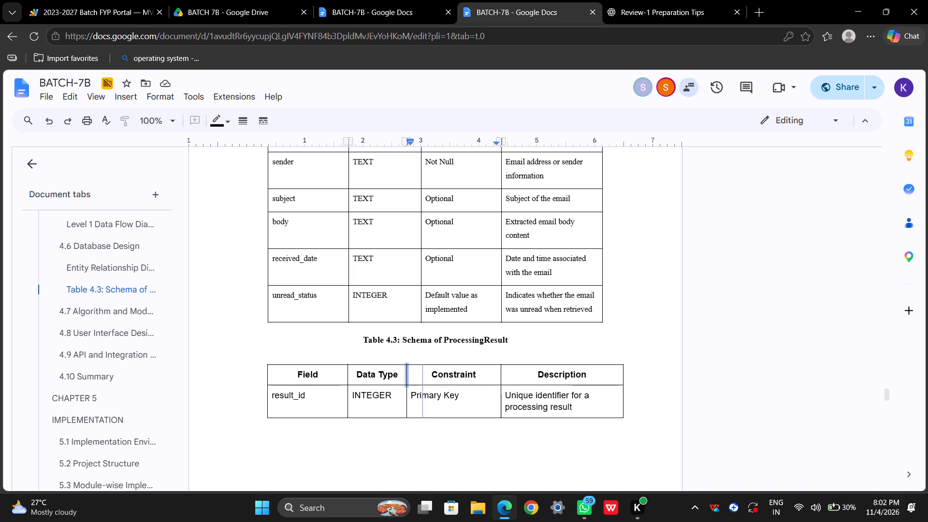
pyautogui.moveTo(424, 380); pyautogui.dragTo(425, 362)
pyautogui.moveTo(425, 362); pyautogui.dragTo(425, 361)
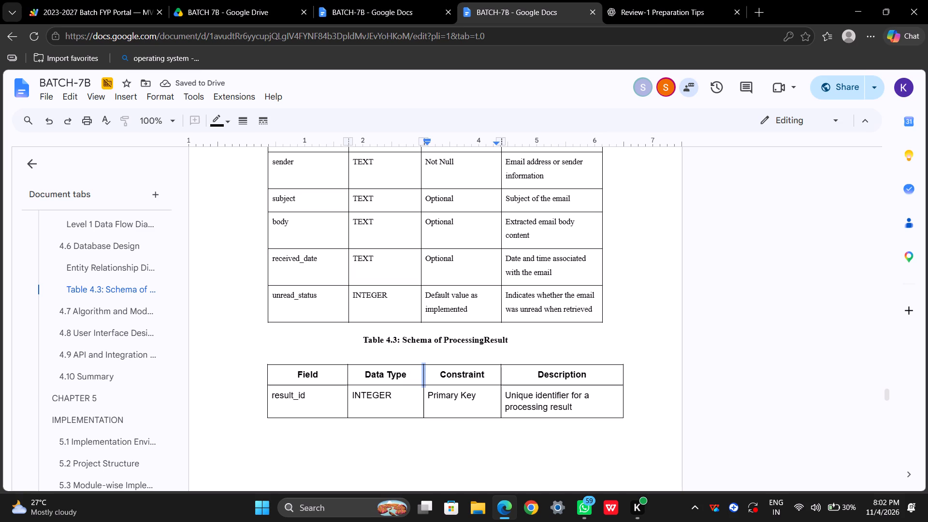
pyautogui.moveTo(423, 393); pyautogui.dragTo(420, 392)
pyautogui.moveTo(420, 392); pyautogui.dragTo(422, 391)
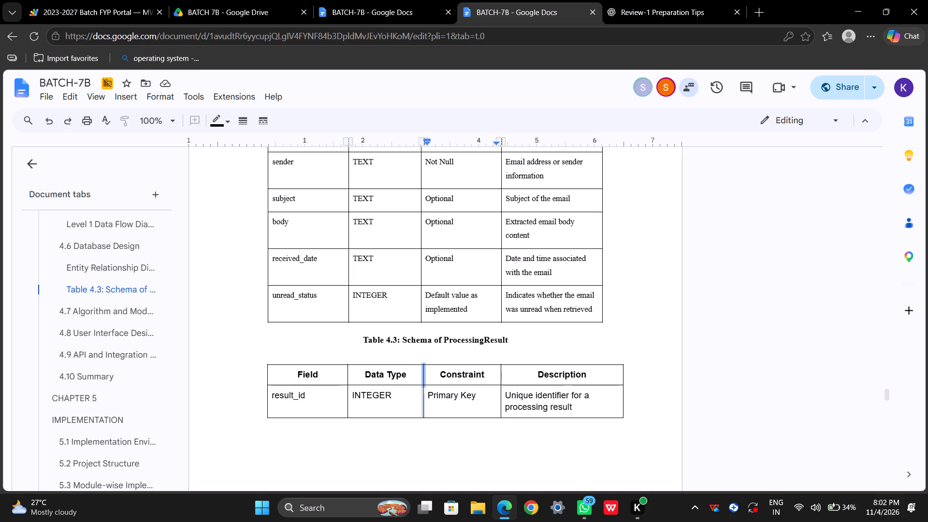
pyautogui.moveTo(422, 391); pyautogui.dragTo(418, 333)
pyautogui.moveTo(418, 333); pyautogui.dragTo(421, 320)
pyautogui.moveTo(421, 320); pyautogui.dragTo(421, 320)
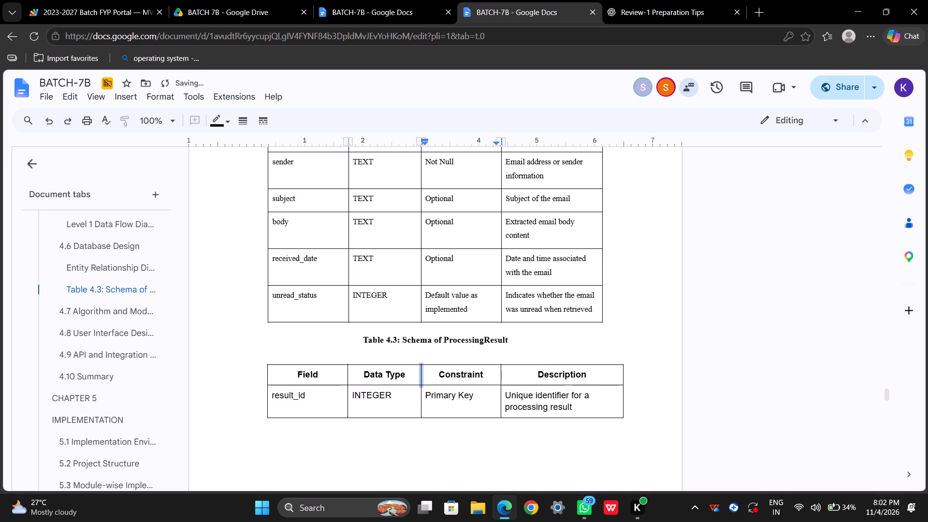
# Narrow the ProcessingResult table's Description column so its right edge lines up with the right edge of Table 4.2.
pyautogui.click(602, 352)
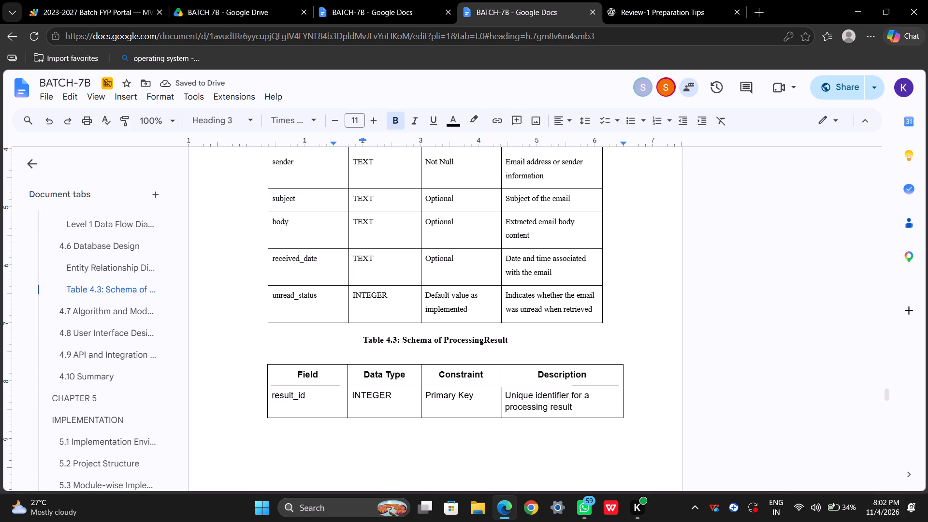
pyautogui.moveTo(624, 389); pyautogui.dragTo(597, 389)
pyautogui.moveTo(597, 389); pyautogui.dragTo(601, 322)
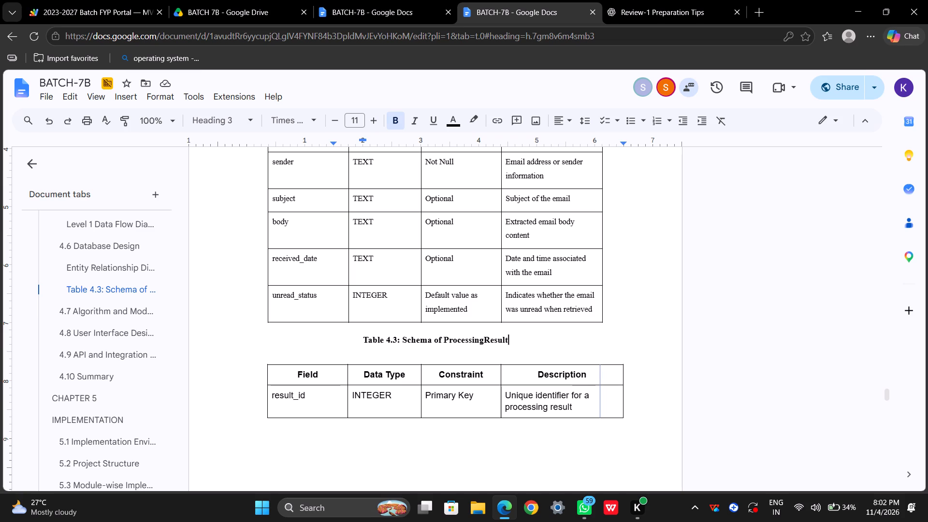
pyautogui.moveTo(601, 322); pyautogui.dragTo(604, 316)
pyautogui.moveTo(604, 316); pyautogui.dragTo(602, 313)
pyautogui.click(619, 391)
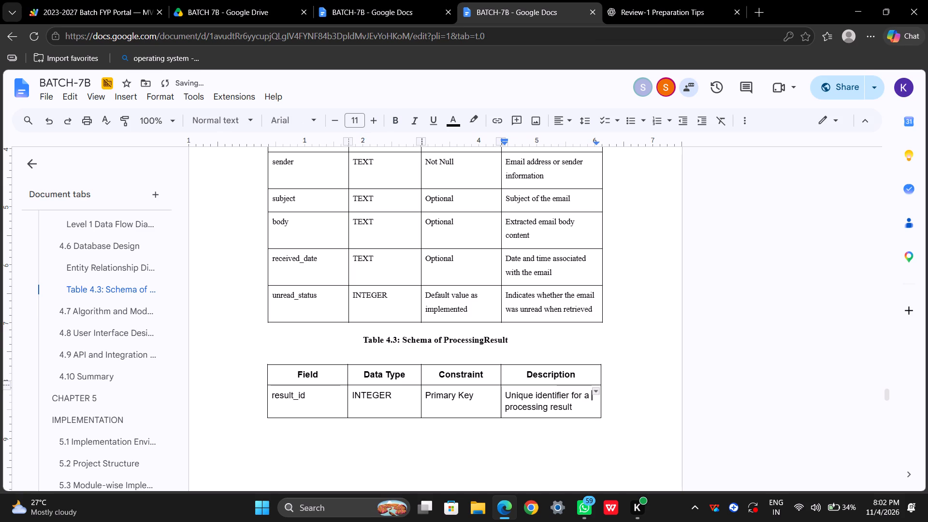
# Delete the blank line between the Table 4.3 heading and the ProcessingResult table.
pyautogui.click(463, 353)
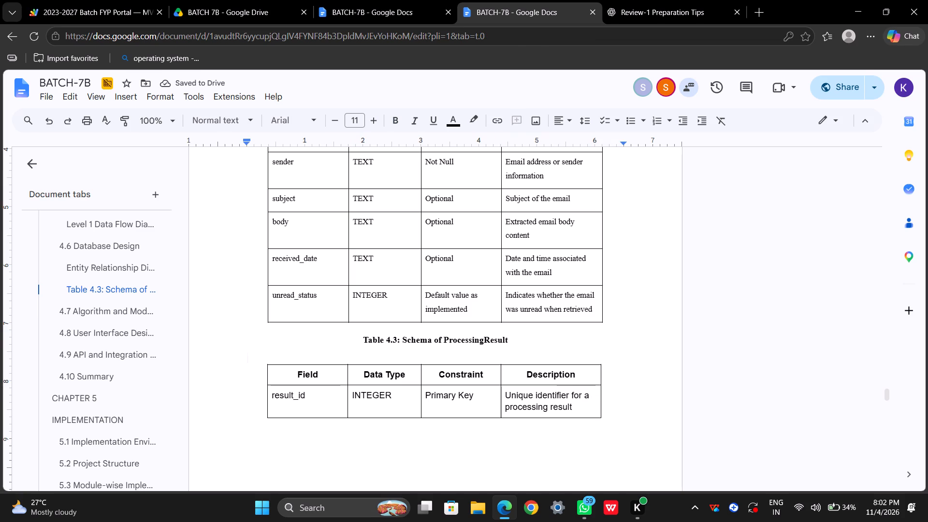
pyautogui.press('BackSpace')
pyautogui.click(288, 340)
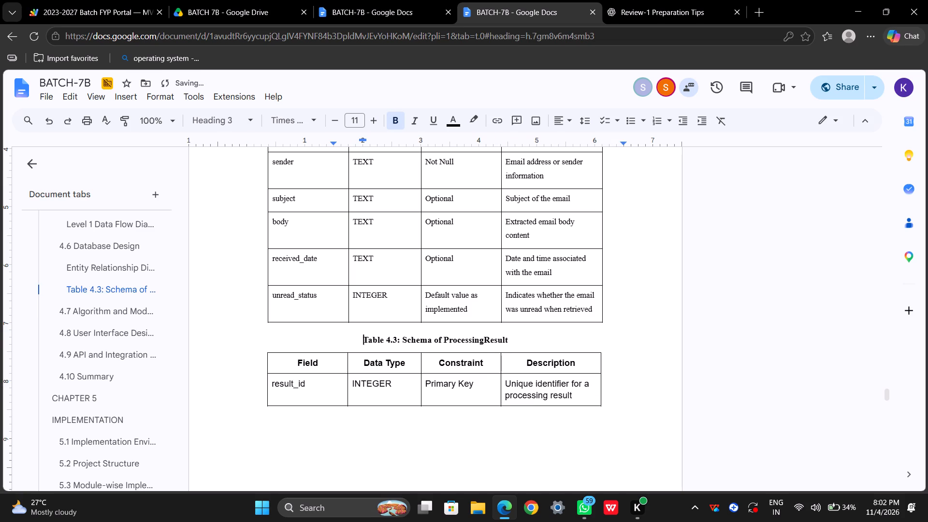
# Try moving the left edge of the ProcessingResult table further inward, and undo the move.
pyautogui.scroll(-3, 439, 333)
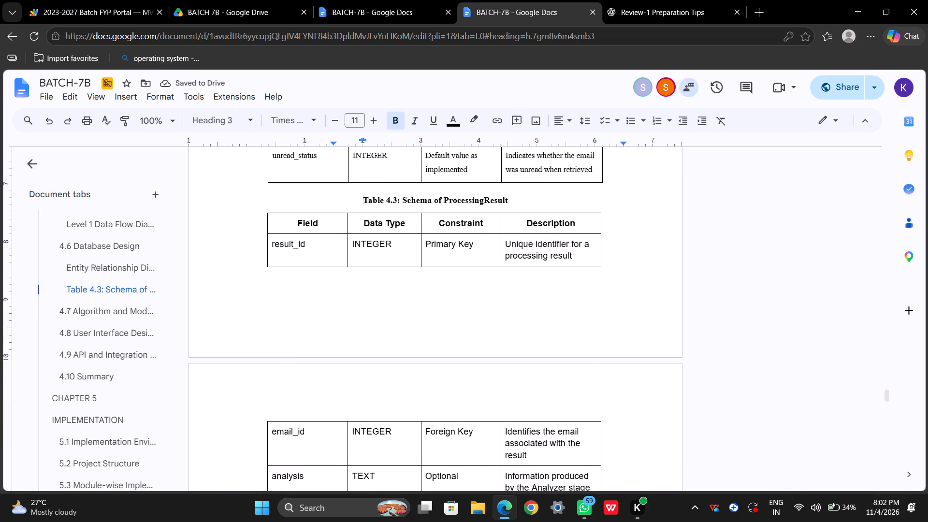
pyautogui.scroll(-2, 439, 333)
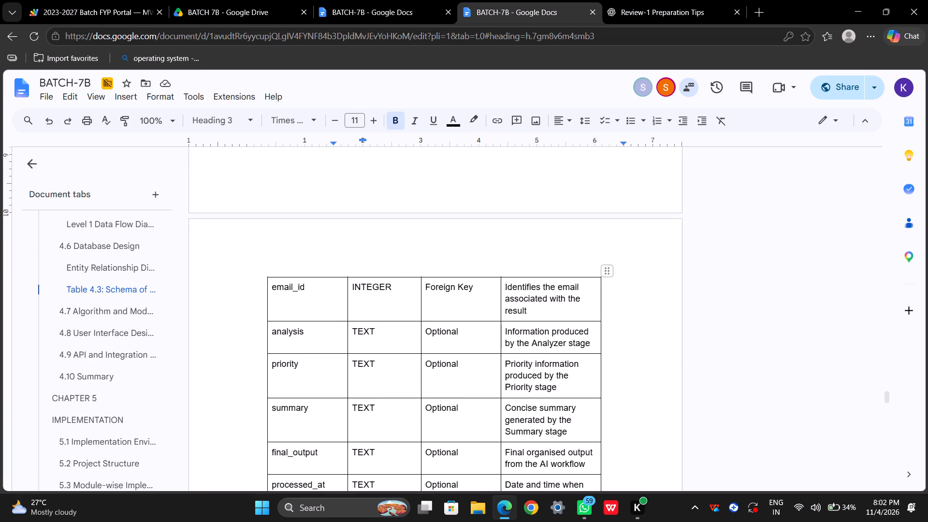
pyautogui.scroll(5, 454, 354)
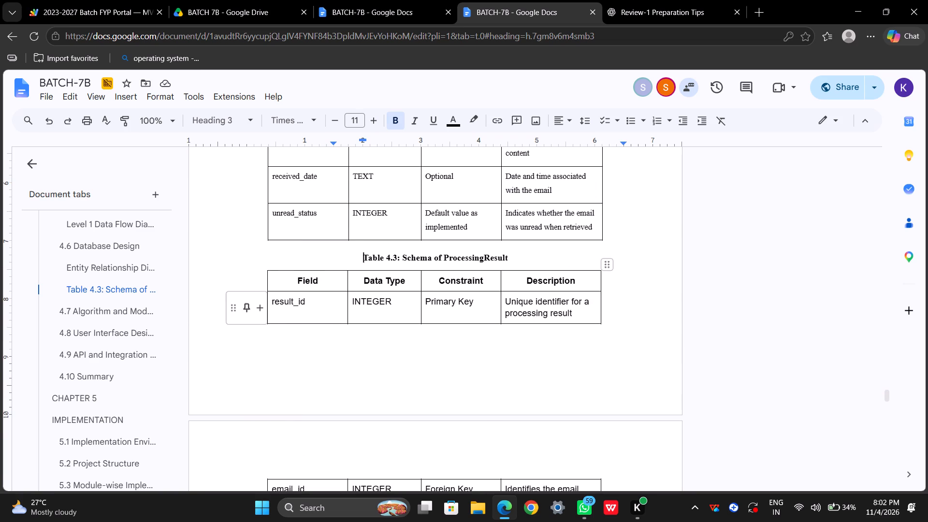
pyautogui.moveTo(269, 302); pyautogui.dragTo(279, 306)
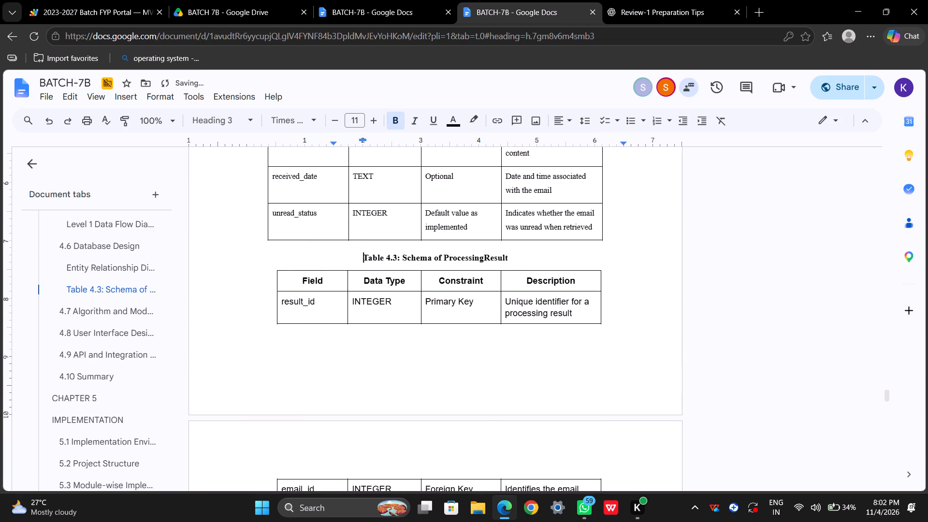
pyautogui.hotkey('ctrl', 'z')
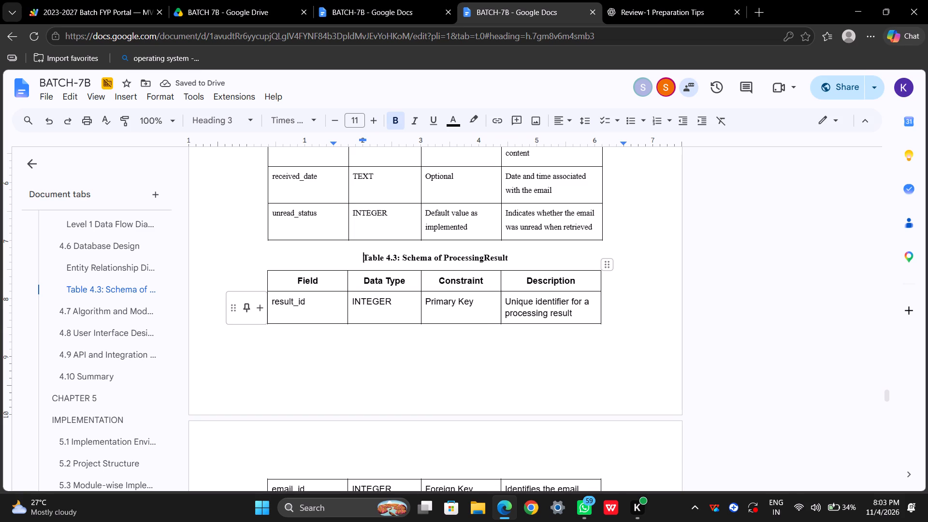
# Set the font size of all the ProcessingResult table's rows below the header, from result_id to processed_at, to 10.
pyautogui.click(271, 298)
pyautogui.moveTo(271, 298); pyautogui.dragTo(394, 458)
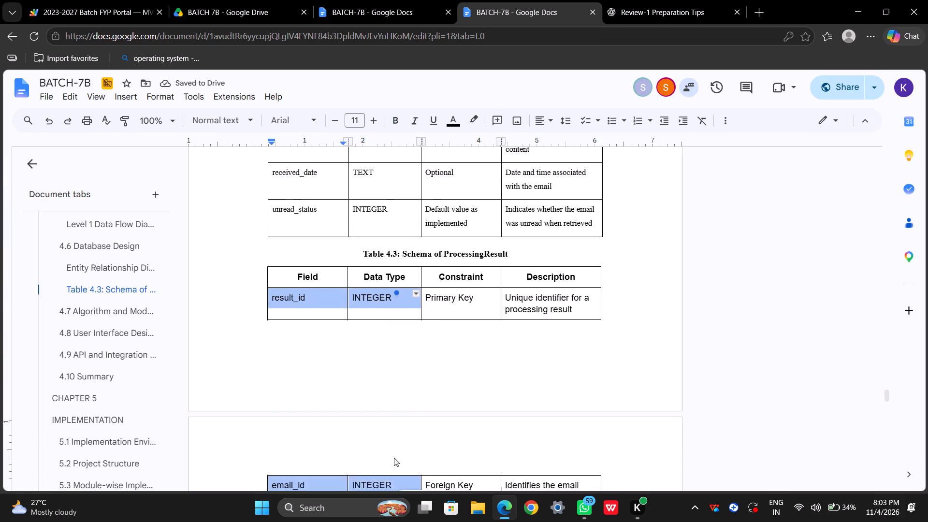
pyautogui.moveTo(394, 458); pyautogui.dragTo(547, 415)
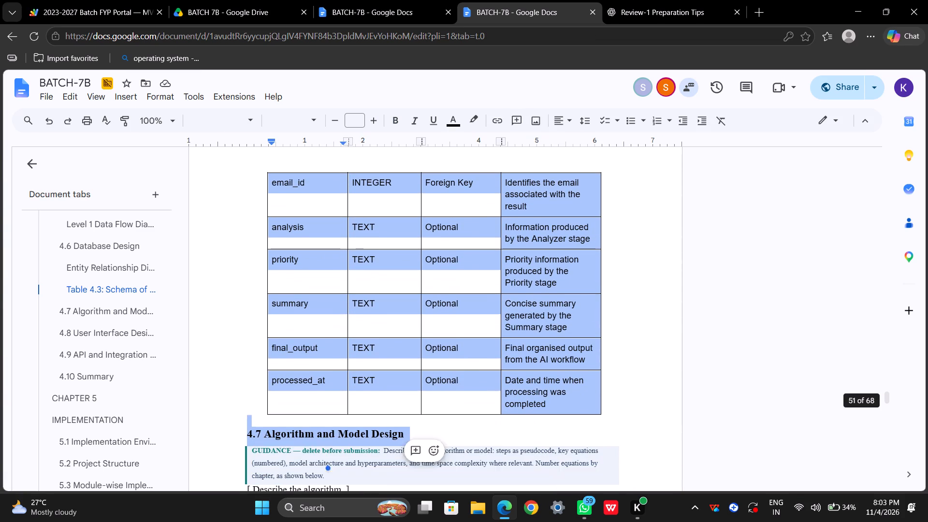
pyautogui.moveTo(547, 415); pyautogui.dragTo(550, 398)
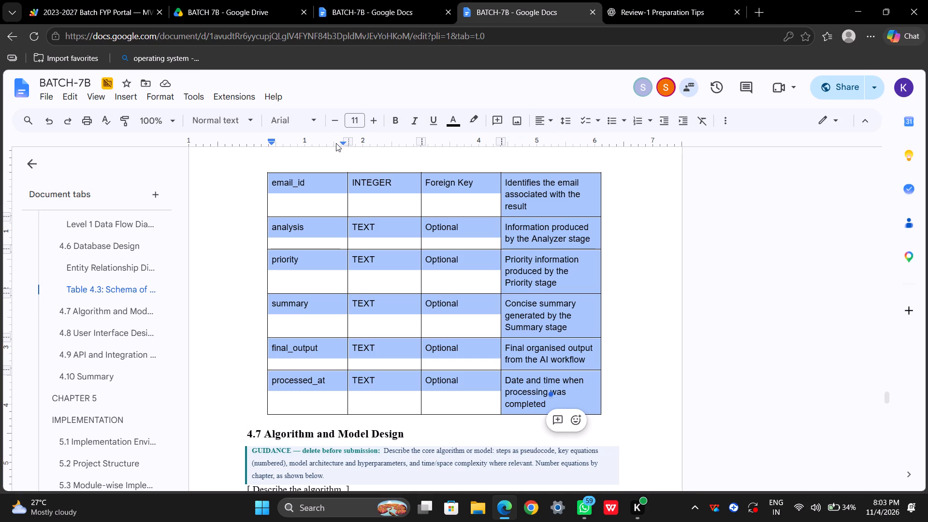
pyautogui.click(356, 115)
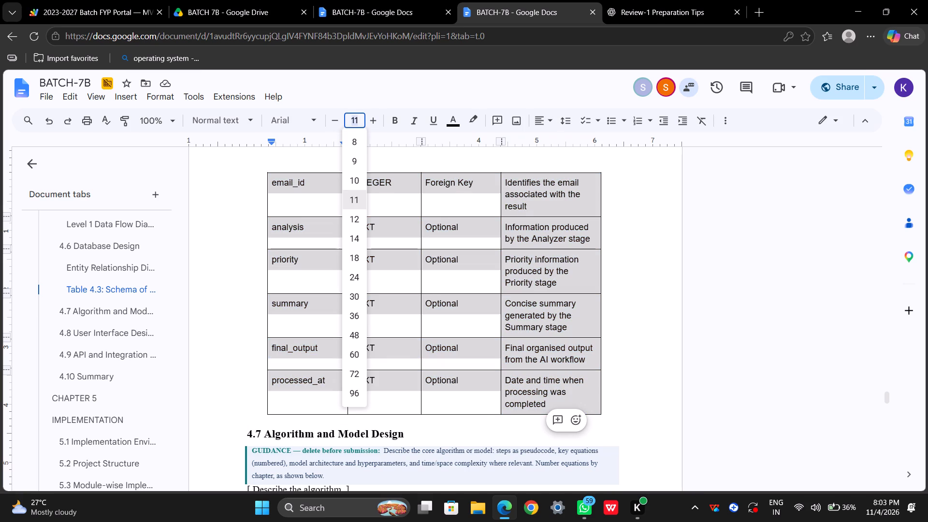
pyautogui.write('10')
pyautogui.press('Return')
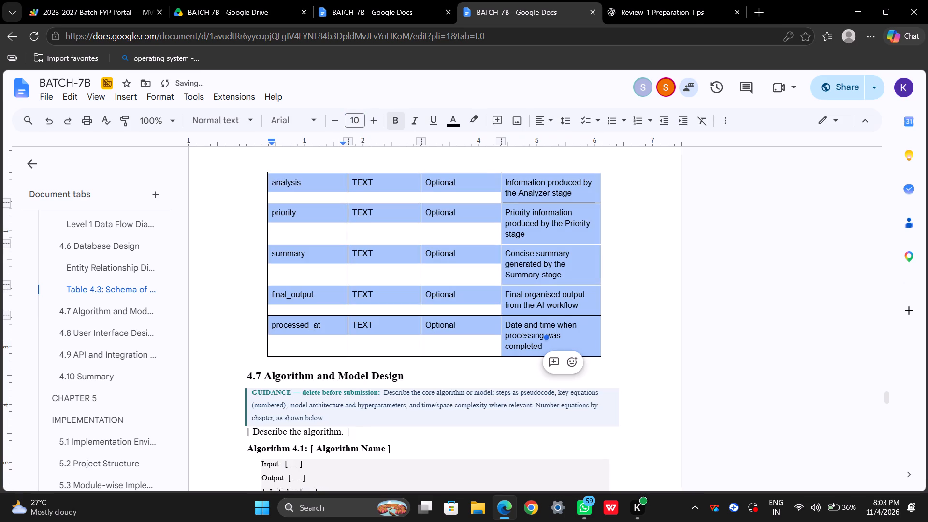
pyautogui.click(737, 268)
pyautogui.scroll(2, 601, 270)
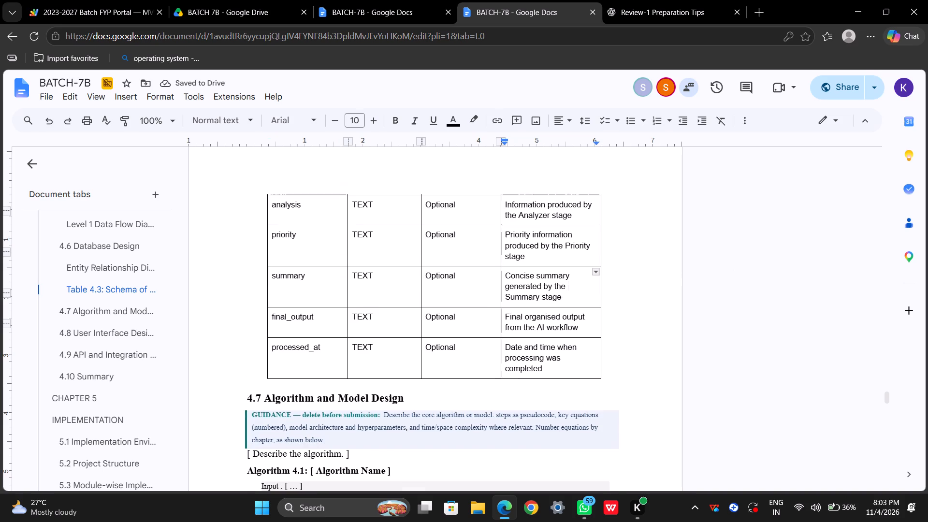
pyautogui.scroll(7, 601, 270)
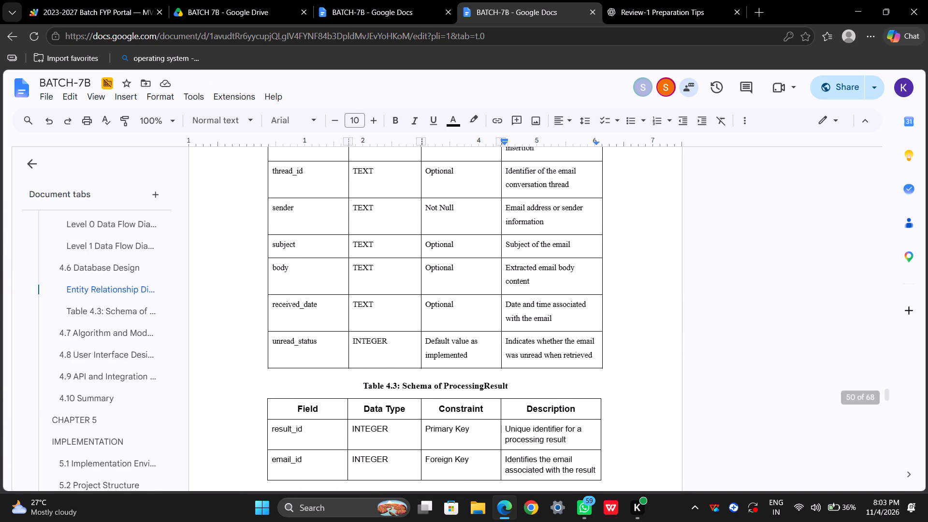
pyautogui.scroll(-4, 601, 270)
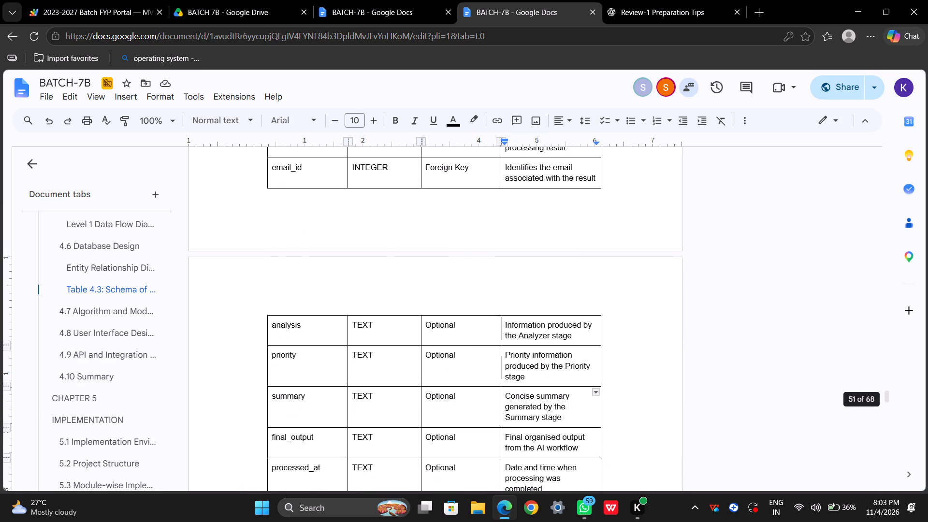
pyautogui.scroll(-3, 601, 270)
pyautogui.scroll(6, 601, 270)
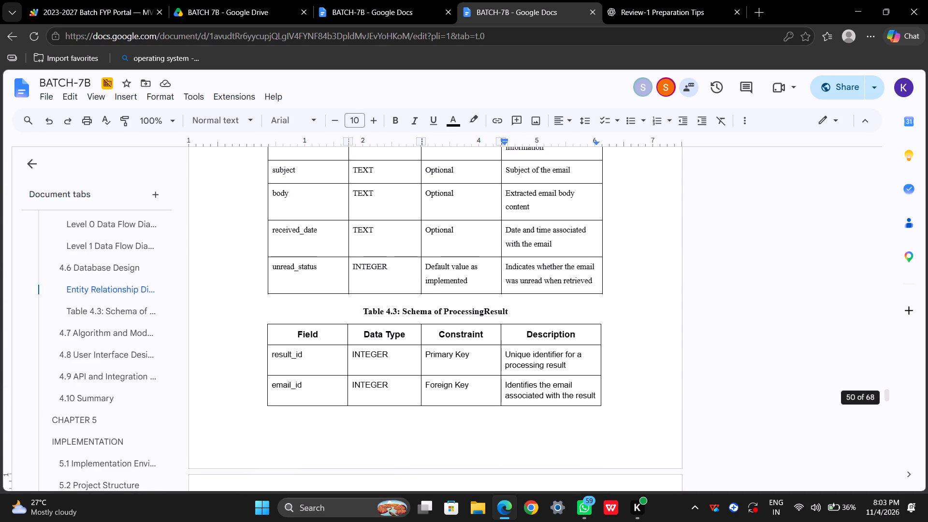
pyautogui.scroll(5, 601, 270)
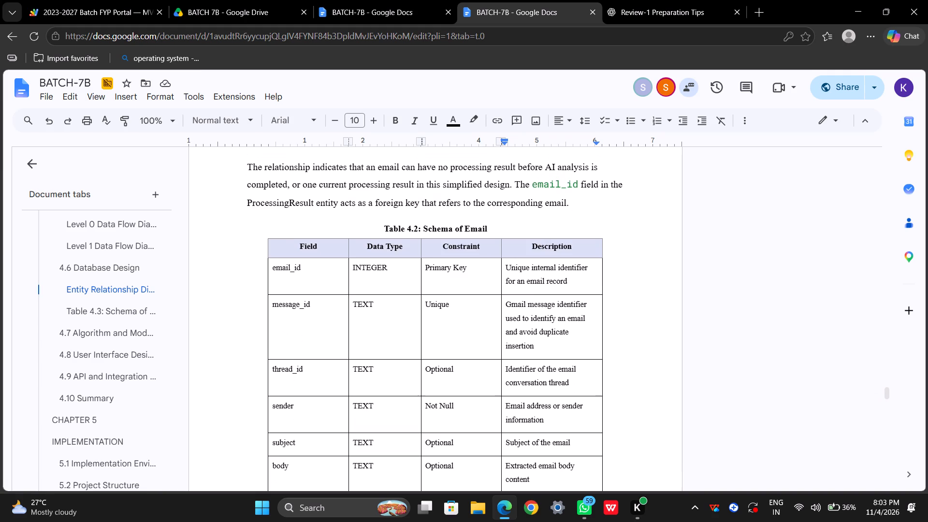
pyautogui.scroll(-1, 600, 277)
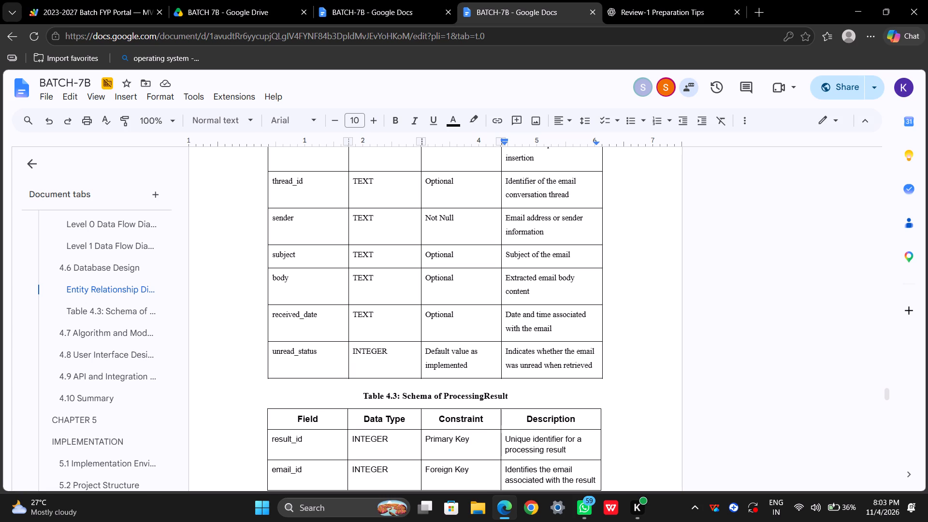
pyautogui.scroll(-3, 630, 213)
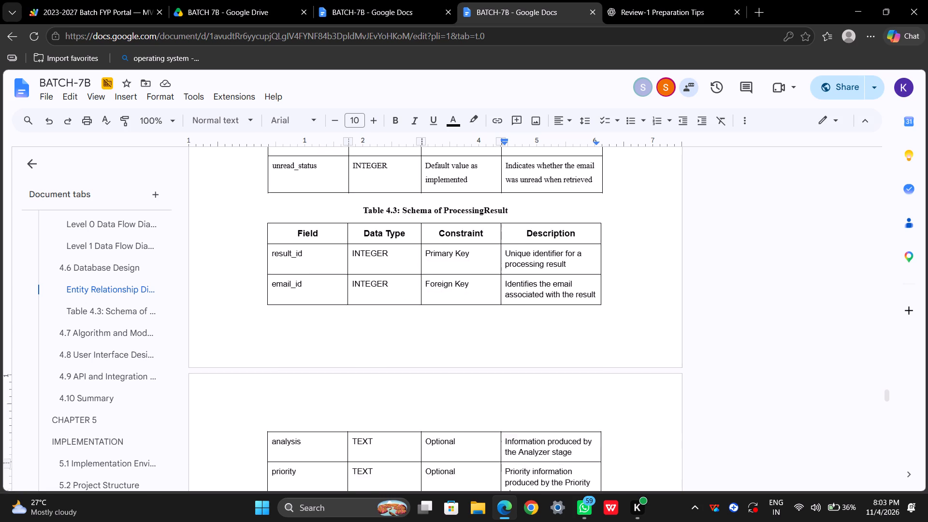
pyautogui.scroll(-5, 630, 213)
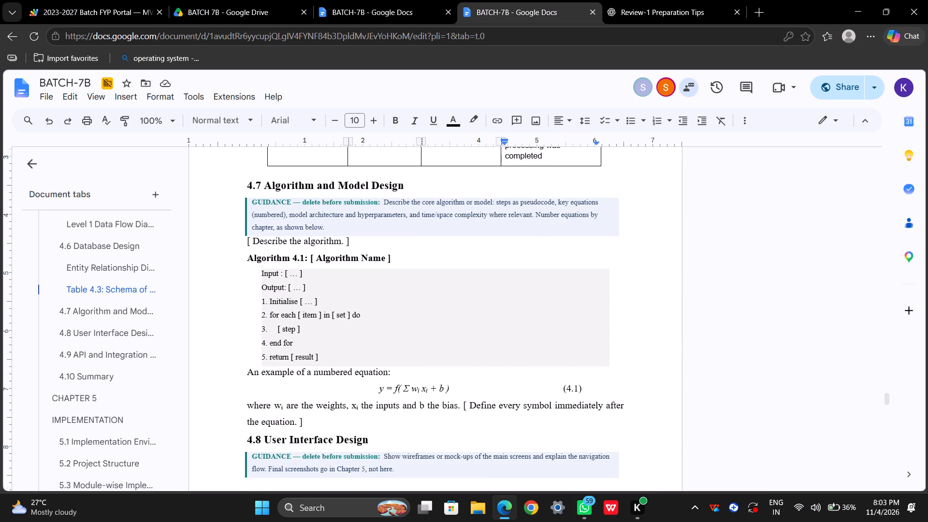
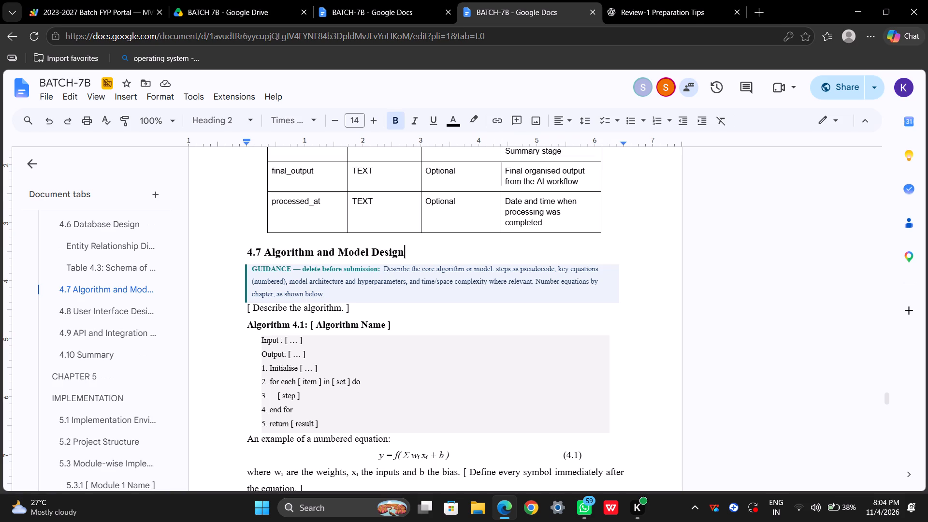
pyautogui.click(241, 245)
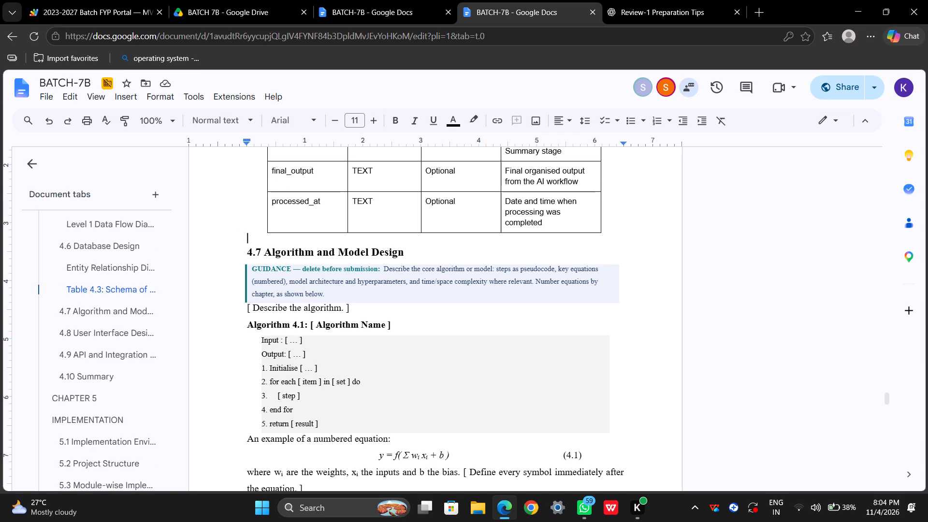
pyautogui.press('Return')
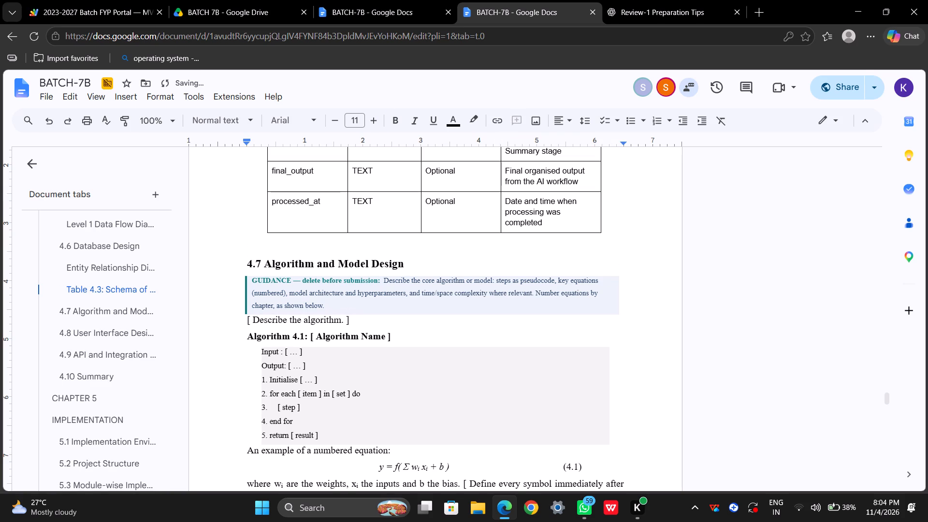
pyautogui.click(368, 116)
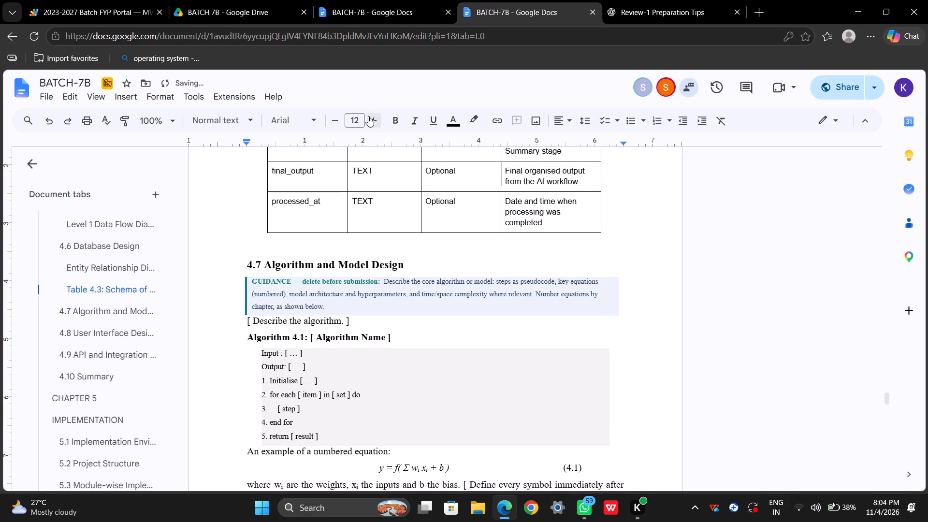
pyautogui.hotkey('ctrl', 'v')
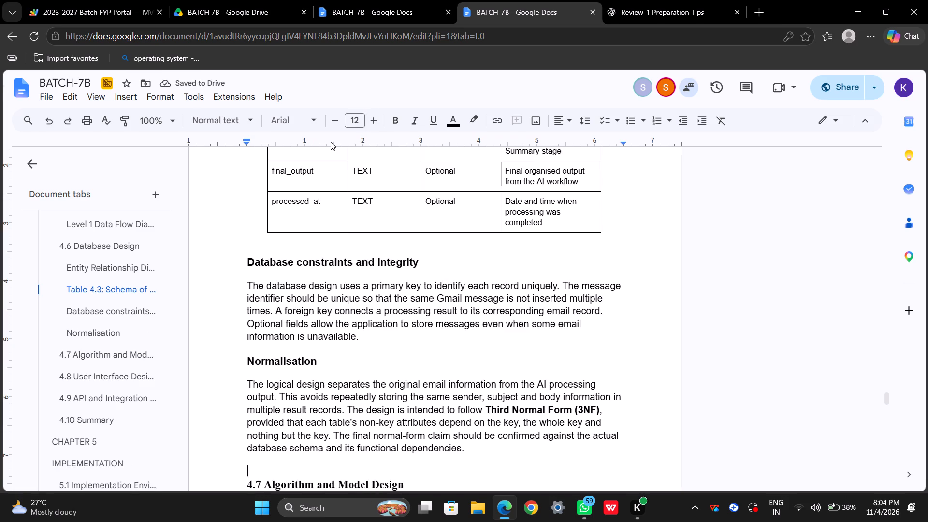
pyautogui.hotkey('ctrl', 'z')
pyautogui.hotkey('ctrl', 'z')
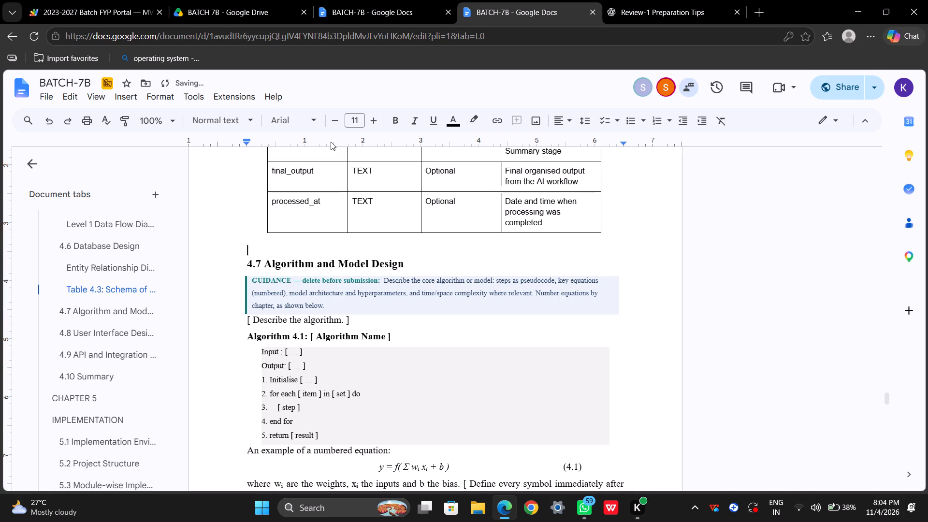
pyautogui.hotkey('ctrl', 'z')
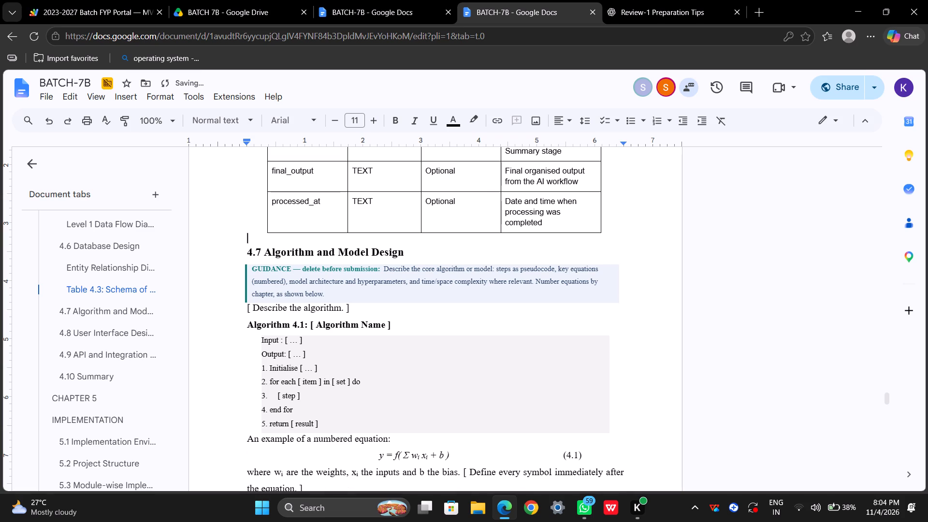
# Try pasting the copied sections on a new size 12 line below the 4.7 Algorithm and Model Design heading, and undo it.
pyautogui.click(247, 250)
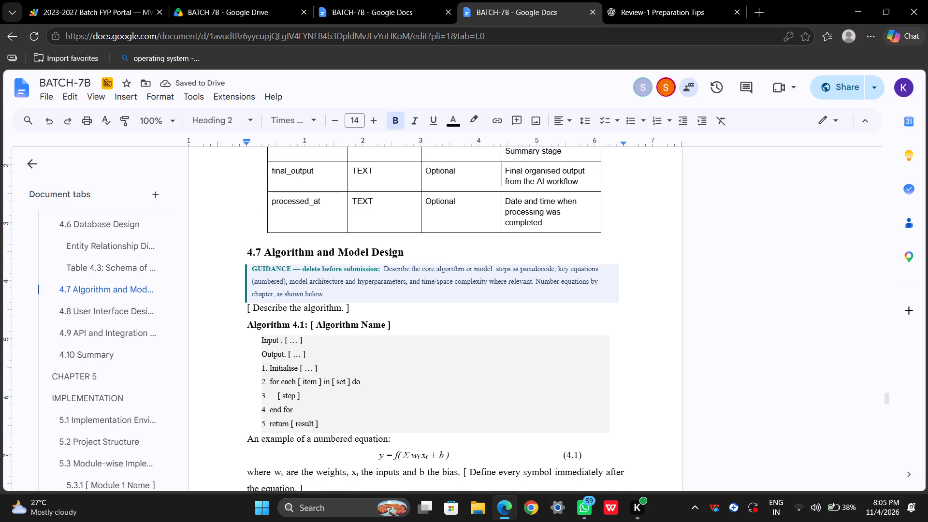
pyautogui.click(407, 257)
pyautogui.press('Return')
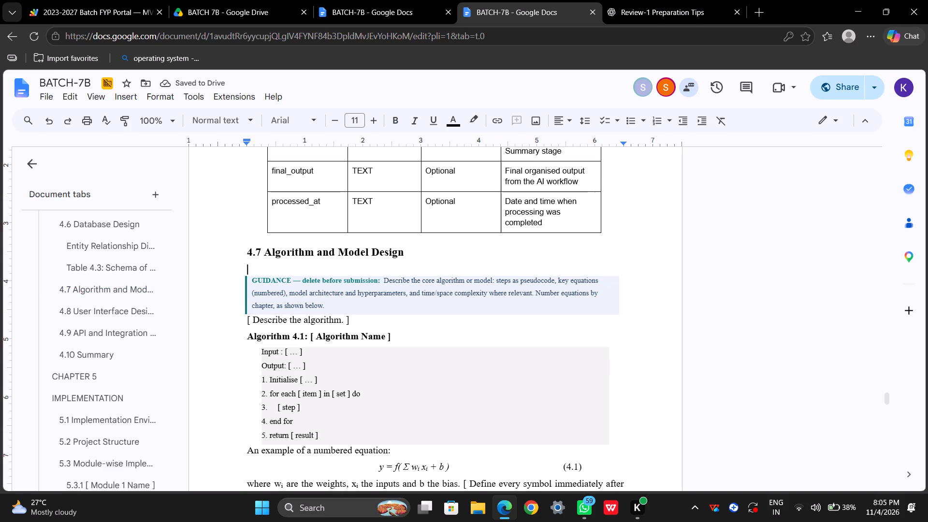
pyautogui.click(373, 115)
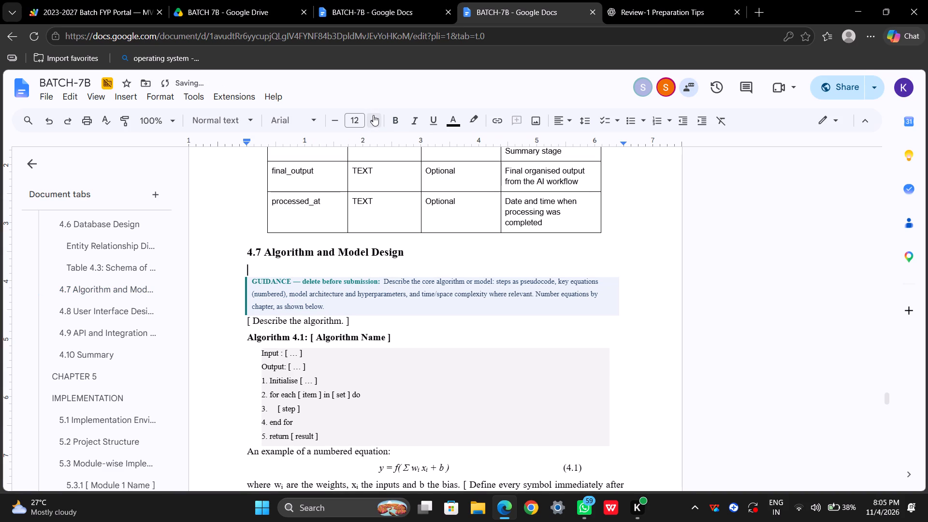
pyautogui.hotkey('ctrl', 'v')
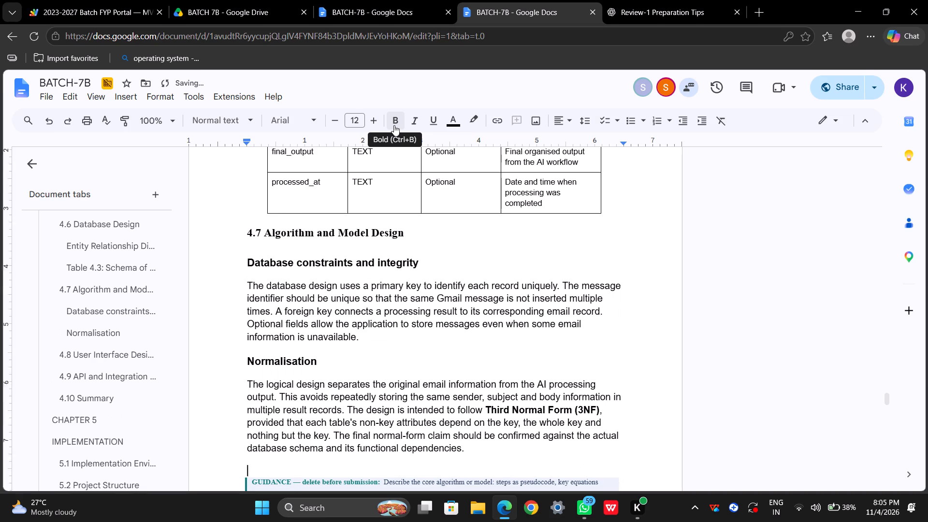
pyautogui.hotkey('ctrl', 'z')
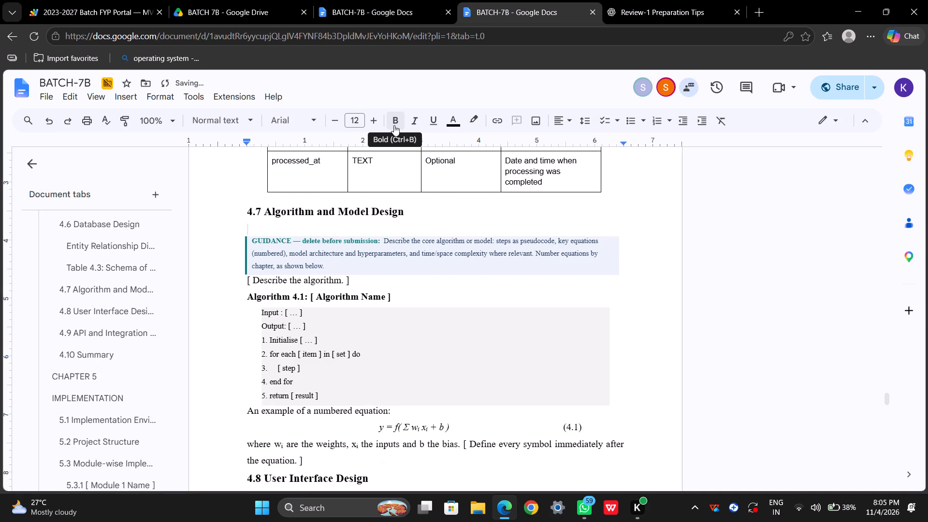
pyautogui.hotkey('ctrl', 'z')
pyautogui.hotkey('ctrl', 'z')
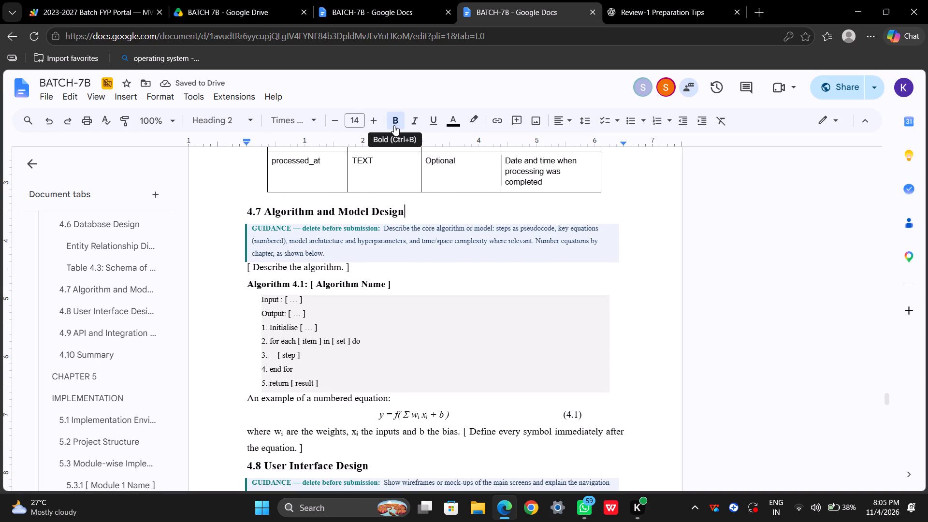
# Add a space after the 4.7 Algorithm and Model Design heading text and paste the copied sections there.
pyautogui.press('space')
pyautogui.hotkey('ctrl', 'v')
# Review the pasted database sections' formatting and position between the end of the ProcessingResult table and the 4.7 guidance note.
pyautogui.scroll(3, 394, 125)
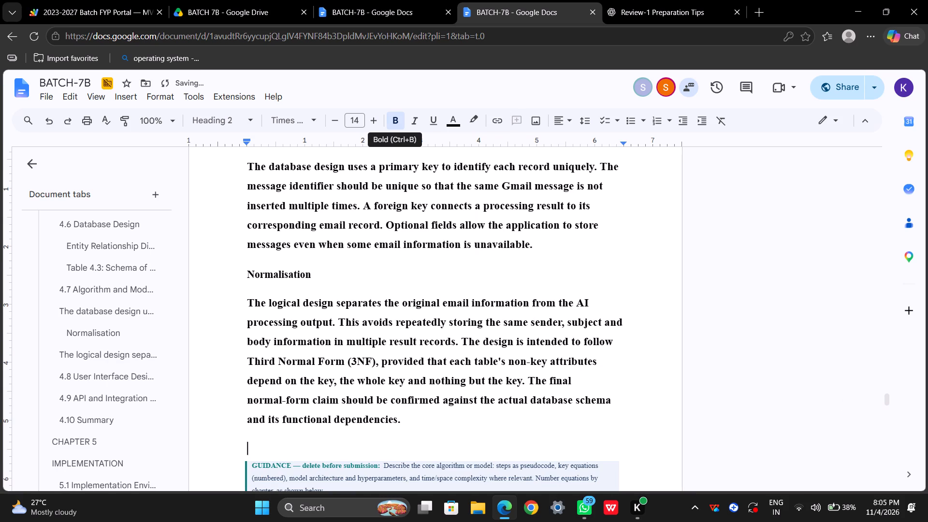
pyautogui.scroll(3, 394, 125)
pyautogui.scroll(4, 406, 217)
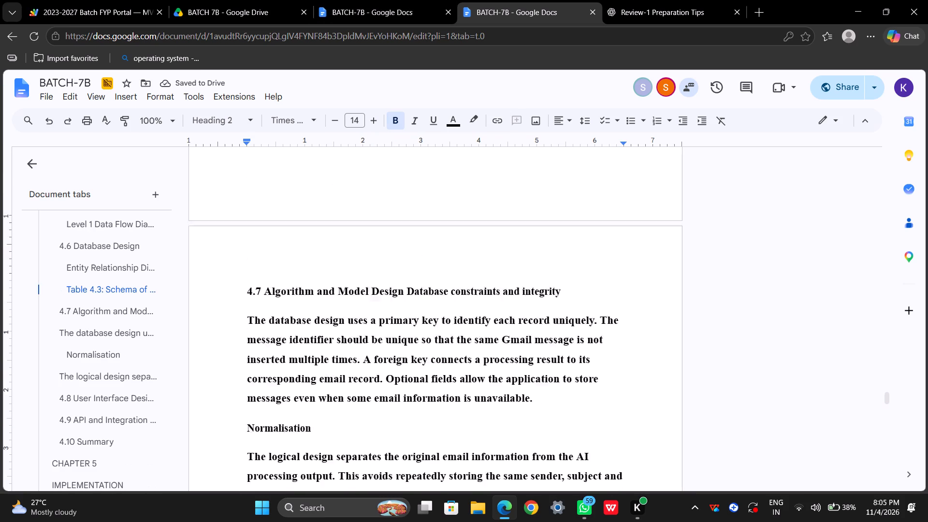
pyautogui.scroll(2, 406, 217)
pyautogui.scroll(-5, 406, 217)
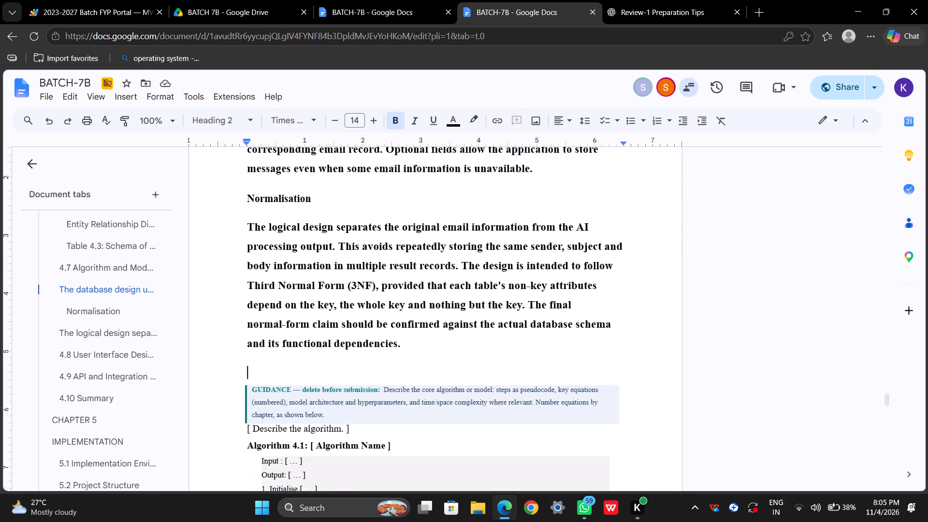
pyautogui.scroll(-1, 406, 217)
pyautogui.scroll(3, 407, 271)
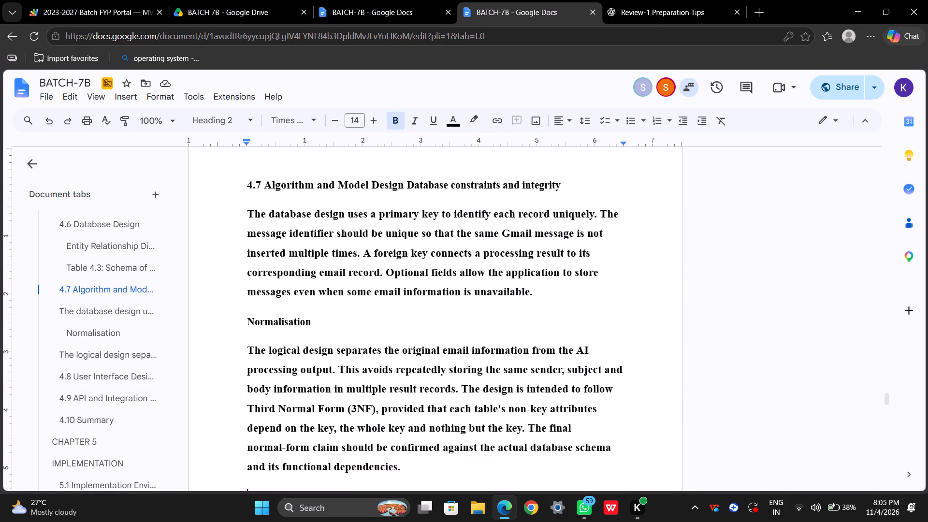
pyautogui.scroll(-2, 407, 271)
pyautogui.scroll(3, 407, 271)
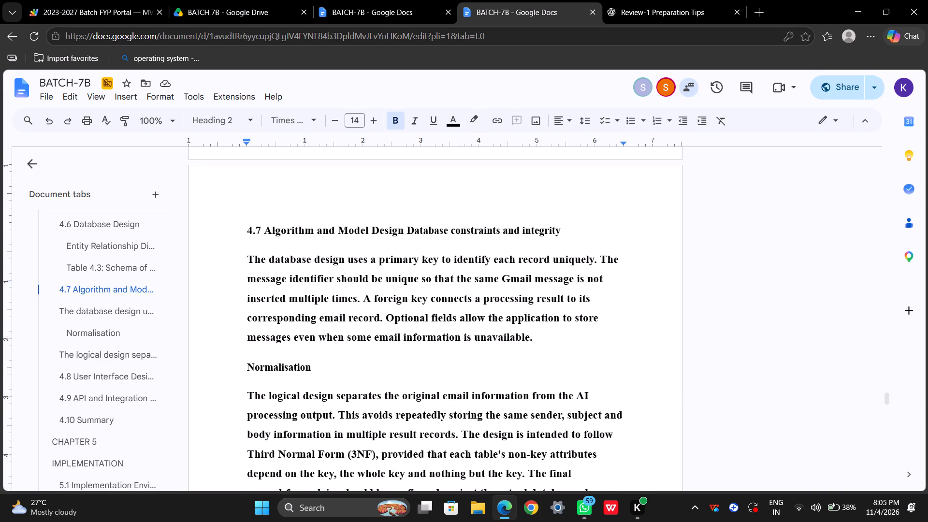
pyautogui.scroll(11, 407, 271)
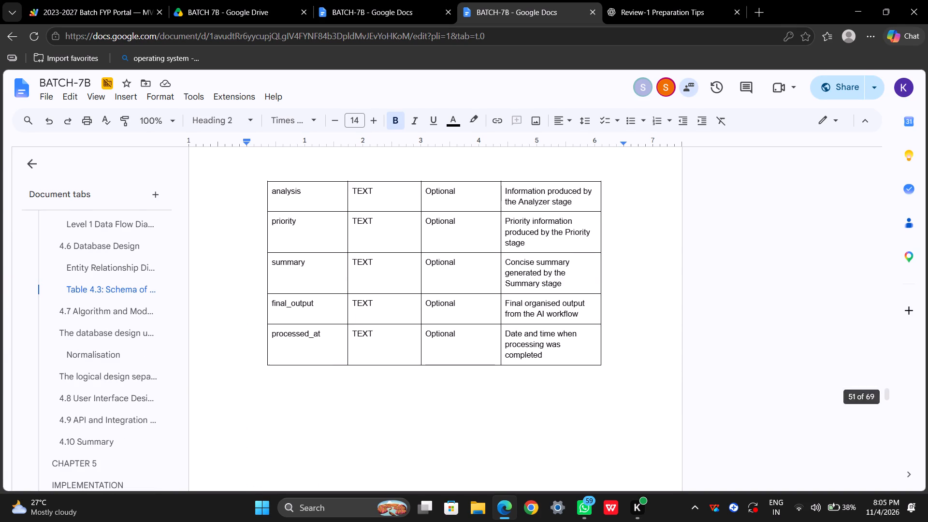
pyautogui.scroll(-11, 407, 271)
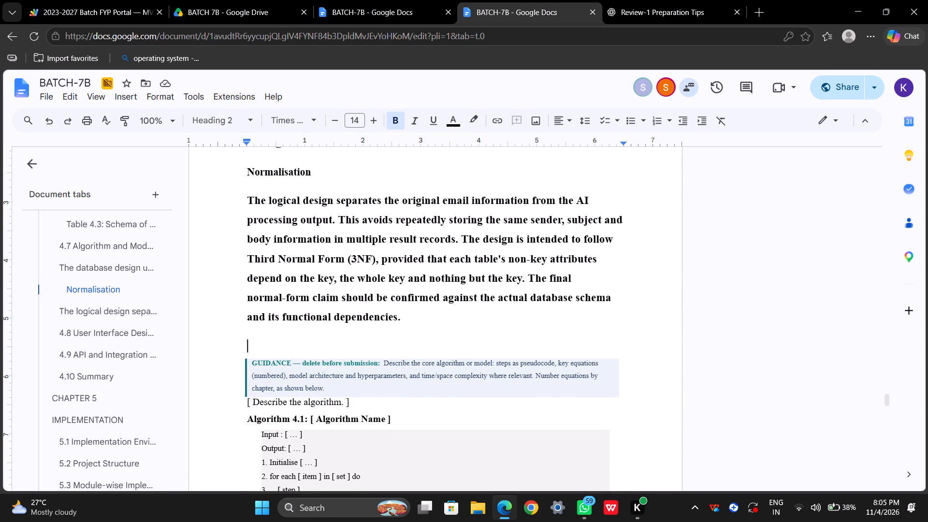
# Delete the full stop at the end of the pasted Normalisation paragraph, after "functional dependencies".
pyautogui.click(419, 325)
pyautogui.press('BackSpace')
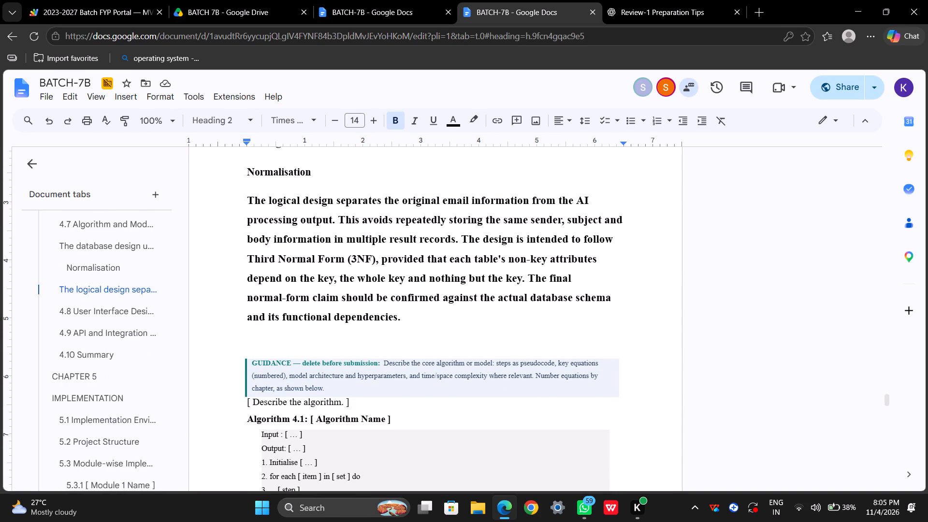
# Set the text from the "The database design uses a primary key" paragraph through the Normalisation paragraph to size 12 and remove its bold.
pyautogui.moveTo(419, 325); pyautogui.dragTo(407, 321)
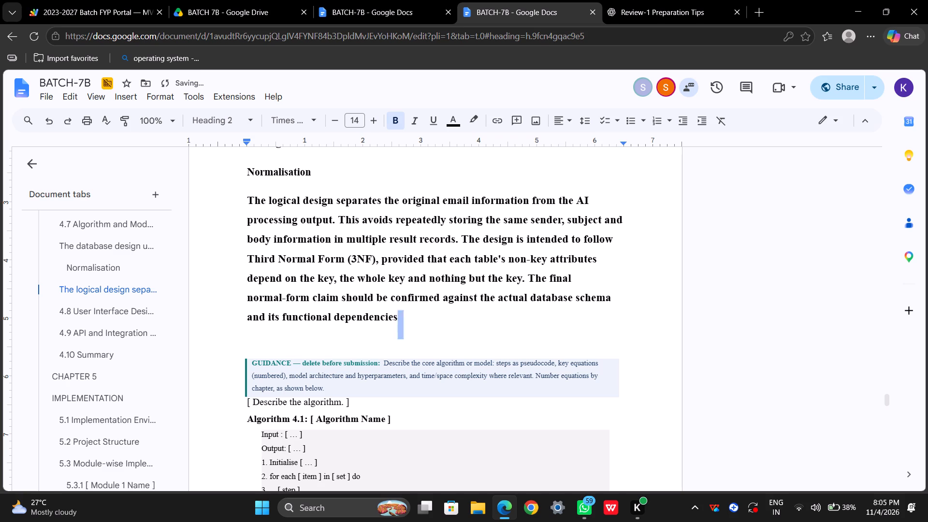
pyautogui.moveTo(407, 321); pyautogui.dragTo(259, 148)
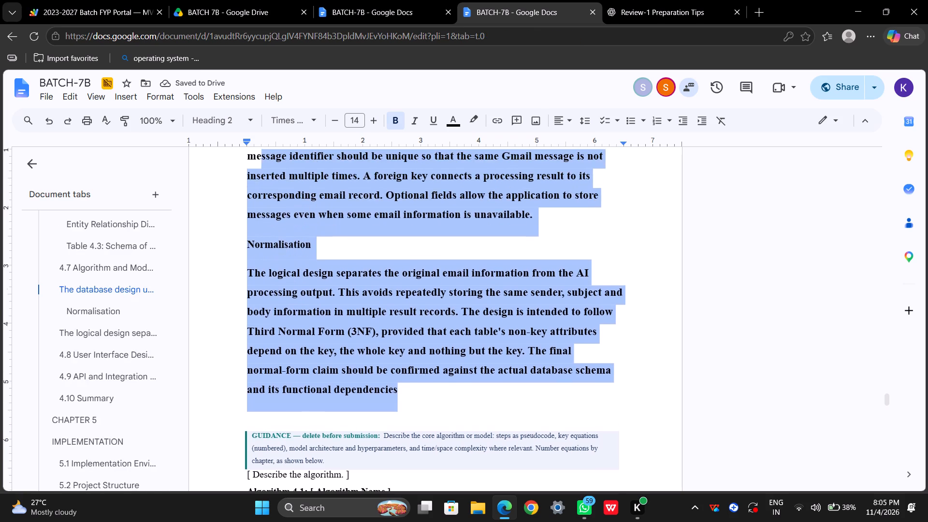
pyautogui.moveTo(259, 148); pyautogui.dragTo(245, 215)
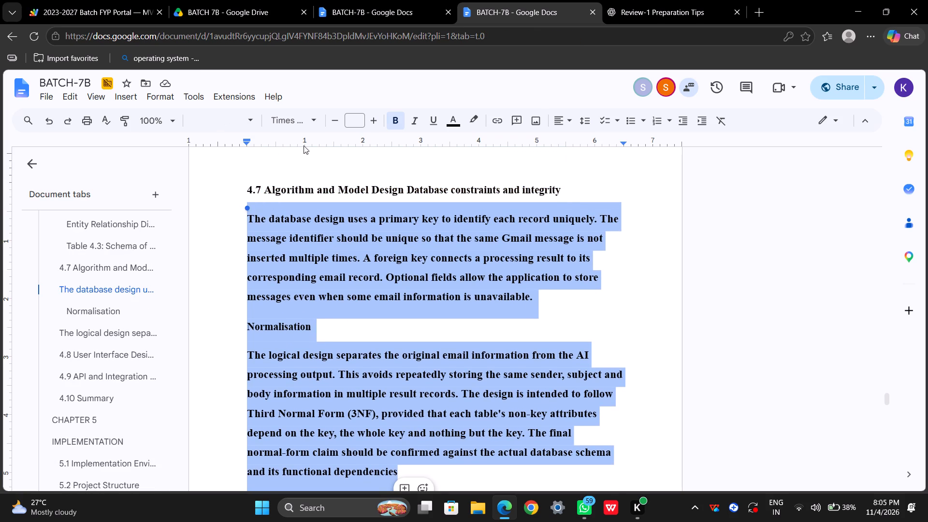
pyautogui.click(353, 115)
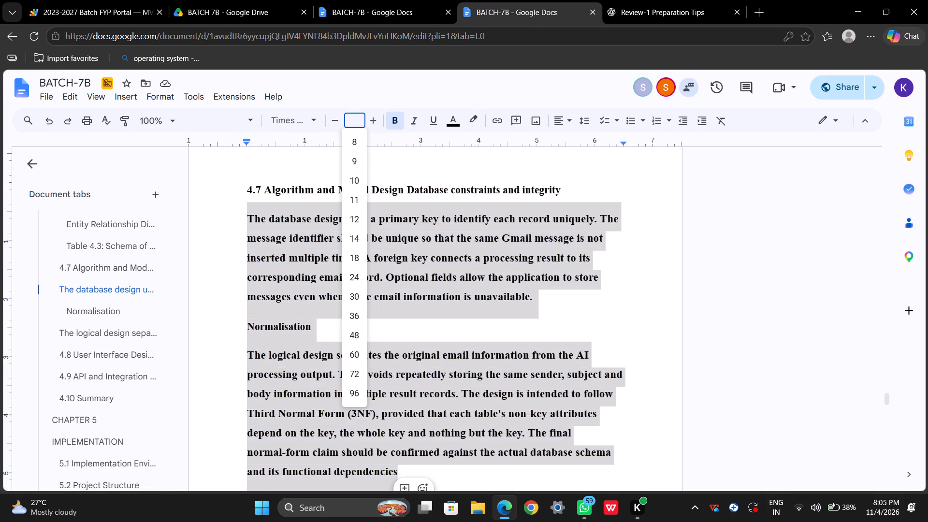
pyautogui.click(351, 211)
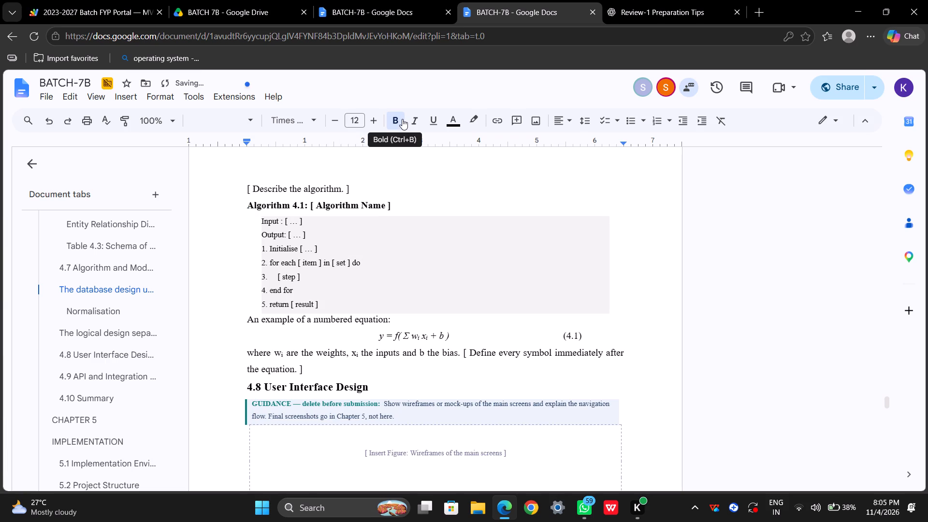
pyautogui.click(402, 119)
# Make the Normalisation subheading bold at font size 13.
pyautogui.scroll(10, 389, 188)
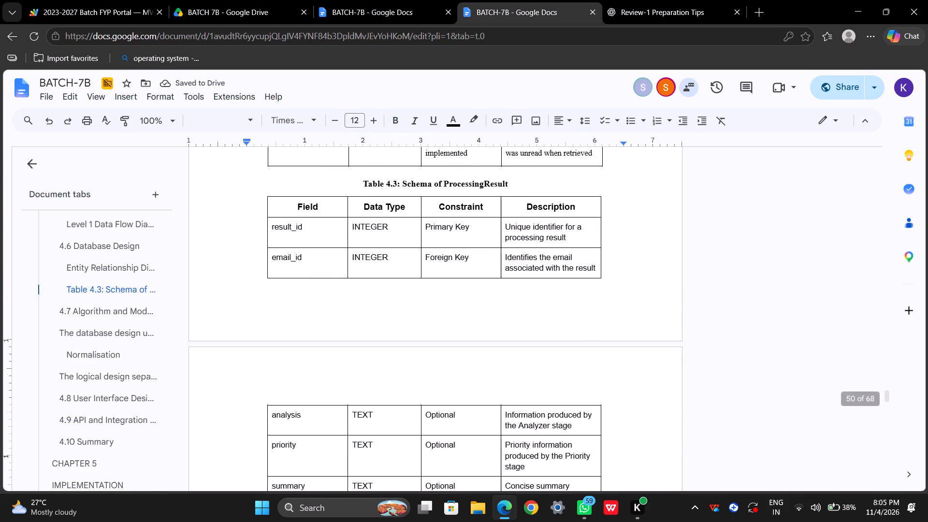
pyautogui.scroll(-7, 389, 188)
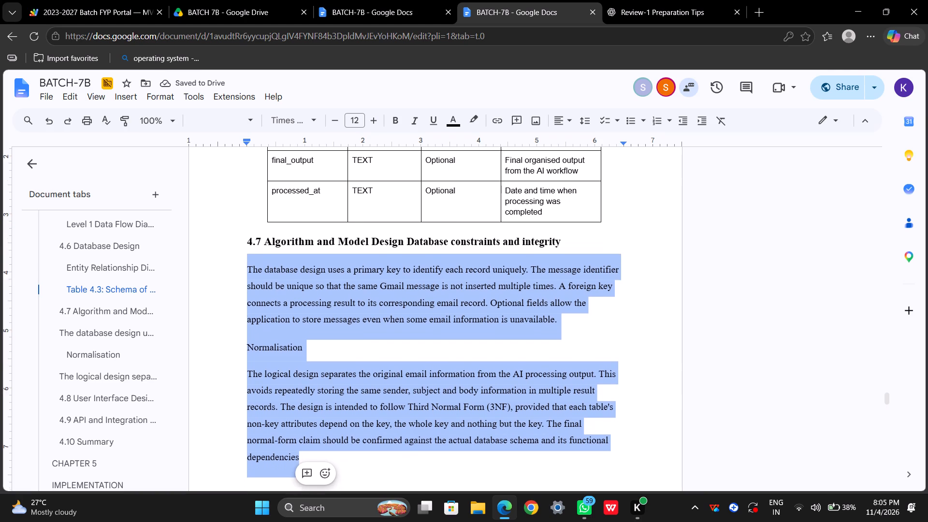
pyautogui.scroll(-1, 389, 188)
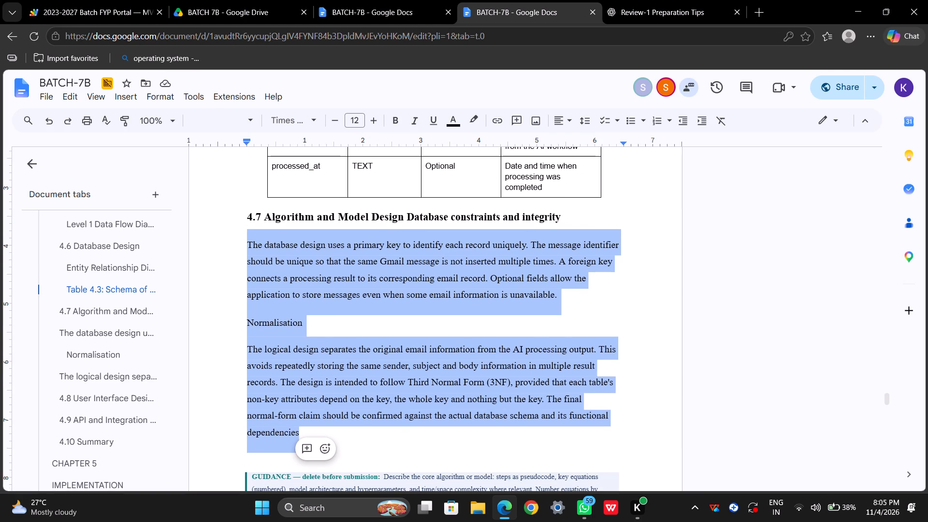
pyautogui.click(324, 326)
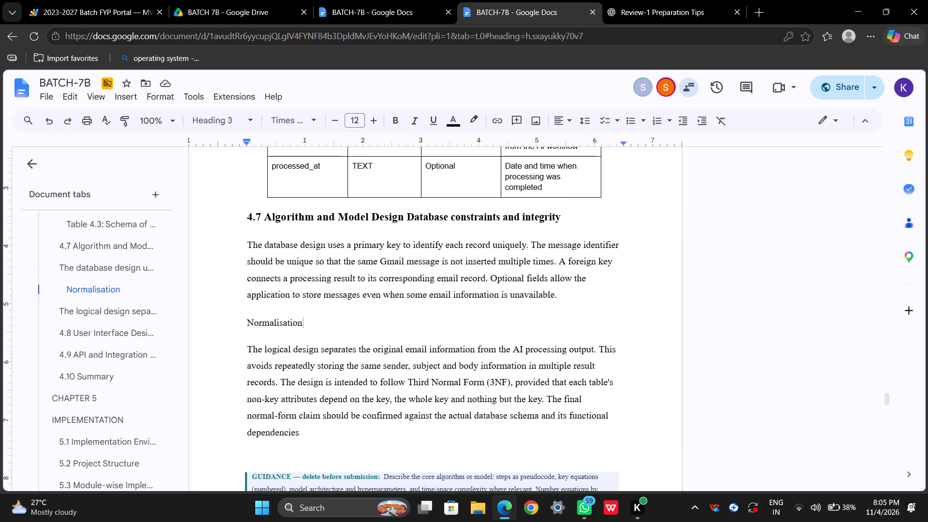
pyautogui.moveTo(322, 326); pyautogui.dragTo(243, 324)
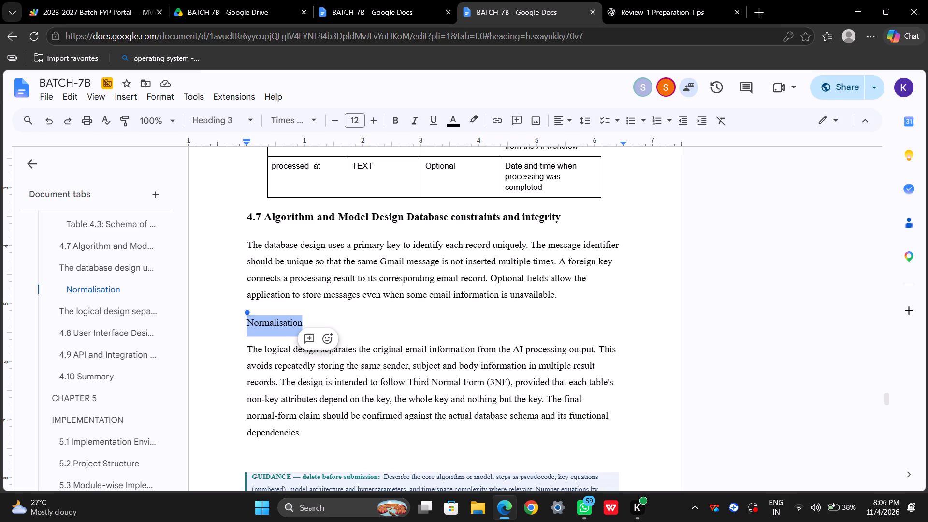
pyautogui.click(388, 115)
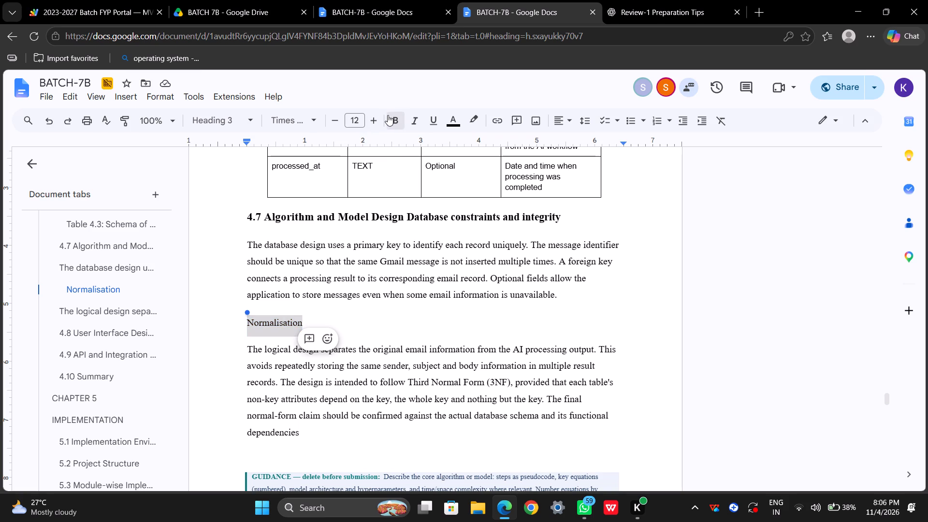
pyautogui.click(371, 119)
pyautogui.click(371, 119)
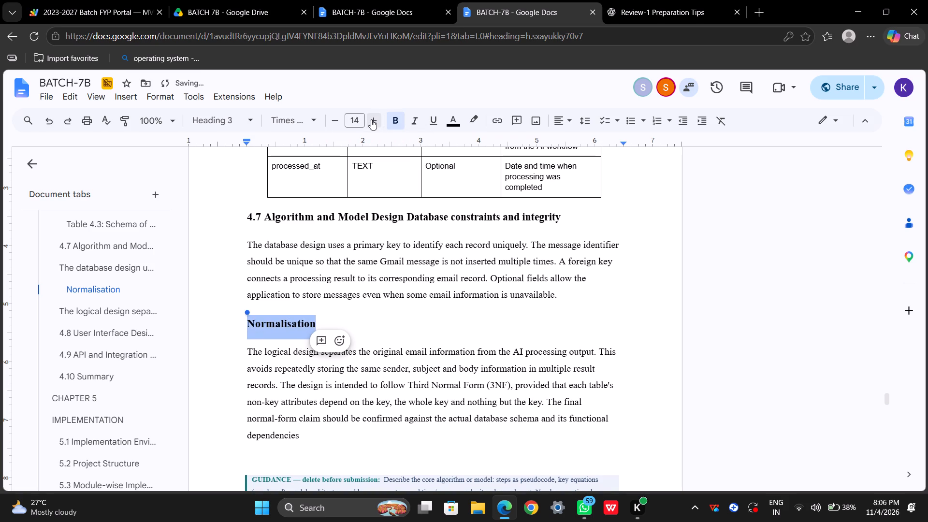
pyautogui.click(334, 122)
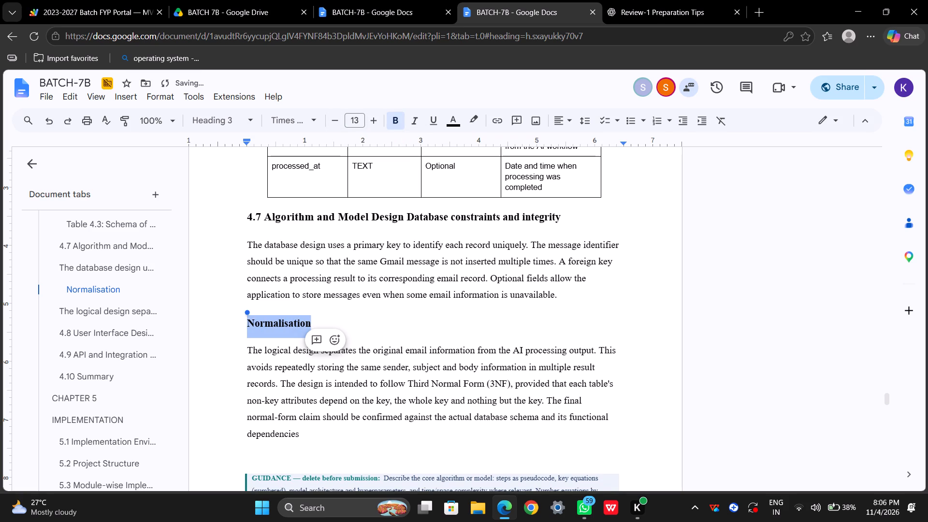
# Check the font size of the Entity Relationship Diagram subheading in section 4.6 as a reference for subheading formatting.
pyautogui.scroll(7, 368, 246)
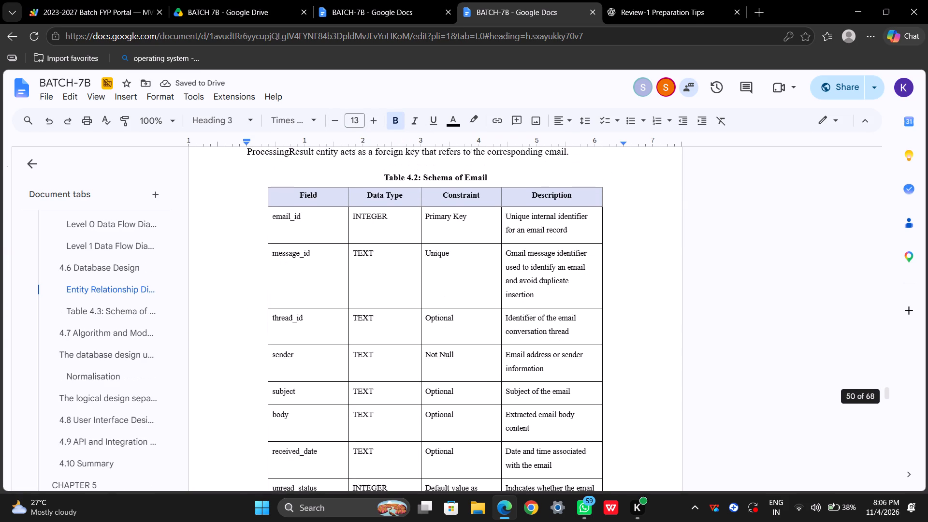
pyautogui.scroll(5, 368, 246)
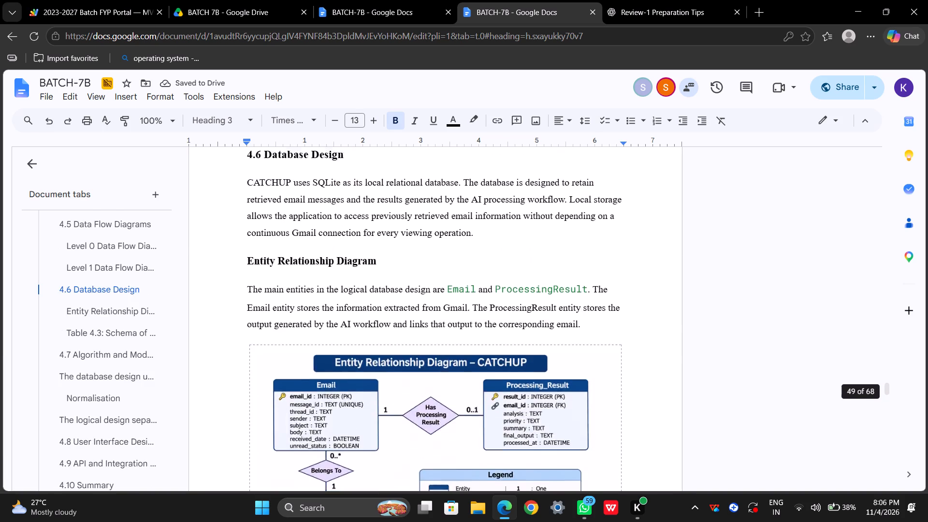
pyautogui.scroll(1, 368, 246)
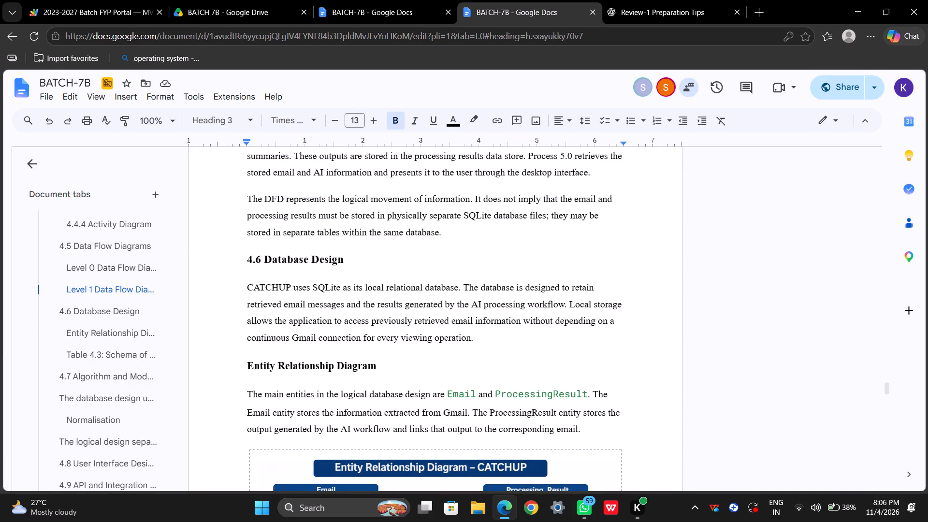
pyautogui.scroll(-8, 335, 368)
pyautogui.scroll(6, 335, 368)
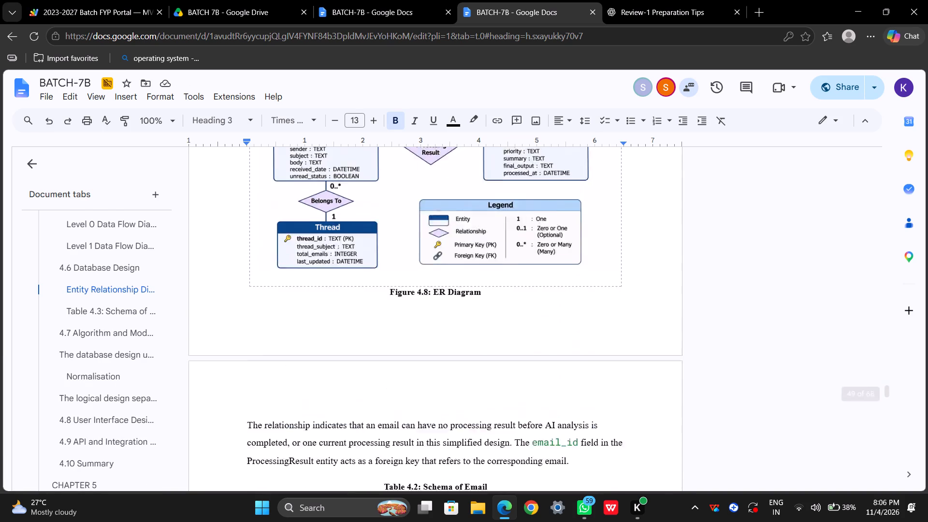
pyautogui.scroll(4, 335, 368)
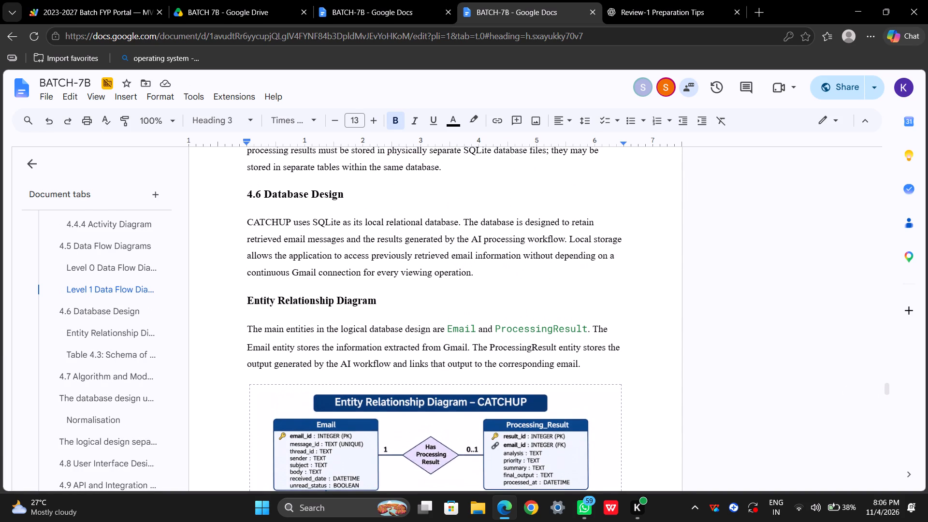
pyautogui.click(326, 306)
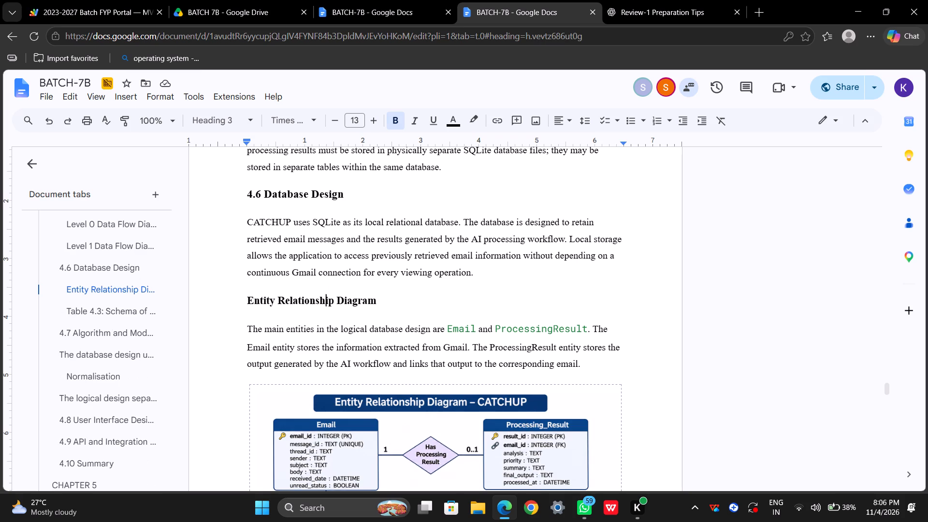
pyautogui.moveTo(379, 298); pyautogui.dragTo(337, 306)
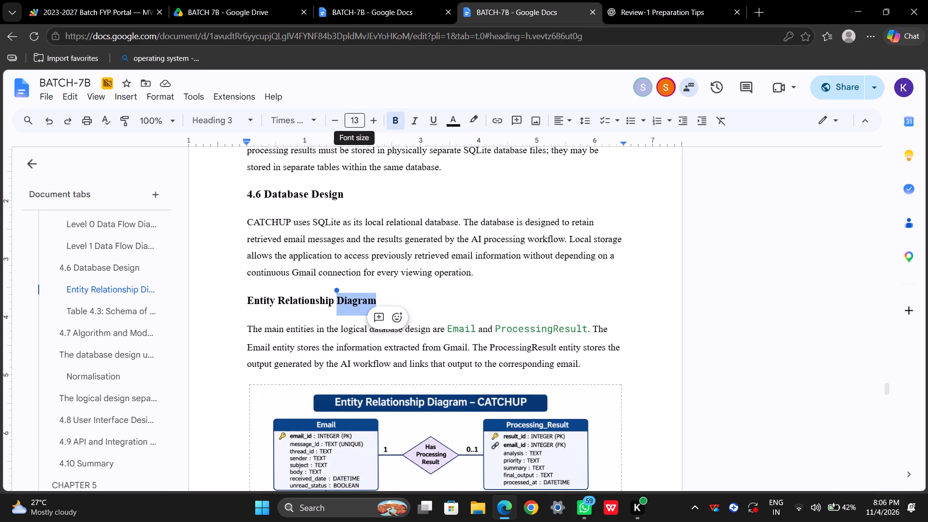
pyautogui.click(357, 123)
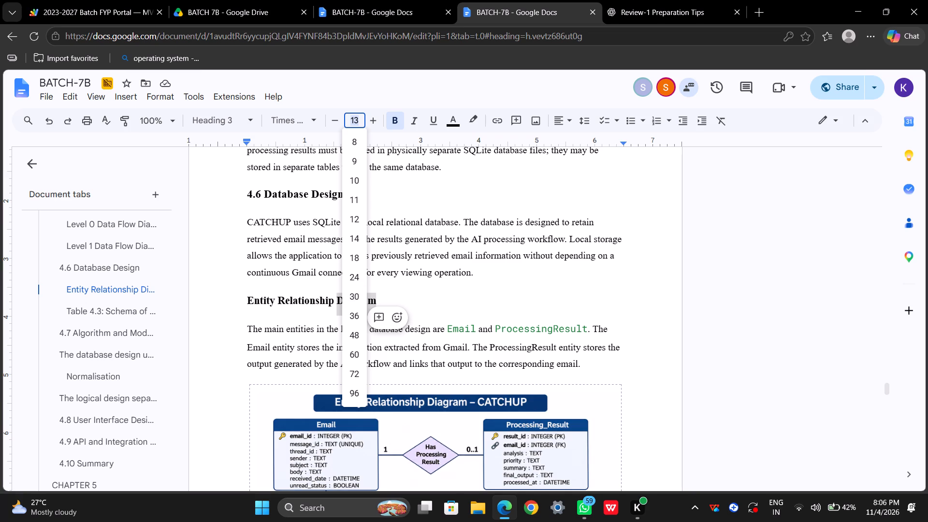
pyautogui.click(432, 181)
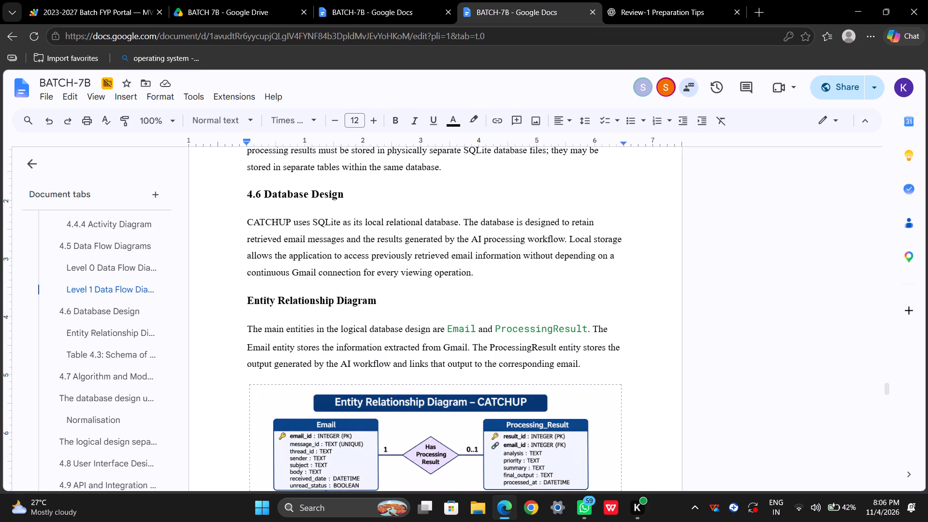
# Move the full 4.7 heading line from below the ProcessingResult table to the empty line above the 4.7 guidance note, removing the blank line left behind.
pyautogui.scroll(-13, 396, 267)
pyautogui.scroll(1, 396, 267)
pyautogui.scroll(-2, 396, 267)
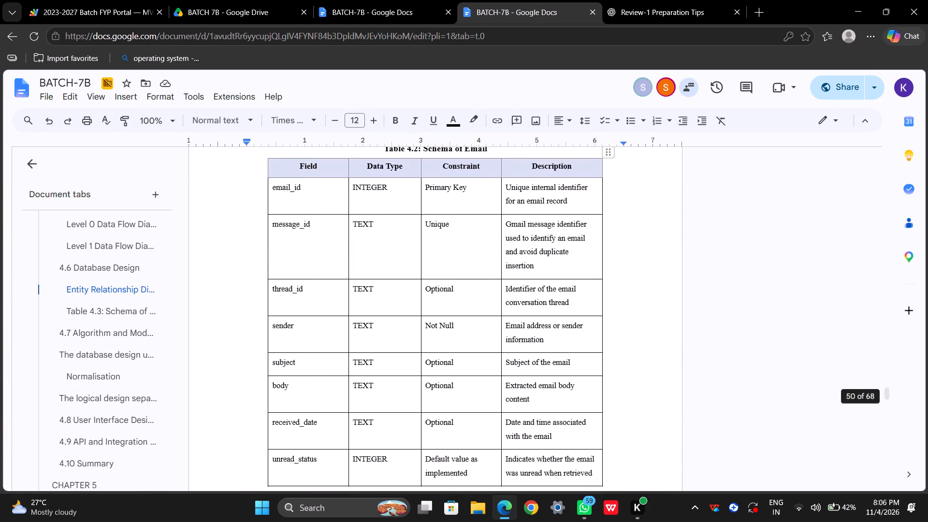
pyautogui.scroll(-5, 396, 267)
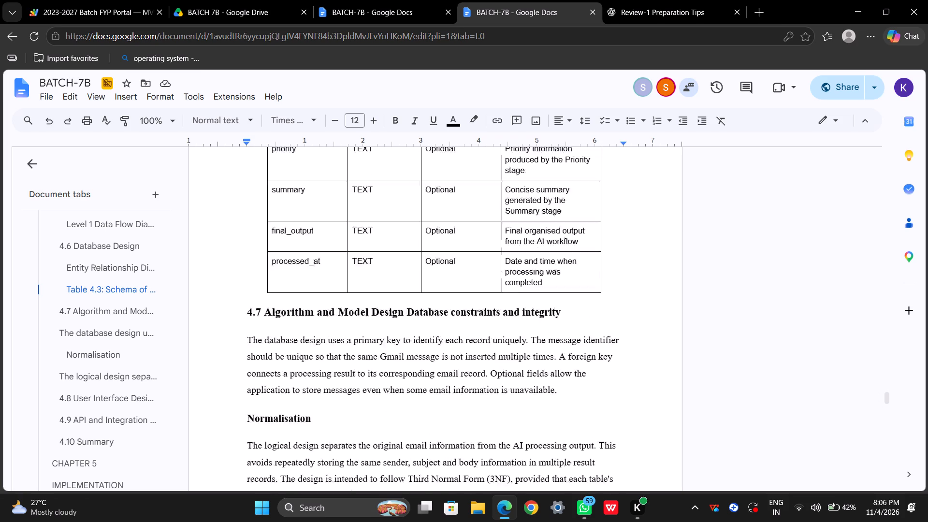
pyautogui.scroll(-2, 396, 267)
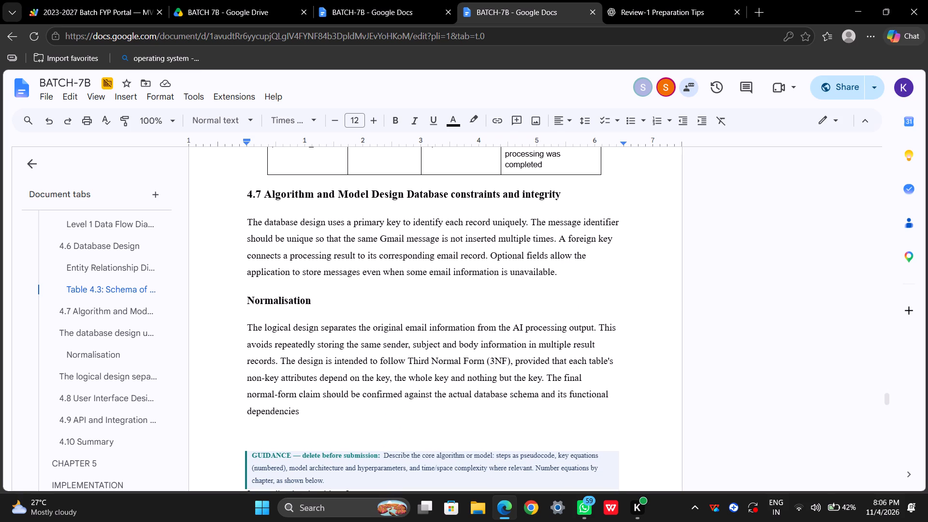
pyautogui.click(566, 196)
pyautogui.moveTo(566, 196); pyautogui.dragTo(289, 211)
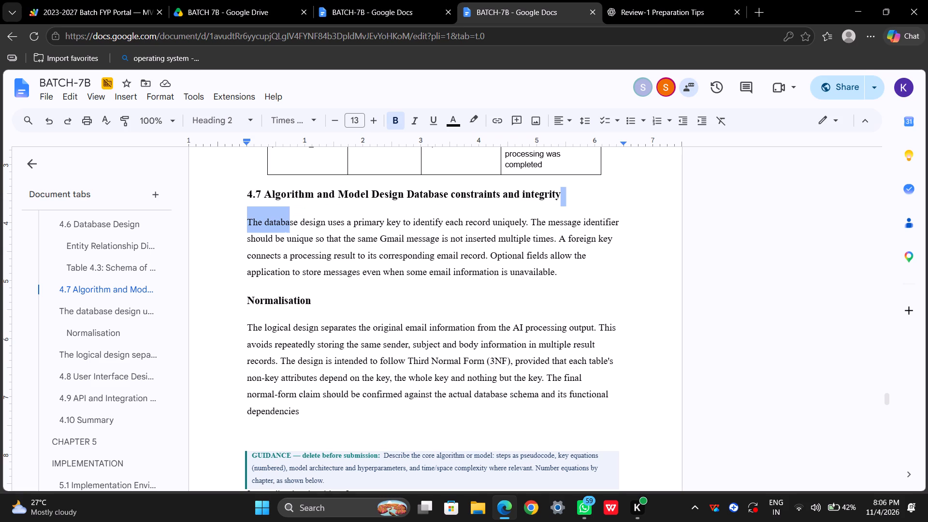
pyautogui.moveTo(289, 211); pyautogui.dragTo(247, 194)
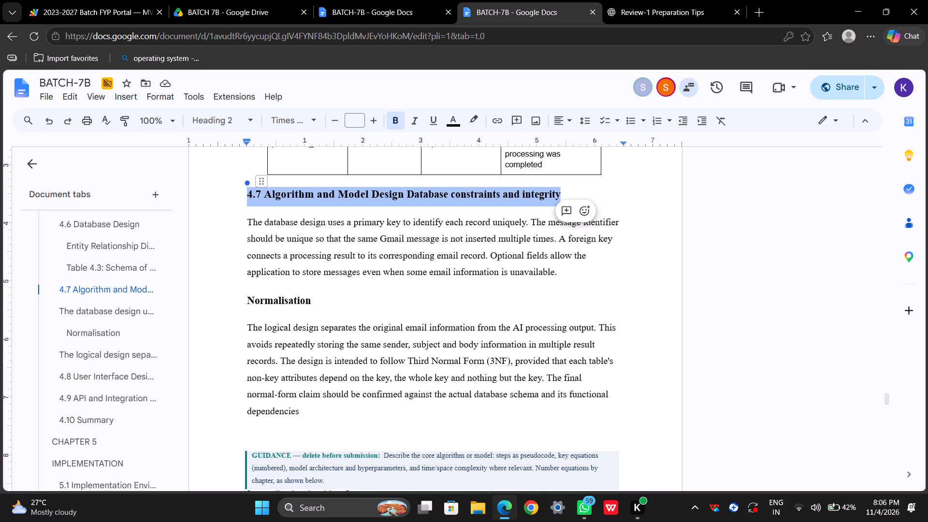
pyautogui.hotkey('ctrl', 'x')
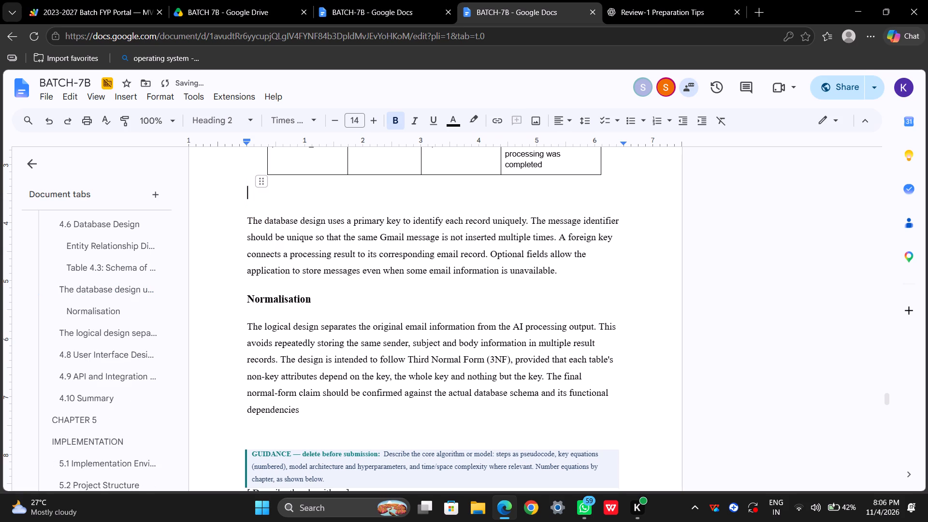
pyautogui.press('BackSpace')
pyautogui.press('BackSpace')
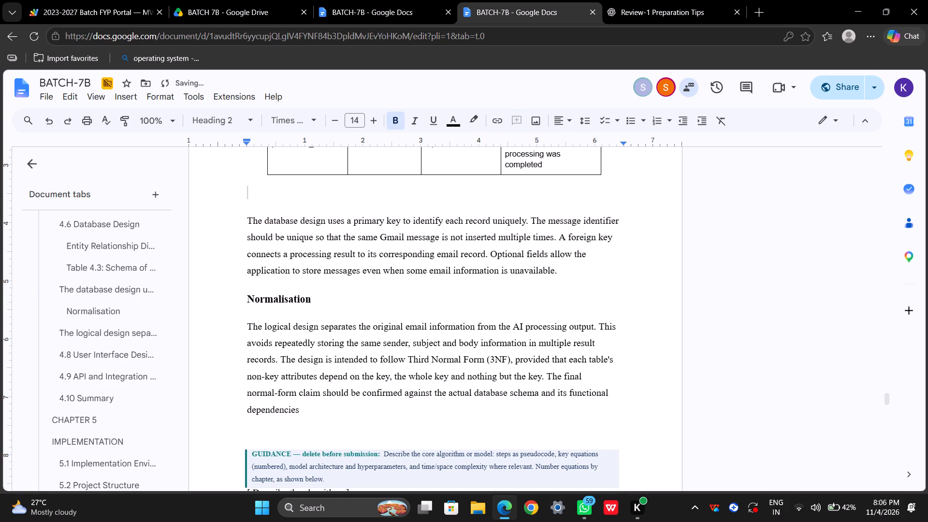
pyautogui.click(244, 197)
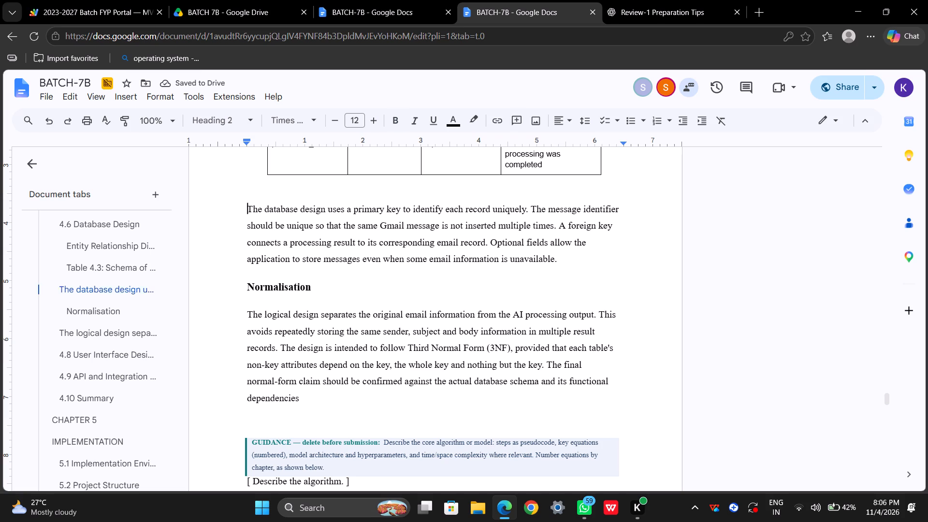
pyautogui.press('BackSpace')
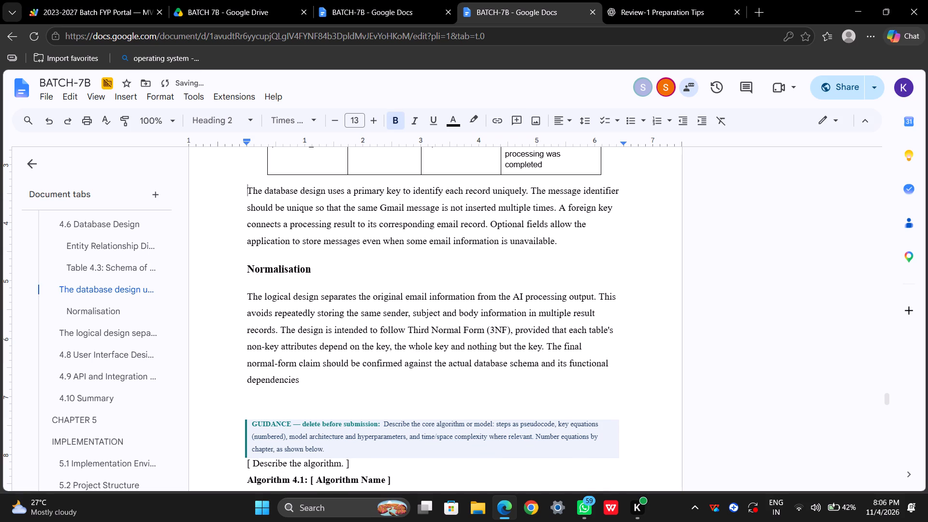
pyautogui.click(261, 407)
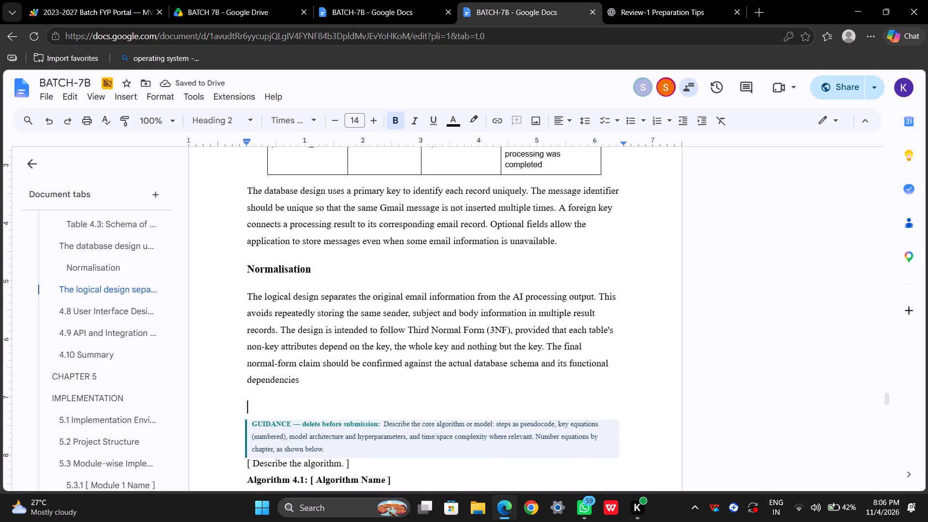
pyautogui.hotkey('ctrl', 'v')
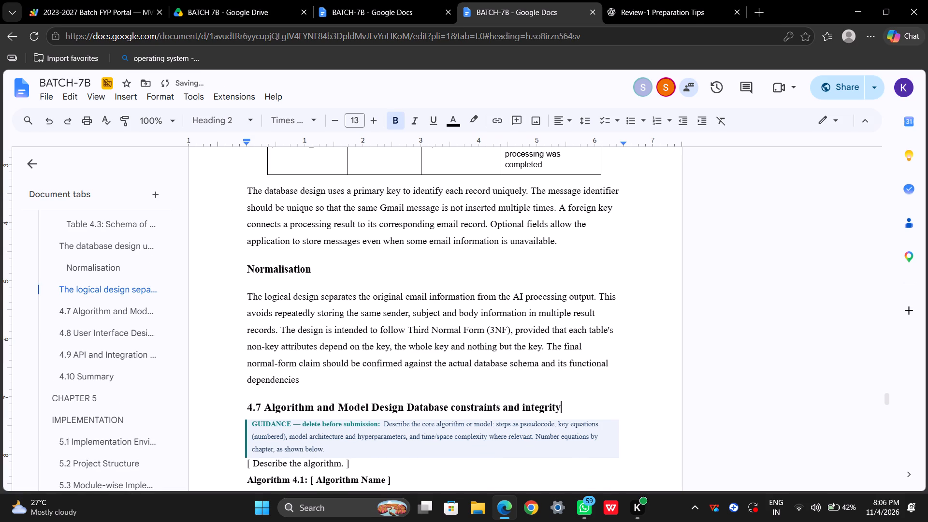
pyautogui.scroll(-2, 320, 472)
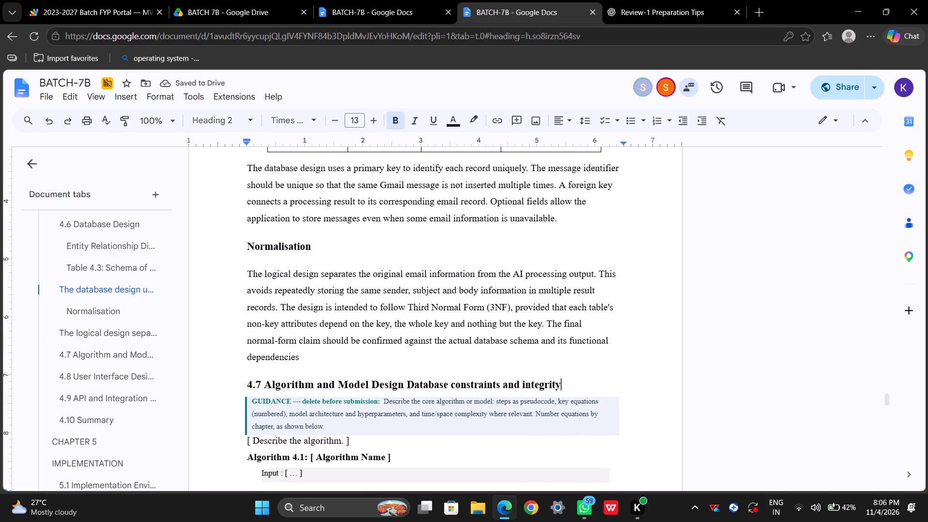
pyautogui.scroll(-1, 320, 472)
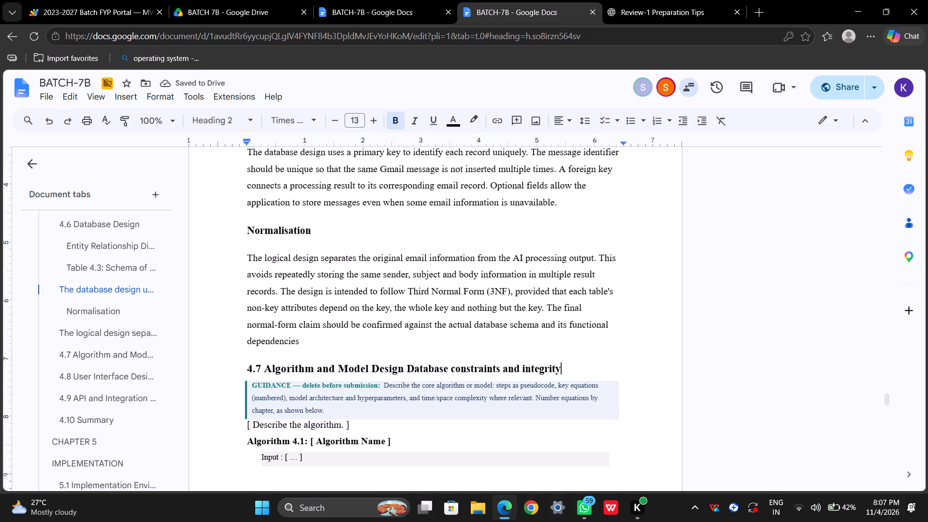
pyautogui.scroll(3, 349, 305)
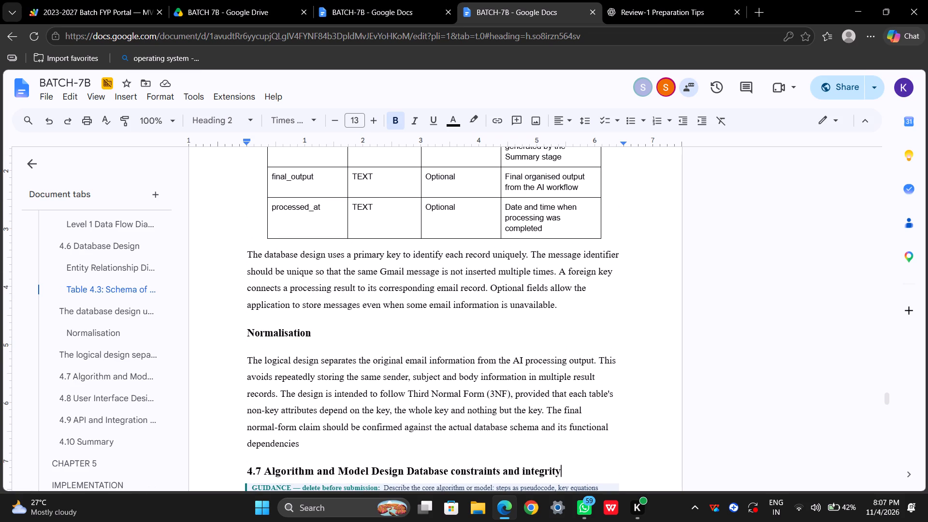
pyautogui.scroll(3, 349, 305)
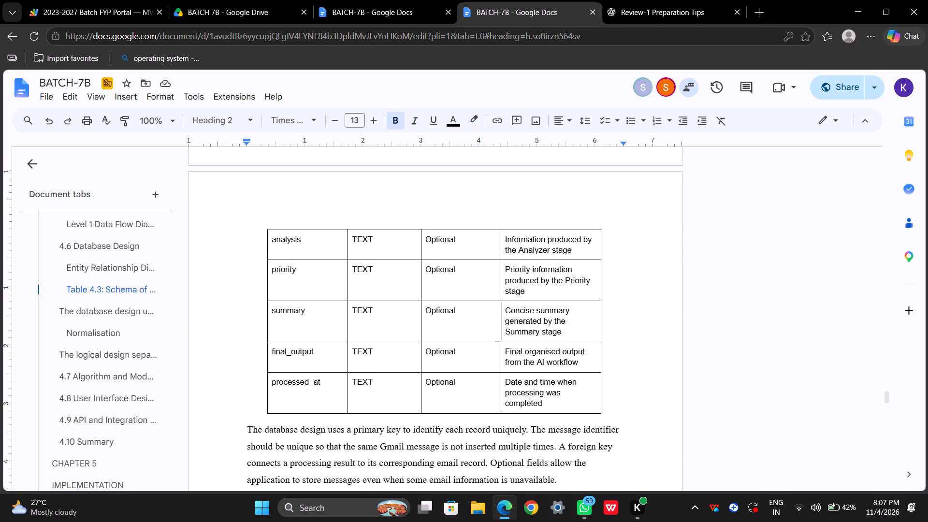
pyautogui.scroll(10, 349, 305)
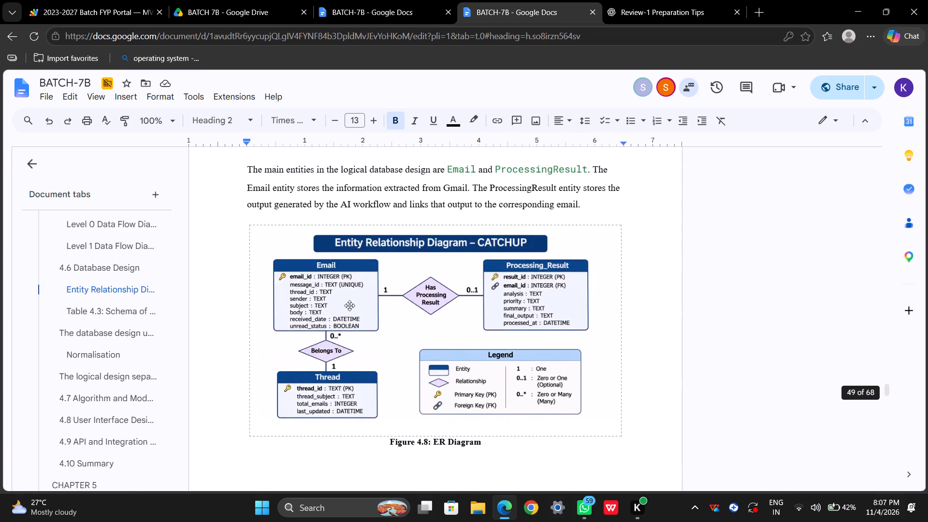
pyautogui.scroll(-7, 349, 305)
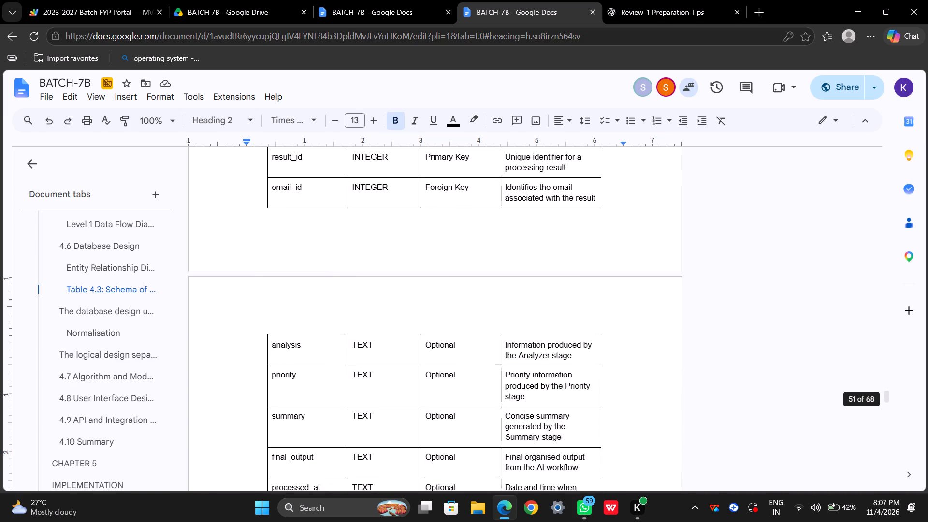
pyautogui.scroll(8, 349, 305)
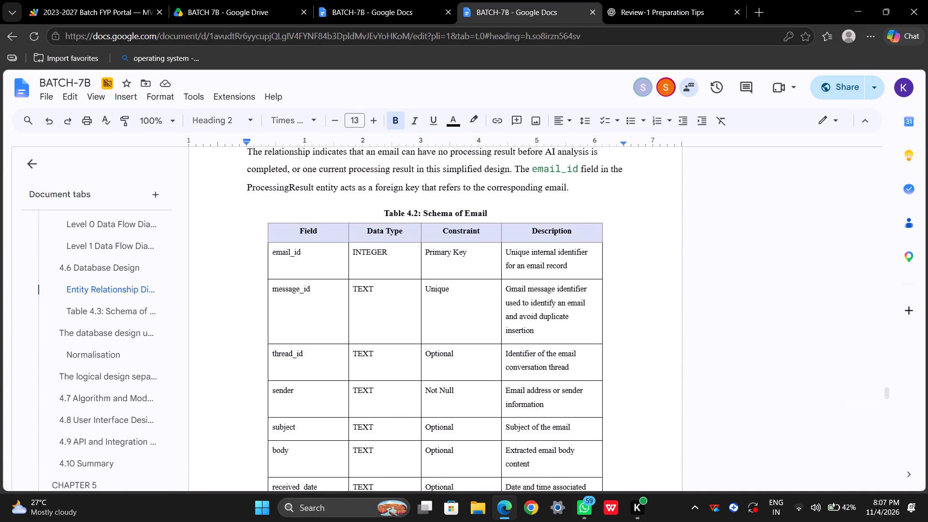
pyautogui.scroll(-6, 349, 305)
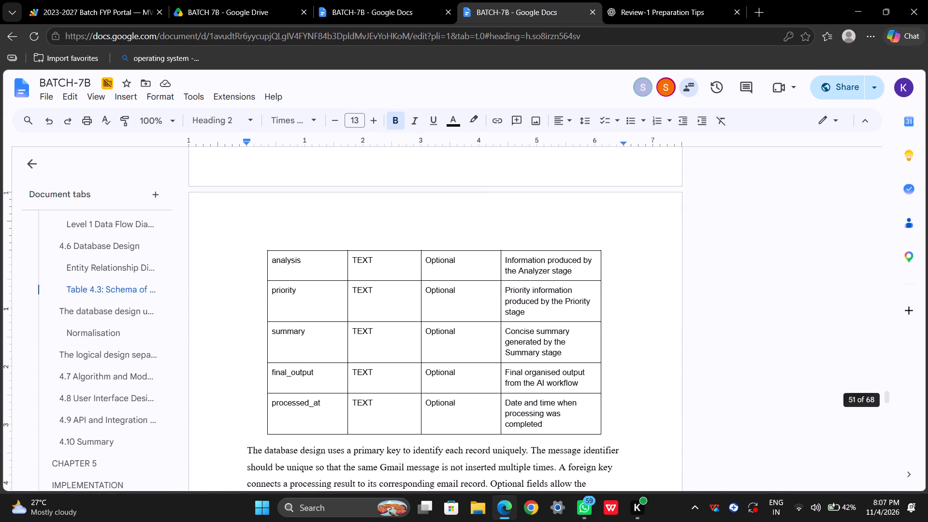
pyautogui.scroll(-3, 349, 305)
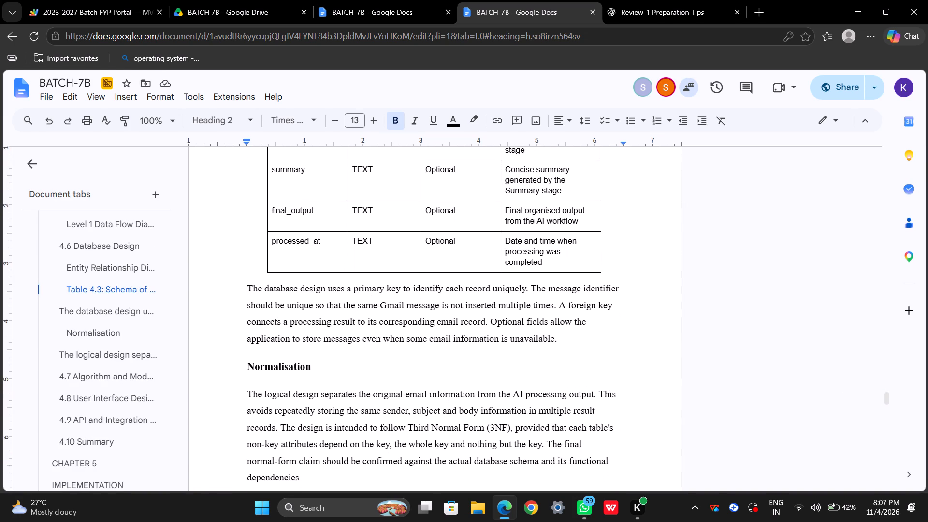
pyautogui.scroll(-3, 349, 305)
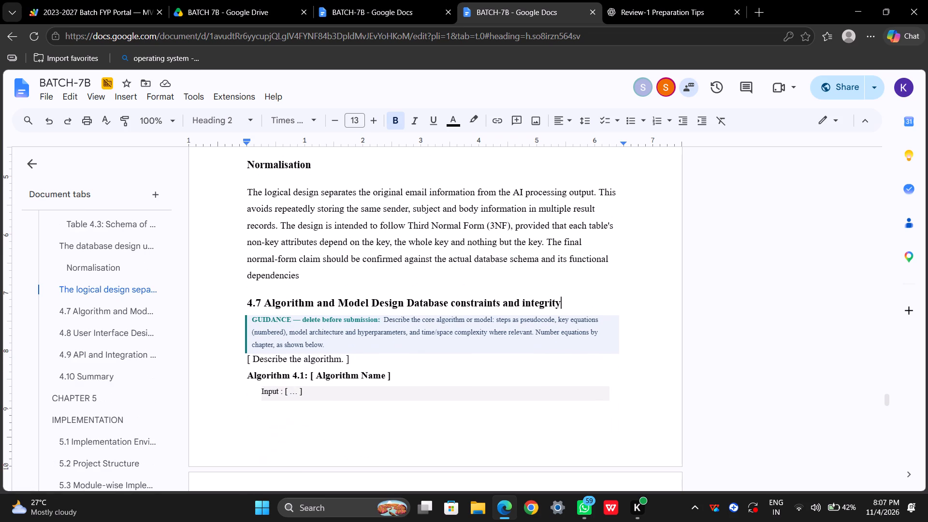
pyautogui.scroll(2, 349, 305)
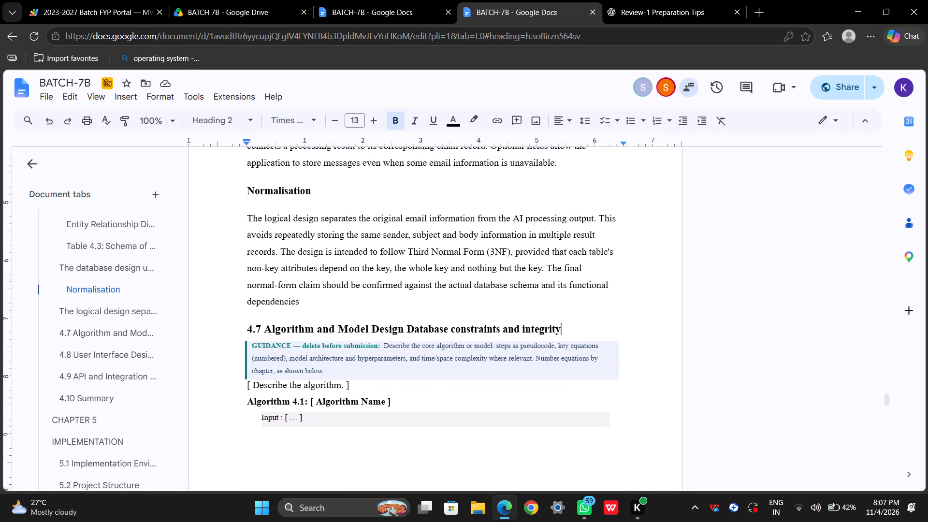
pyautogui.scroll(1, 349, 305)
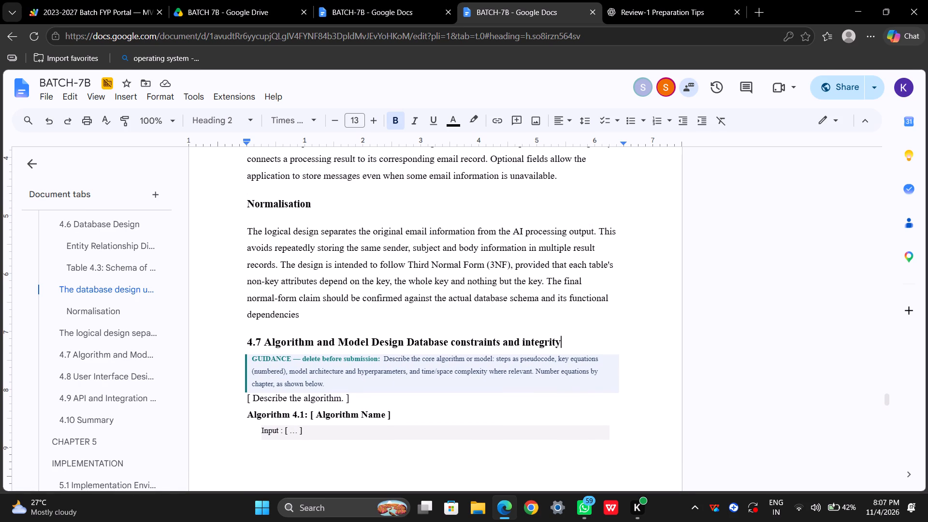
pyautogui.scroll(1, 349, 305)
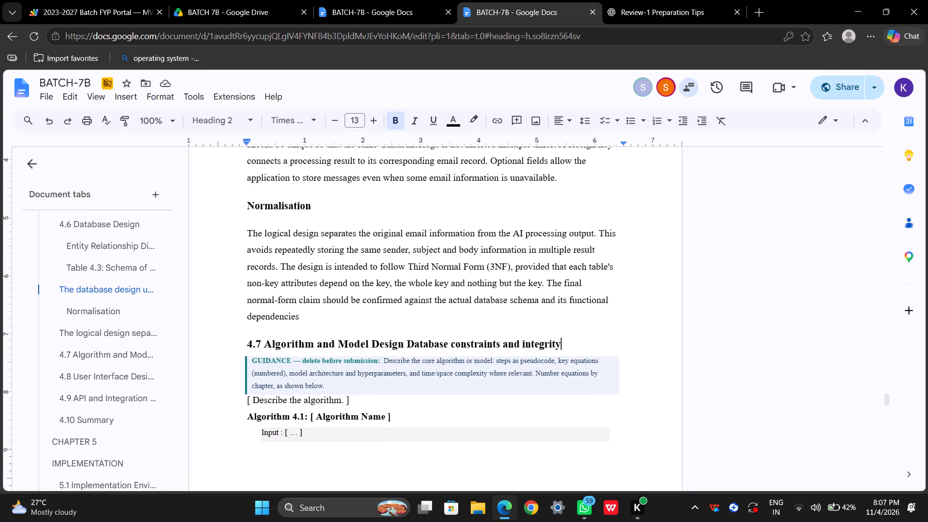
pyautogui.scroll(1, 349, 305)
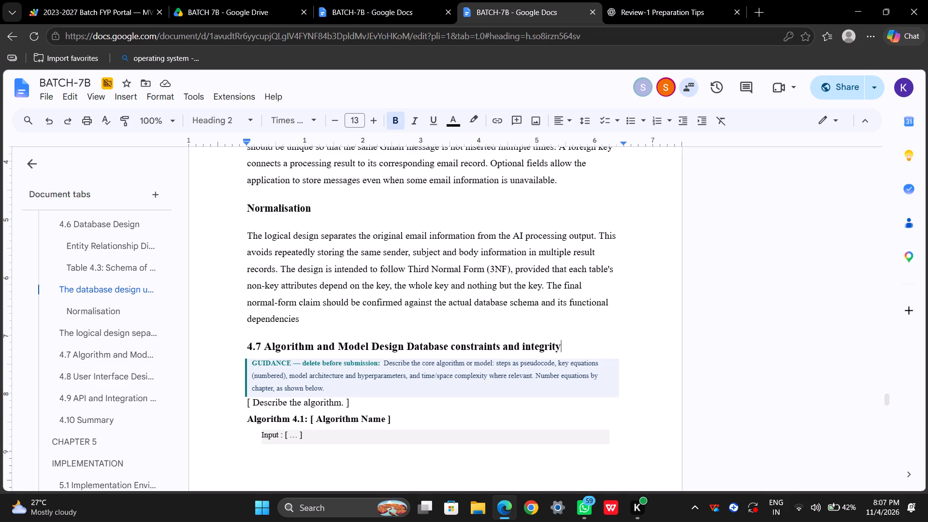
pyautogui.scroll(2, 349, 305)
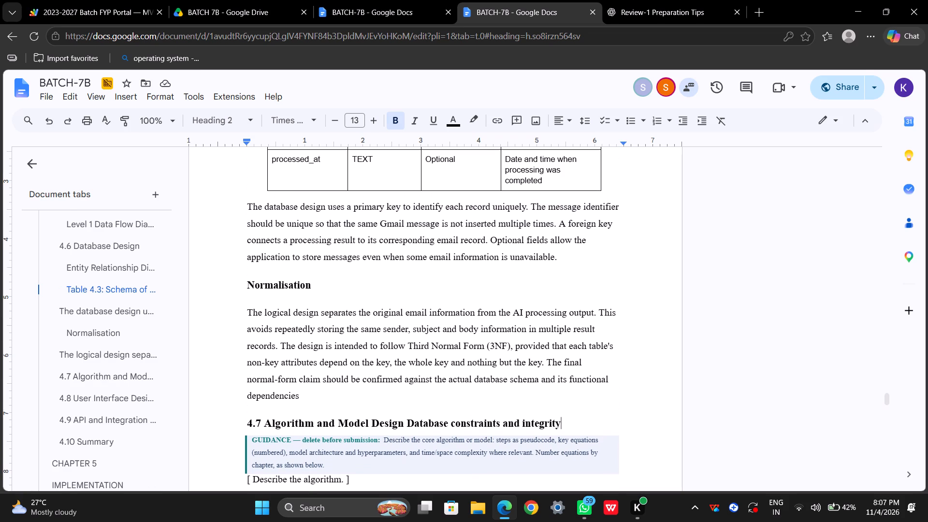
pyautogui.scroll(1, 349, 305)
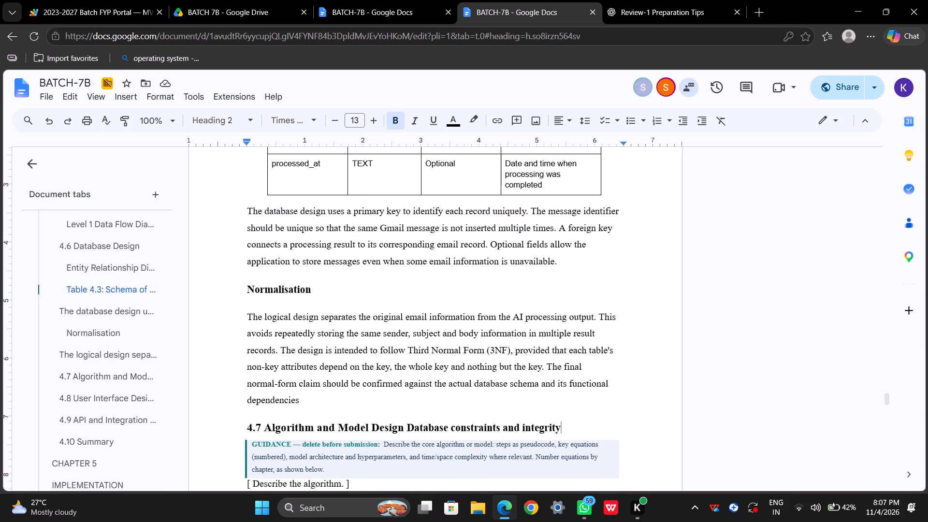
pyautogui.scroll(6, 349, 305)
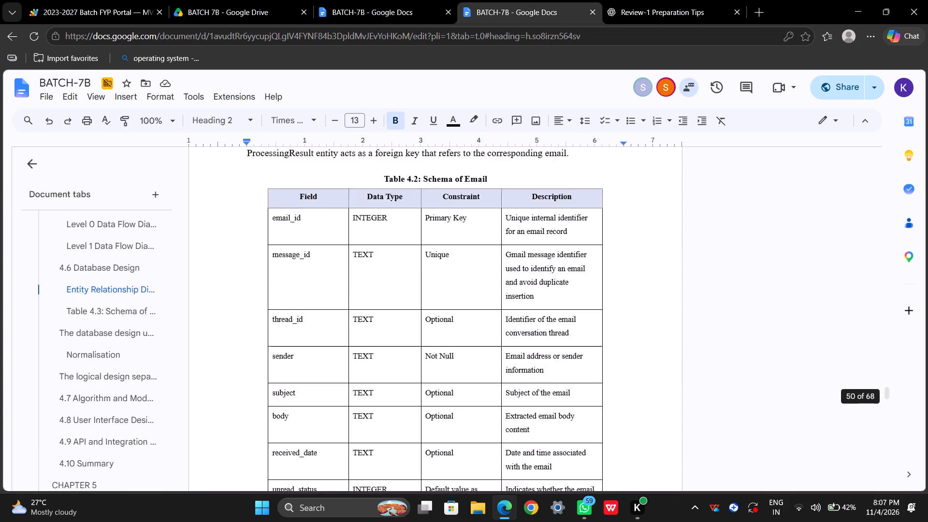
pyautogui.scroll(2, 349, 305)
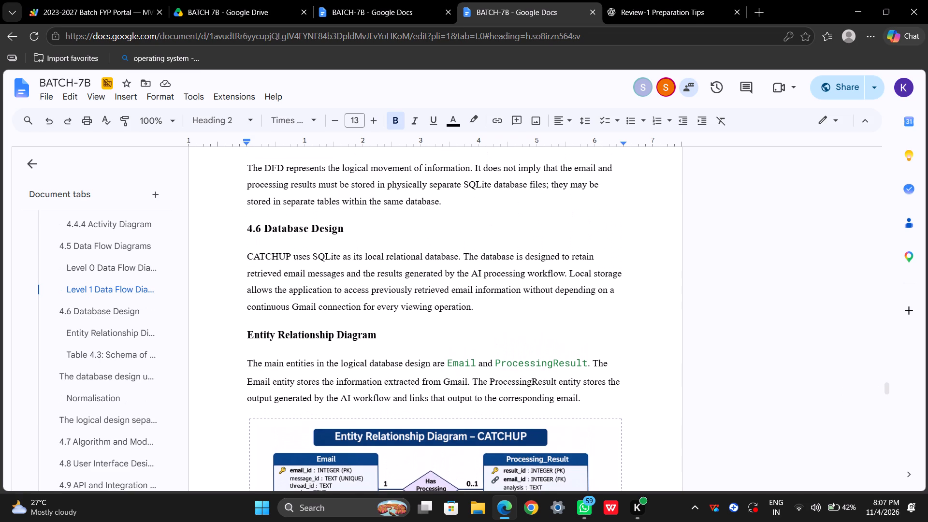
pyautogui.scroll(1, 349, 305)
pyautogui.scroll(-1, 349, 305)
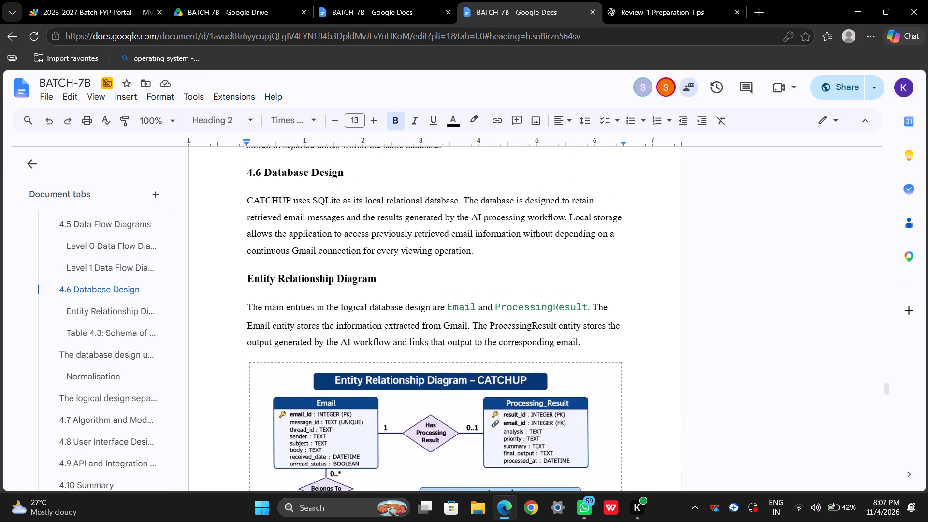
pyautogui.scroll(-7, 349, 305)
pyautogui.scroll(1, 349, 305)
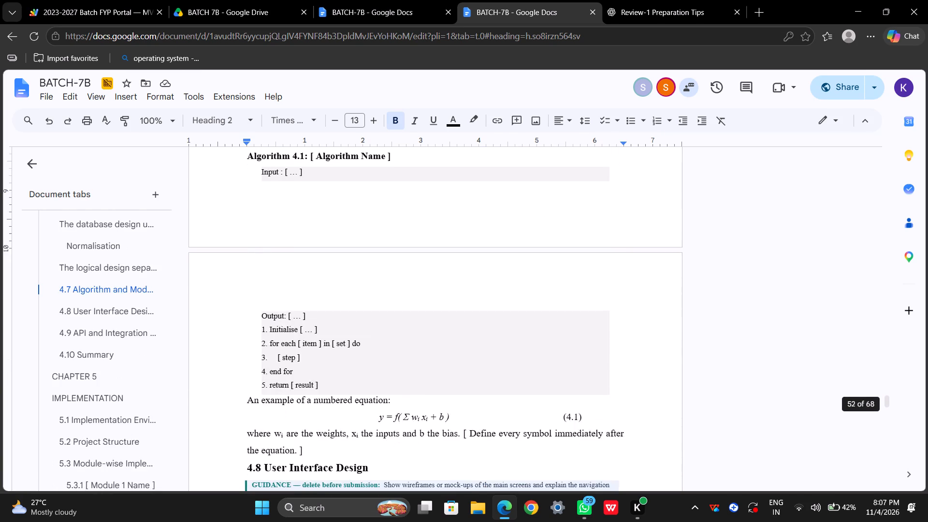
pyautogui.scroll(1, 349, 305)
pyautogui.scroll(-4, 349, 305)
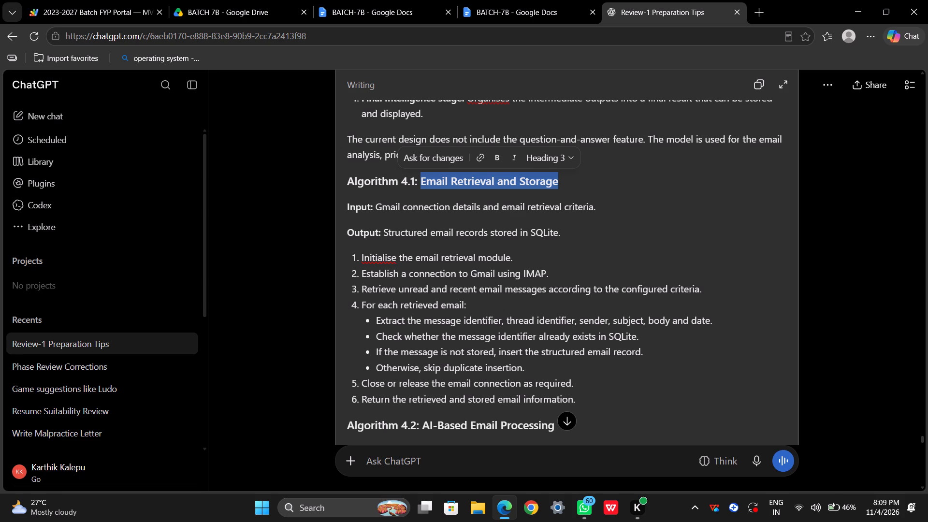
pyautogui.hotkey('ctrl', 'c')
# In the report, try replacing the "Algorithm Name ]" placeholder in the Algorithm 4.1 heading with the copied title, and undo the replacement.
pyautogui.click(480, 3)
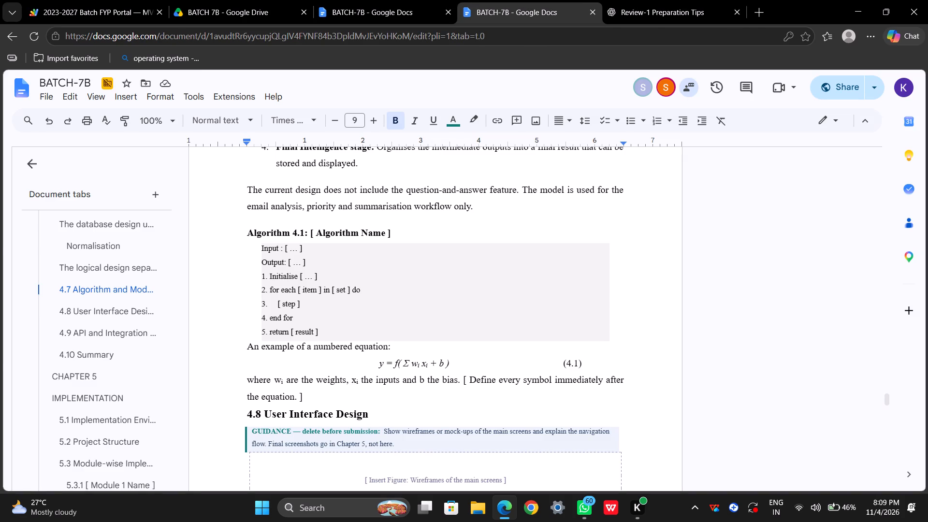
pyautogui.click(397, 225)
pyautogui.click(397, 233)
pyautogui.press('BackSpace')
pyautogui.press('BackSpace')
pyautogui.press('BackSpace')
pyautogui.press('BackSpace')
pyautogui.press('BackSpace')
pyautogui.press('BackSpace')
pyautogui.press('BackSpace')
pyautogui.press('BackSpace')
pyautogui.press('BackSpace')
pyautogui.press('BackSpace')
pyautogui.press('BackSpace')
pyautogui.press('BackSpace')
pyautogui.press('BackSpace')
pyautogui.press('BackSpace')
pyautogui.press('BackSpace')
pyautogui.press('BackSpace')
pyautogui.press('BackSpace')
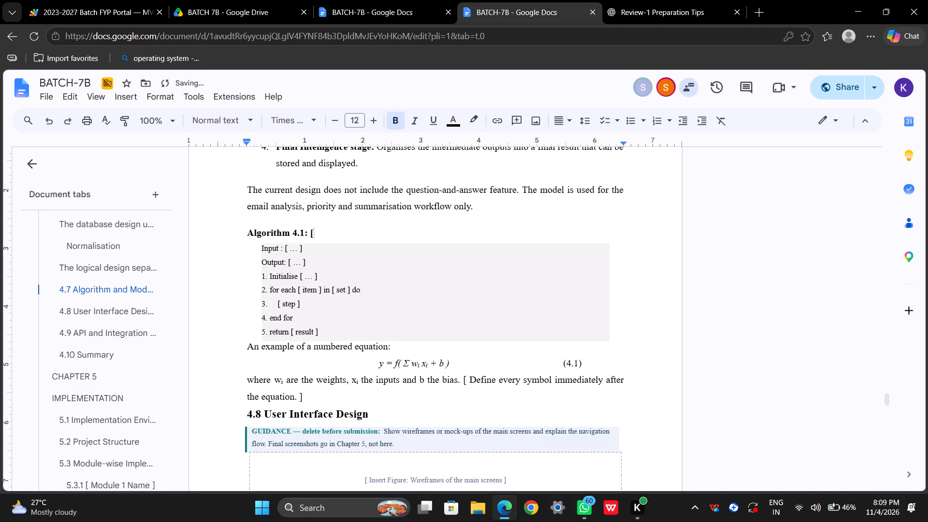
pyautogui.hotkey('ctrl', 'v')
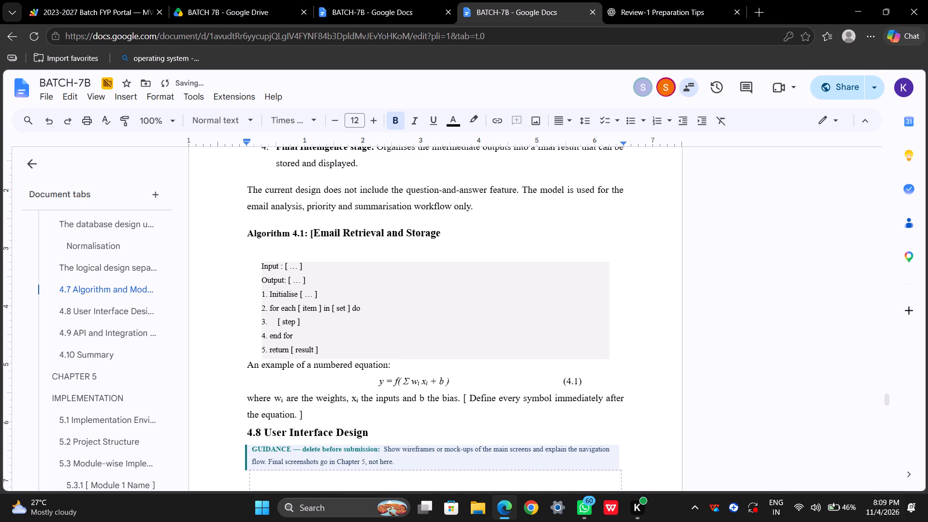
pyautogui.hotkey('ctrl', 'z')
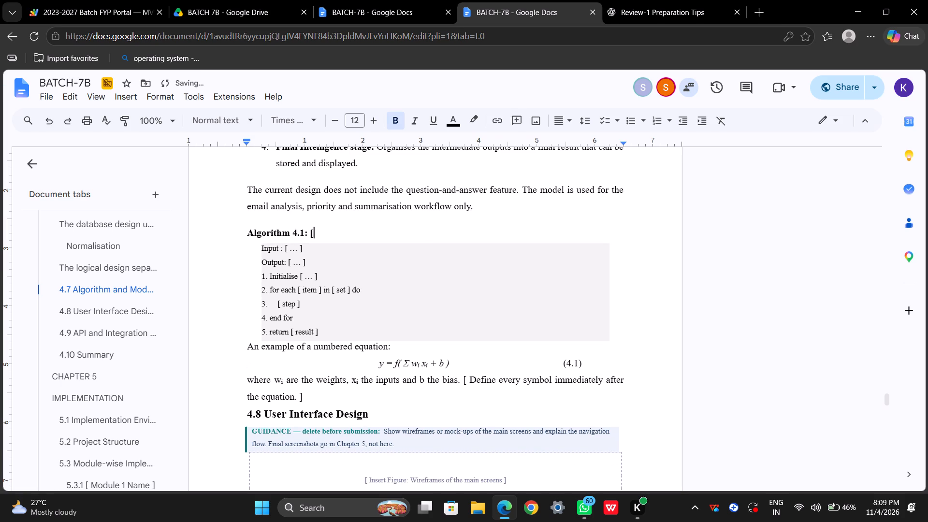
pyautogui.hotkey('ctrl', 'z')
# Remove the closing bracket and final "e" from the "[ Algorithm Name ]" placeholder in the Algorithm 4.1 heading.
pyautogui.press('BackSpace')
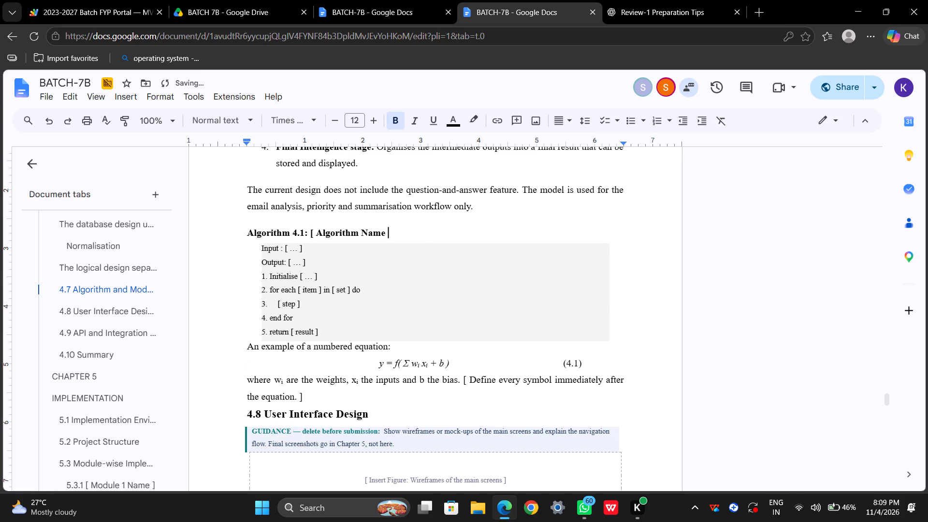
pyautogui.press('BackSpace')
pyautogui.press('BackSpace')
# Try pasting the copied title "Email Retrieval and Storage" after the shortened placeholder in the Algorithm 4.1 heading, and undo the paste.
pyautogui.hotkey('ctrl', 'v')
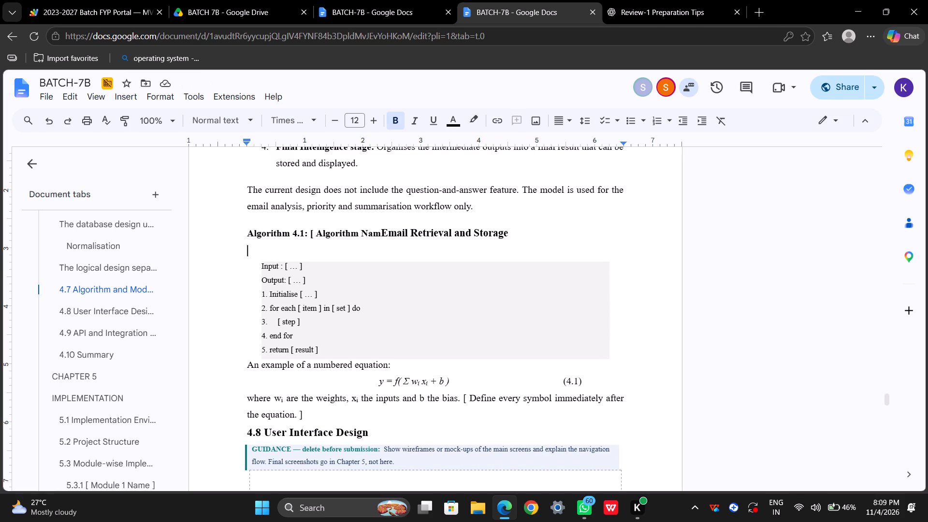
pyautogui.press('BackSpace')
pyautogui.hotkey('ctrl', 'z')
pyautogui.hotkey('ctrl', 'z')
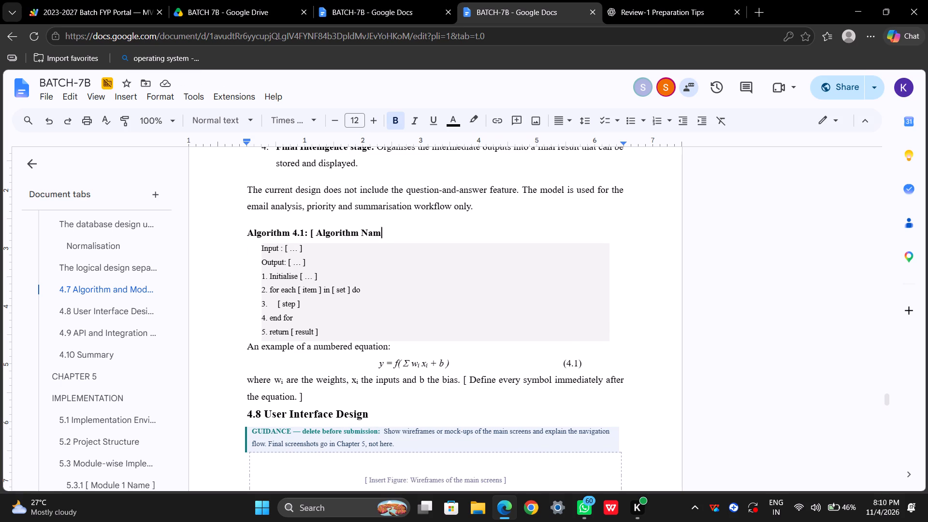
# Check the font size of the "Nam" text in the Algorithm 4.1 heading.
pyautogui.moveTo(400, 230); pyautogui.dragTo(364, 228)
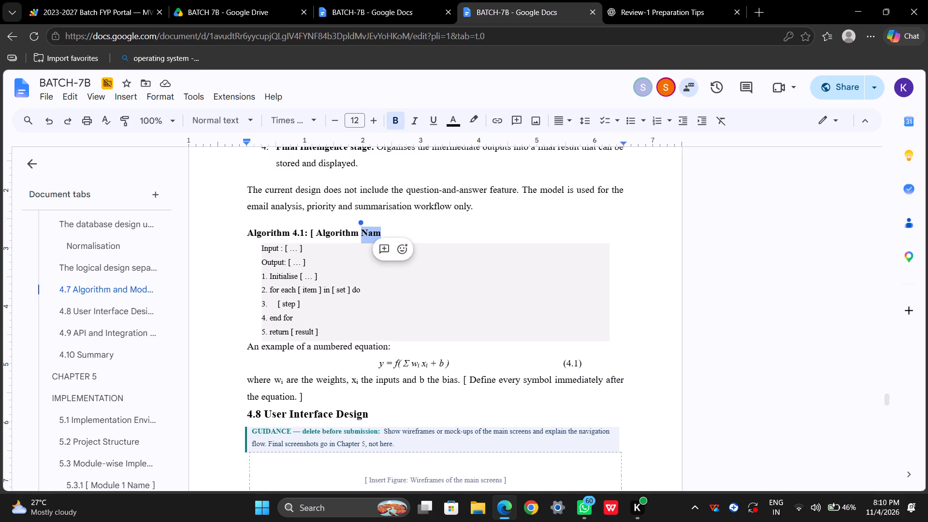
pyautogui.click(356, 120)
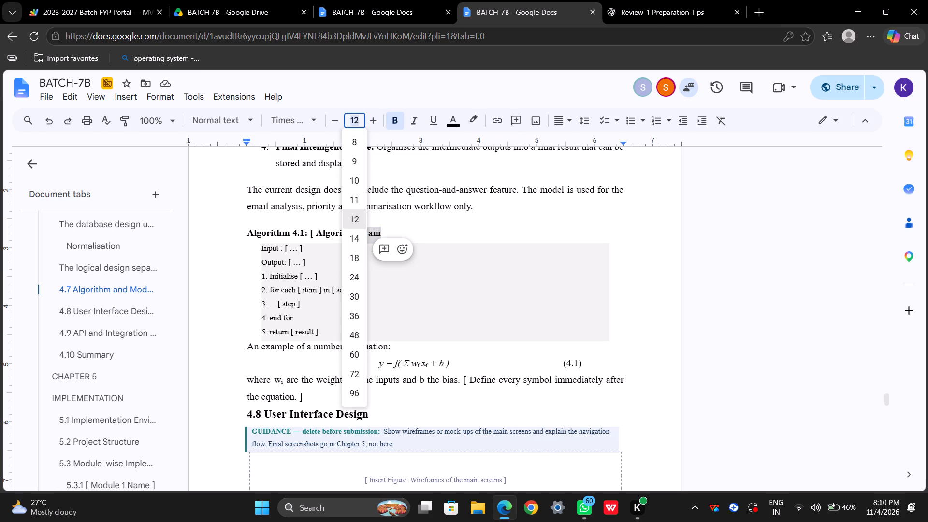
pyautogui.click(390, 233)
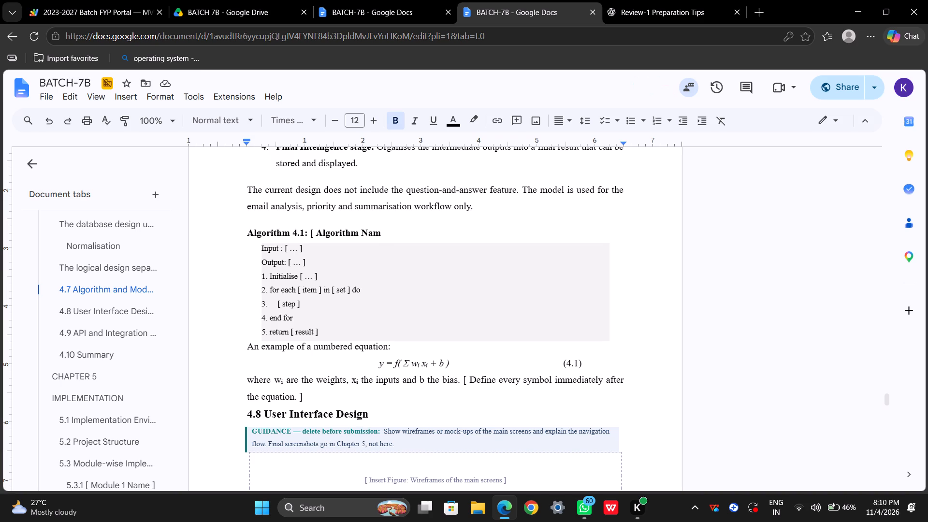
# Paste the copied title "Email Retrieval and Storage" after "Nam" in the Algorithm 4.1 heading, without an extra blank line below it.
pyautogui.hotkey('ctrl', 'v')
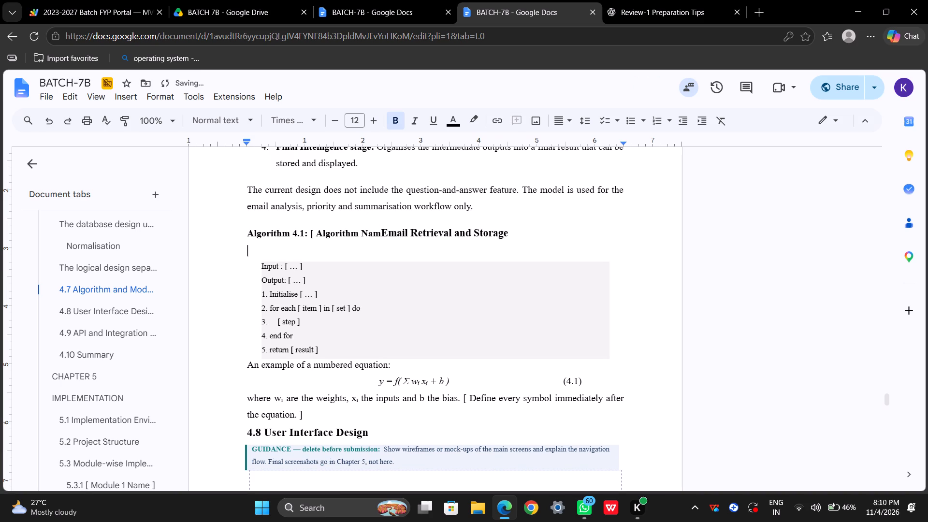
pyautogui.click(396, 228)
pyautogui.click(315, 247)
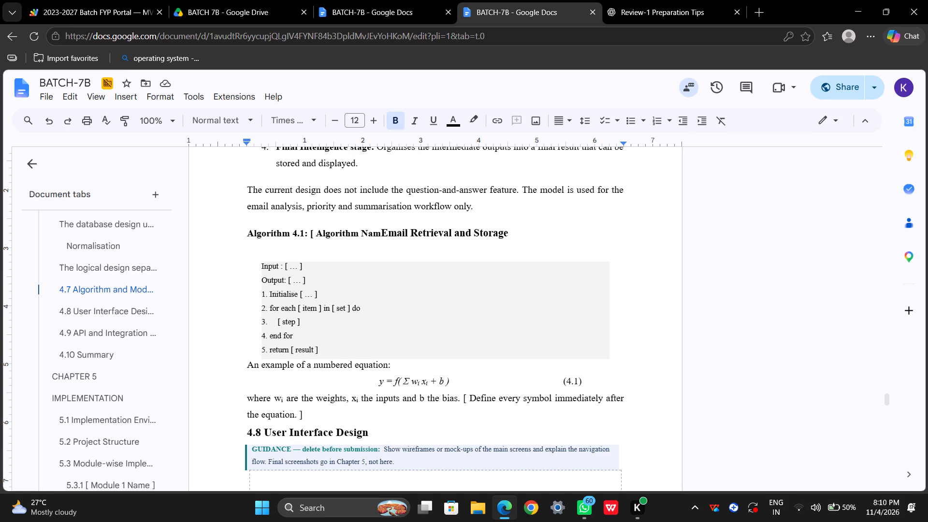
pyautogui.press('BackSpace')
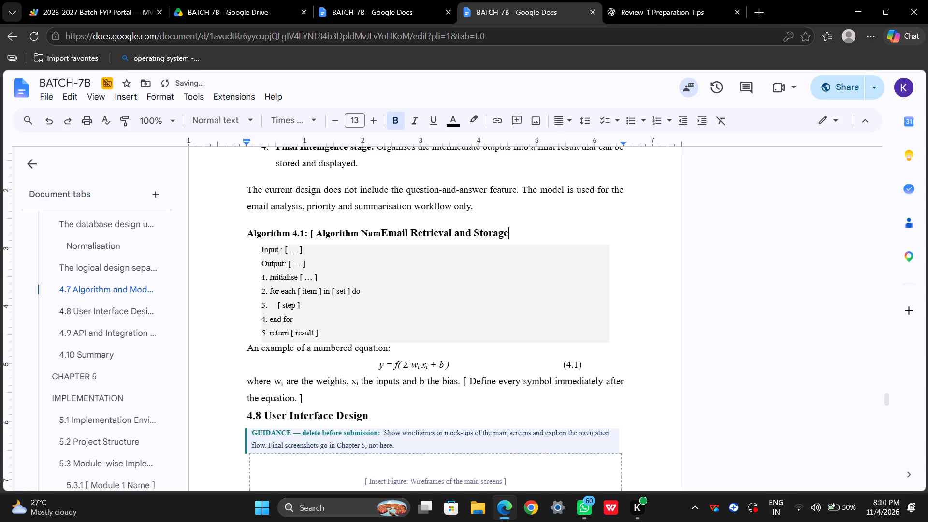
# Set the font size of the pasted title "Email Retrieval and Storage" to 12.
pyautogui.moveTo(528, 232); pyautogui.dragTo(412, 240)
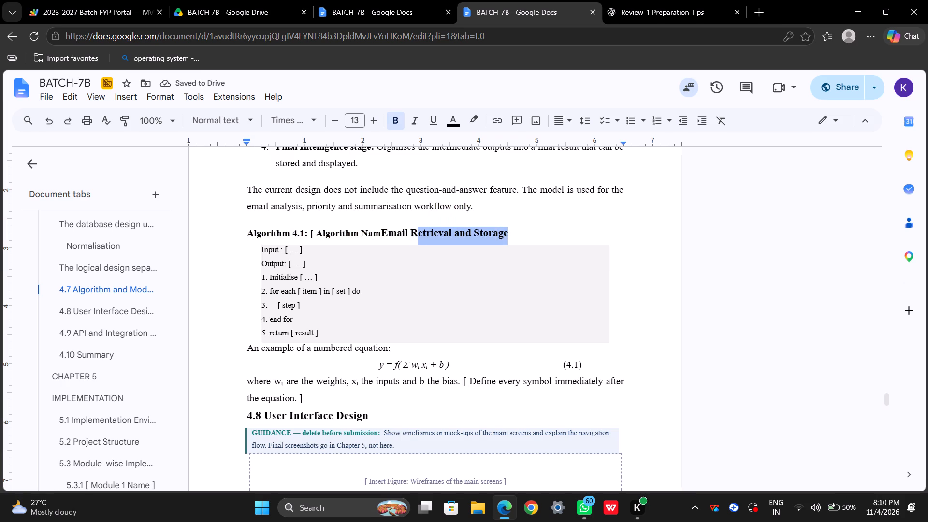
pyautogui.moveTo(412, 240); pyautogui.dragTo(383, 238)
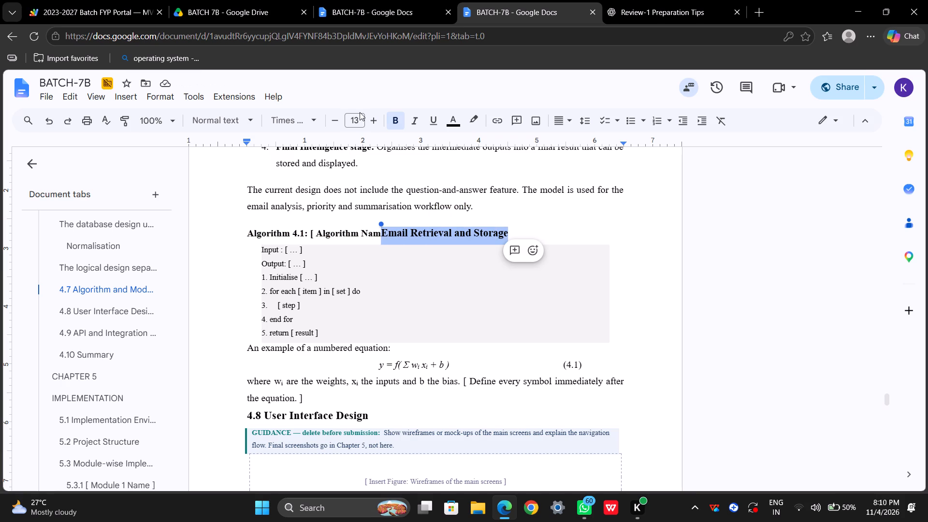
pyautogui.click(330, 116)
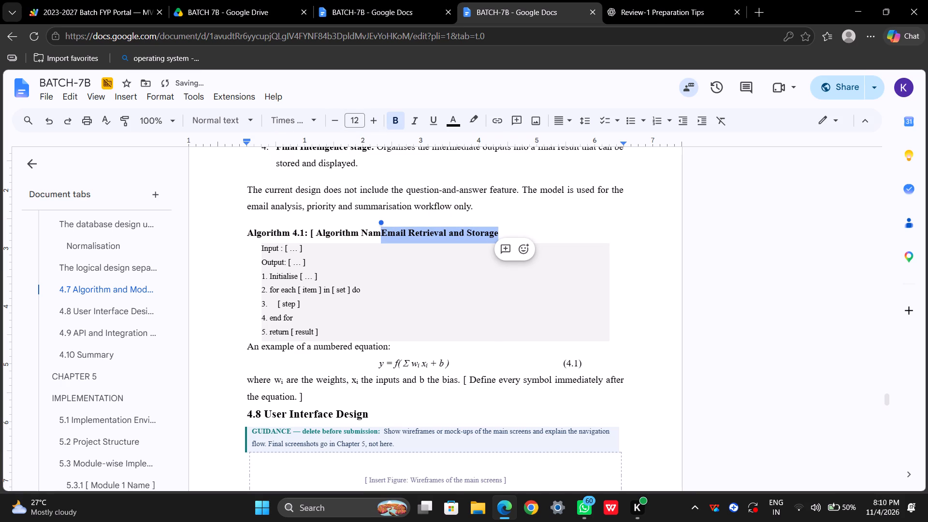
pyautogui.click(381, 233)
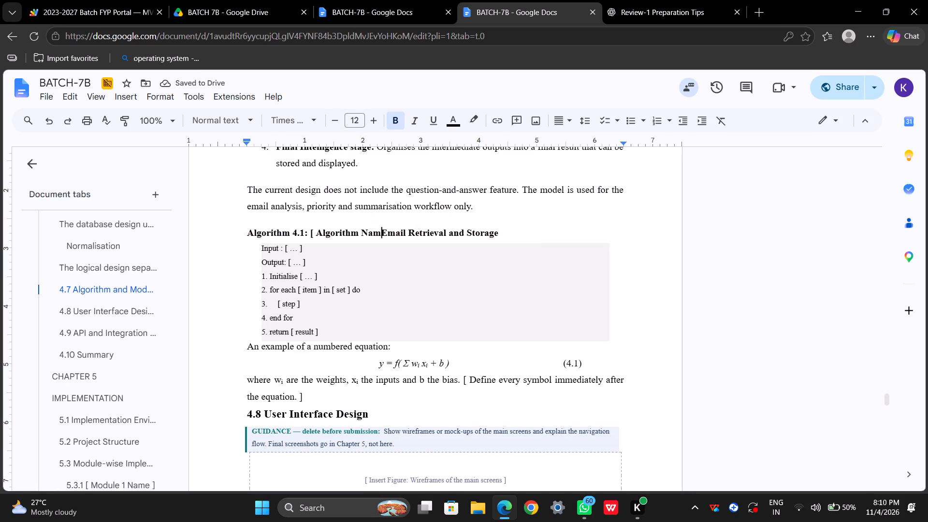
pyautogui.press('BackSpace')
pyautogui.press('BackSpace')
pyautogui.press('BackSpace')
pyautogui.press('BackSpace')
pyautogui.press('BackSpace')
pyautogui.press('BackSpace')
pyautogui.press('BackSpace')
pyautogui.press('BackSpace')
pyautogui.press('BackSpace')
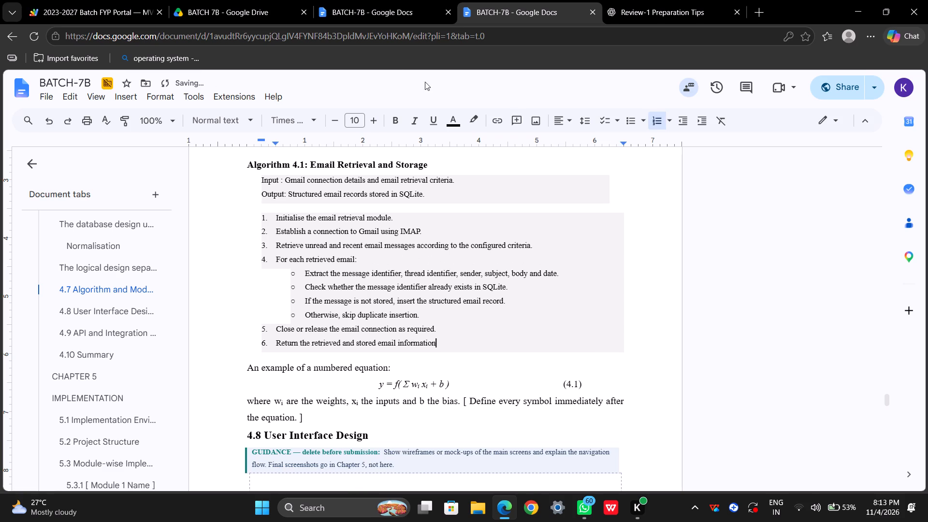
# Take "Initialise the email retrieval module." out of the numbered list and place it as an indented line directly under Algorithm 4.1's Output line.
pyautogui.click(287, 207)
pyautogui.click(270, 217)
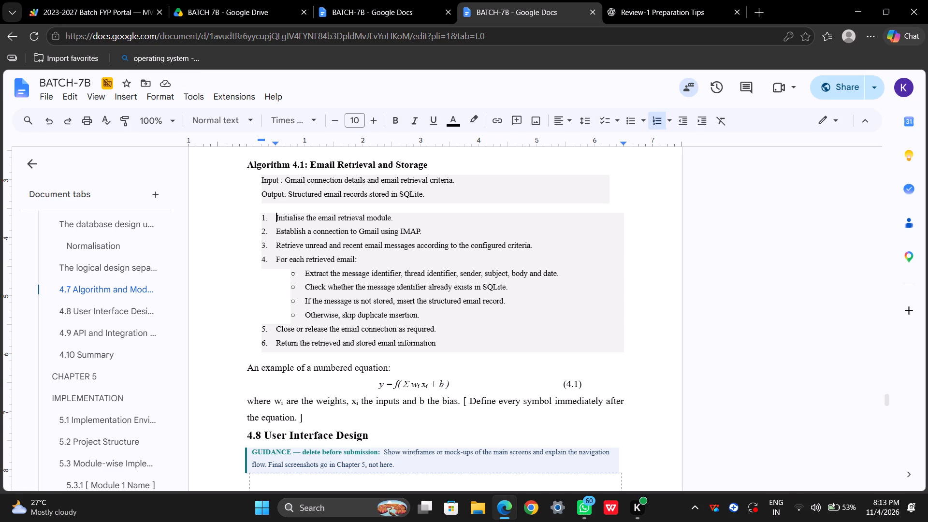
pyautogui.press('BackSpace')
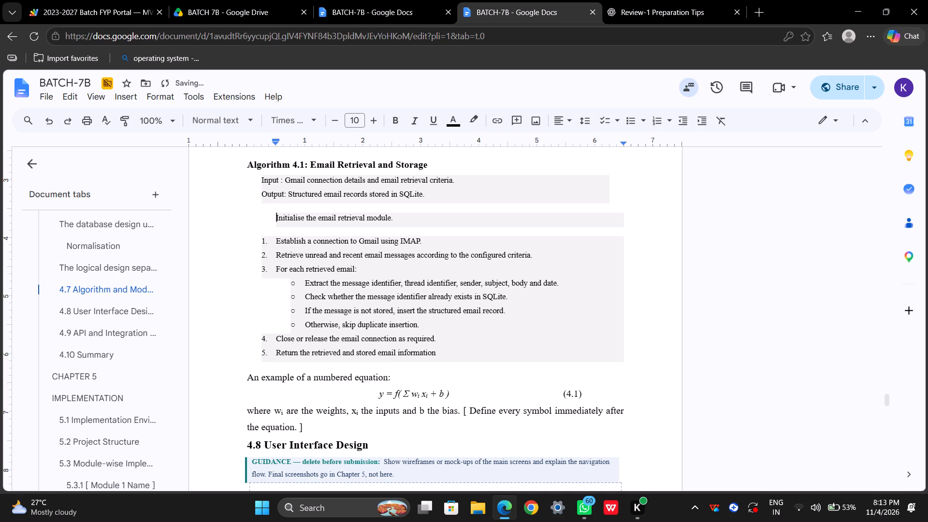
pyautogui.press('BackSpace')
pyautogui.press('BackSpace')
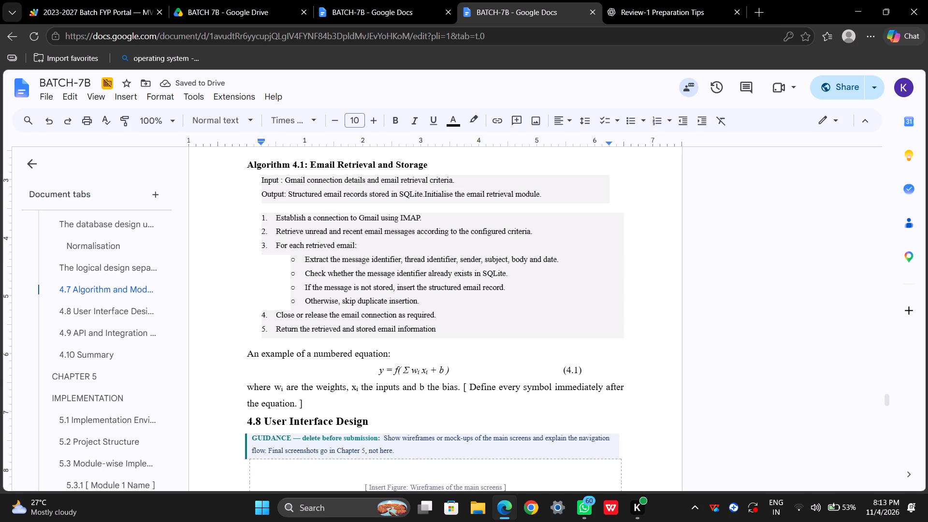
pyautogui.press('Return')
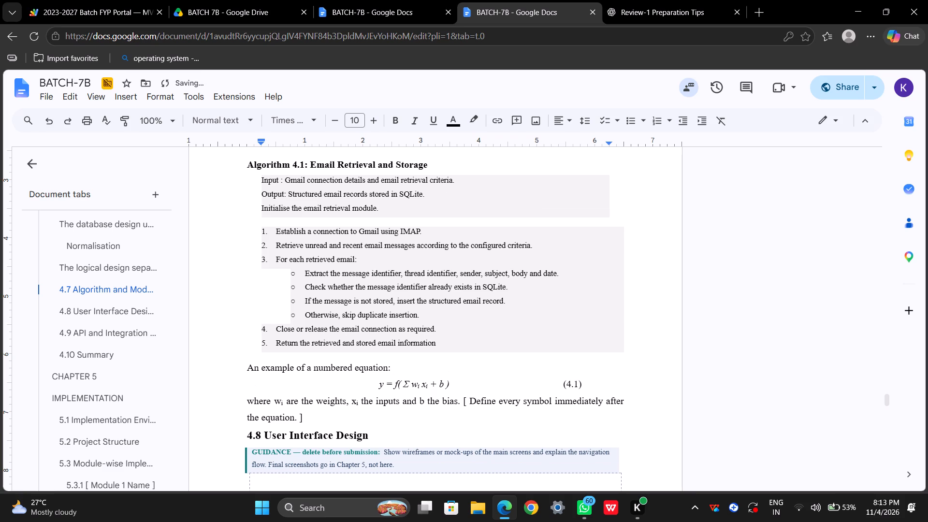
pyautogui.press('Return')
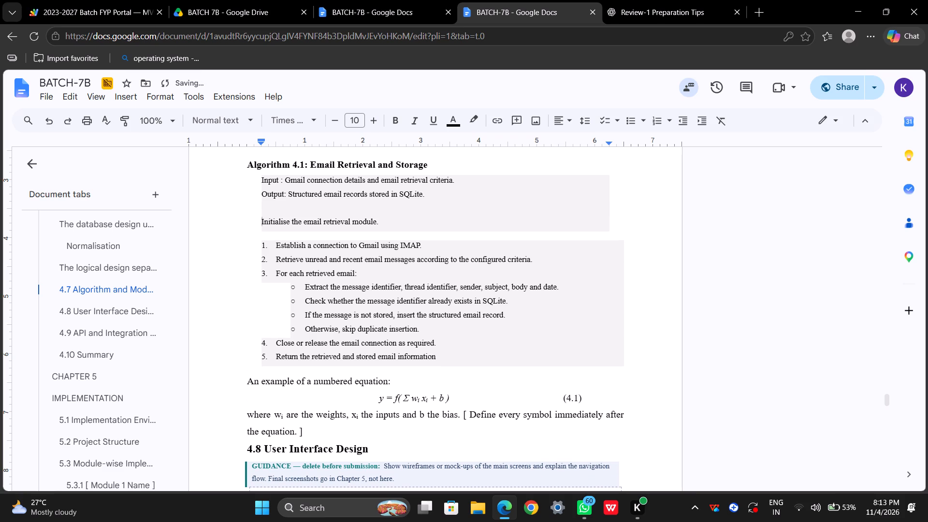
pyautogui.press('BackSpace')
pyautogui.press('BackSpace')
pyautogui.press('BackSpace')
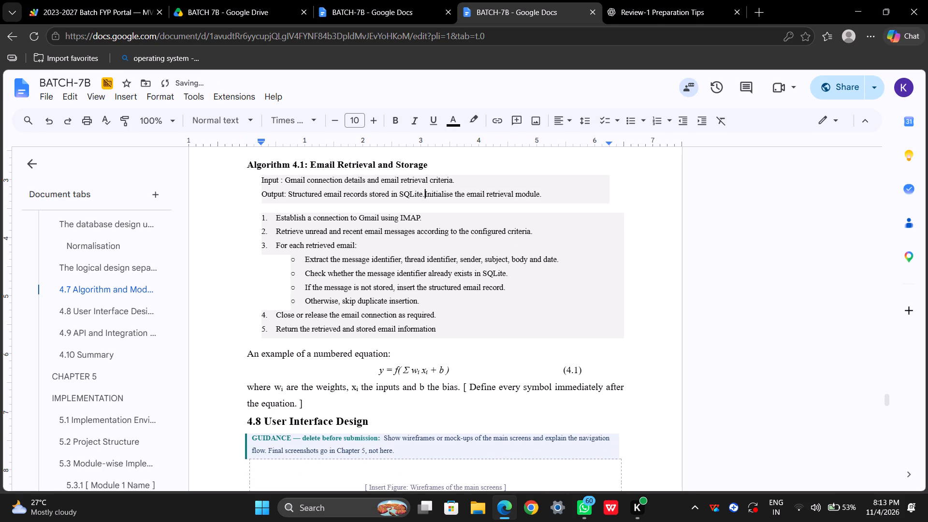
pyautogui.press('Return')
pyautogui.press('Tab')
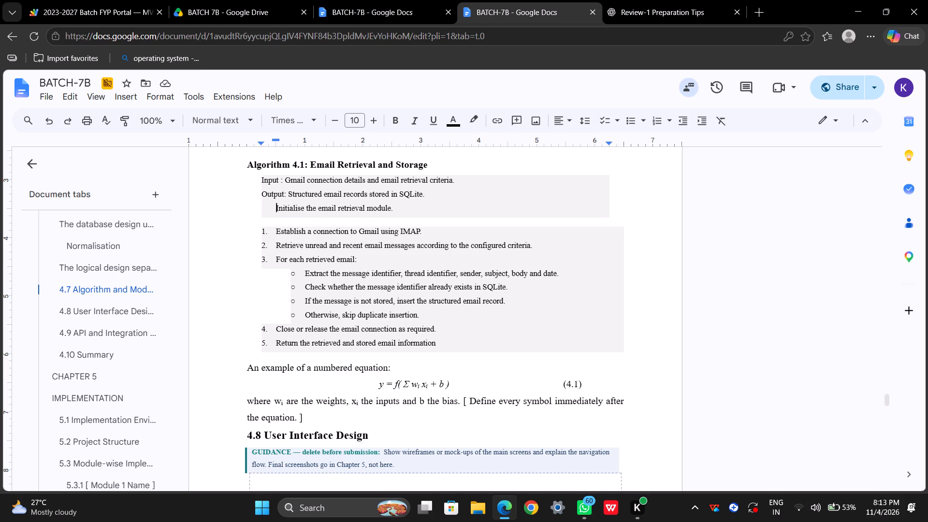
# Move "Establish a connection to Gmail using IMAP." out of the numbered list onto an indented line under the initialise step.
pyautogui.click(273, 235)
pyautogui.press('BackSpace')
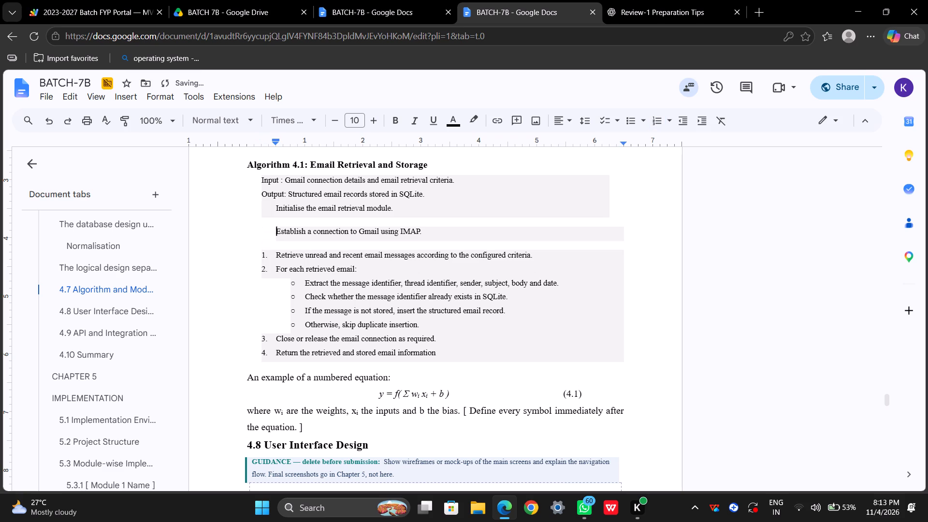
pyautogui.press('BackSpace')
pyautogui.press('BackSpace')
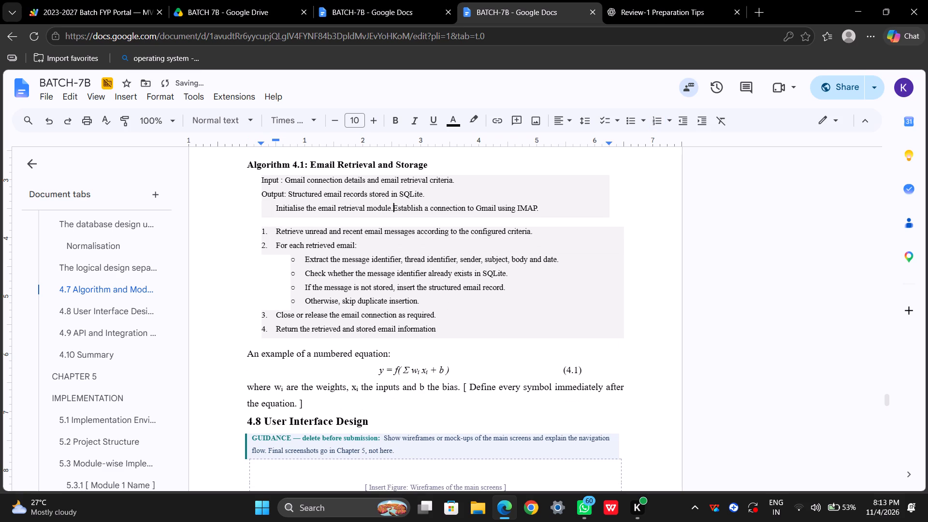
pyautogui.press('Return')
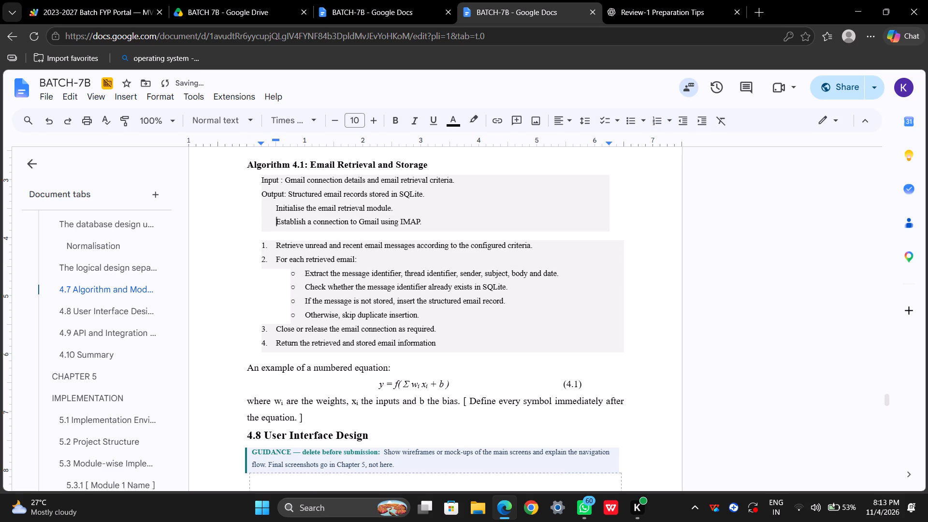
# Move "Retrieve unread and recent email messages according to the configured criteria." out of the numbered list onto an indented line under the Gmail connection step.
pyautogui.click(273, 244)
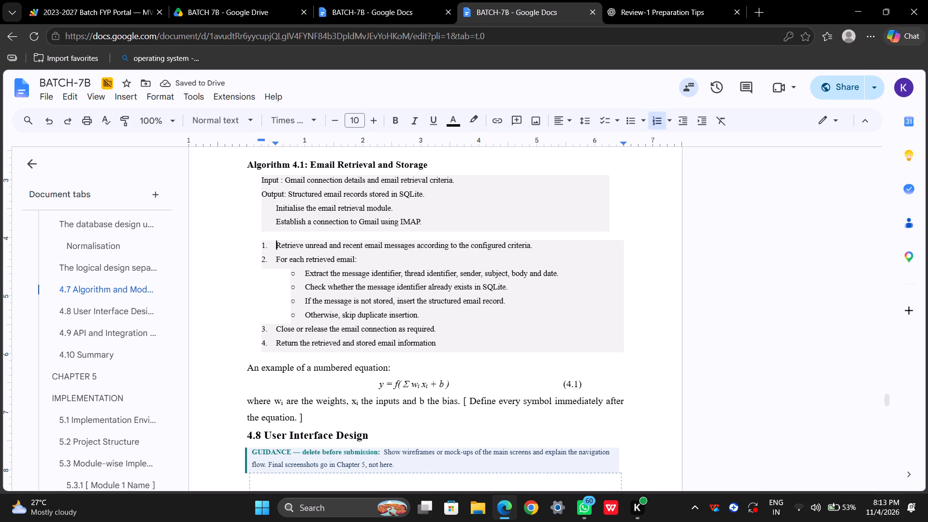
pyautogui.press('BackSpace')
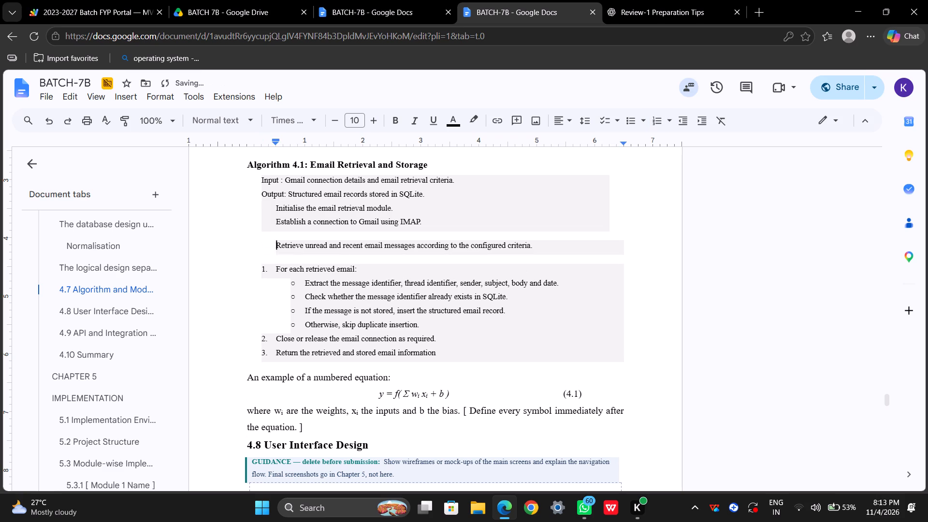
pyautogui.press('BackSpace')
pyautogui.press('BackSpace')
pyautogui.press('Return')
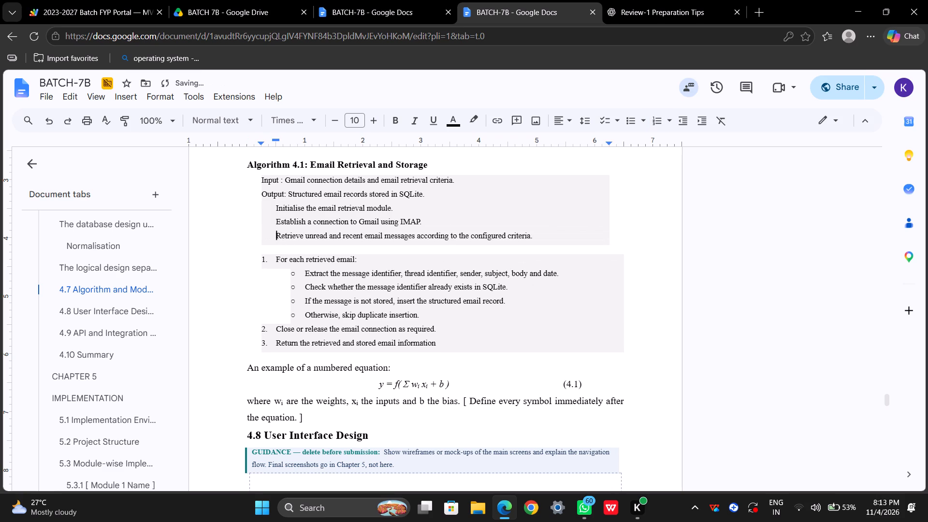
# Move "For each retrieved email:" out of the numbered list onto an indented line under the message retrieval step.
pyautogui.click(275, 264)
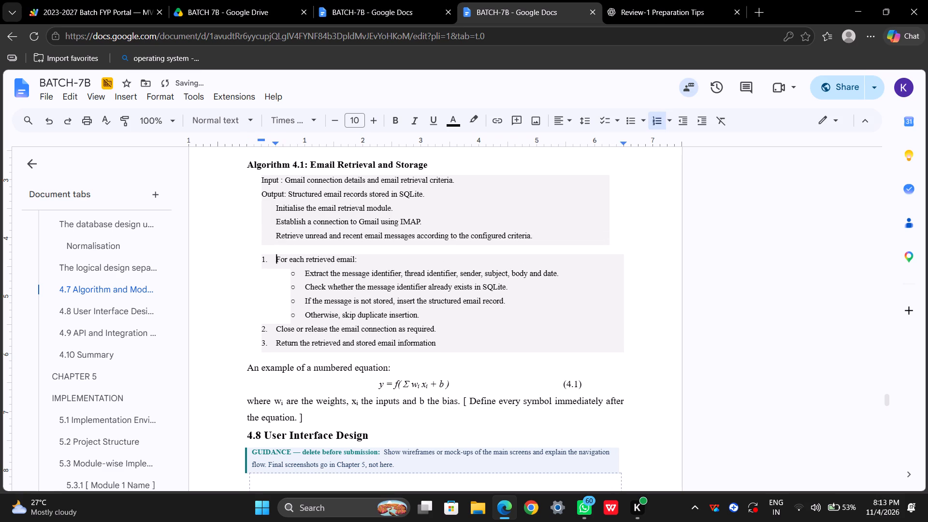
pyautogui.press('BackSpace')
pyautogui.press('BackSpace')
pyautogui.press('BackSpace')
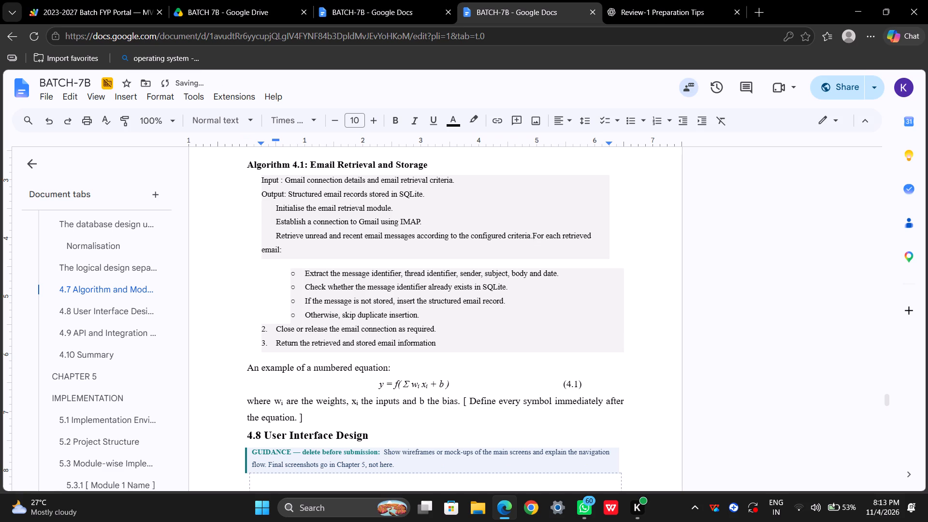
pyautogui.press('Return')
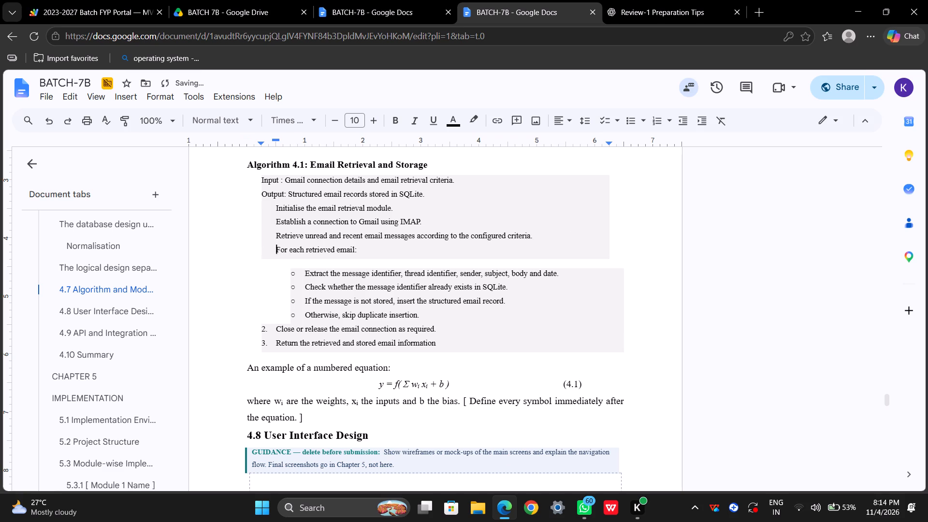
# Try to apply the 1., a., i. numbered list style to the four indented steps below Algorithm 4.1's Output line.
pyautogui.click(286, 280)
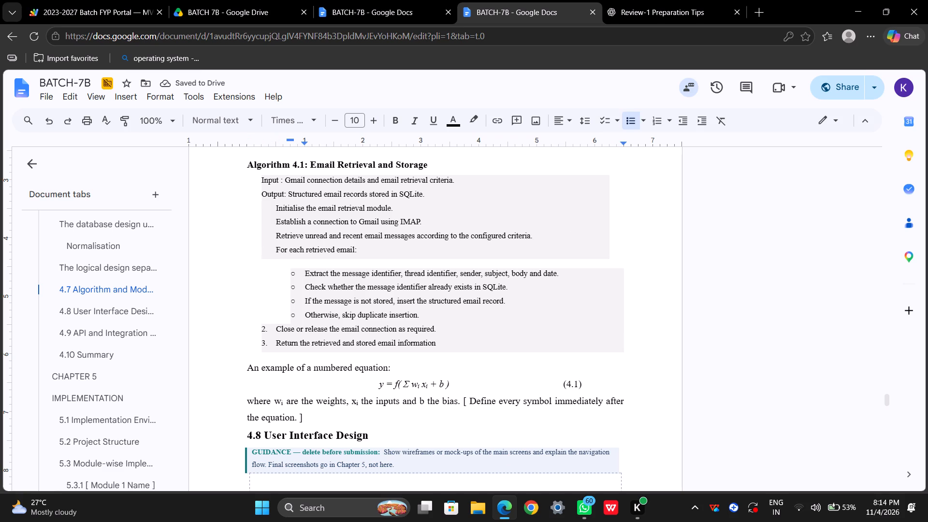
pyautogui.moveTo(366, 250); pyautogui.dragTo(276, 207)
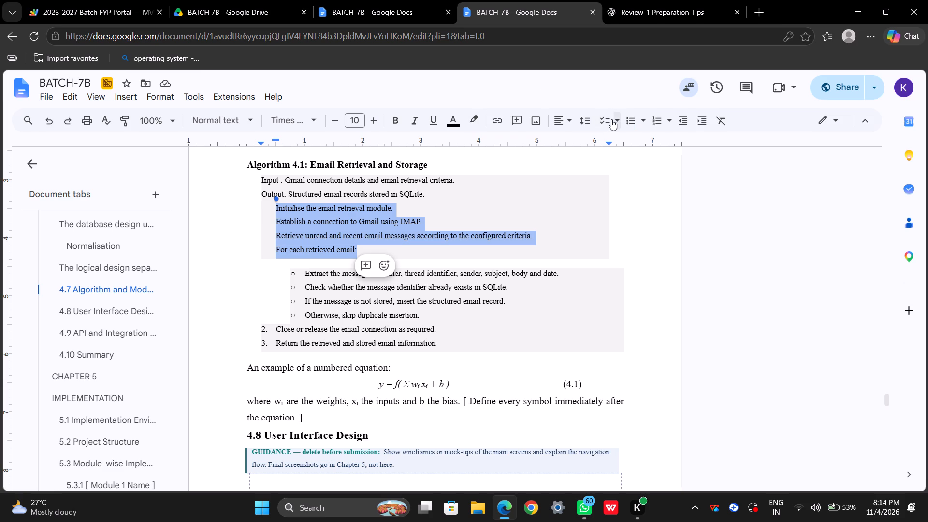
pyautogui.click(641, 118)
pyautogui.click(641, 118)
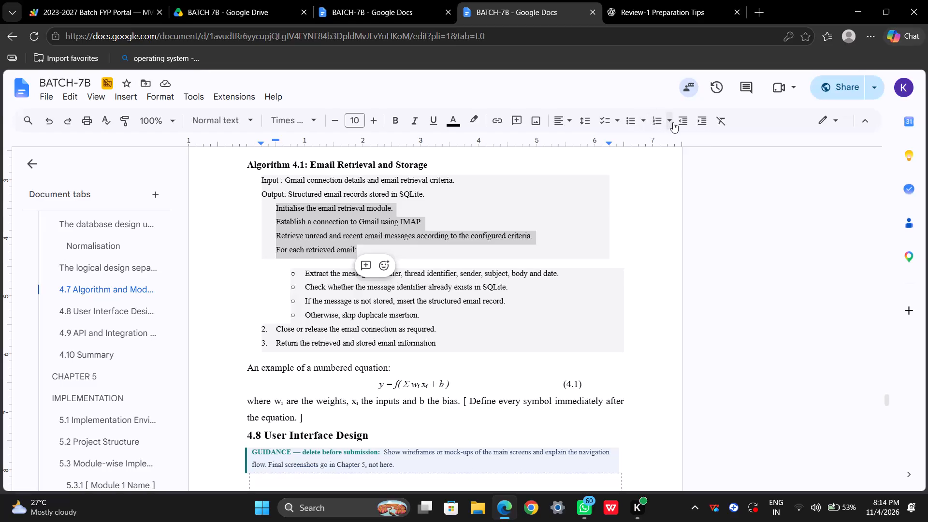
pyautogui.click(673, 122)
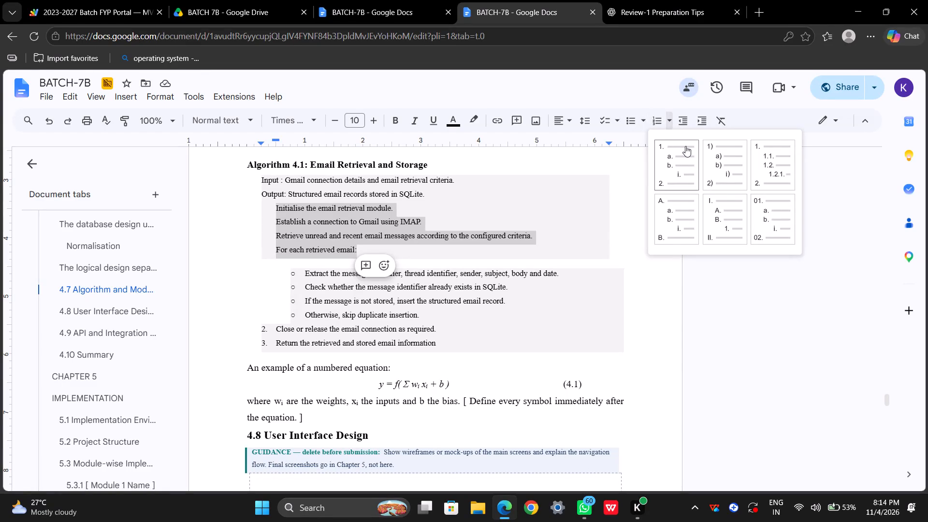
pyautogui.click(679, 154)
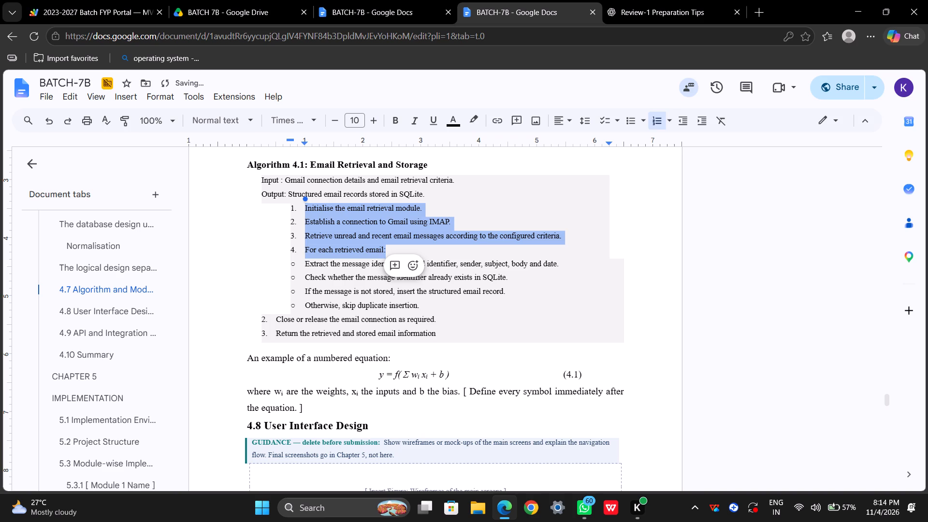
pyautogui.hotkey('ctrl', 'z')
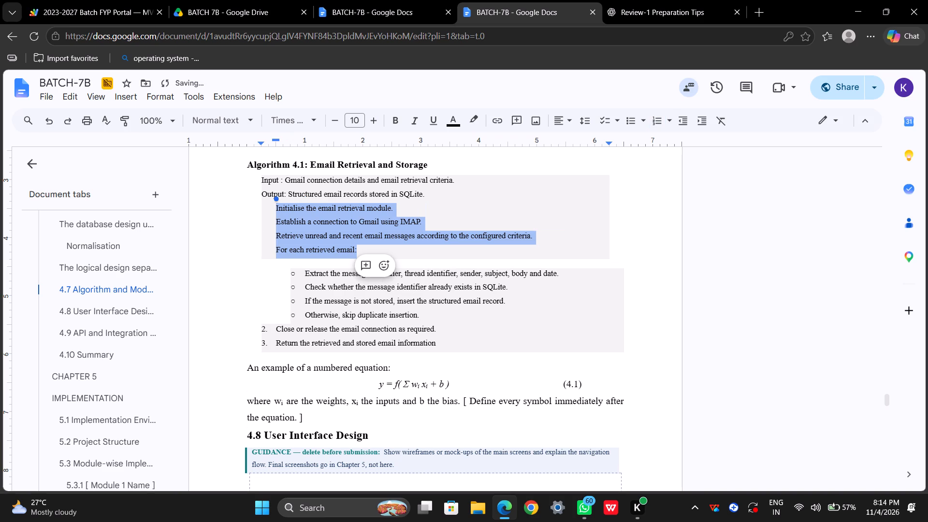
# Remove the first-line indent from the four steps "Initialise the email retrieval module." through "For each retrieved email:", aligning them with the Output line.
pyautogui.click(276, 213)
pyautogui.press('BackSpace')
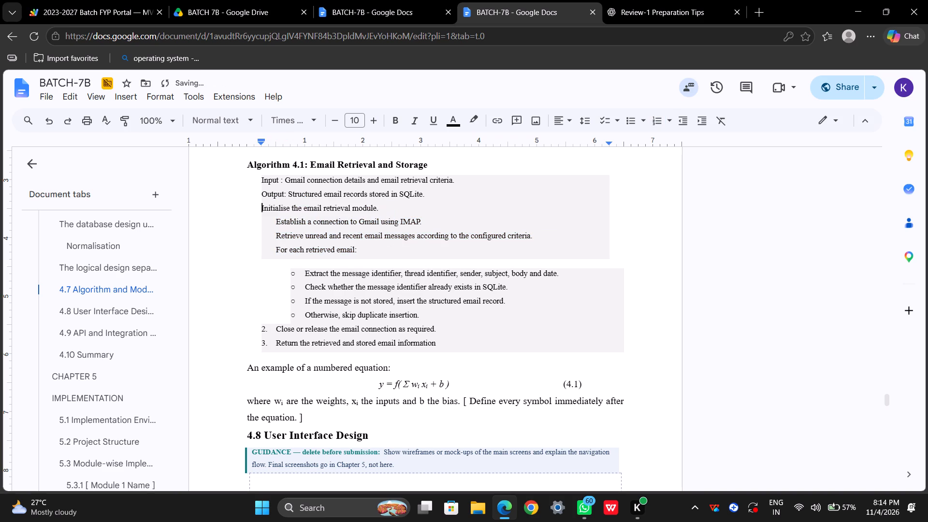
pyautogui.click(272, 224)
pyautogui.press('BackSpace')
pyautogui.press('Down')
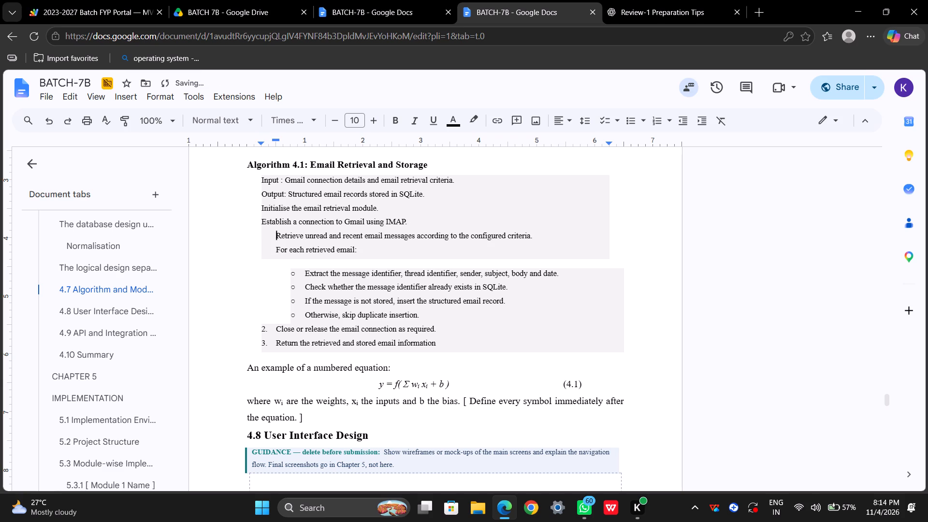
pyautogui.press('BackSpace')
pyautogui.press('Down')
pyautogui.press('BackSpace')
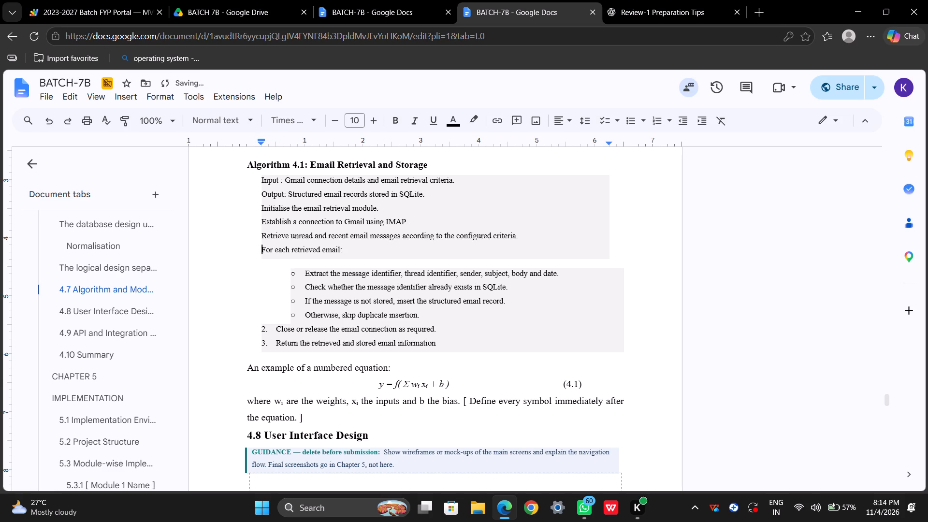
# Apply the 1., a., i. numbered list style to the four steps below Algorithm 4.1's Output line.
pyautogui.moveTo(349, 252); pyautogui.dragTo(251, 221)
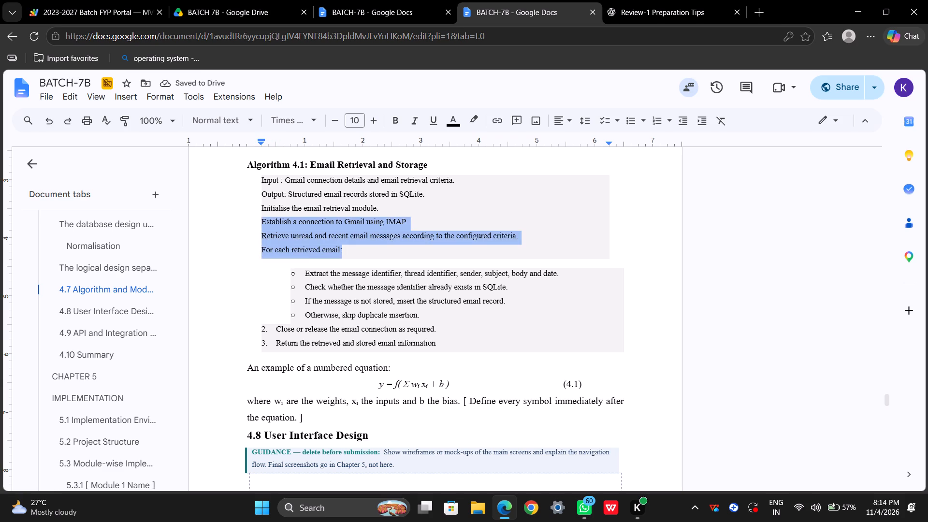
pyautogui.moveTo(251, 221); pyautogui.dragTo(246, 206)
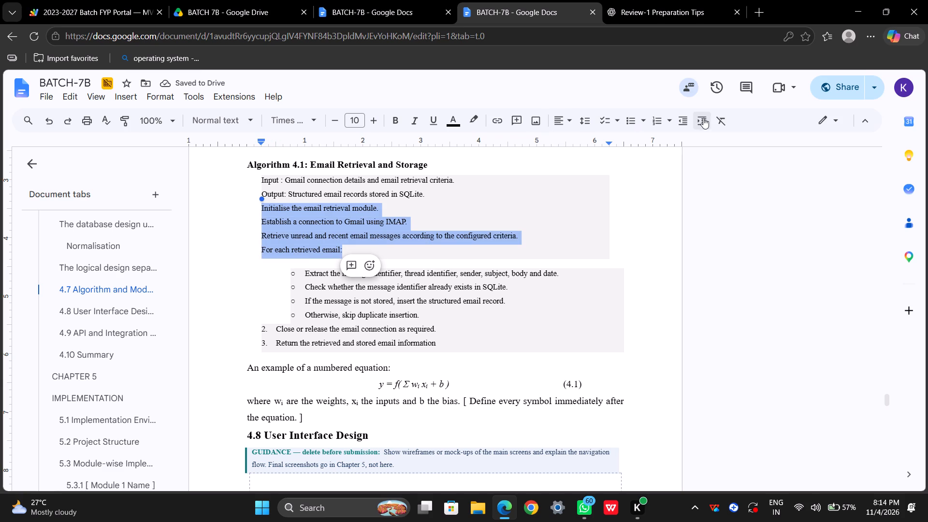
pyautogui.click(667, 116)
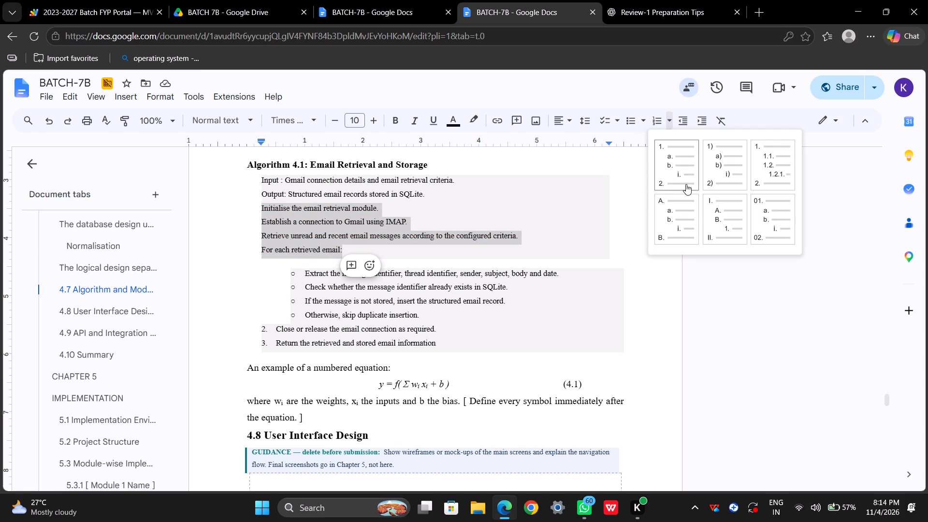
pyautogui.click(686, 184)
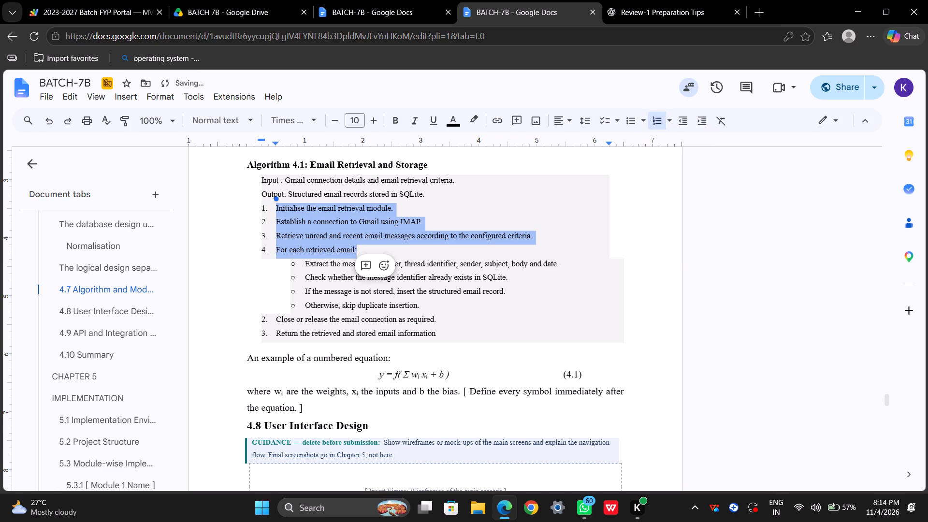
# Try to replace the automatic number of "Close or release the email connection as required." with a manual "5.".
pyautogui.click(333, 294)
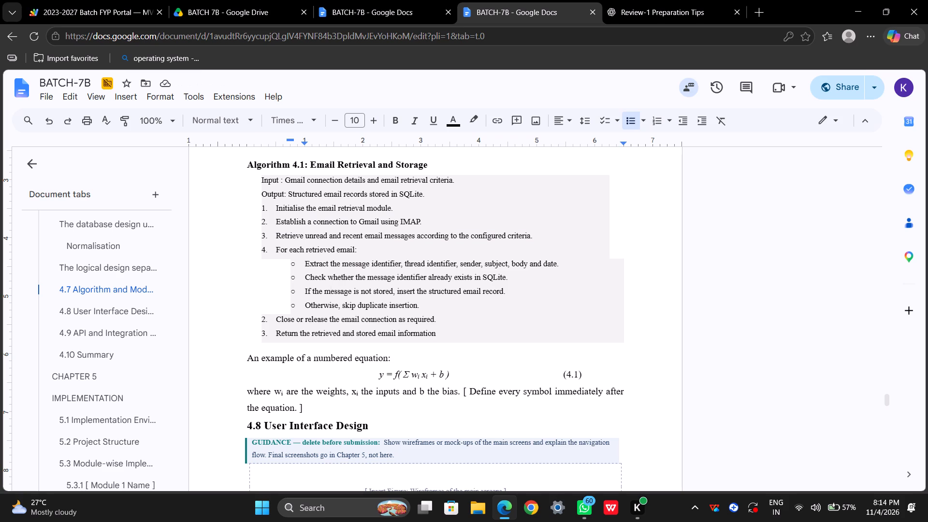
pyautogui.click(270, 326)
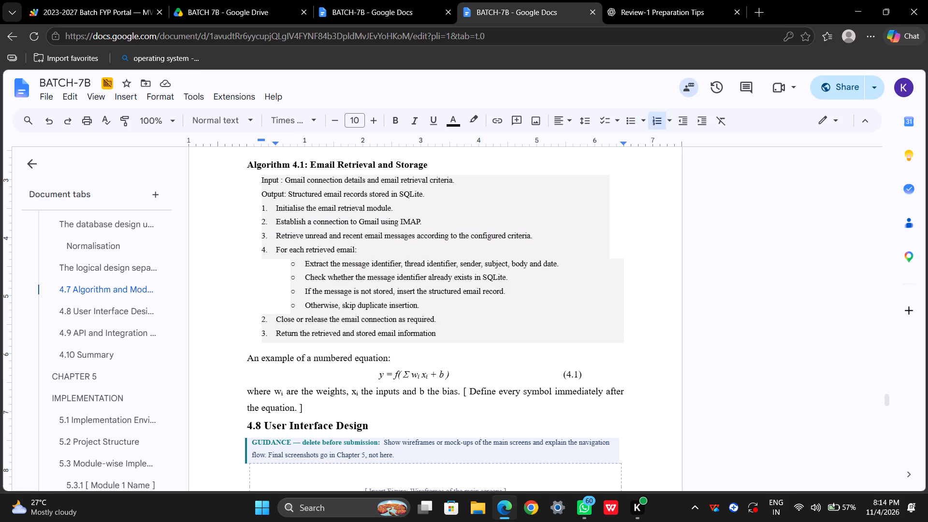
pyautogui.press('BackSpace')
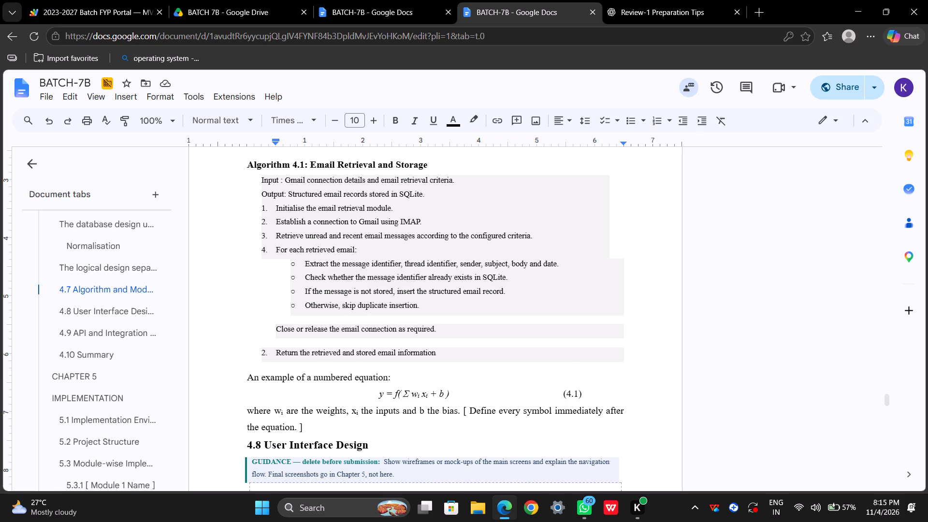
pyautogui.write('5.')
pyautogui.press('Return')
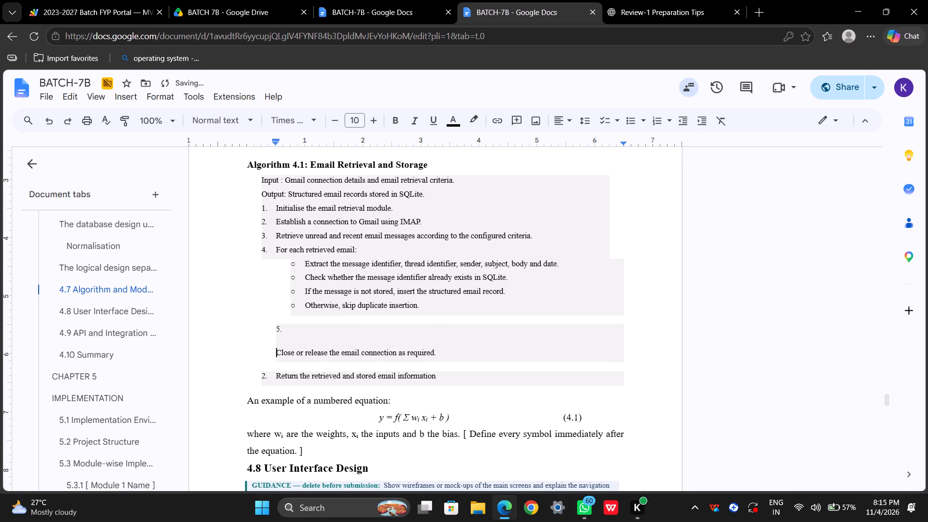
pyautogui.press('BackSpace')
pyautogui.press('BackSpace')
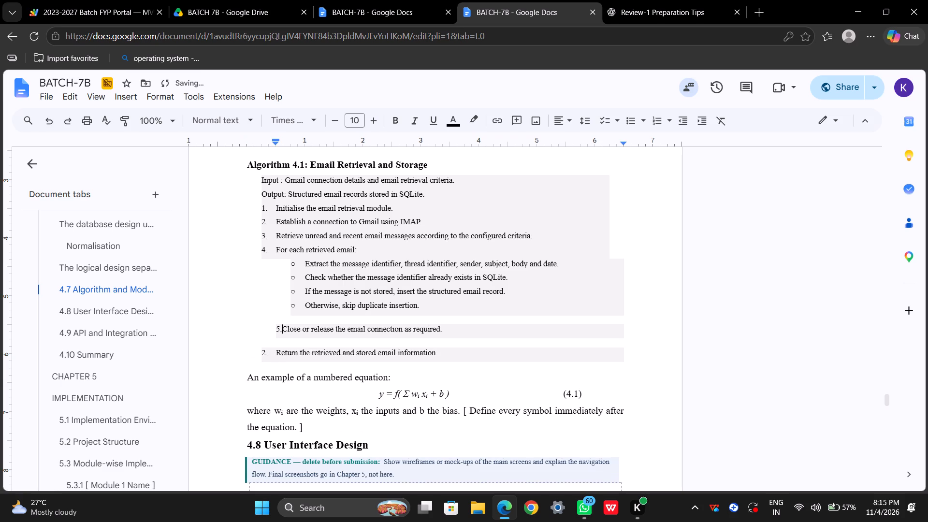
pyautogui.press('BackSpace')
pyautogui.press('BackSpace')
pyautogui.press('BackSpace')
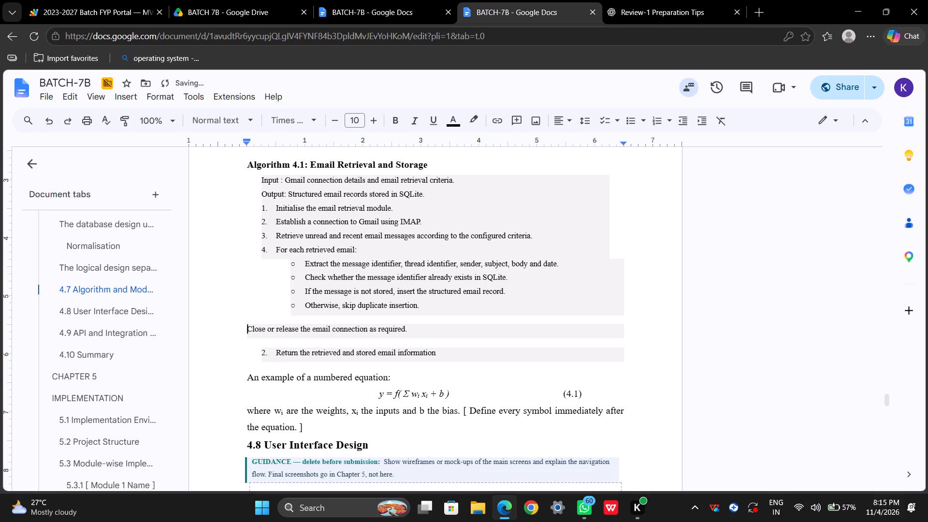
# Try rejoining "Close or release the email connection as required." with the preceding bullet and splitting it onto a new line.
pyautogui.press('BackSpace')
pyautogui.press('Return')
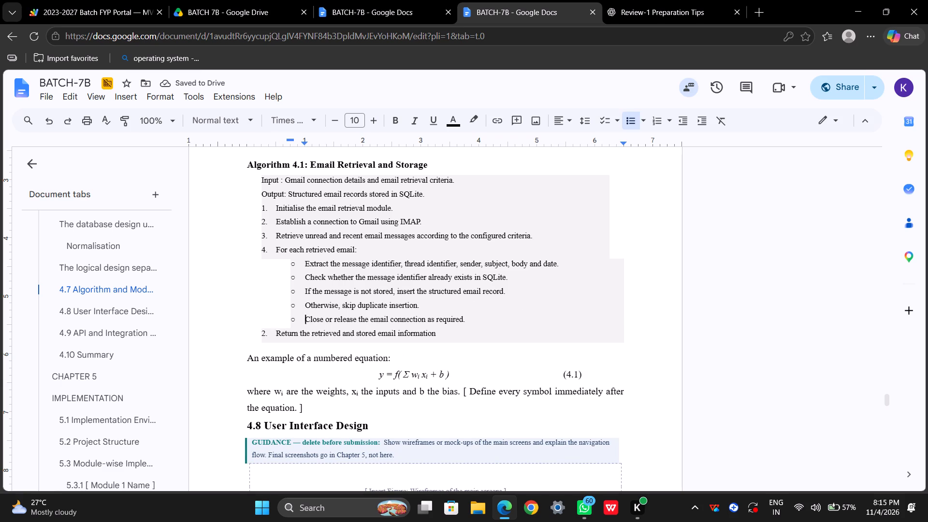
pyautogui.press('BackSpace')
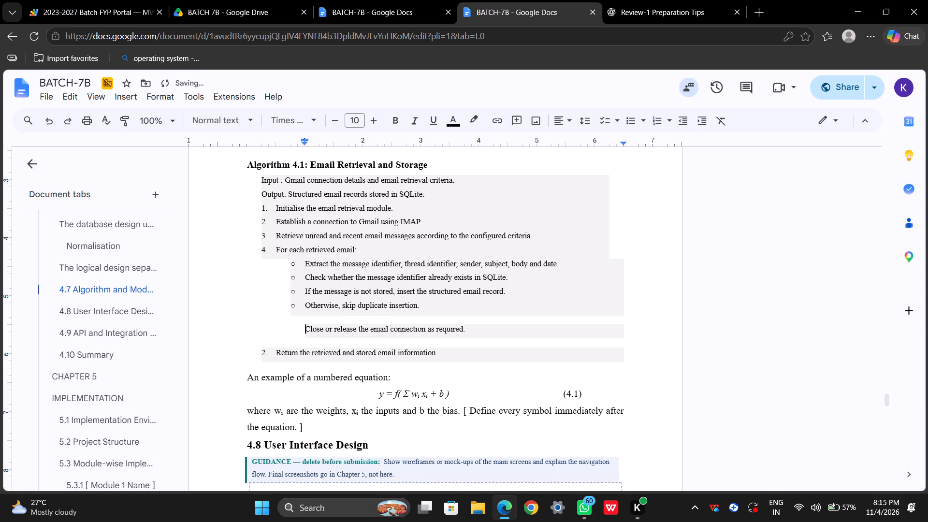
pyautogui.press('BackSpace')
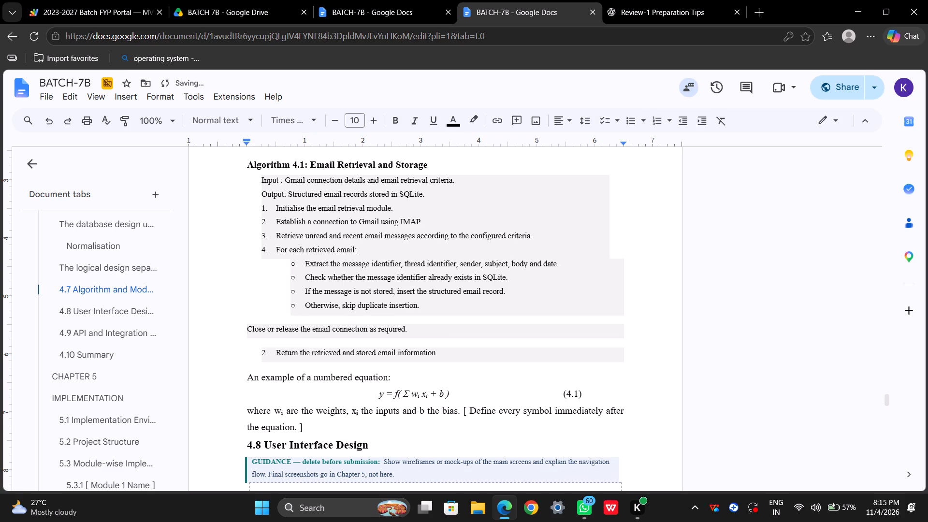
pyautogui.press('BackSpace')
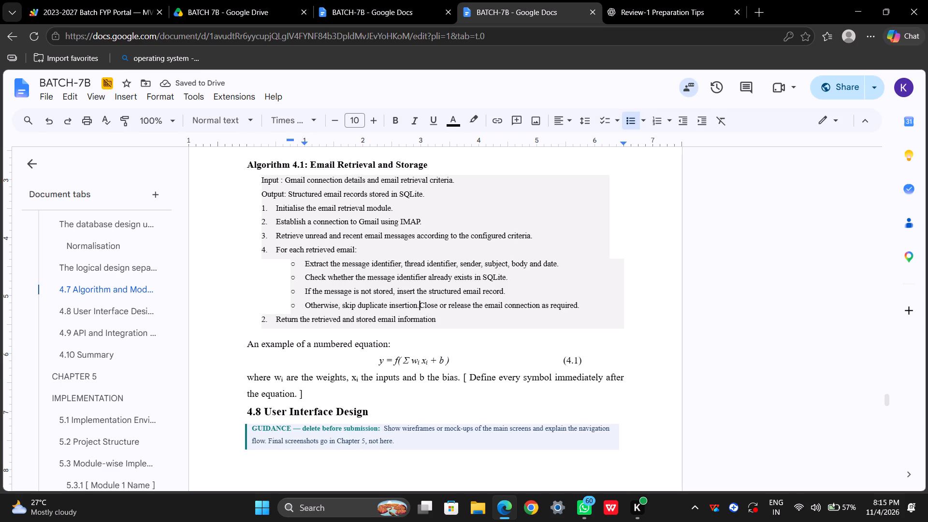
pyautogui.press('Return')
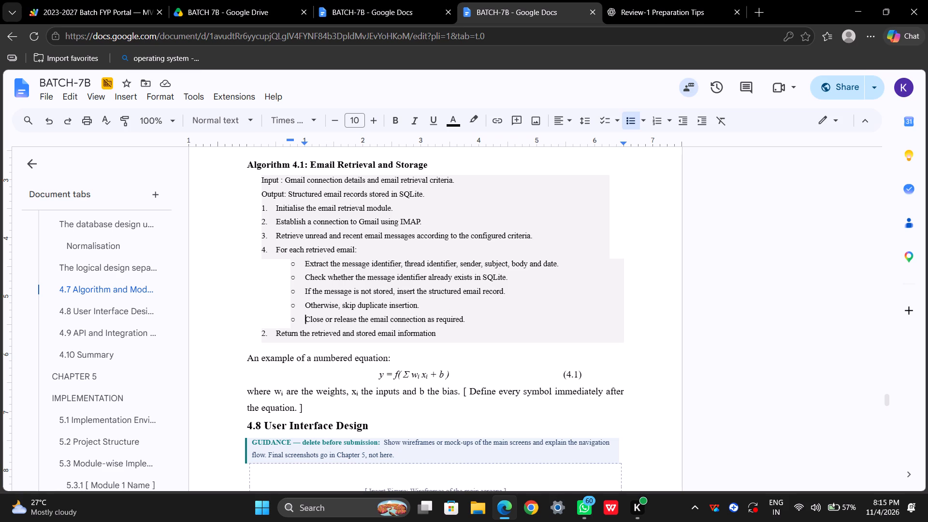
# Take the "Close or release the email connection" and "Return the retrieved and stored email information" steps out of their lists onto tab-indented lines.
pyautogui.click(297, 319)
pyautogui.click(297, 319)
pyautogui.press('BackSpace')
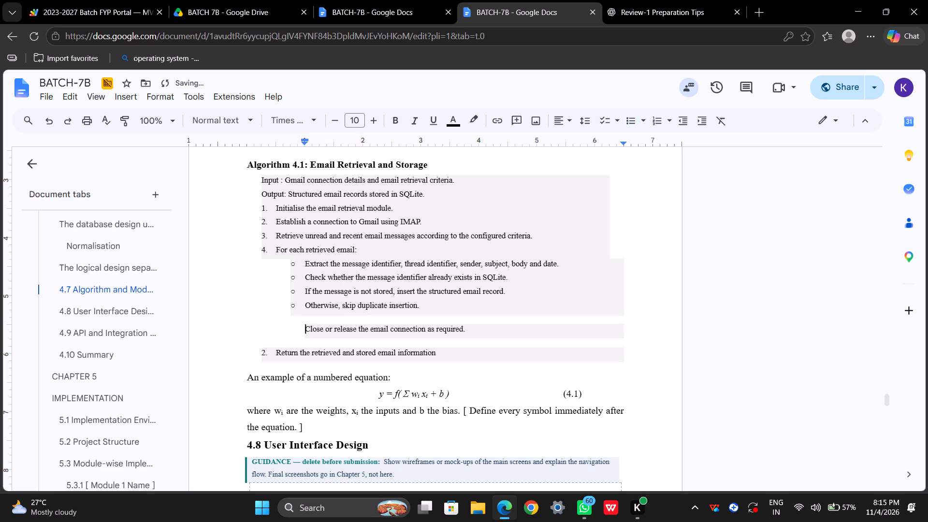
pyautogui.click(276, 357)
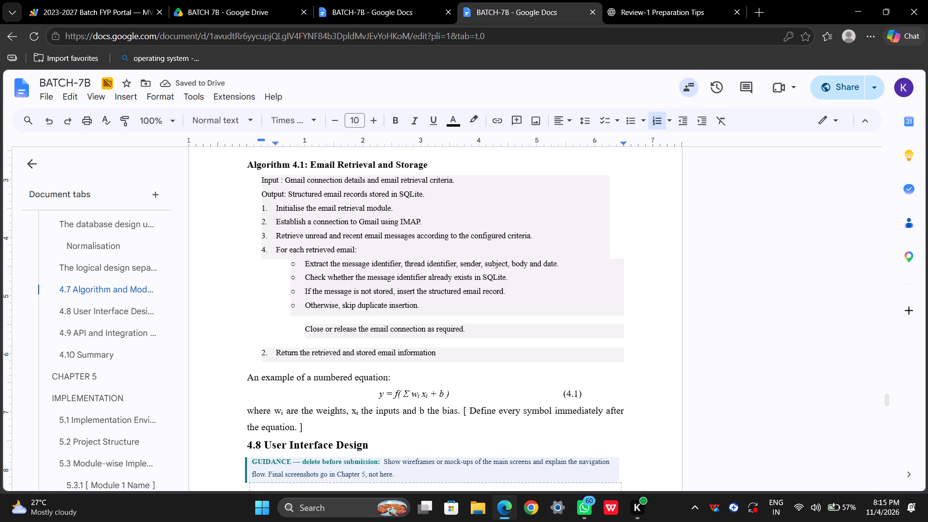
pyautogui.press('BackSpace')
pyautogui.press('BackSpace')
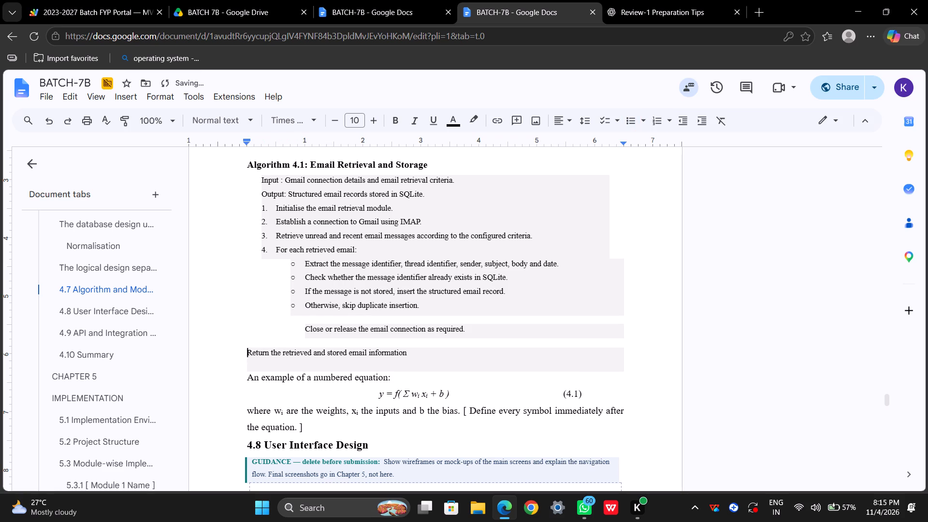
pyautogui.click(306, 328)
pyautogui.press('BackSpace')
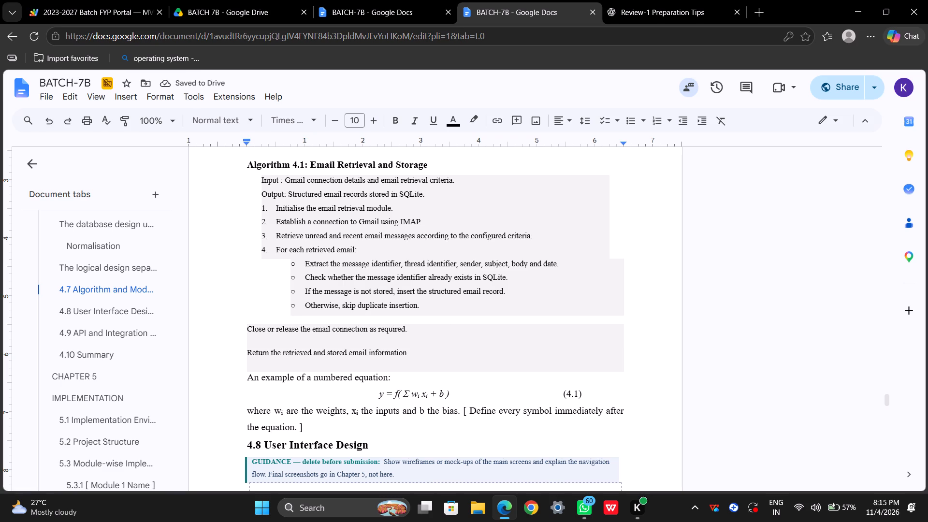
pyautogui.press('Tab')
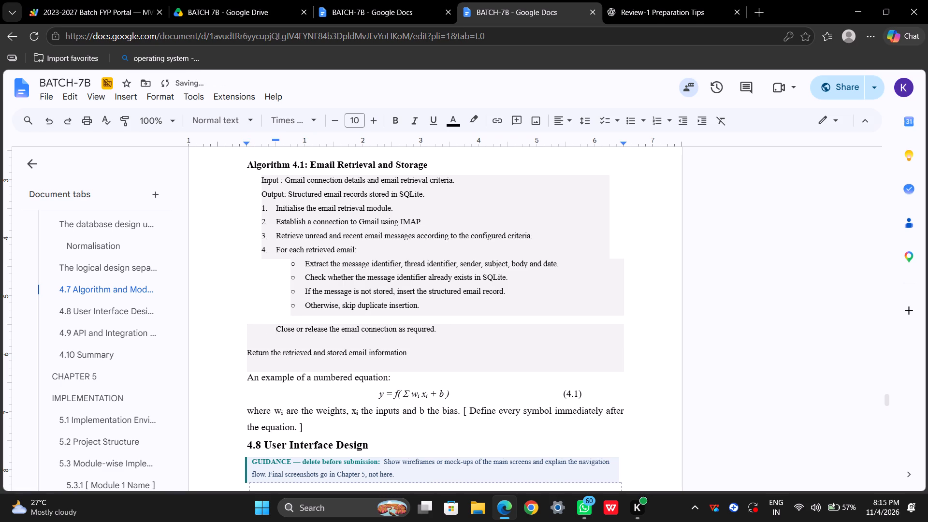
pyautogui.click(234, 353)
pyautogui.press('Tab')
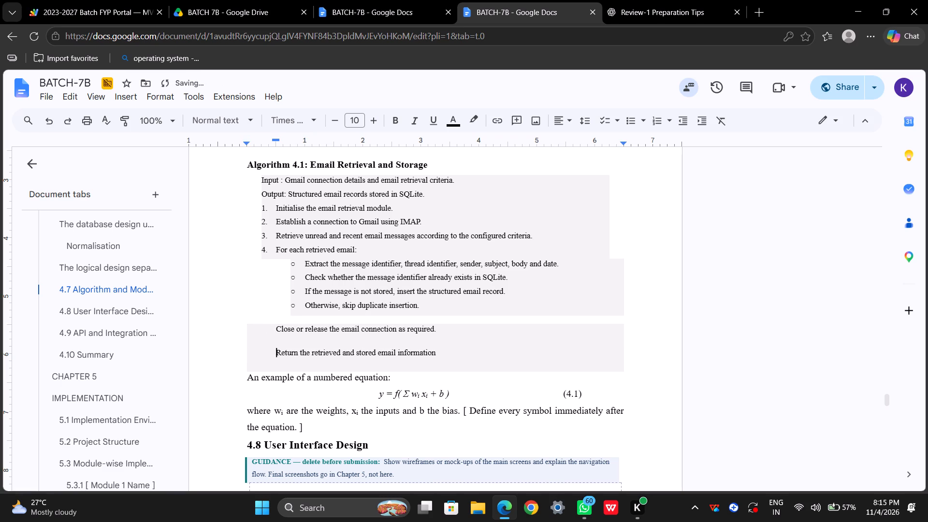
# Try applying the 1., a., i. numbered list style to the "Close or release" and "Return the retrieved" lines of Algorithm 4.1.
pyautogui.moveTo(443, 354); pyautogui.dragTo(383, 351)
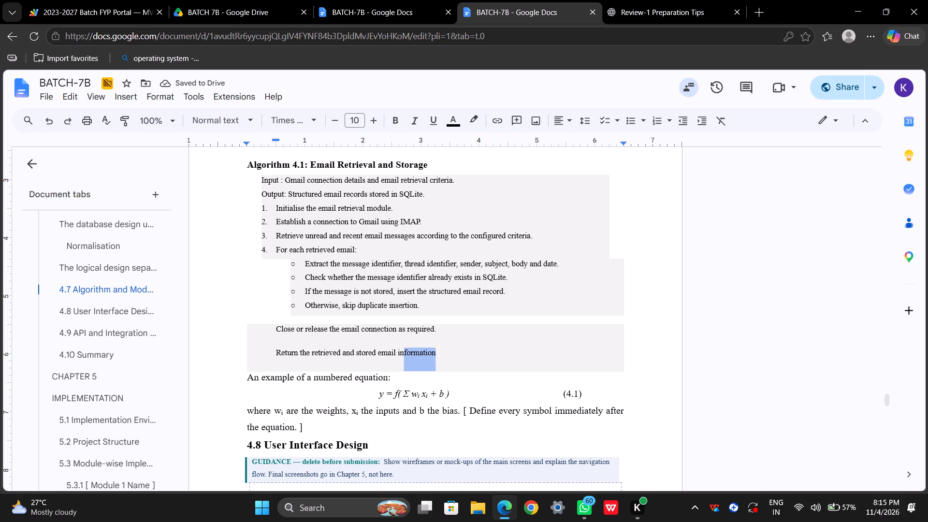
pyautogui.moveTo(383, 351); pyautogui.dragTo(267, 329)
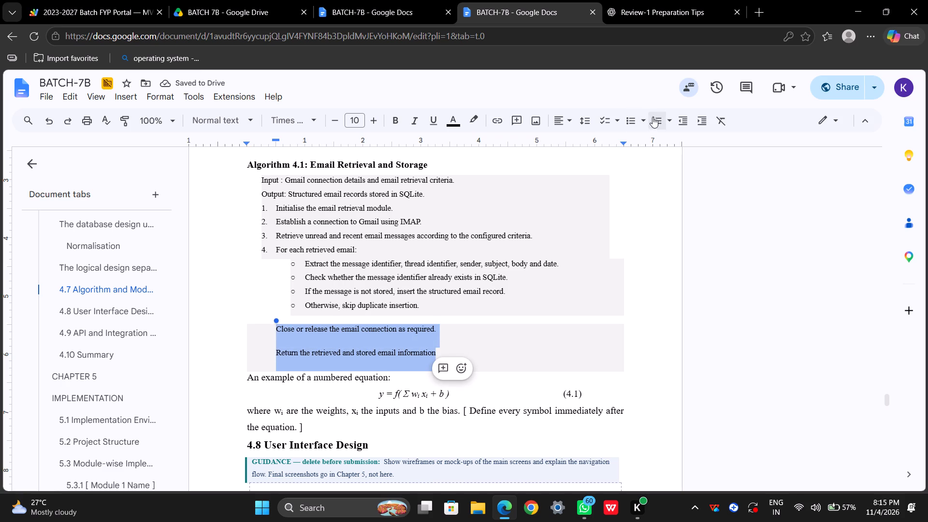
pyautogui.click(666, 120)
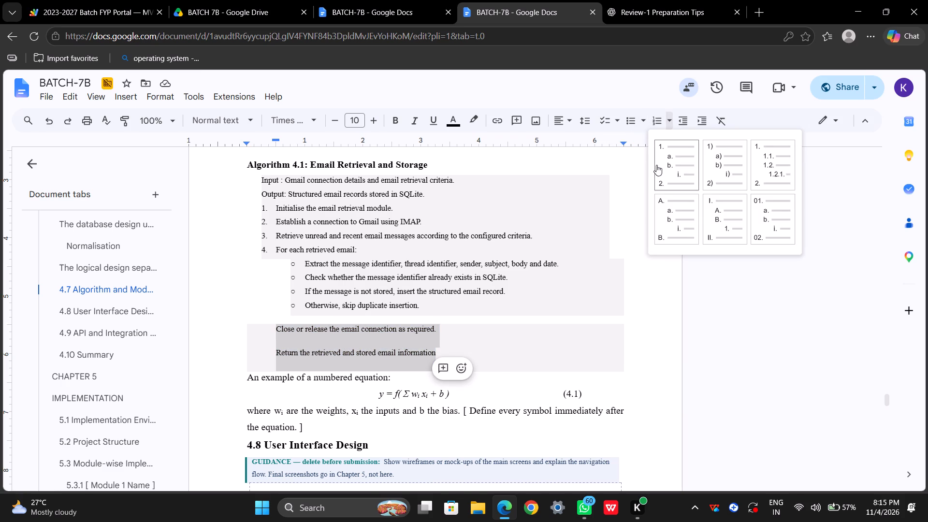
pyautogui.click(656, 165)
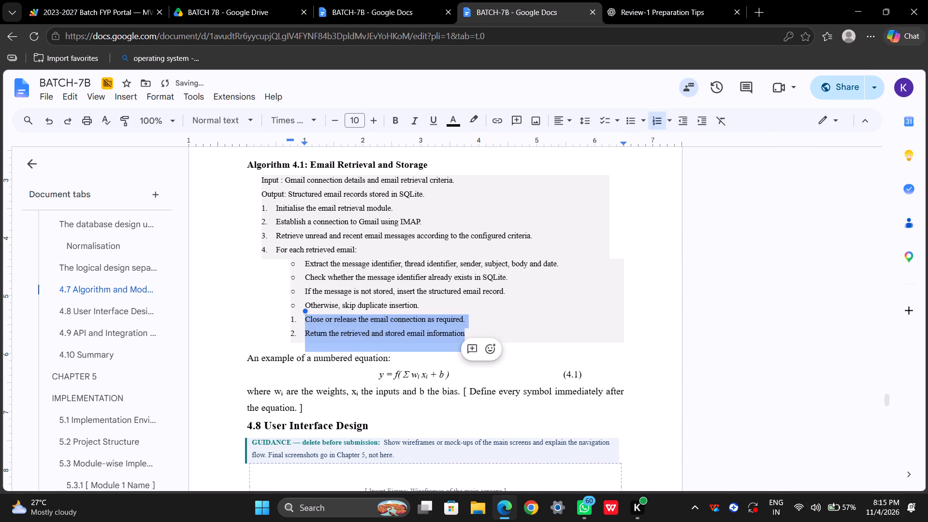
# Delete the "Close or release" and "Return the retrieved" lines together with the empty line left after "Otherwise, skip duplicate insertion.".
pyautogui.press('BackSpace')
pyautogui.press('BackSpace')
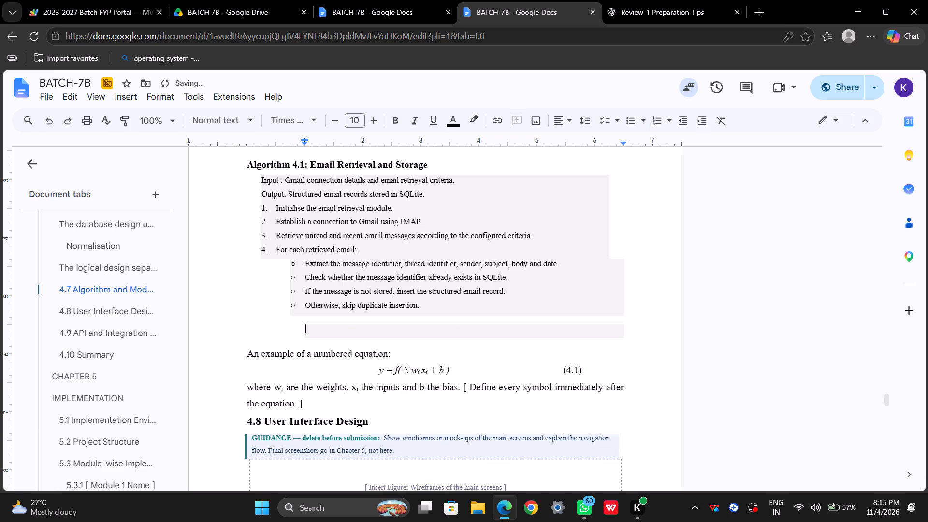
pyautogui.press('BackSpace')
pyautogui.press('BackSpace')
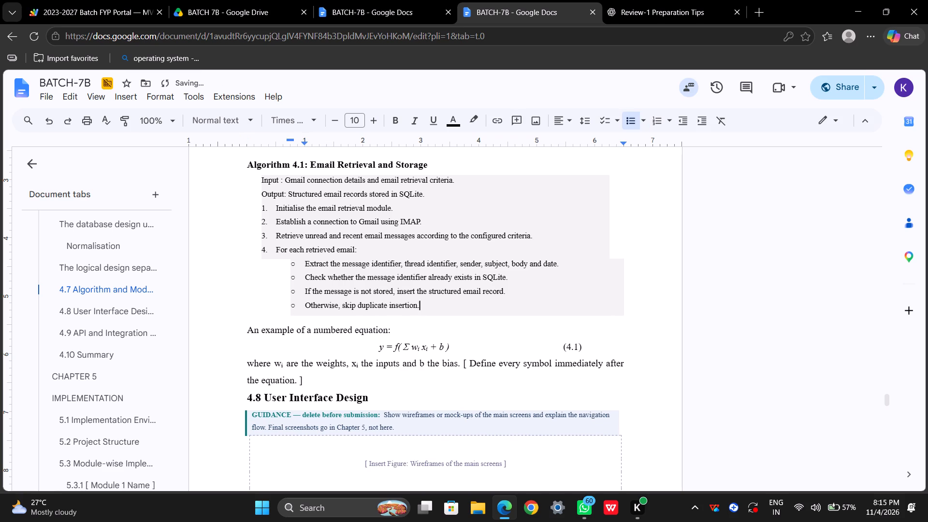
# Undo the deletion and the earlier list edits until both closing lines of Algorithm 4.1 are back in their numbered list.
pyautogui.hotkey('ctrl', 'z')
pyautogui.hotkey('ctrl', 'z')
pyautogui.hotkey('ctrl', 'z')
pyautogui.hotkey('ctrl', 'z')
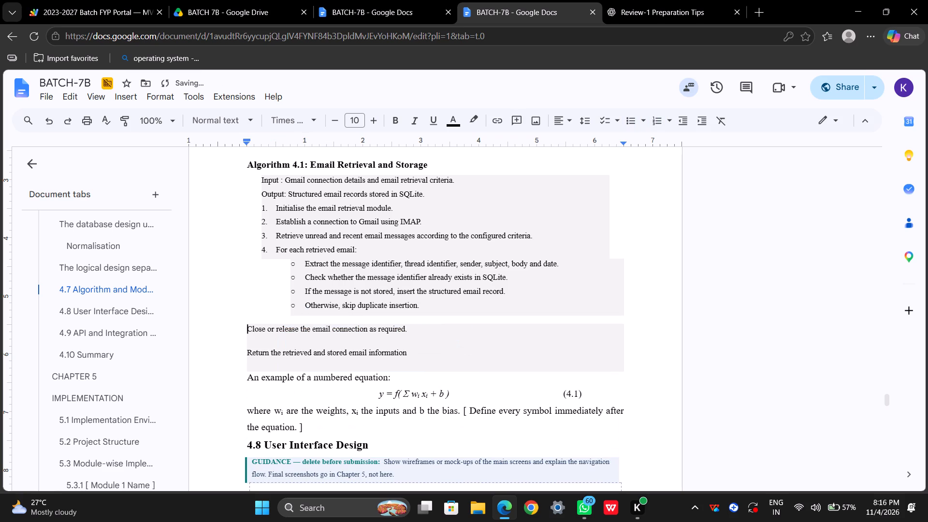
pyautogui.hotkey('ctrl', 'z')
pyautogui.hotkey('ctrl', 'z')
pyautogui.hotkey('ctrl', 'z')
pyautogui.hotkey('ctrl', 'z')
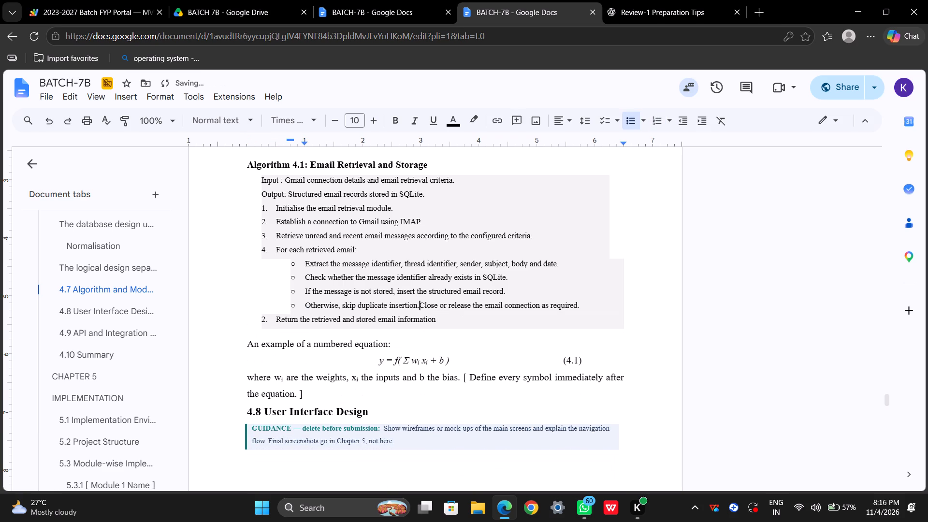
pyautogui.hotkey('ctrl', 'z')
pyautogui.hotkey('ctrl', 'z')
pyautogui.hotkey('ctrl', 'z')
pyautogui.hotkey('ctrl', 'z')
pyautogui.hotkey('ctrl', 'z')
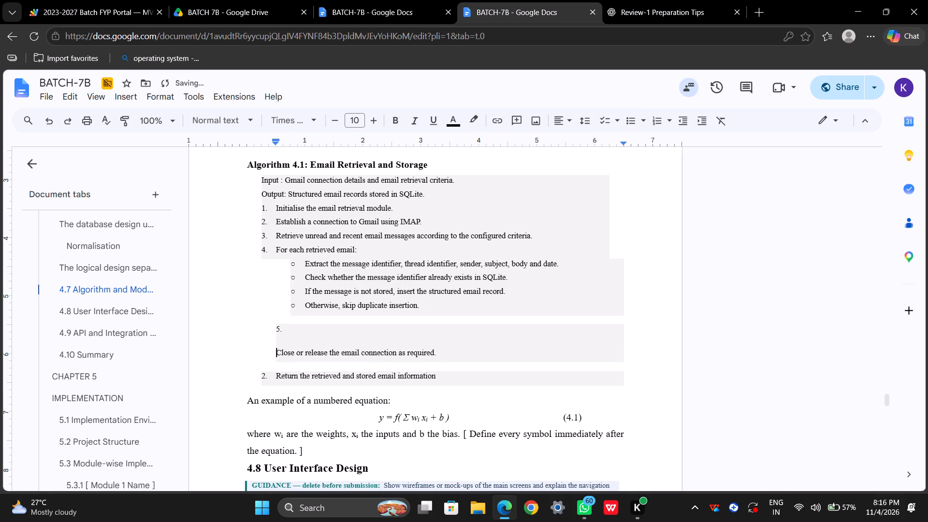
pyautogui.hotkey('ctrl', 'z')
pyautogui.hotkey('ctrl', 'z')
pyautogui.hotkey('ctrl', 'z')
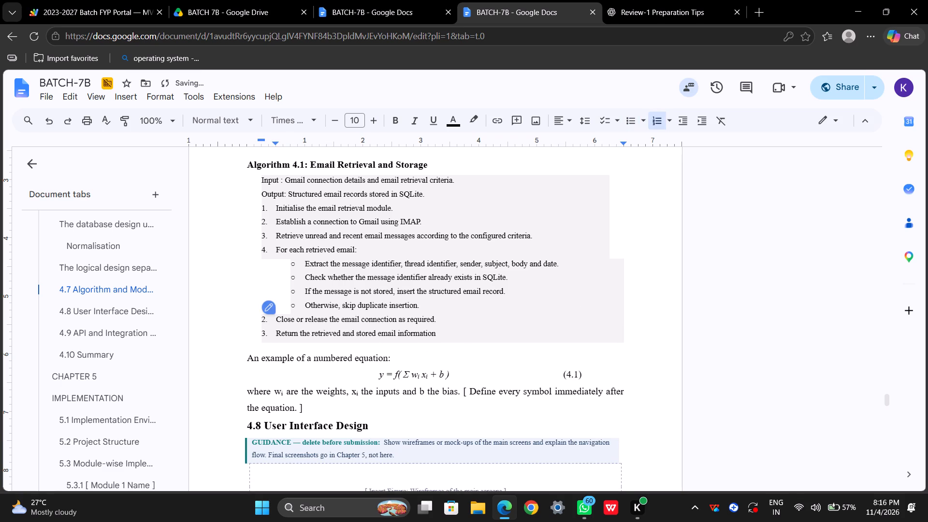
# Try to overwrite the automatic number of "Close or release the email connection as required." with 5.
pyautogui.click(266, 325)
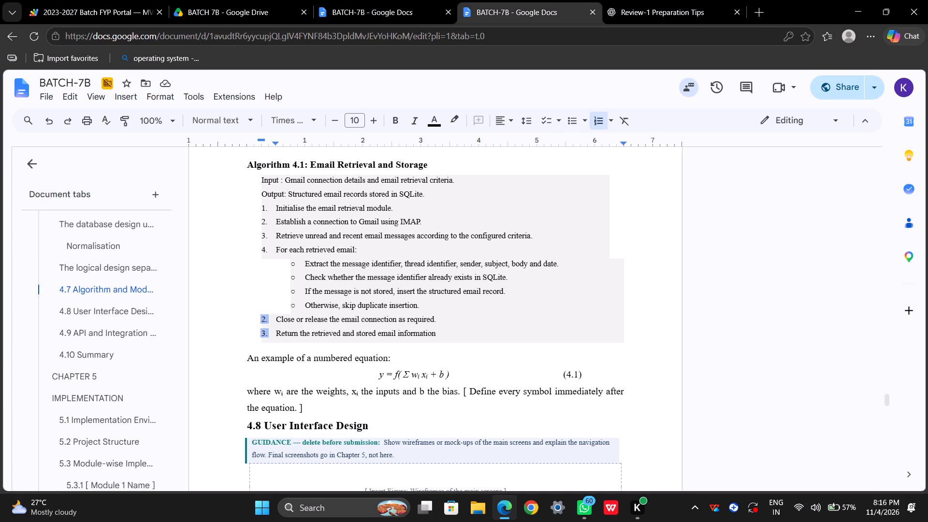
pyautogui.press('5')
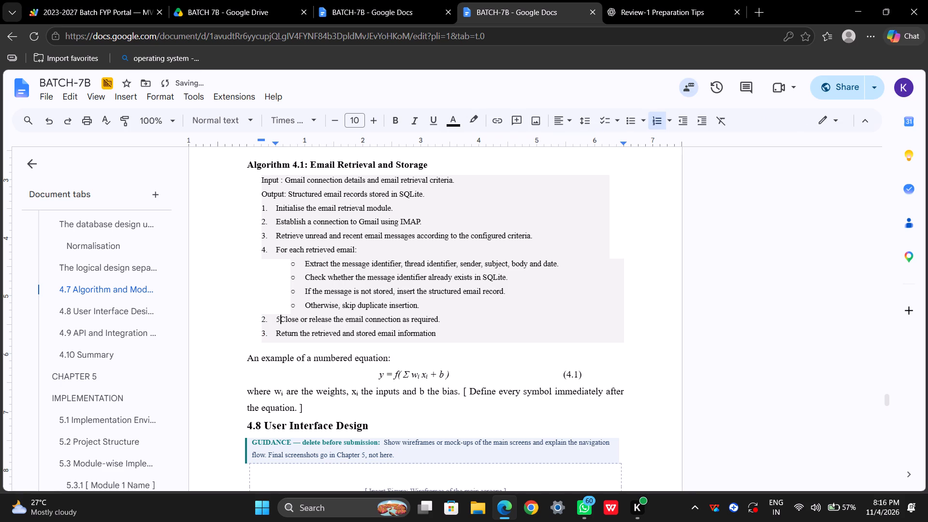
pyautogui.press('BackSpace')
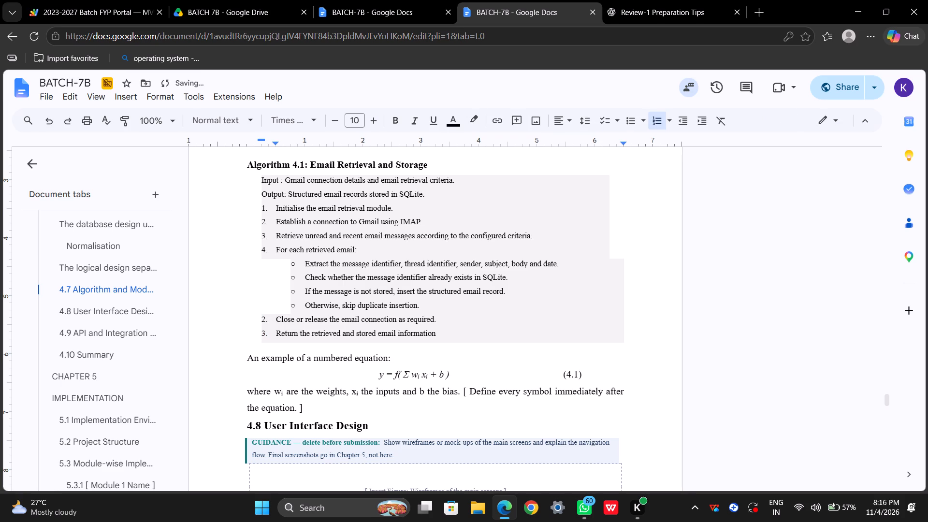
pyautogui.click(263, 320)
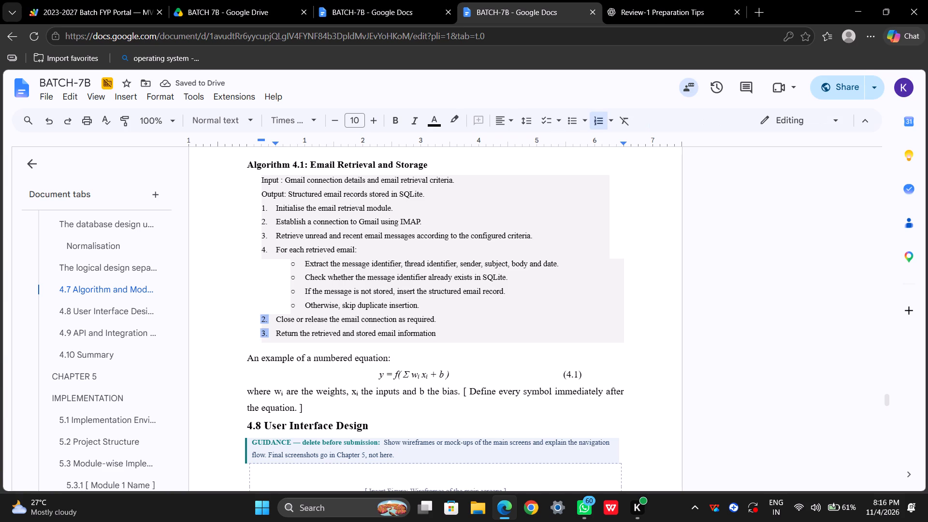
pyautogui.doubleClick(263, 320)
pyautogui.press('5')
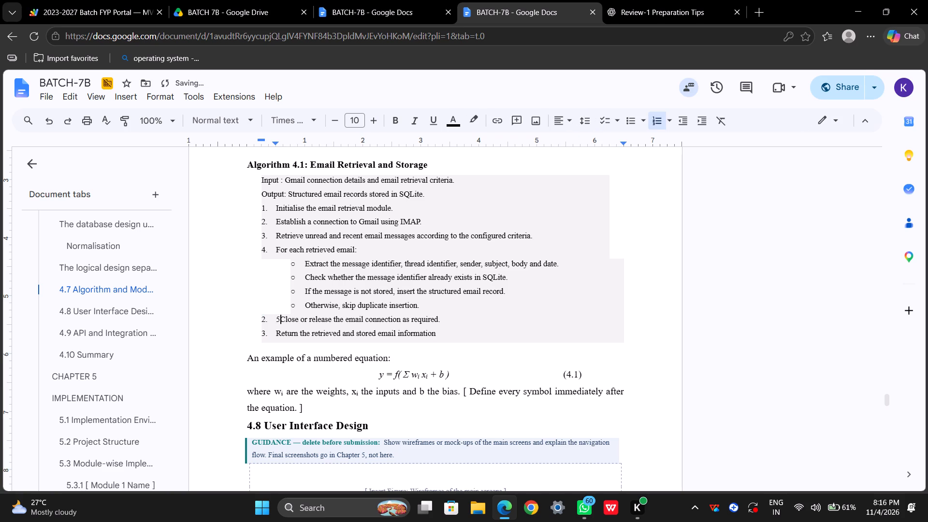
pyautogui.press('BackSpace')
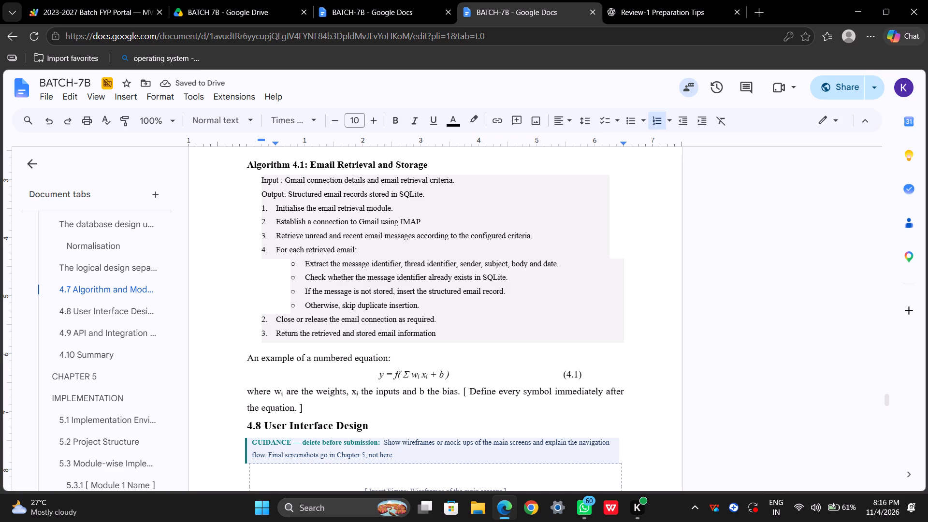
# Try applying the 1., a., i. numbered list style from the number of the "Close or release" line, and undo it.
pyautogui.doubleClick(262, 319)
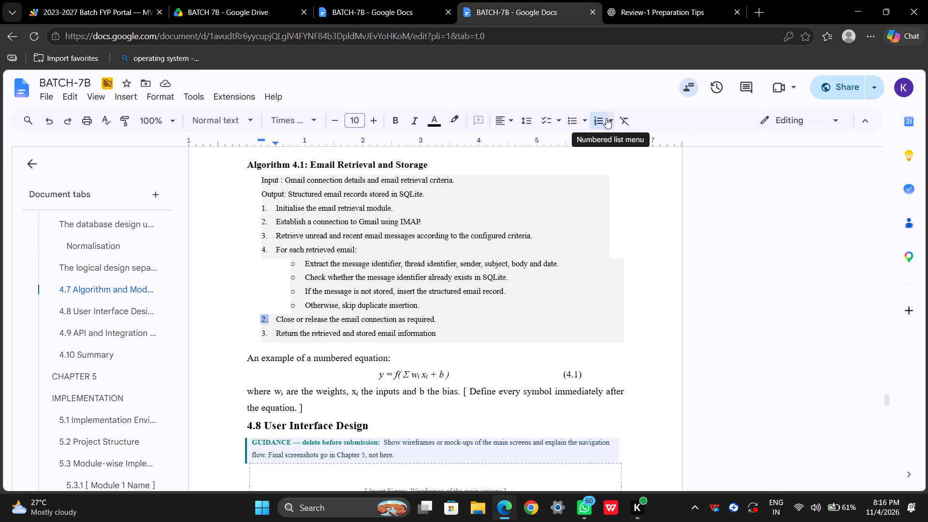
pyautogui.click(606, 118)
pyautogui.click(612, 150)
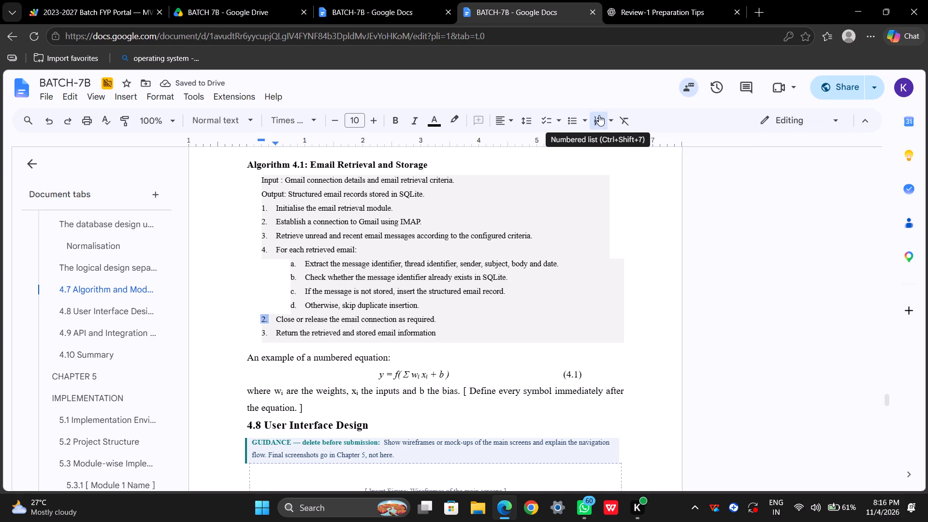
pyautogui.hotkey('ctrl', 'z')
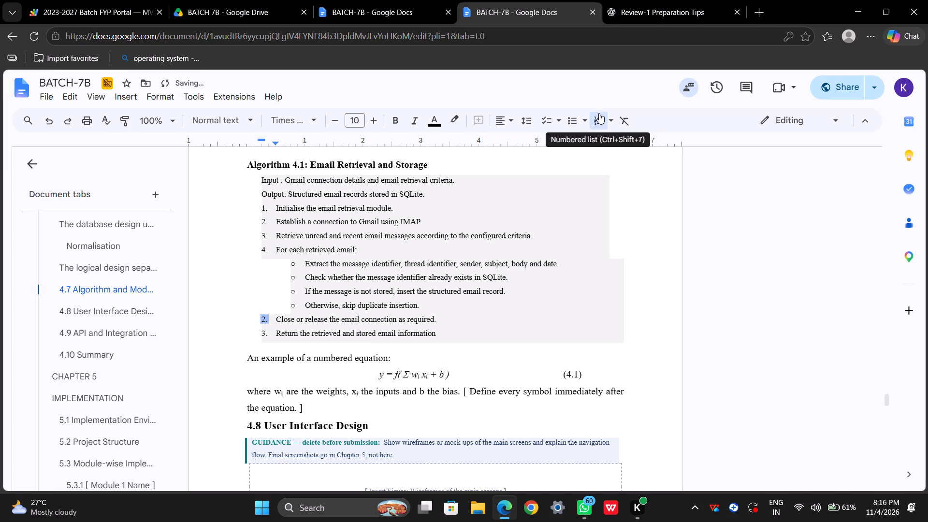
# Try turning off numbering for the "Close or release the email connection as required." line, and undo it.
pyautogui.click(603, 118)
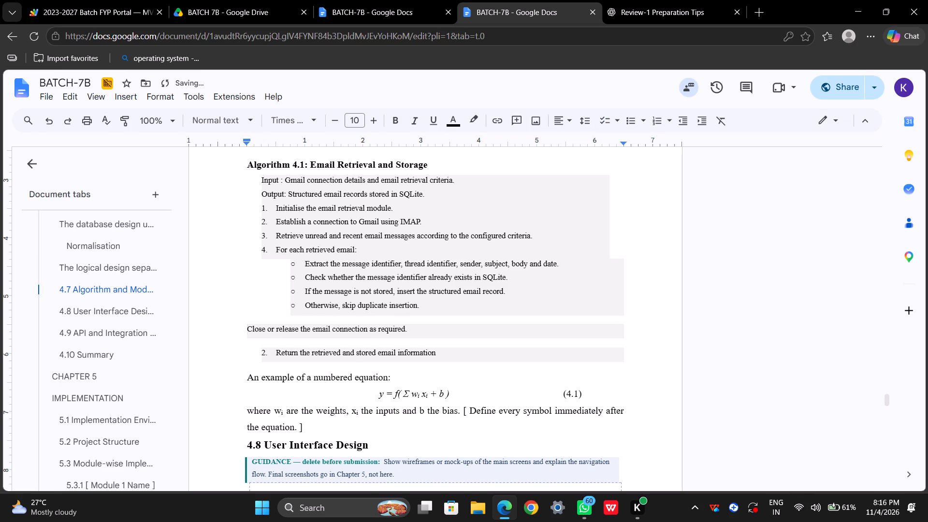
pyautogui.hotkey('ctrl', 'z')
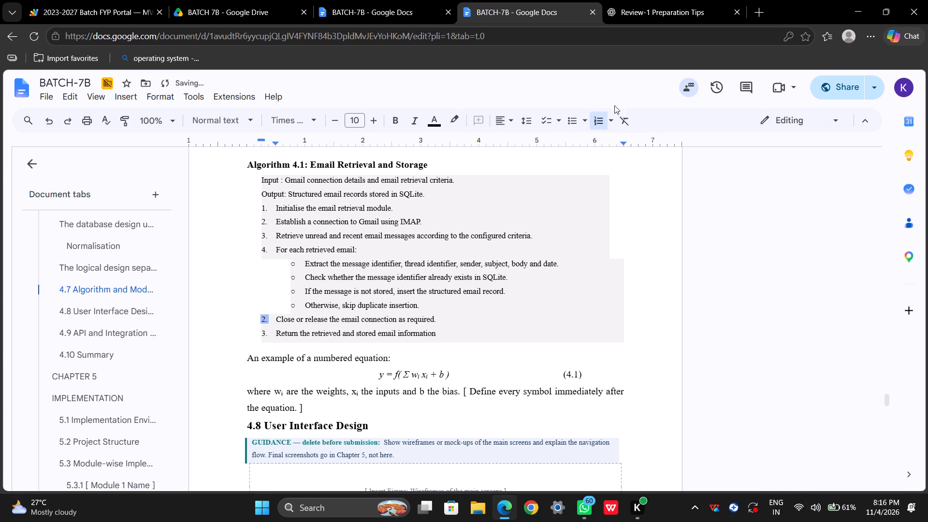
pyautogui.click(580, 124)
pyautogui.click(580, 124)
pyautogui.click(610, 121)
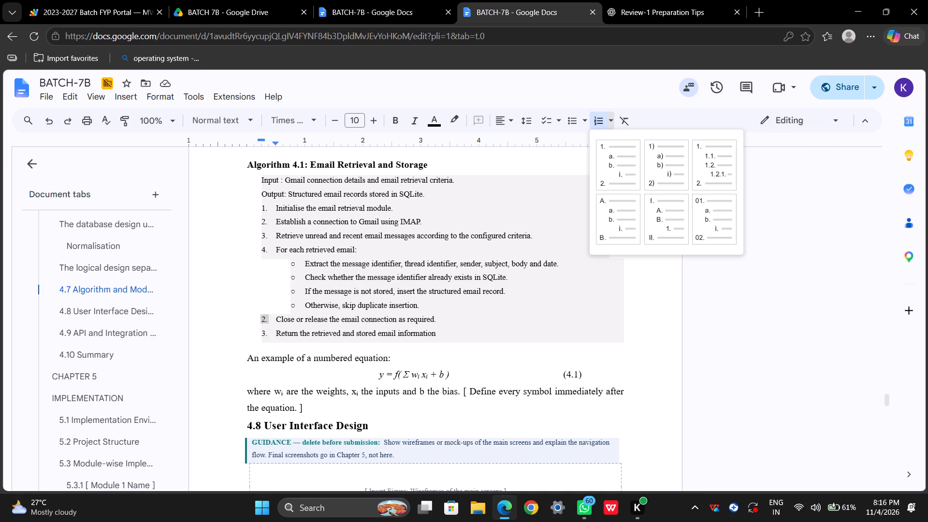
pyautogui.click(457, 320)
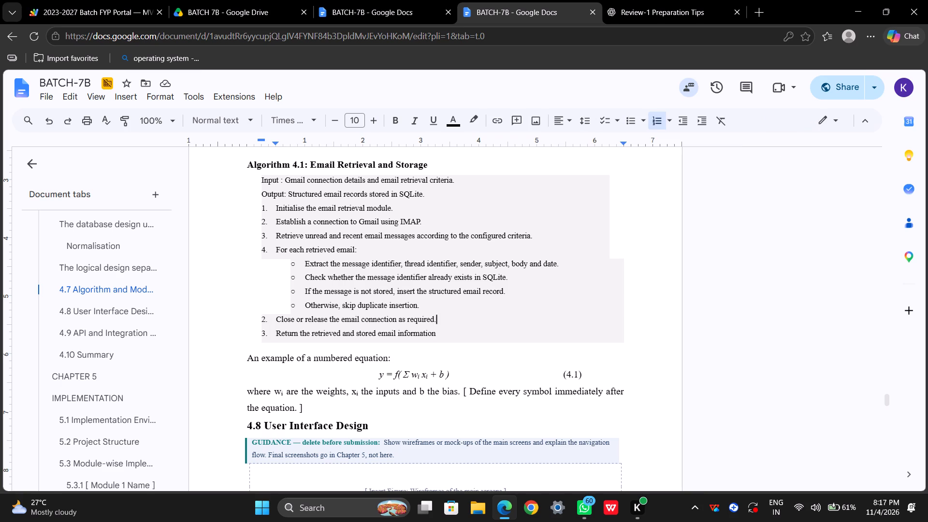
# Apply the 1., a., i. numbered list style to all Algorithm 4.1 steps from "Initialise the email retrieval module." through "Return the retrieved and stored email information".
pyautogui.moveTo(448, 334); pyautogui.dragTo(251, 199)
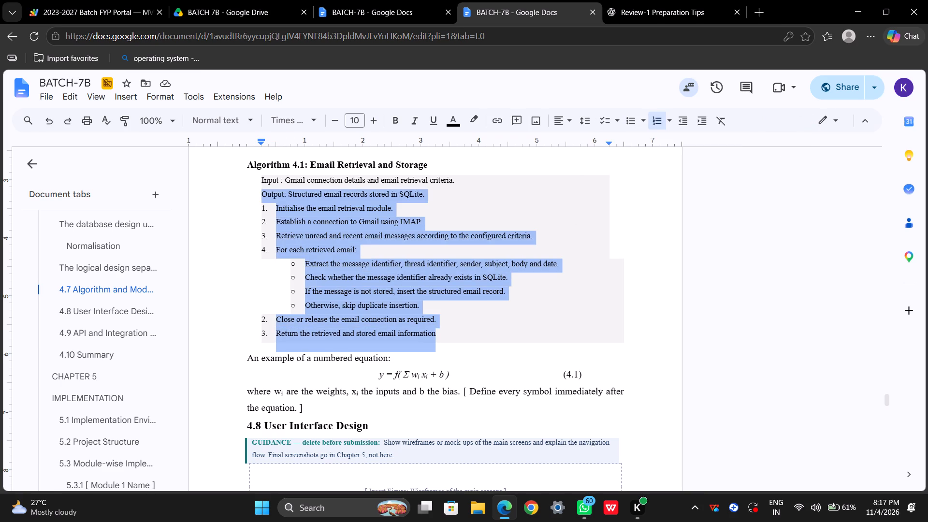
pyautogui.moveTo(251, 199); pyautogui.dragTo(258, 208)
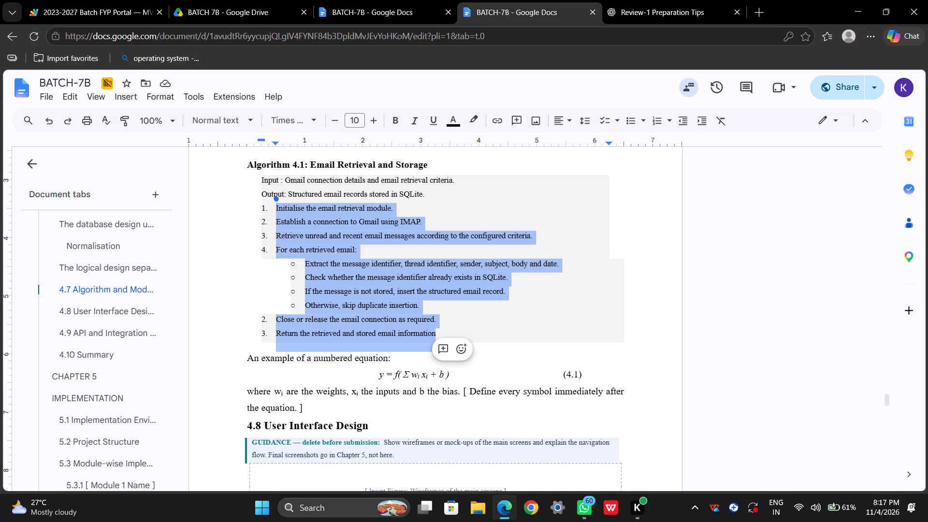
pyautogui.click(671, 117)
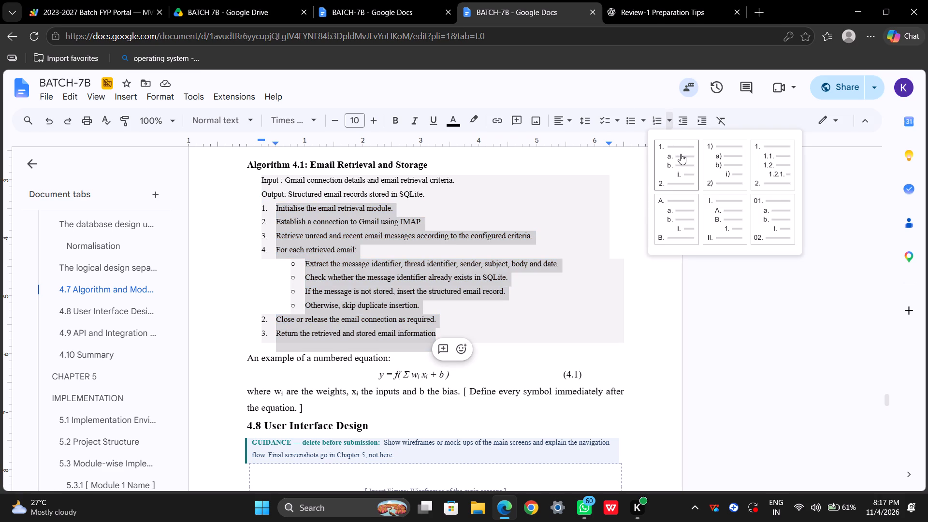
pyautogui.click(681, 154)
pyautogui.click(483, 307)
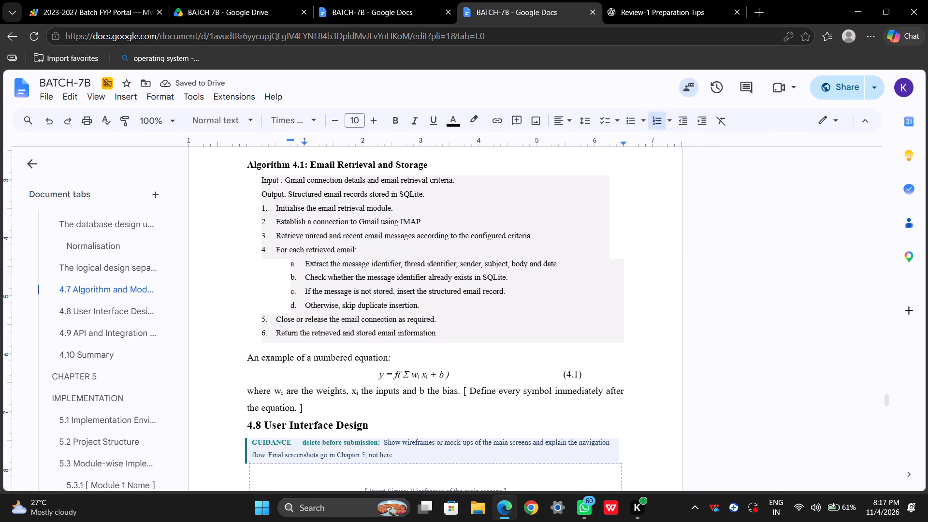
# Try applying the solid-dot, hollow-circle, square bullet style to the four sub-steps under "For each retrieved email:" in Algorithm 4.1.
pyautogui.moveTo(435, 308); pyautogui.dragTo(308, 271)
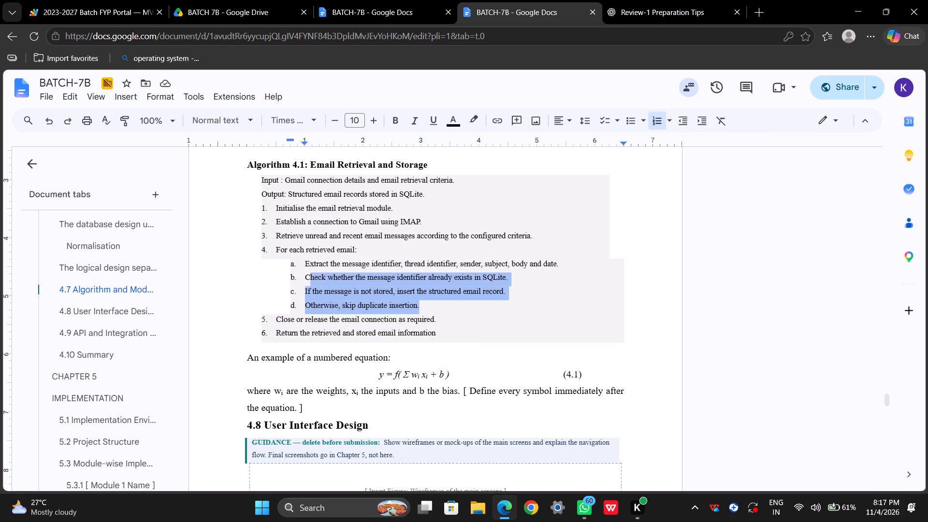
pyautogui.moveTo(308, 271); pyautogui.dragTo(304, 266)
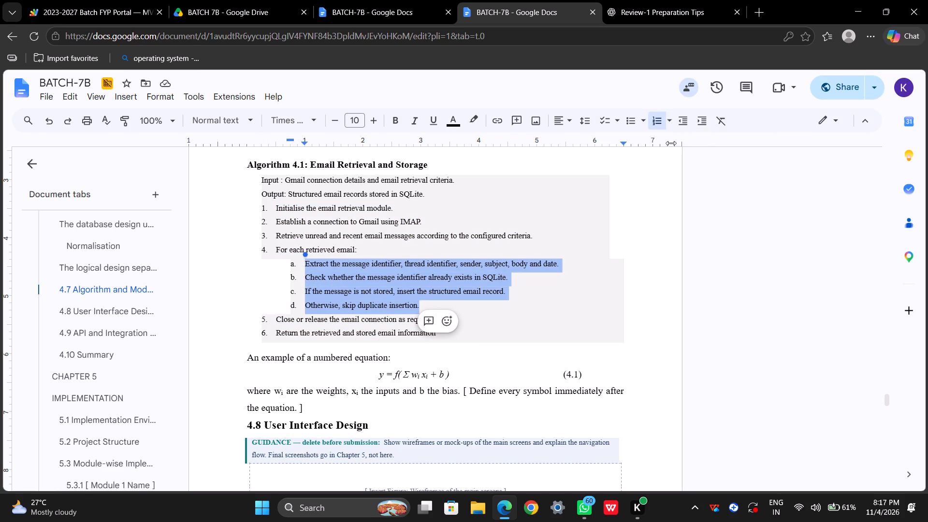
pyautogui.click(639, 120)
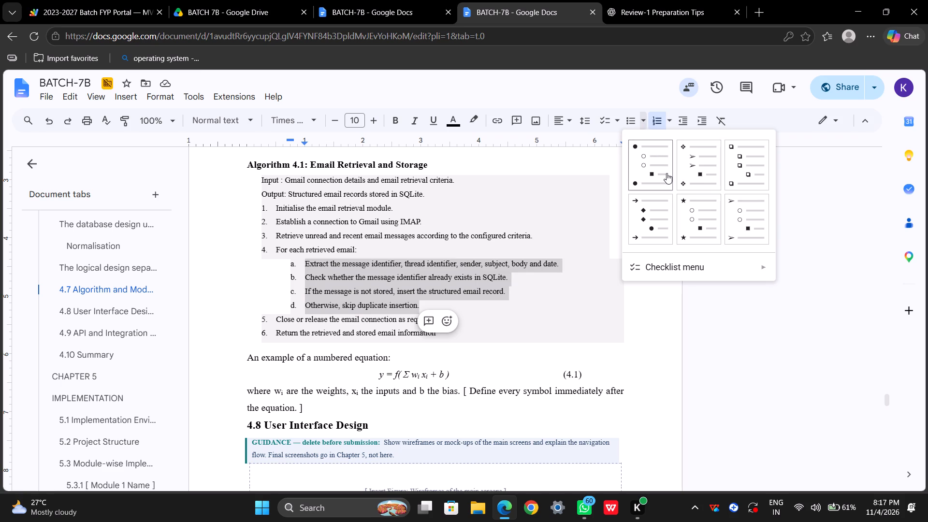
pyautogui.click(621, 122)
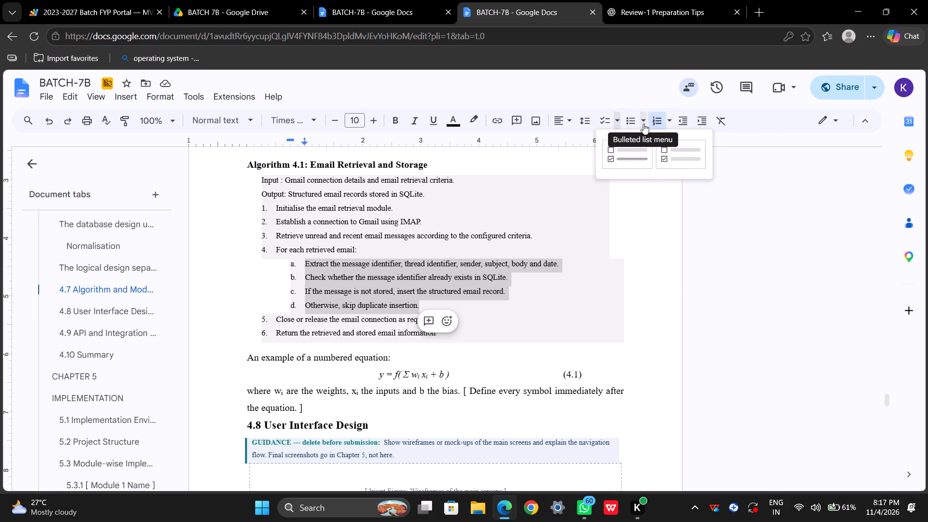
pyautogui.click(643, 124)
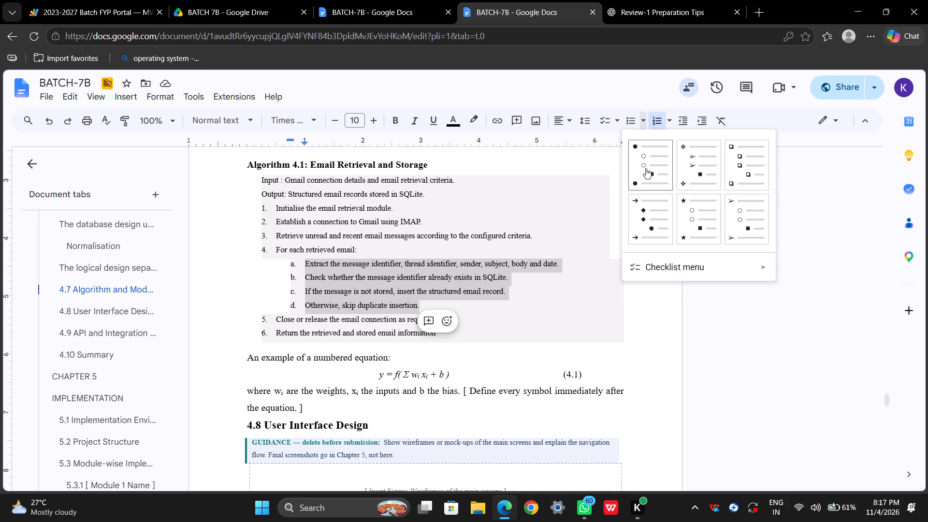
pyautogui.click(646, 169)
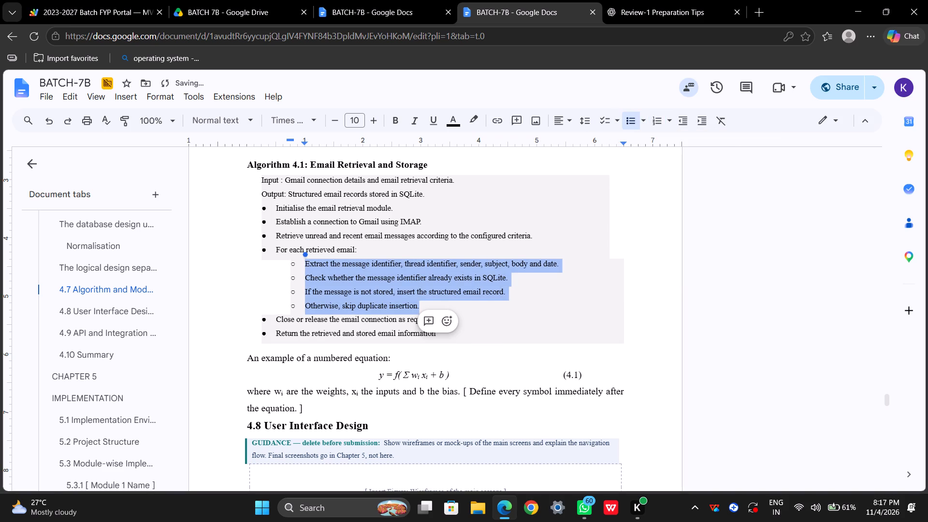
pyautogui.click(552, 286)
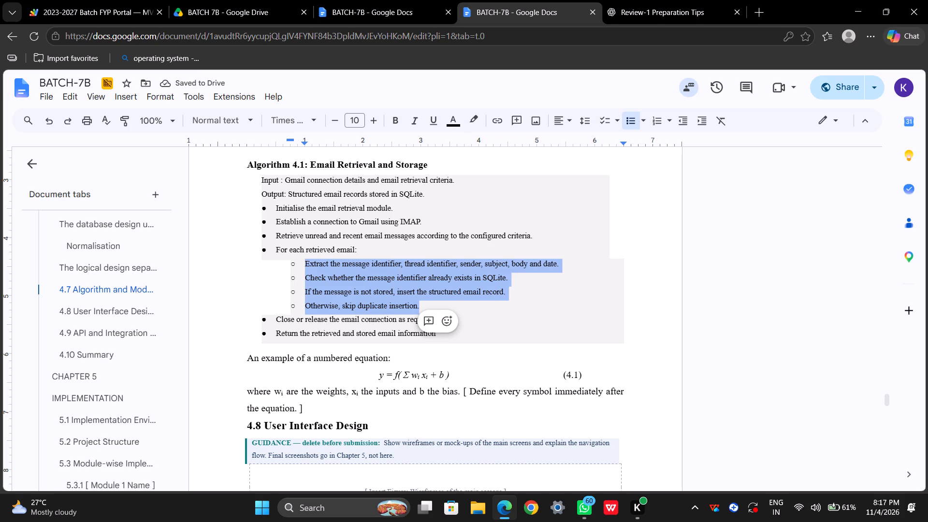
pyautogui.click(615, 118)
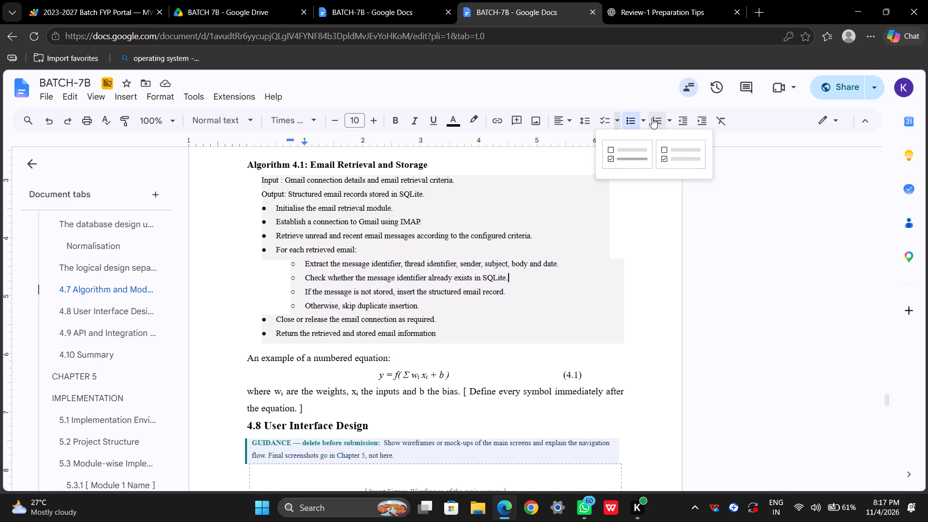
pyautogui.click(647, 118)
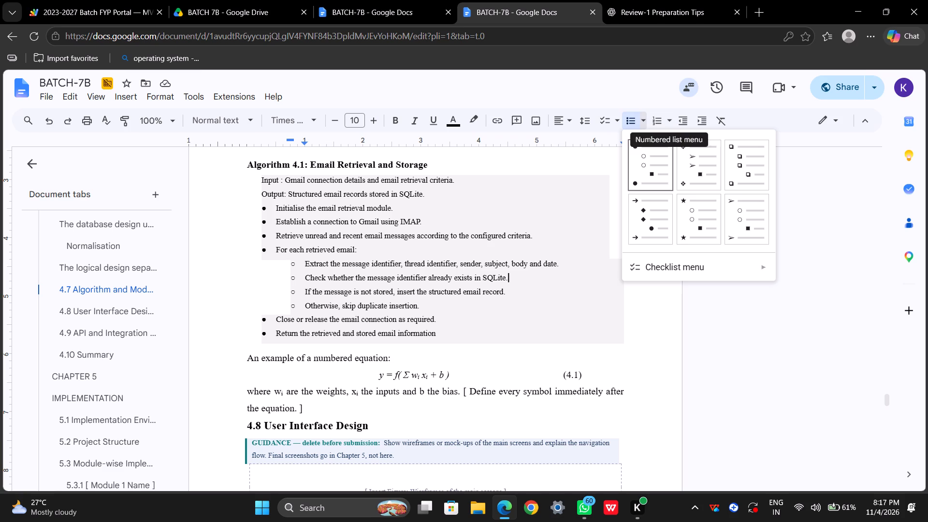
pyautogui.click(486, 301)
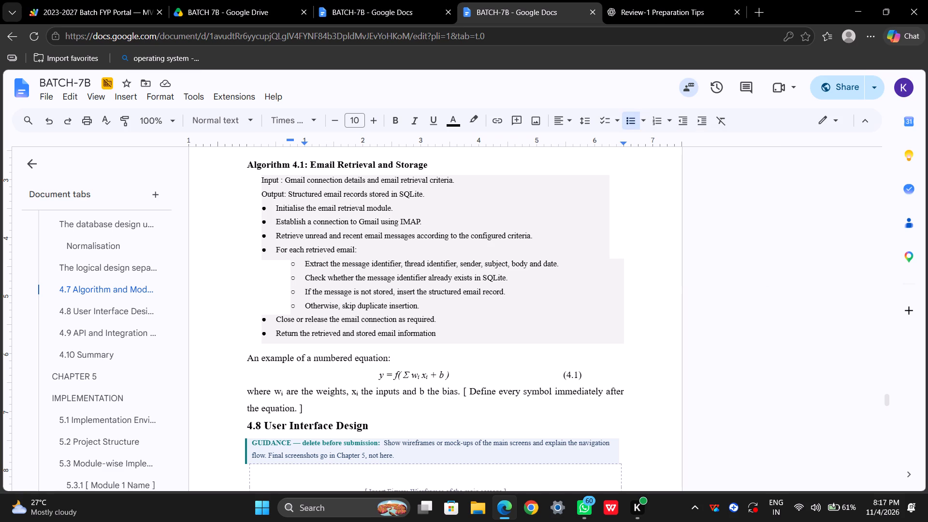
# Add a full stop at the end of "Return the retrieved and stored email information" in Algorithm 4.1.
pyautogui.click(457, 334)
pyautogui.press('.')
# Reapply the 1., a., i. numbered list style to all Algorithm 4.1 steps from "Initialise the email retrieval module." through the last line.
pyautogui.moveTo(457, 334); pyautogui.dragTo(334, 267)
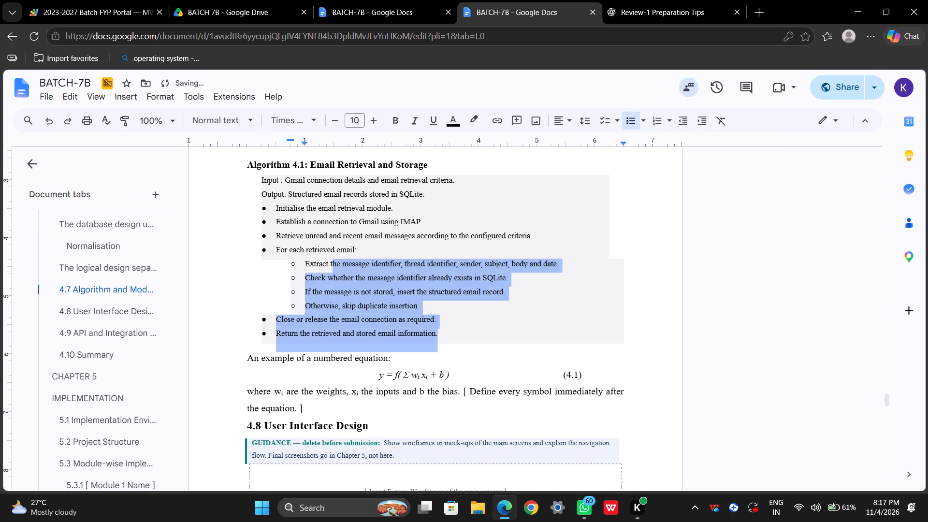
pyautogui.moveTo(334, 267); pyautogui.dragTo(271, 215)
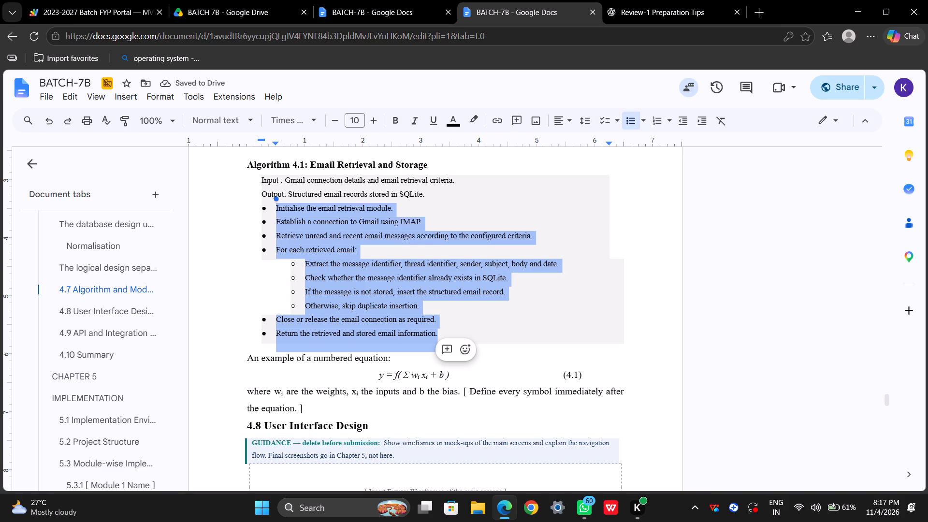
pyautogui.click(670, 120)
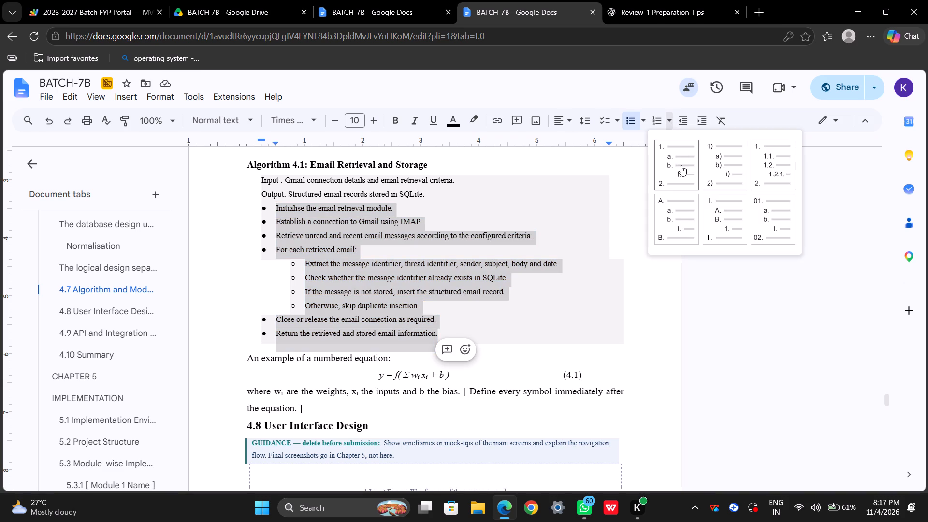
pyautogui.click(681, 165)
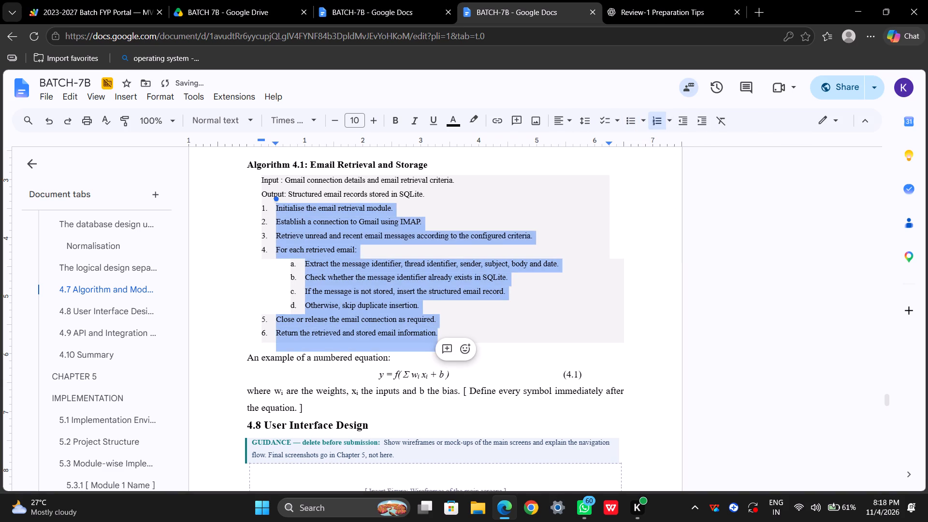
pyautogui.click(479, 298)
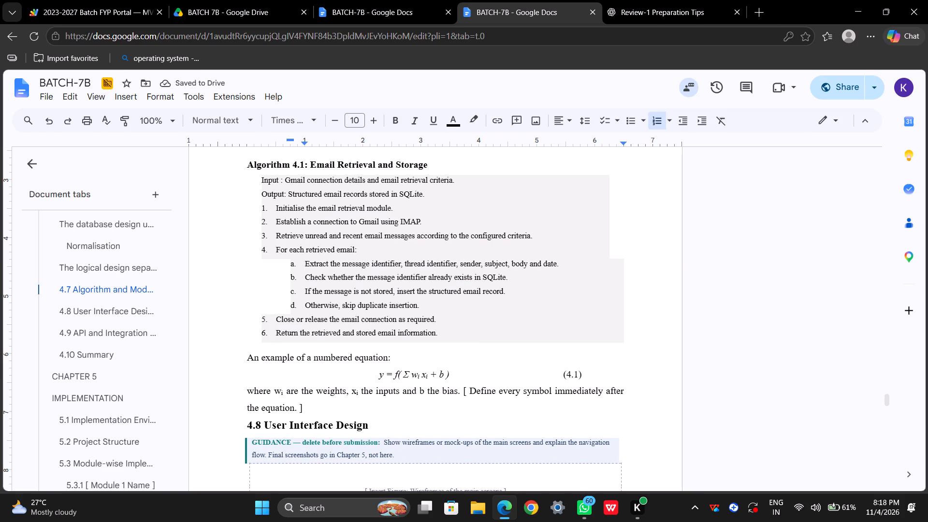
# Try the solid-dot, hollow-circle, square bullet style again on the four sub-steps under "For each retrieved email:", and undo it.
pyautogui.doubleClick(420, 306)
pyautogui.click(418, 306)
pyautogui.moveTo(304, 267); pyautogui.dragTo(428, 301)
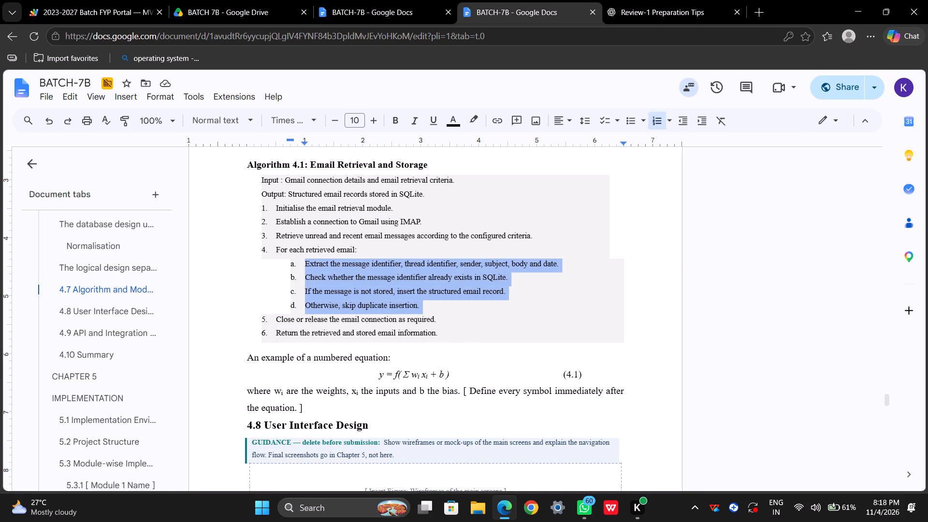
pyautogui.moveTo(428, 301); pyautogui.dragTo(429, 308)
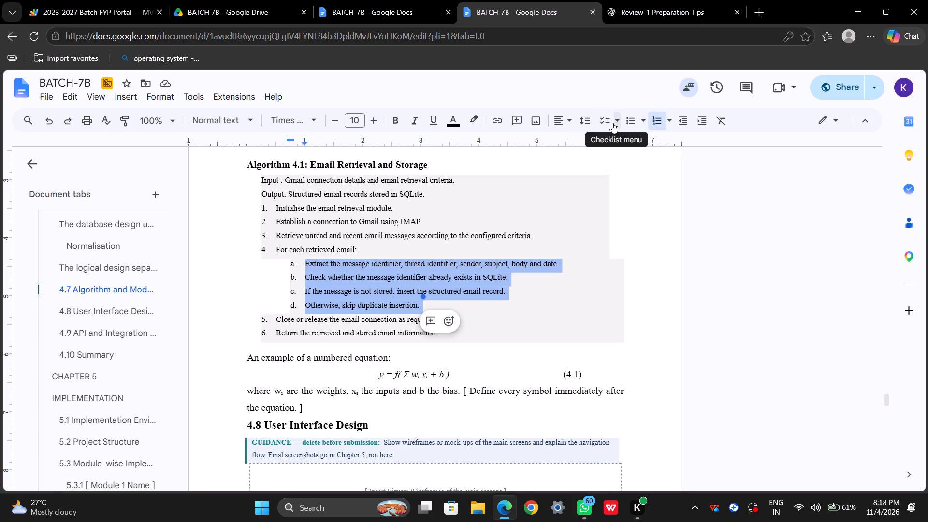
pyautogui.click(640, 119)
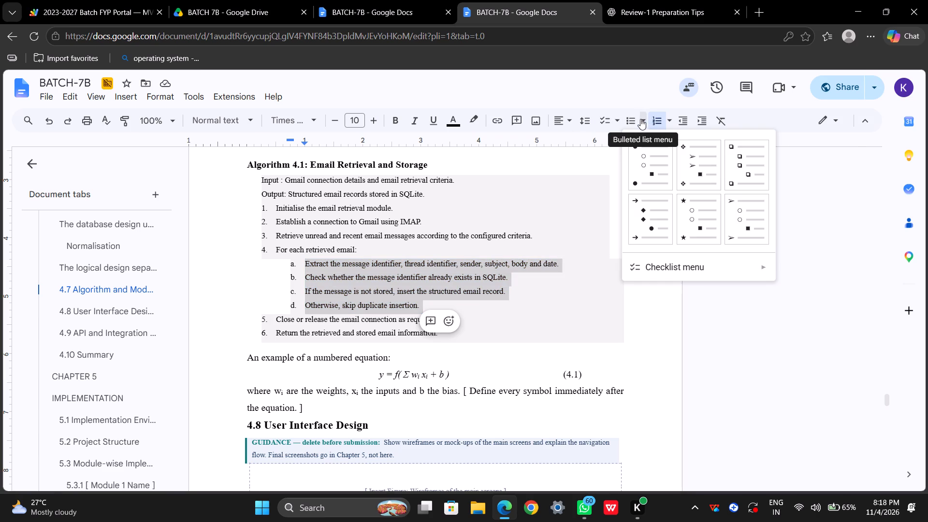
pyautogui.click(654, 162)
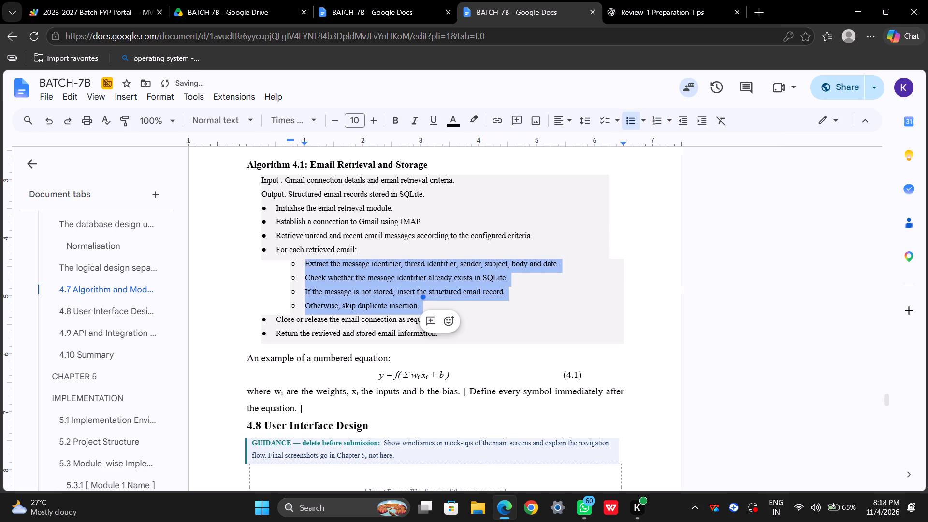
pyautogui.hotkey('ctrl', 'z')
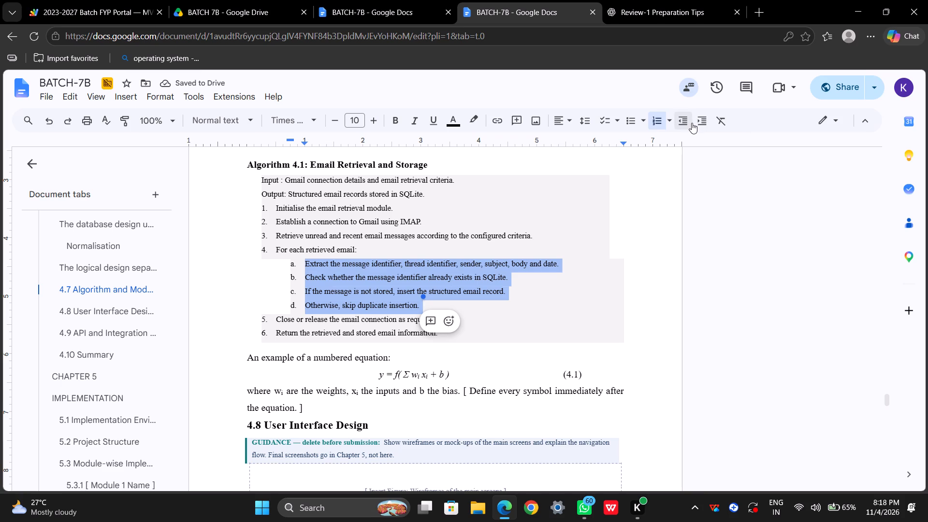
# Change only the four sub-steps under "For each retrieved email:" to hollow-circle bullets using the list options for bullets and numbering.
pyautogui.click(641, 118)
pyautogui.click(641, 118)
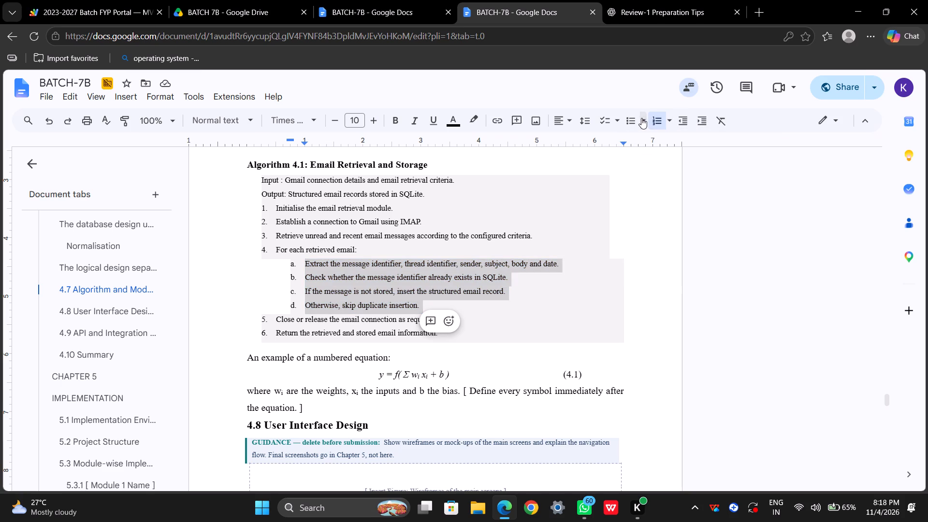
pyautogui.click(670, 117)
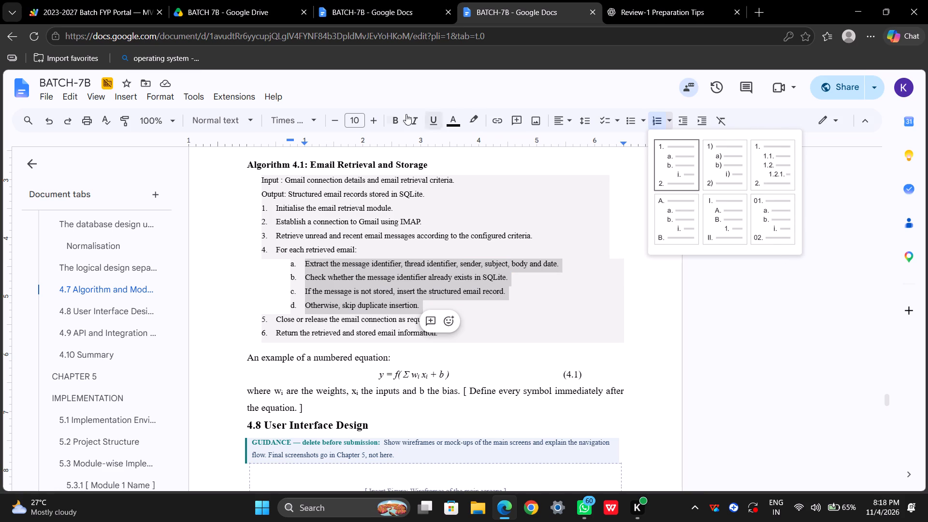
pyautogui.click(128, 99)
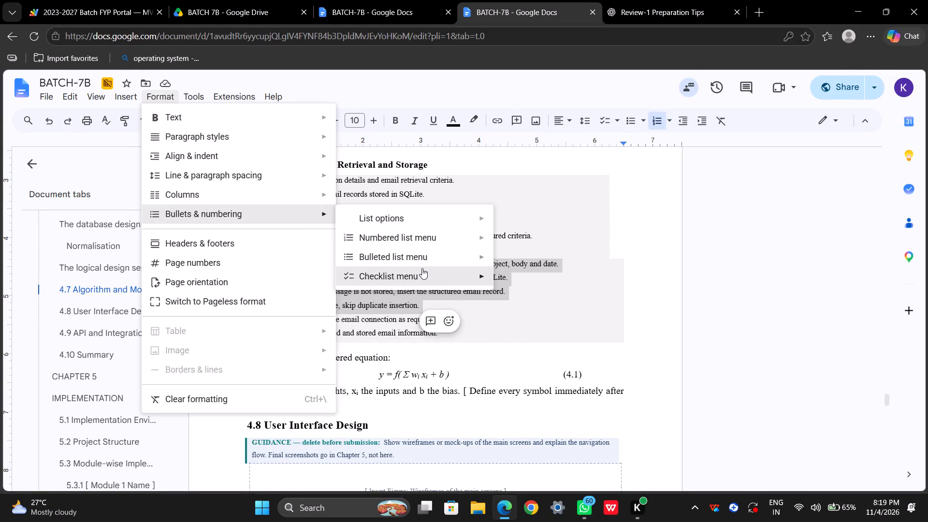
pyautogui.click(445, 222)
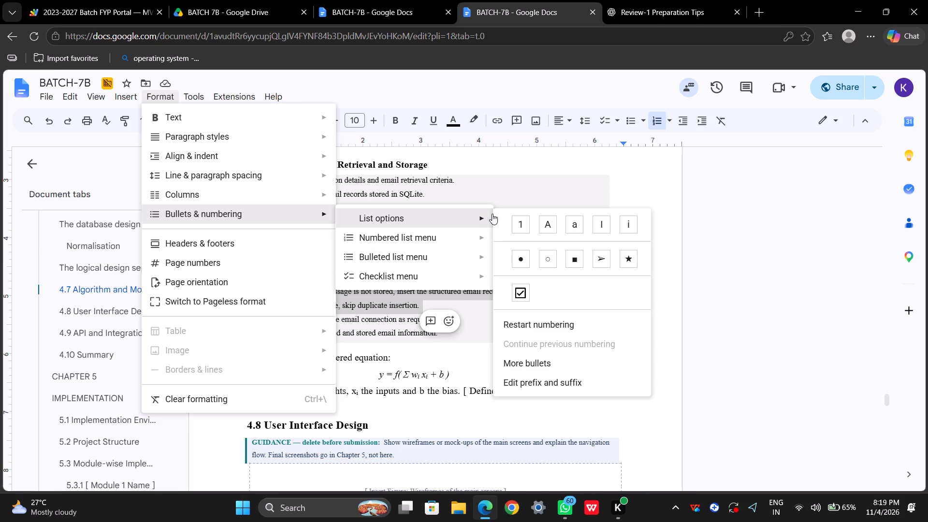
pyautogui.click(476, 212)
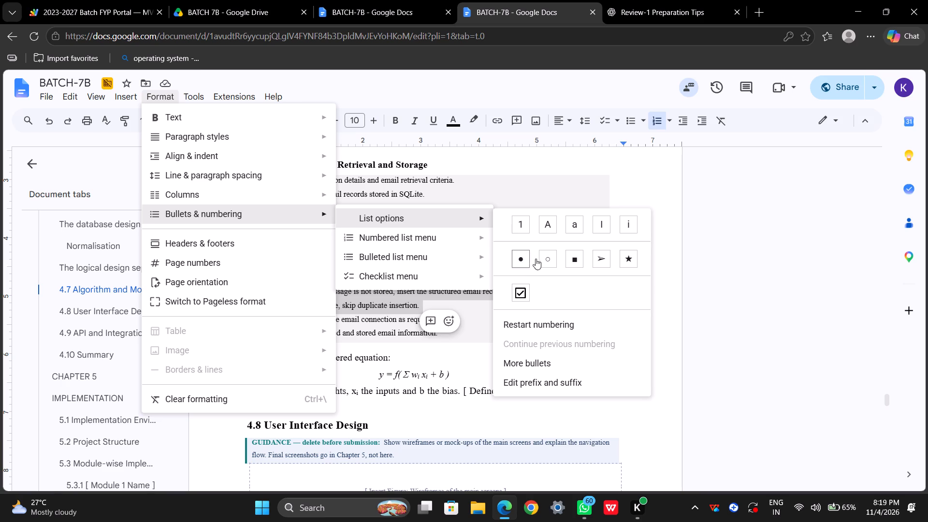
pyautogui.click(543, 259)
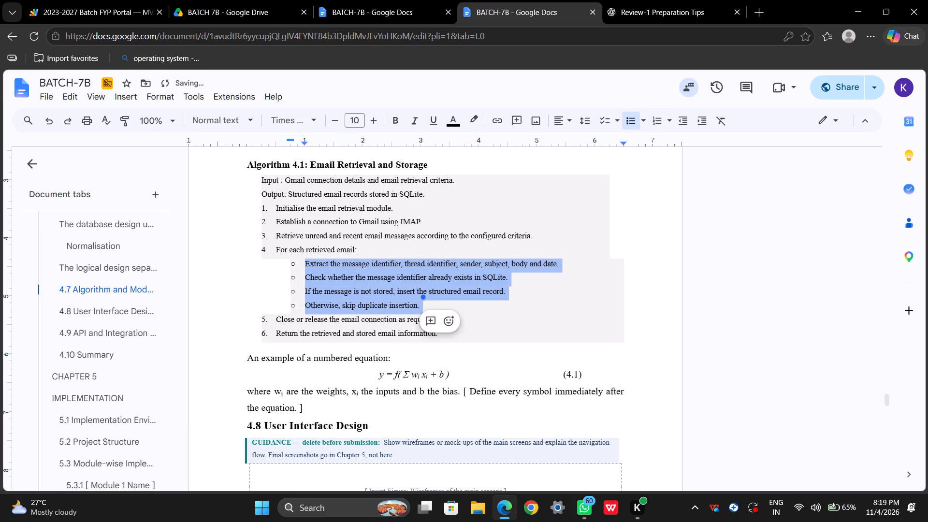
pyautogui.click(543, 288)
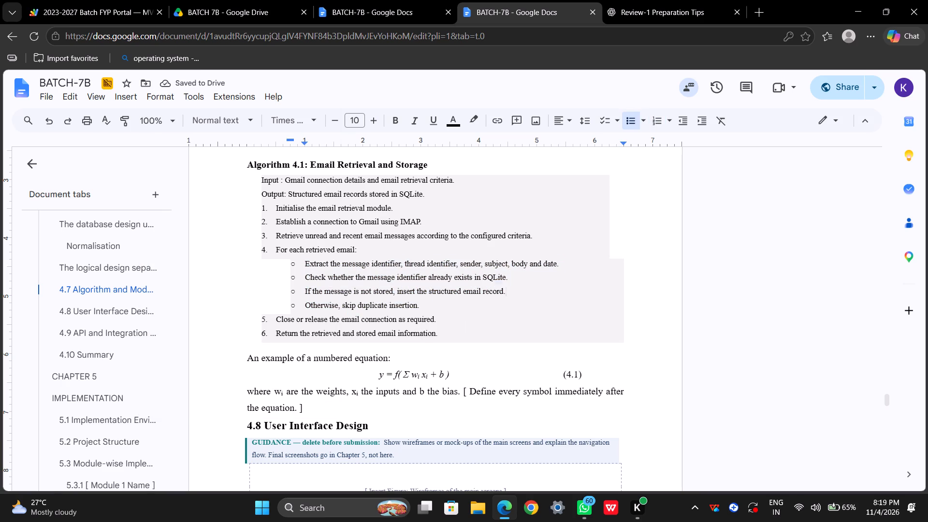
pyautogui.scroll(-3, 486, 296)
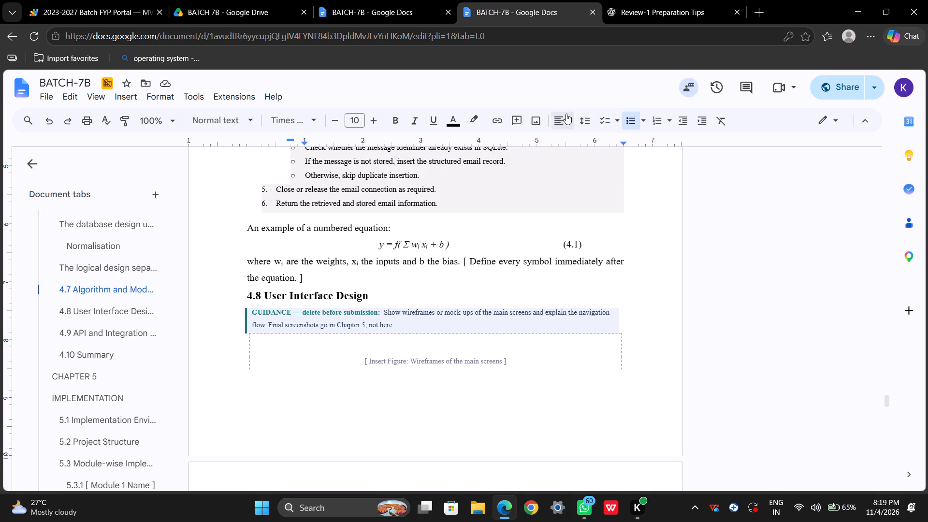
pyautogui.click(636, 7)
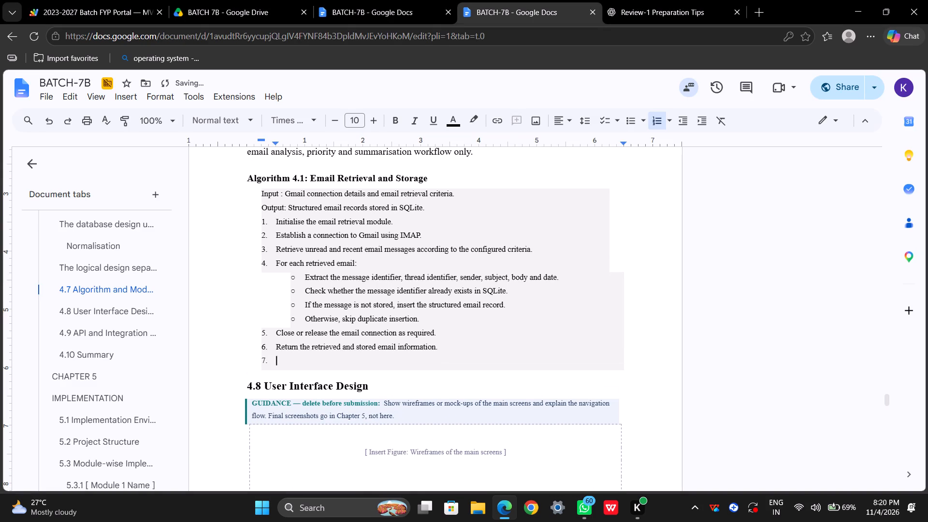
pyautogui.press('BackSpace')
pyautogui.press('BackSpace')
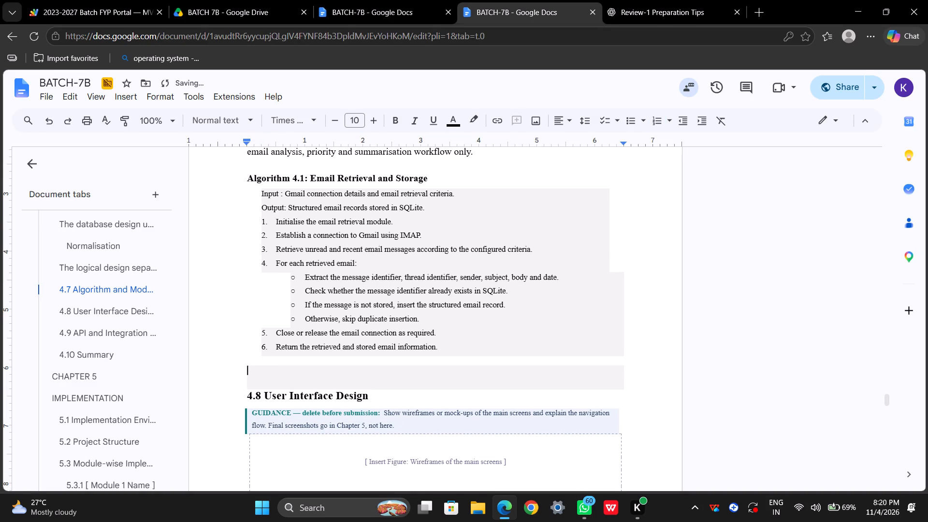
pyautogui.hotkey('ctrl', 'v')
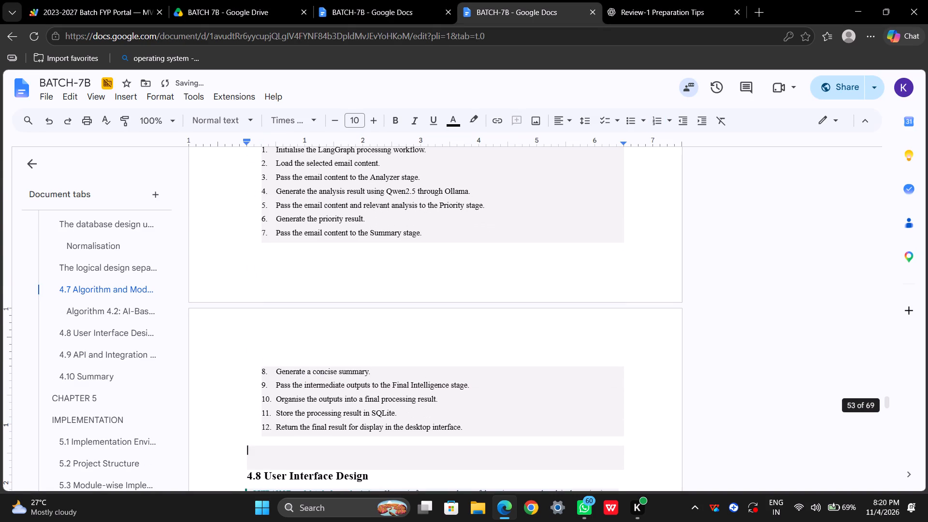
pyautogui.scroll(1, 487, 406)
pyautogui.press('BackSpace')
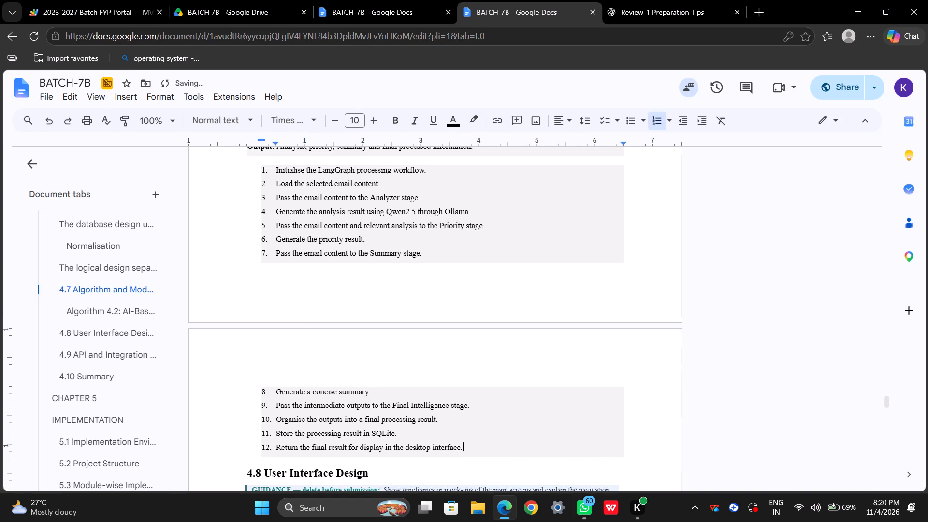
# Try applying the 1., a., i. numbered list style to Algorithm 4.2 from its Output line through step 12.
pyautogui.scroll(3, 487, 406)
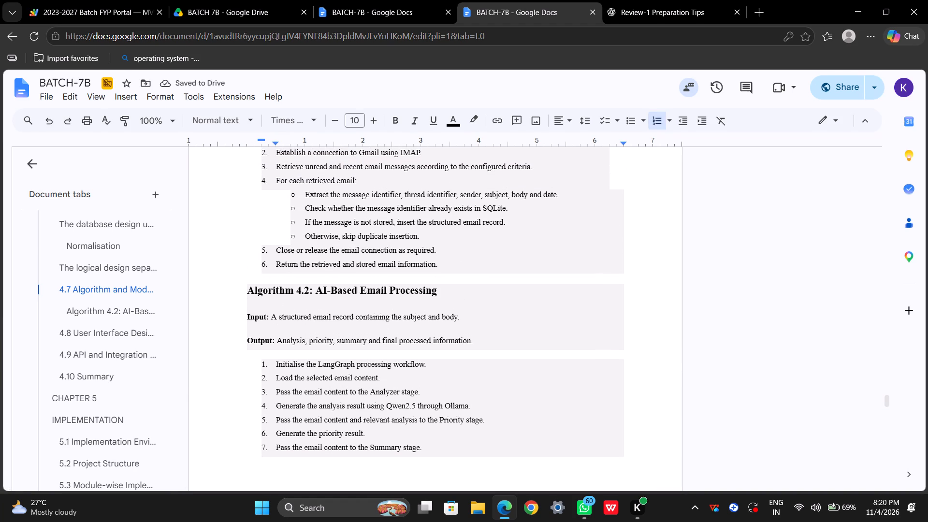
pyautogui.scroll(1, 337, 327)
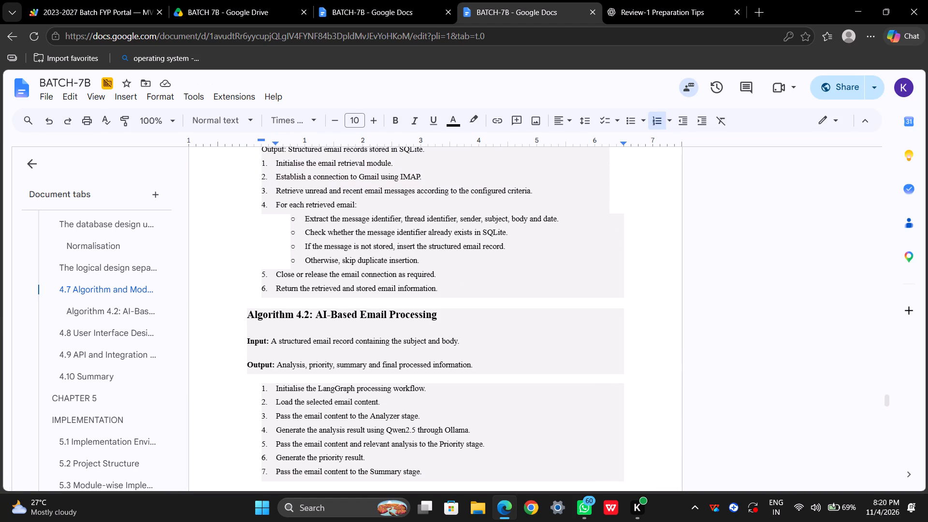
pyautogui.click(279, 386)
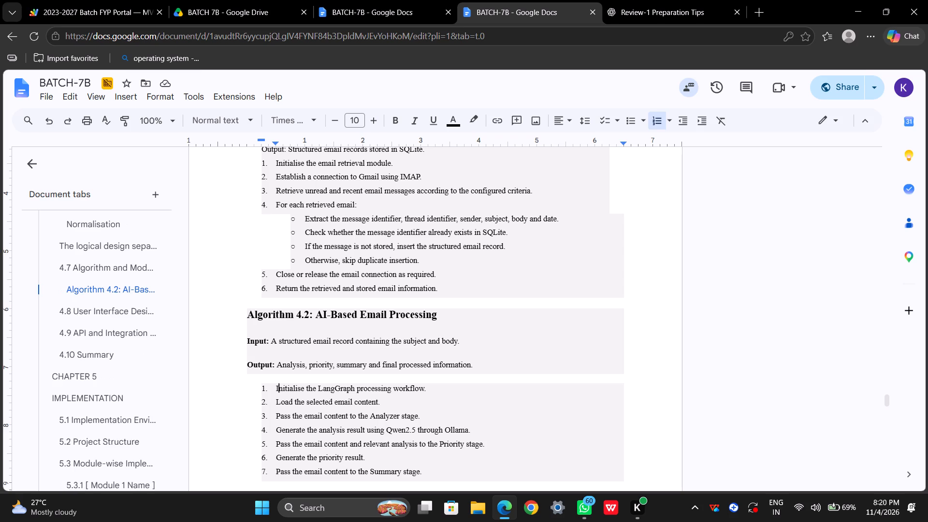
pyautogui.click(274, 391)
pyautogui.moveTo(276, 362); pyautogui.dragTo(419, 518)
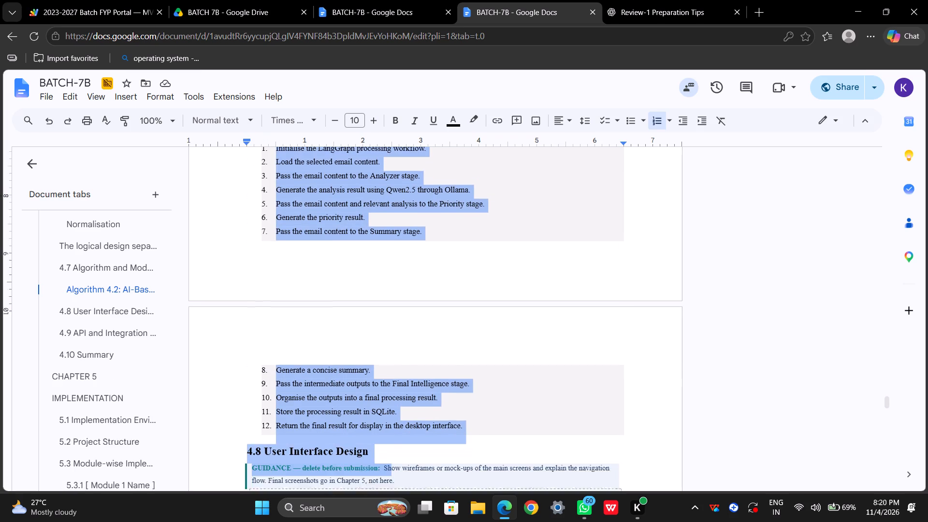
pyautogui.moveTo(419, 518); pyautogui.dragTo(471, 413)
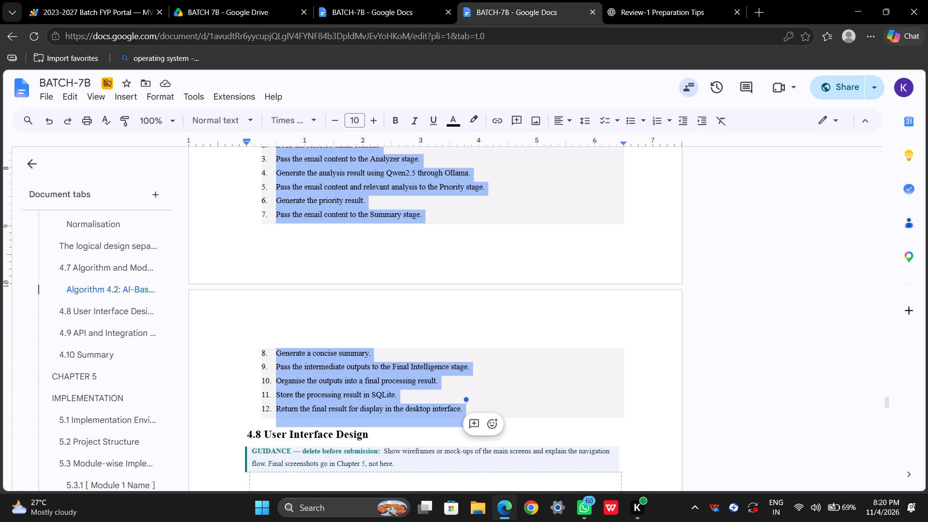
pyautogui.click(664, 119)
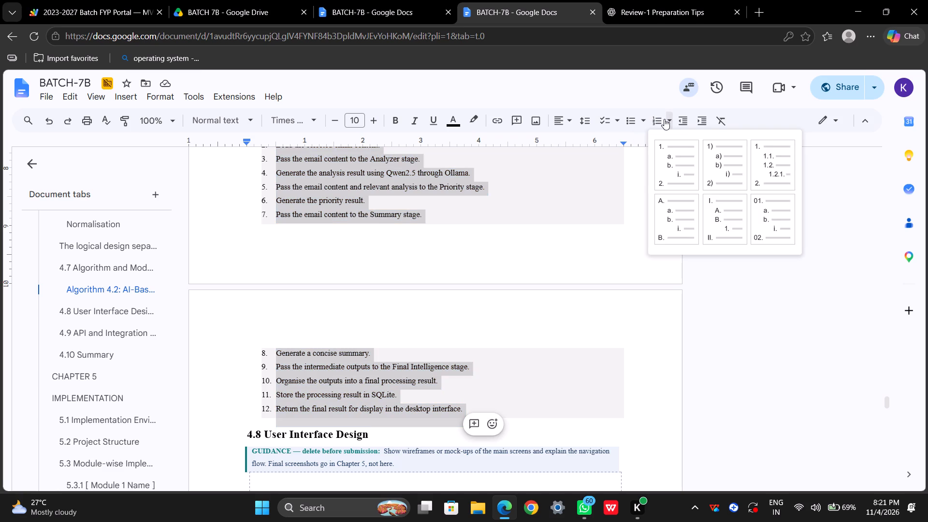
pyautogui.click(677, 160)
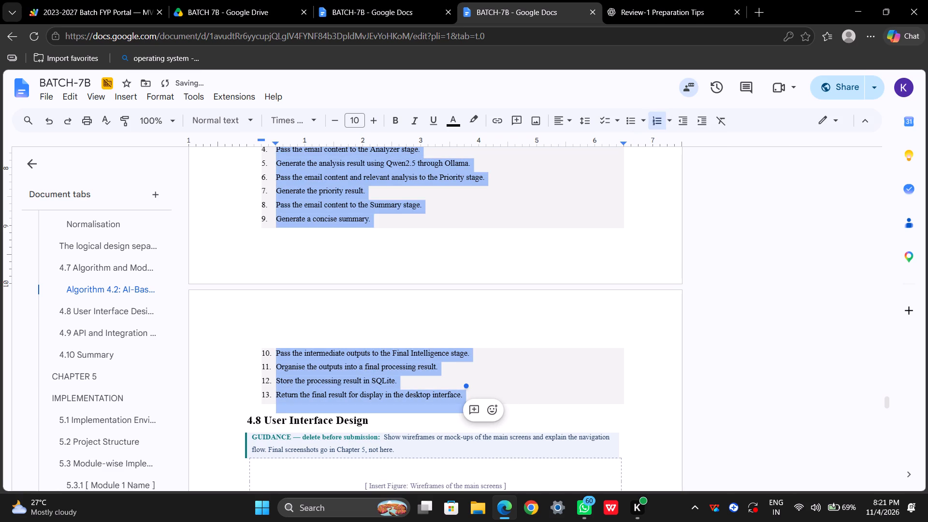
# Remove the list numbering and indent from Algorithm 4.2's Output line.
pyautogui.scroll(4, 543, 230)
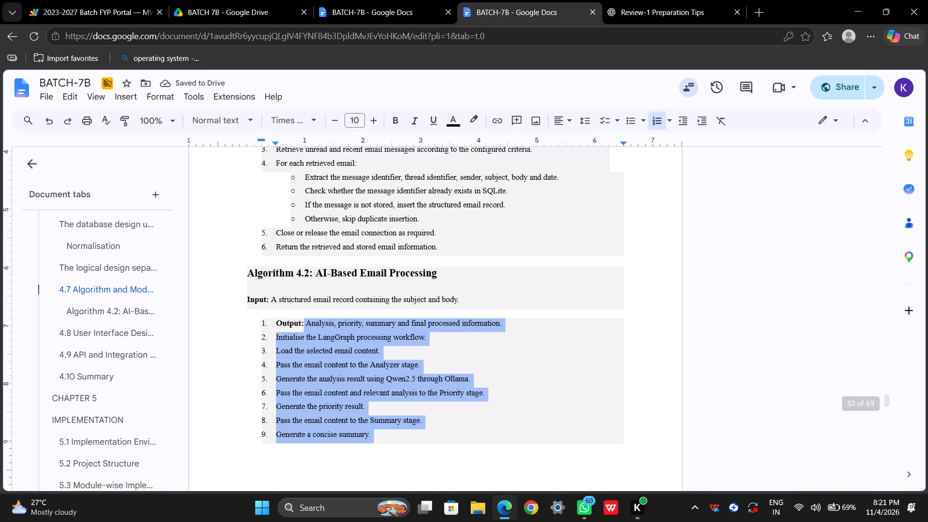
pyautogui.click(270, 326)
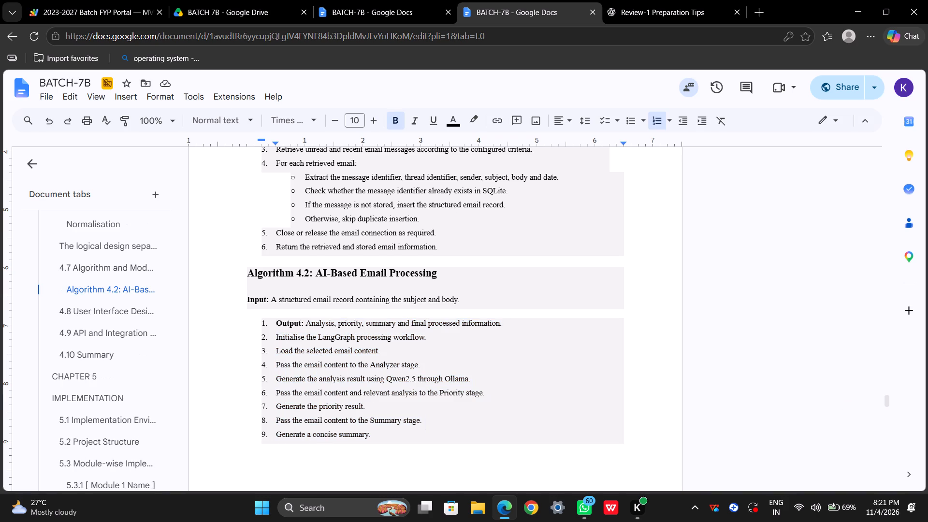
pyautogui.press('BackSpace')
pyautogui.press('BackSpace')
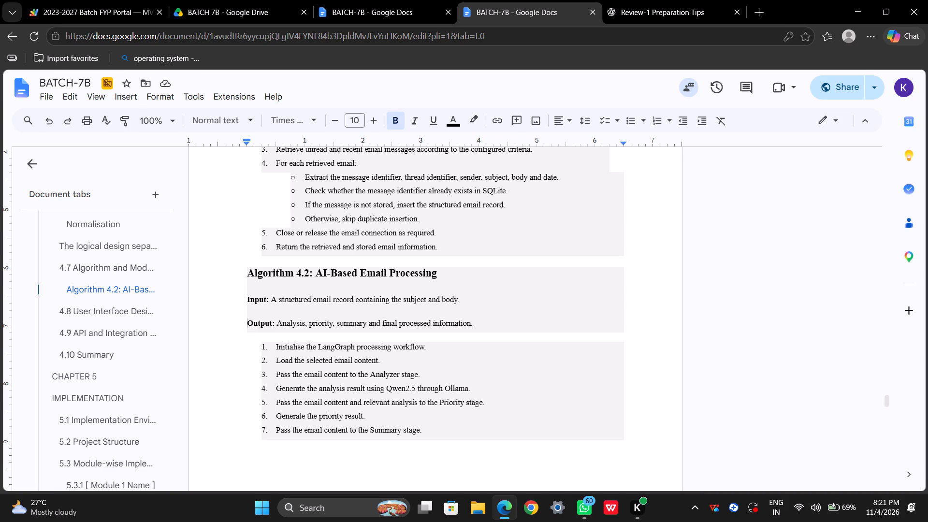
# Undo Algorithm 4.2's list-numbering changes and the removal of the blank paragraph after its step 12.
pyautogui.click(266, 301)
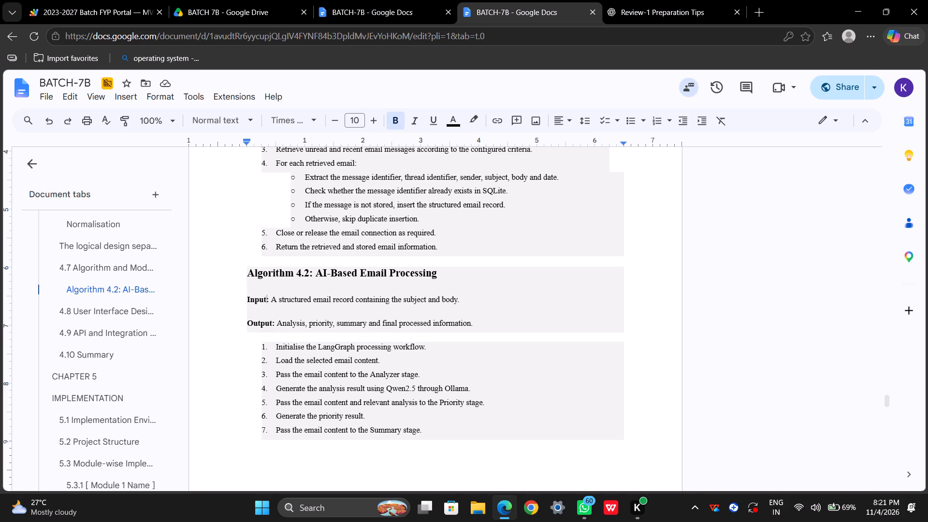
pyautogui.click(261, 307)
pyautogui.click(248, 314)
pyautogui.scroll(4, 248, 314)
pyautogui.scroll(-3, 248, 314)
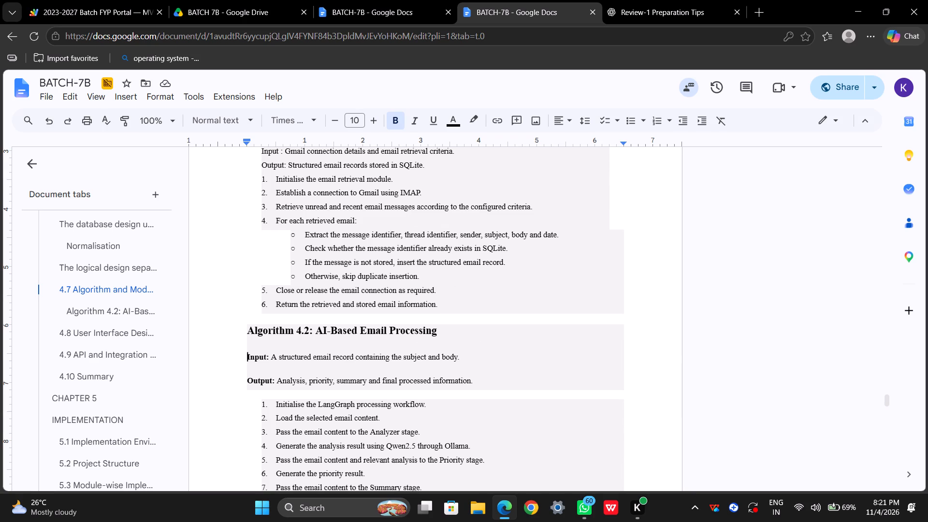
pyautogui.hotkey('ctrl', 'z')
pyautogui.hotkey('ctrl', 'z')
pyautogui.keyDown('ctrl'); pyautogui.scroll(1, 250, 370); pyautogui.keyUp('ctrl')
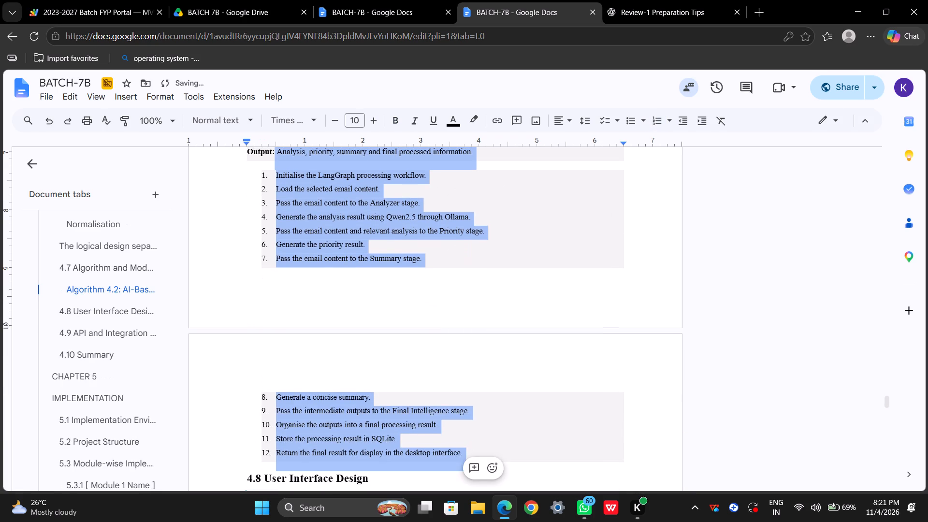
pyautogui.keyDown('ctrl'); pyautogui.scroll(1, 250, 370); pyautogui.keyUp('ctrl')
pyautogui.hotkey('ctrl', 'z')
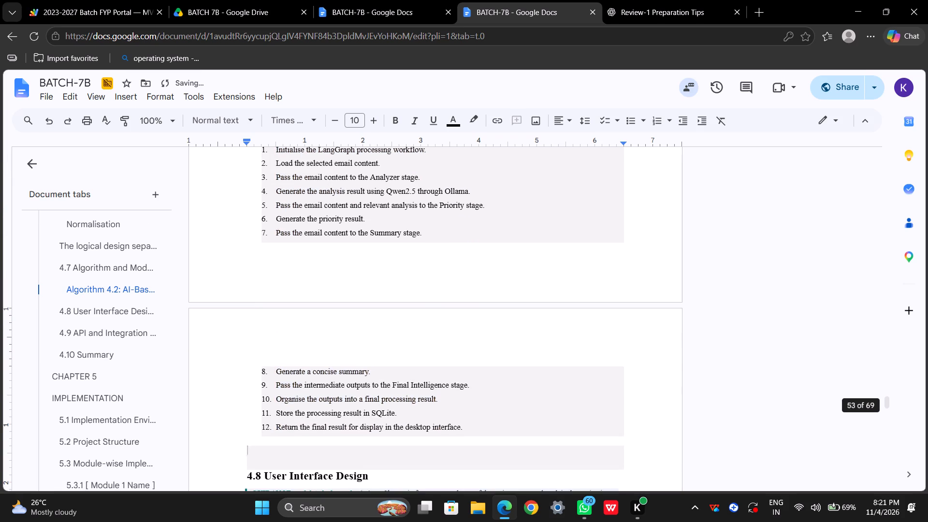
# Delete the blank paragraph between Algorithm 4.2's last step and the heading 4.8 User Interface Design.
pyautogui.scroll(4, 250, 370)
pyautogui.scroll(-2, 250, 370)
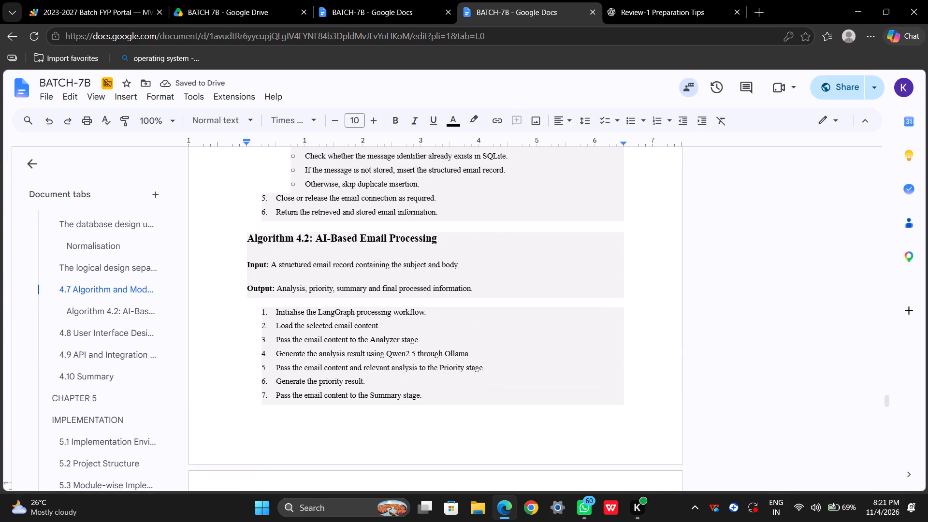
pyautogui.scroll(-2, 250, 370)
pyautogui.scroll(1, 250, 370)
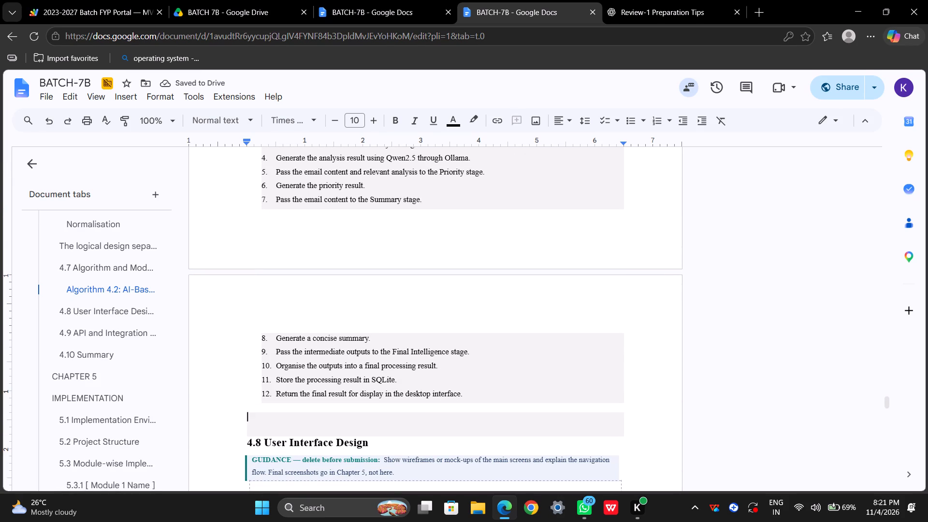
pyautogui.press('BackSpace')
pyautogui.scroll(4, 250, 370)
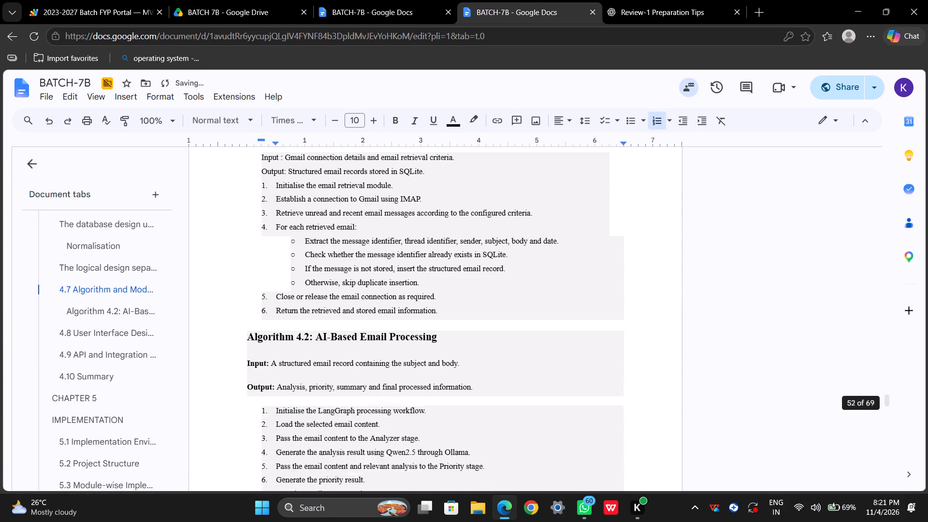
# Indent the first line of Algorithm 4.2's Input and Output paragraphs by one tab stop.
pyautogui.click(250, 392)
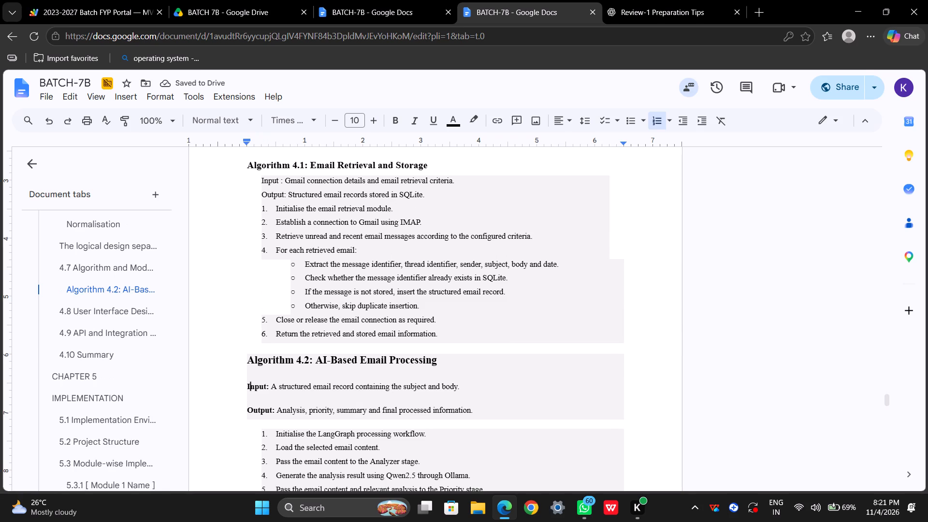
pyautogui.click(243, 386)
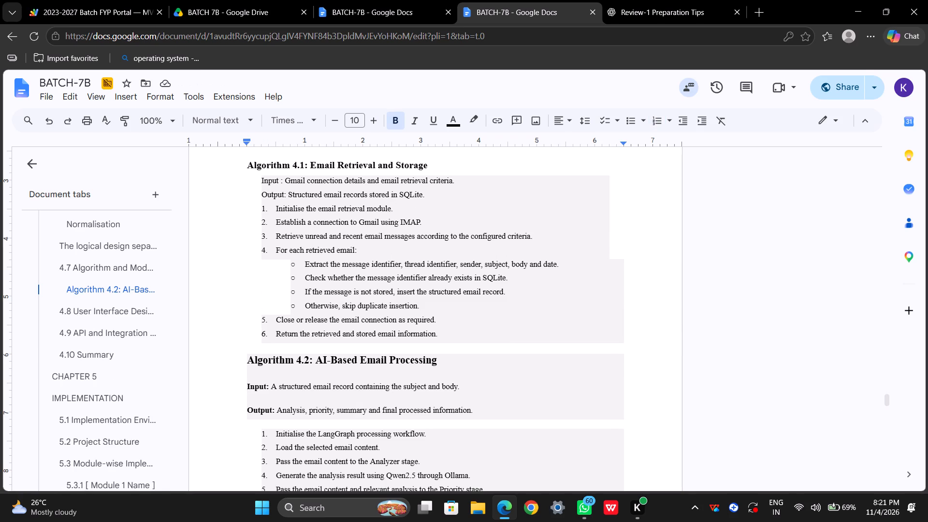
pyautogui.press('Tab')
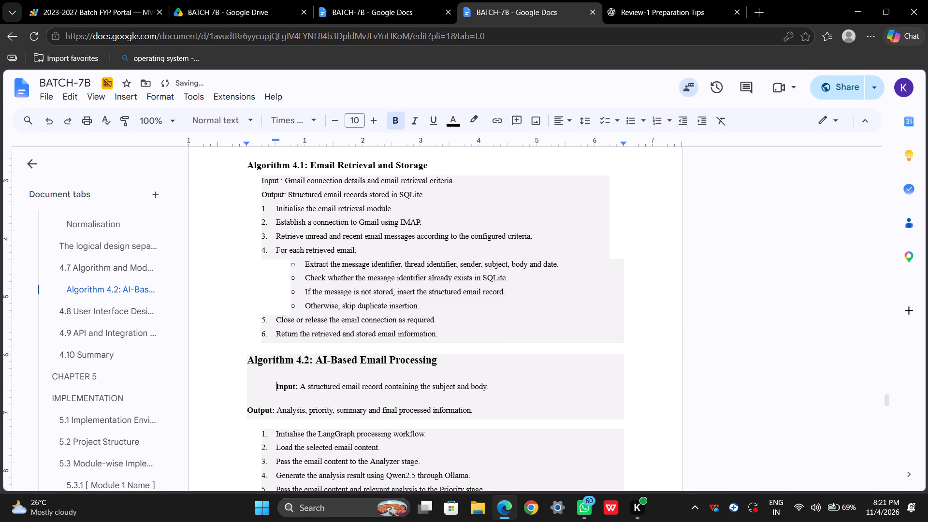
pyautogui.click(248, 409)
pyautogui.press('Tab')
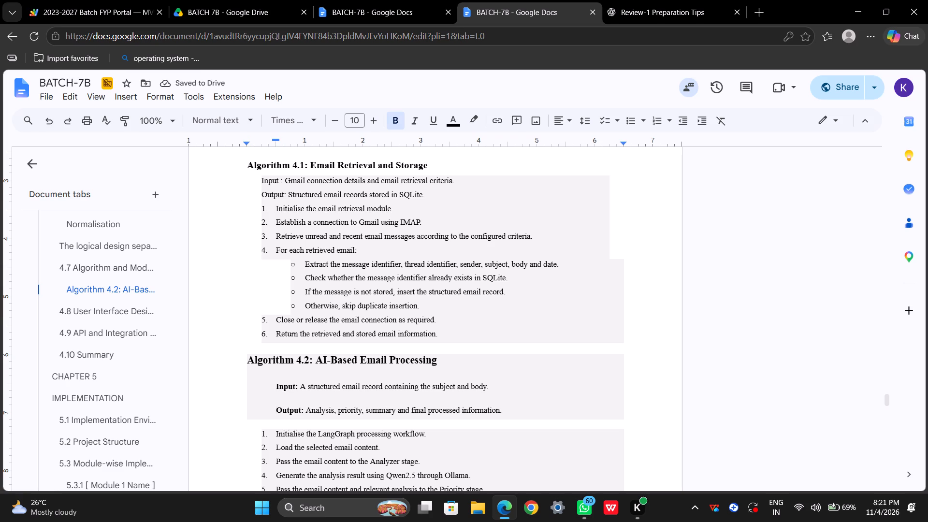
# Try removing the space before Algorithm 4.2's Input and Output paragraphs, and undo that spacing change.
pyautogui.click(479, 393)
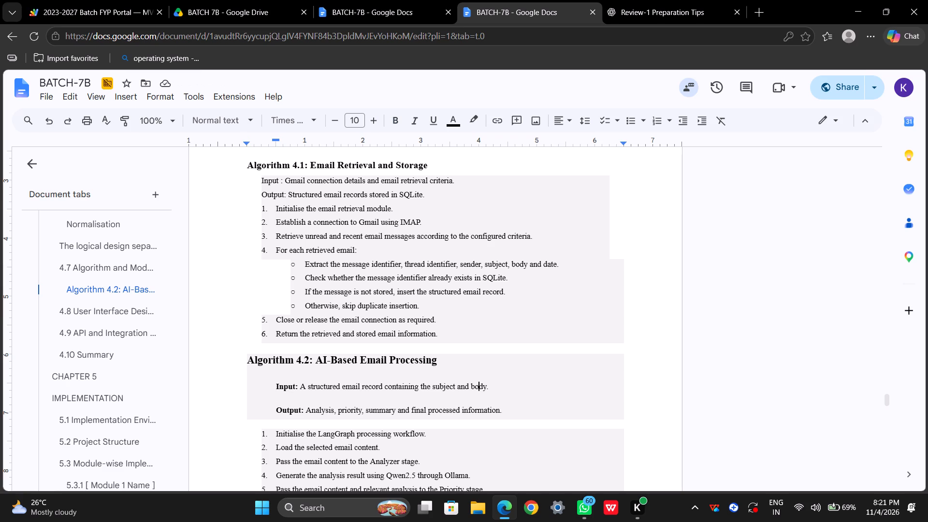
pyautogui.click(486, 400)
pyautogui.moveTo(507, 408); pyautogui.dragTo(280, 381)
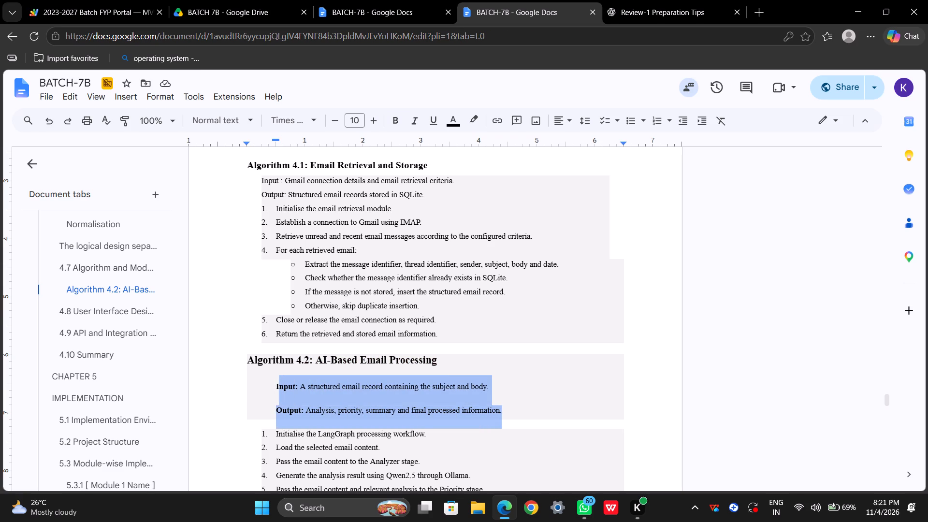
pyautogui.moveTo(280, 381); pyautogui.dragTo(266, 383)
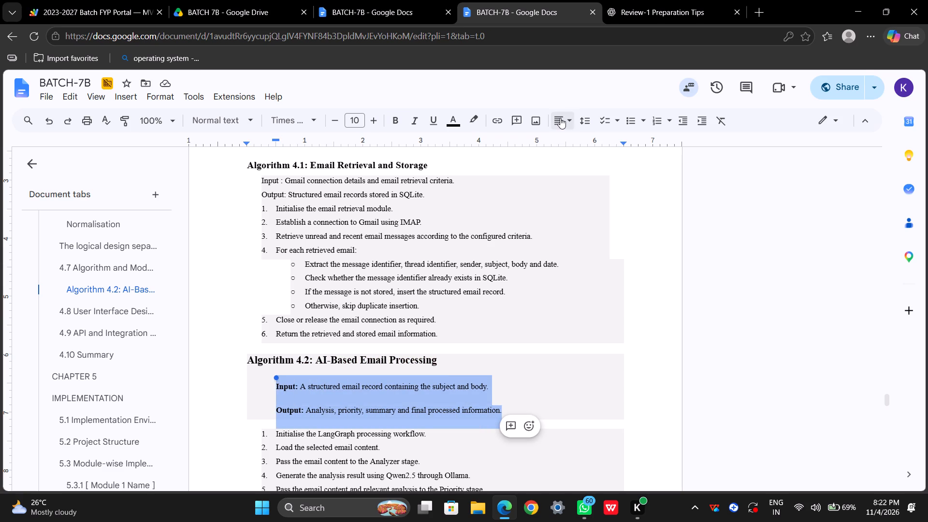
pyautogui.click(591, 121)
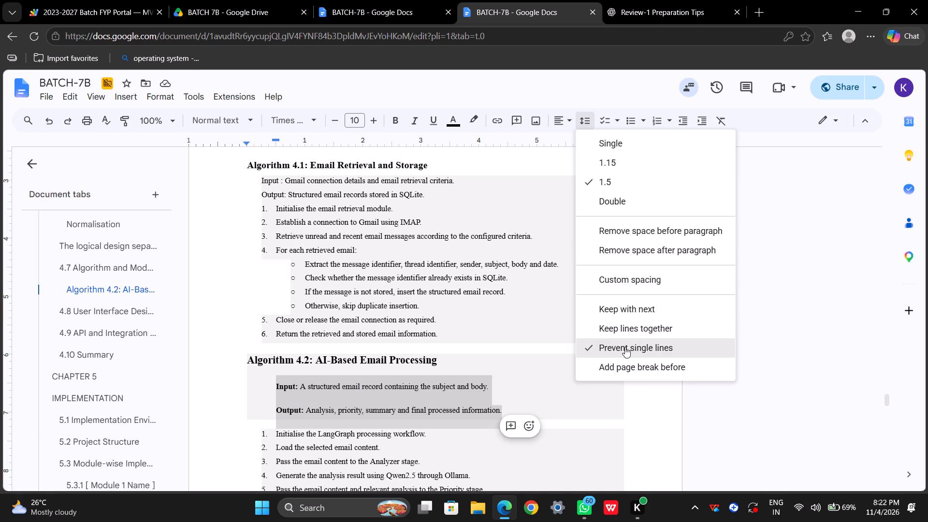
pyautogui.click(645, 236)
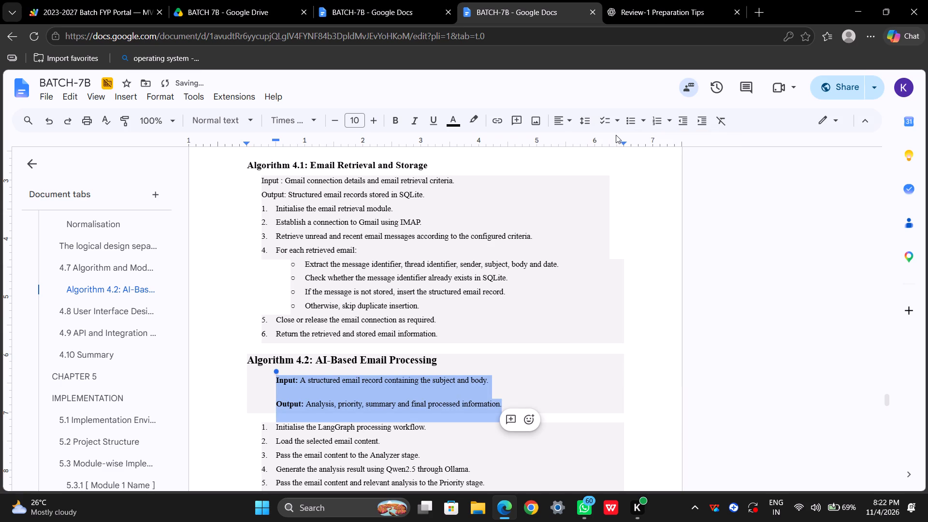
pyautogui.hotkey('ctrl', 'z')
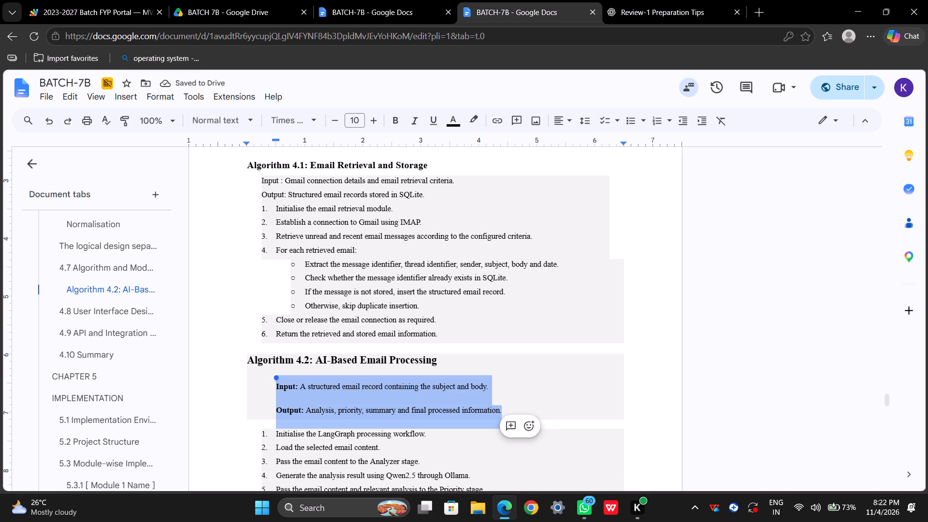
# Check the line and paragraph spacing settings of the whole Algorithm 4.1 block.
pyautogui.moveTo(244, 163); pyautogui.dragTo(441, 324)
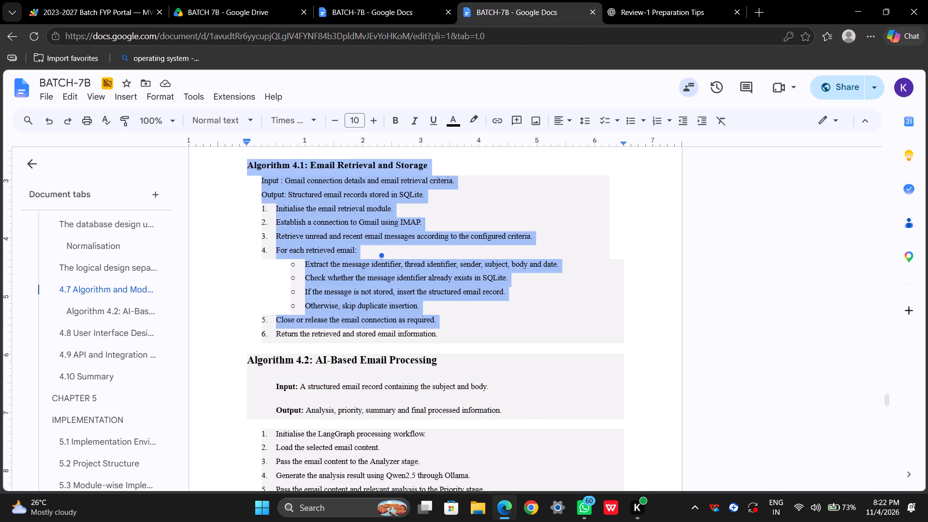
pyautogui.moveTo(441, 324); pyautogui.dragTo(444, 329)
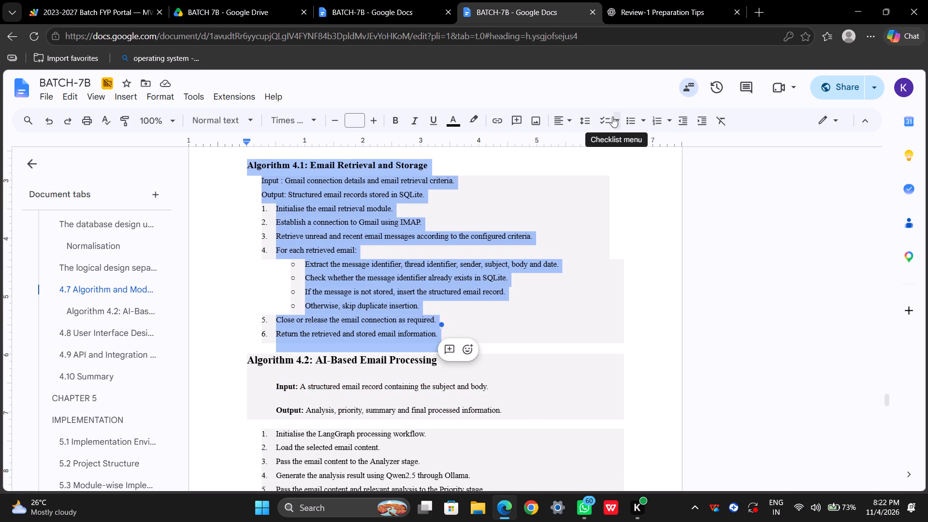
pyautogui.click(593, 116)
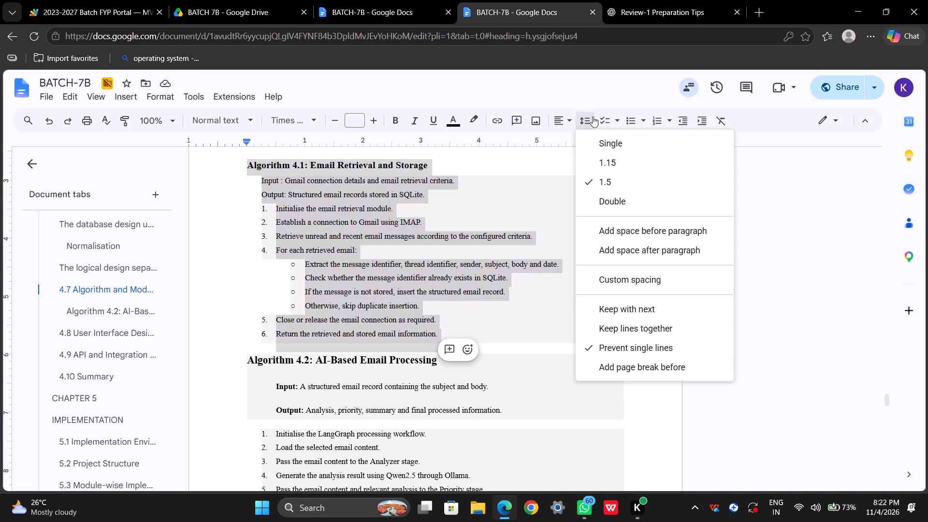
pyautogui.click(516, 320)
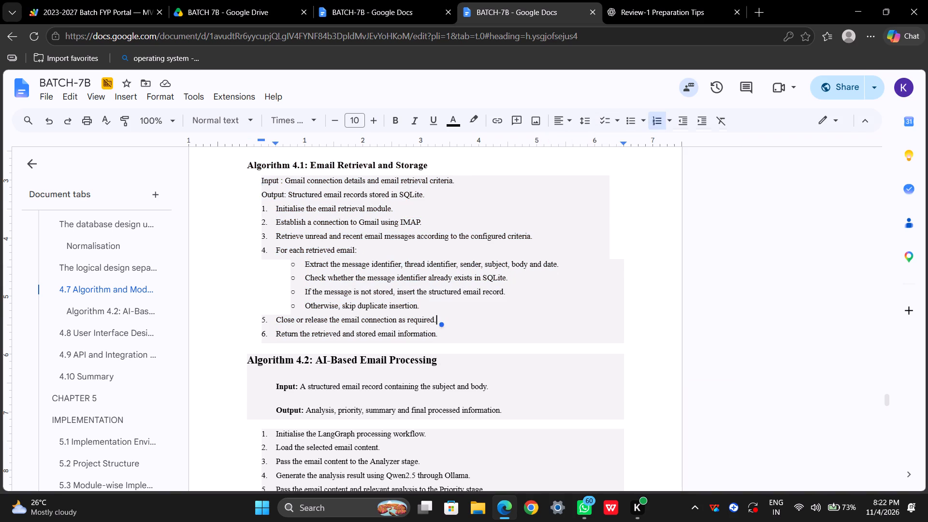
# Choose 1.5 line spacing for all of Algorithm 4.2, heading through step 12, and toggle off Prevent single lines.
pyautogui.moveTo(245, 359); pyautogui.dragTo(420, 361)
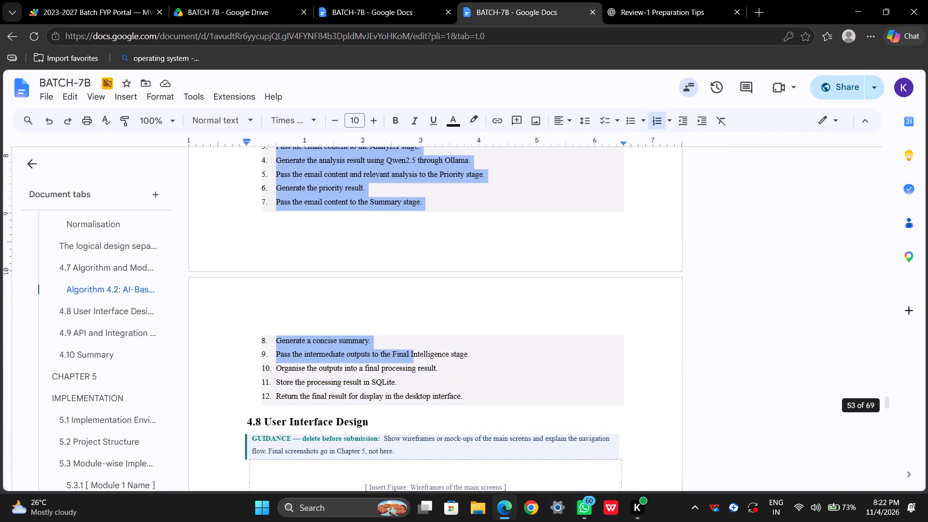
pyautogui.moveTo(420, 361); pyautogui.dragTo(485, 400)
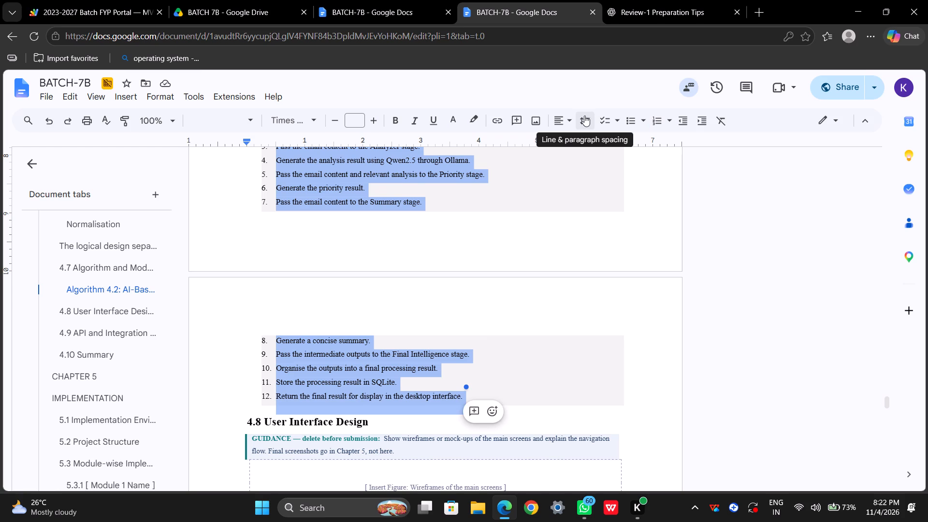
pyautogui.click(586, 116)
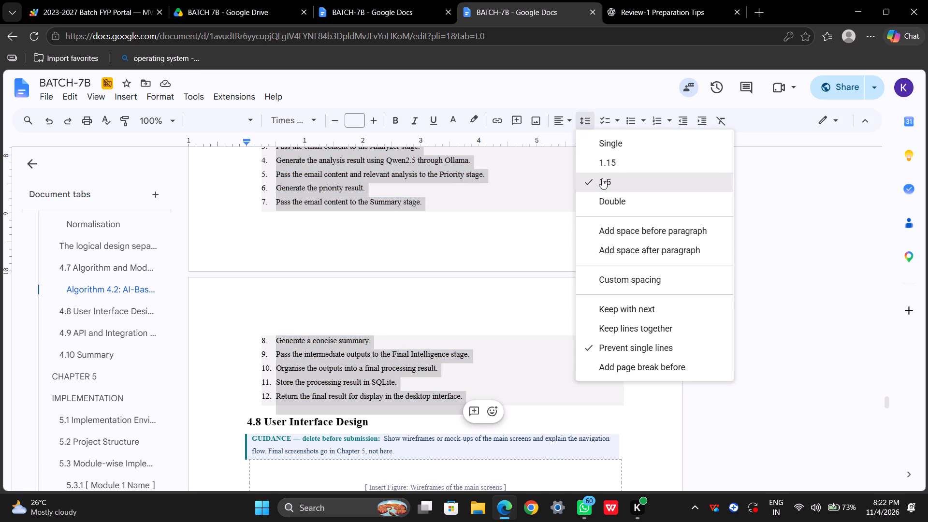
pyautogui.click(602, 178)
pyautogui.click(600, 178)
pyautogui.click(622, 352)
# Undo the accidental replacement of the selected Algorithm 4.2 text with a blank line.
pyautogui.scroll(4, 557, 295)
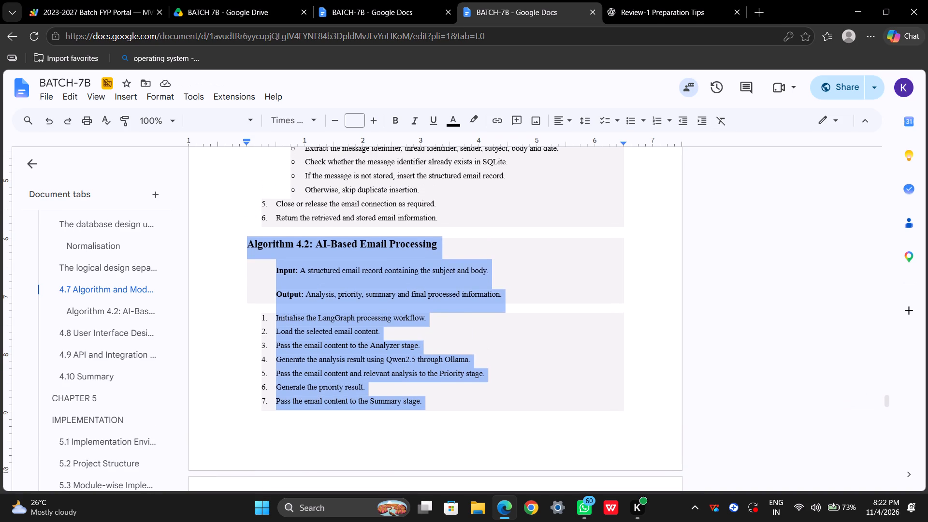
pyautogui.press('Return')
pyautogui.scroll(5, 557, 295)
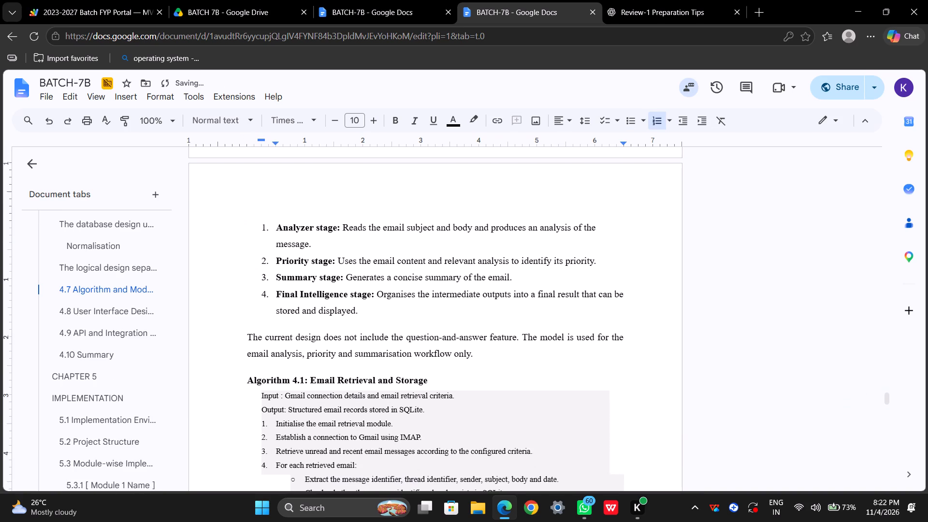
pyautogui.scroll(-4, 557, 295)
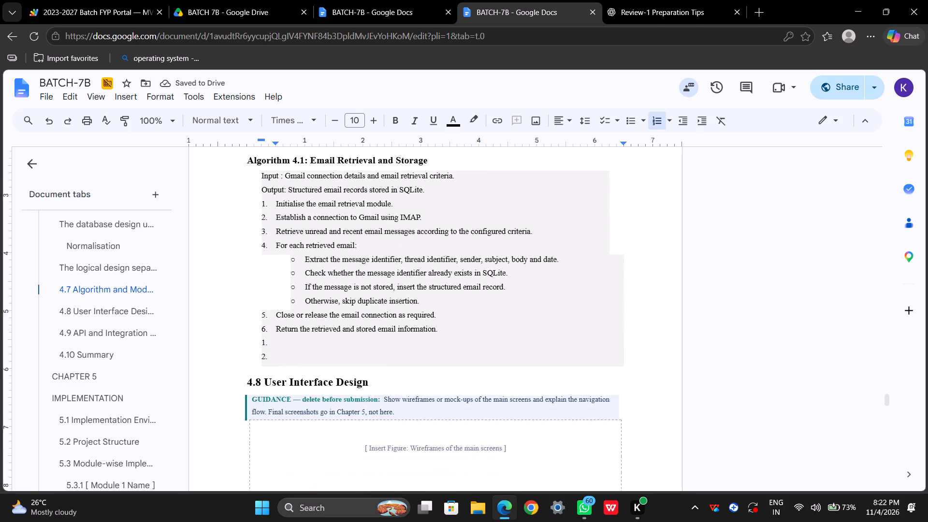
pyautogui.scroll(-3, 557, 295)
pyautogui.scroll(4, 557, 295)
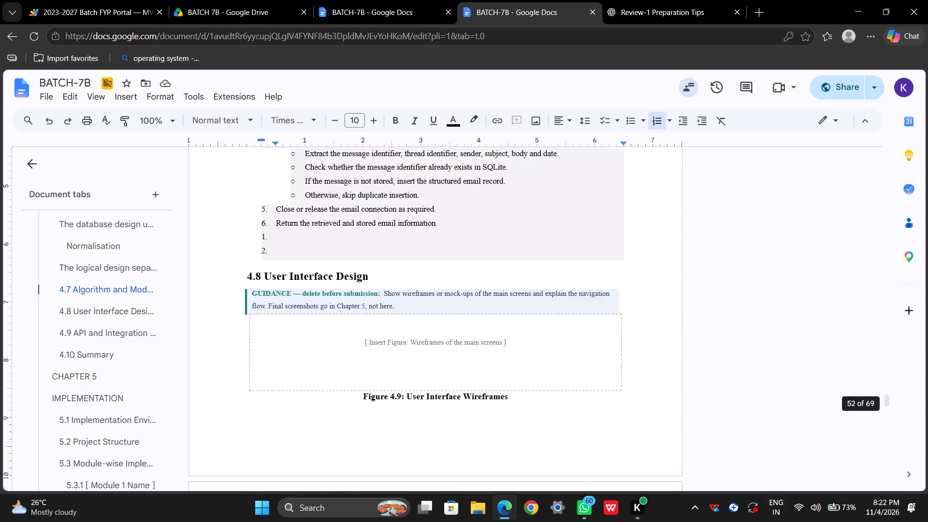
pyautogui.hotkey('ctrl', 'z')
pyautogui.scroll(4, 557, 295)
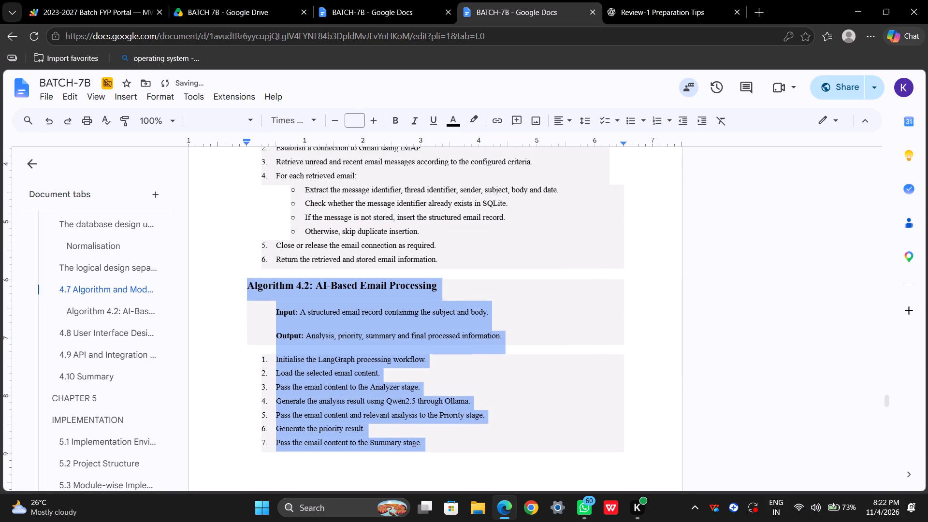
# Check Algorithm 4.1's line and paragraph spacing settings again for comparison with Algorithm 4.2.
pyautogui.click(538, 290)
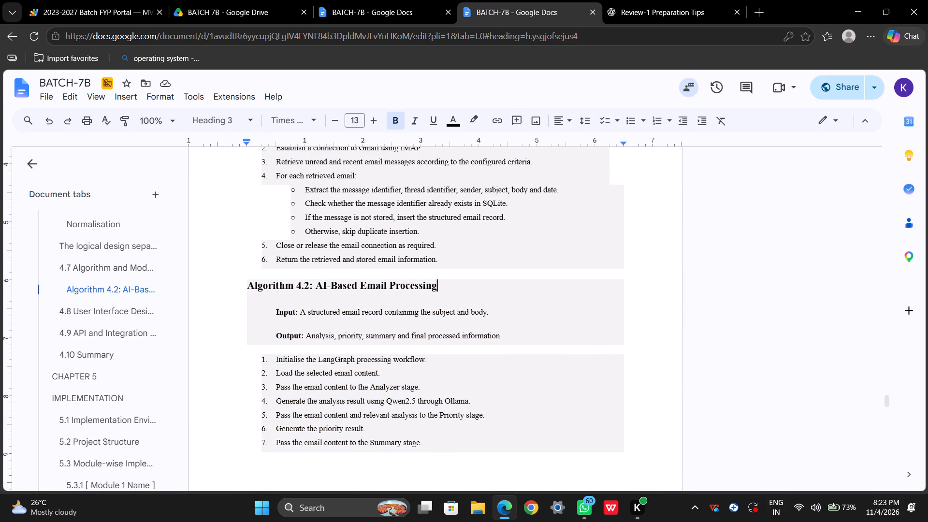
pyautogui.scroll(2, 504, 223)
pyautogui.moveTo(458, 339); pyautogui.dragTo(246, 170)
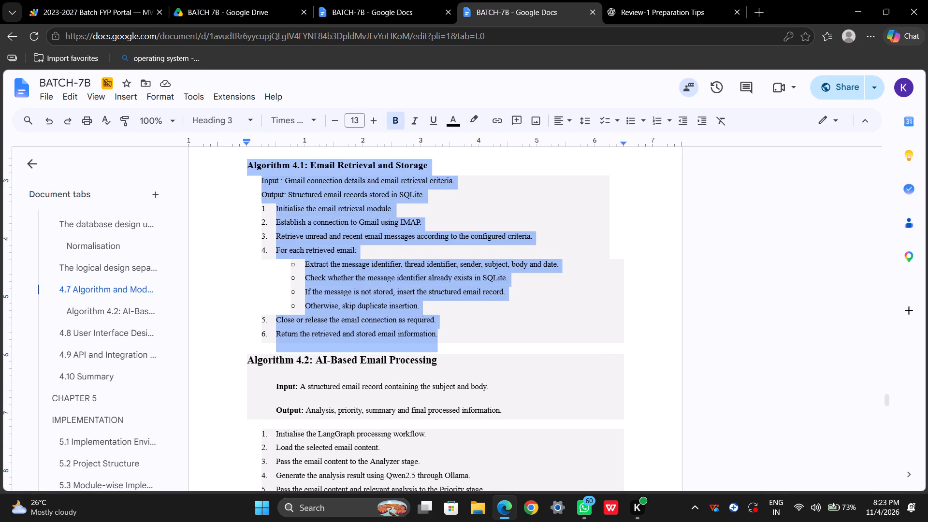
pyautogui.moveTo(246, 170); pyautogui.dragTo(246, 169)
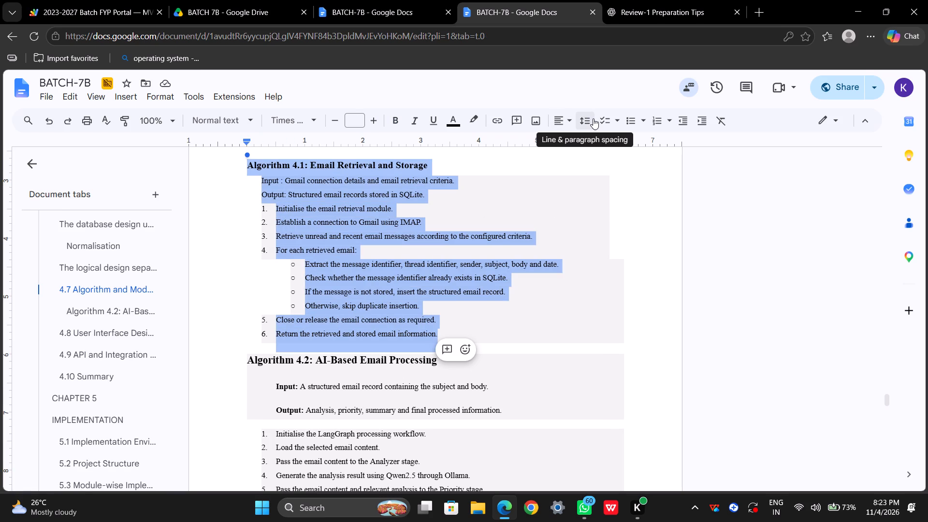
pyautogui.click(593, 118)
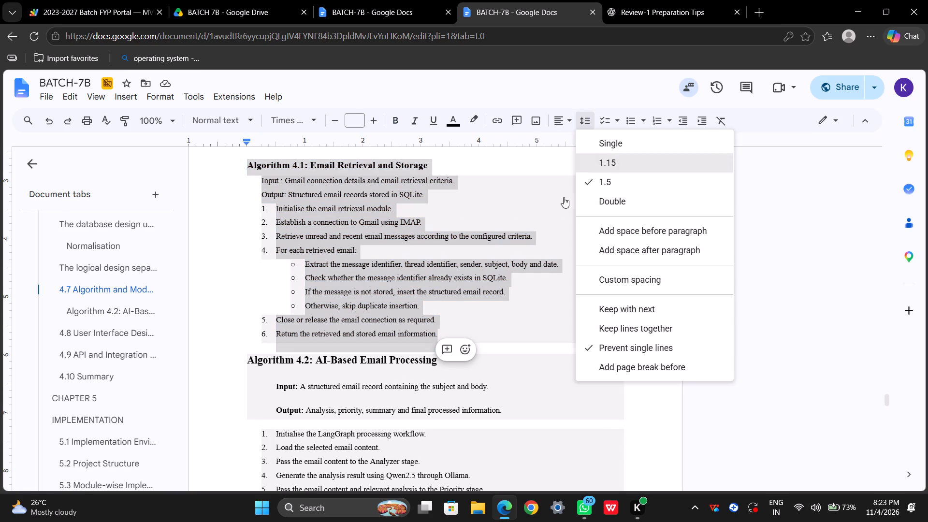
pyautogui.click(491, 334)
# Choose 1.5 line spacing for Algorithm 4.2's Input and Output lines and enable Prevent single lines.
pyautogui.scroll(-2, 491, 334)
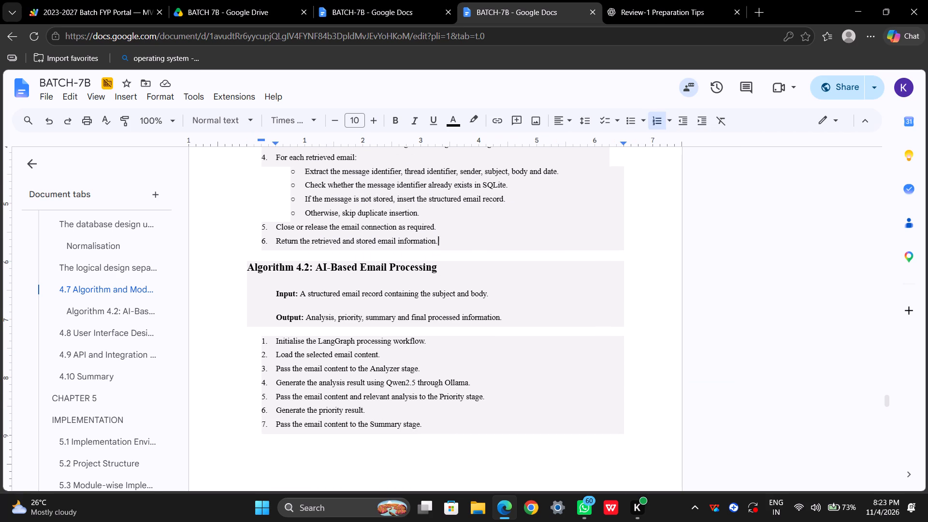
pyautogui.moveTo(275, 294); pyautogui.dragTo(549, 321)
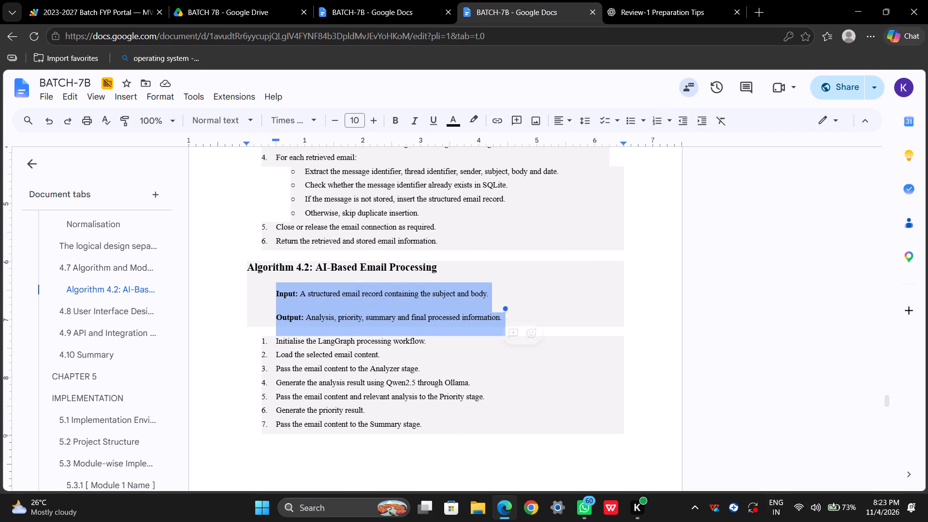
pyautogui.click(588, 120)
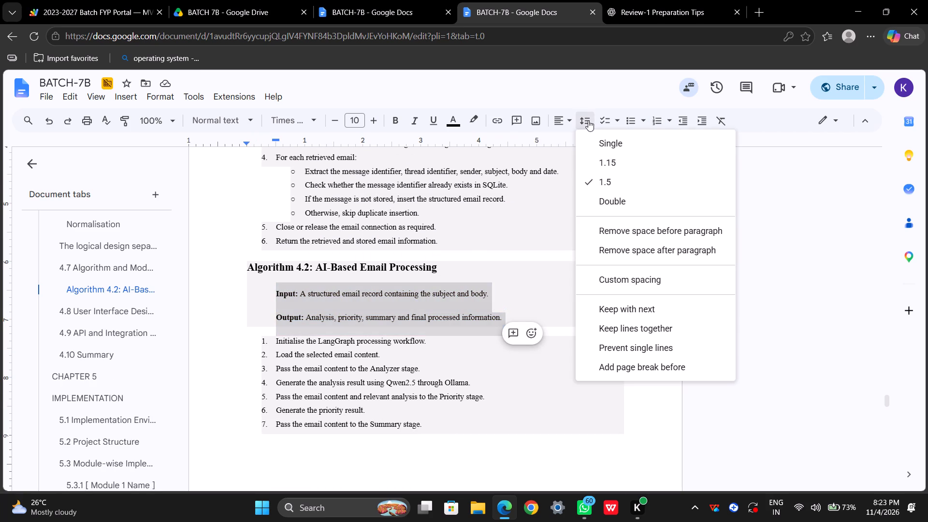
pyautogui.click(604, 174)
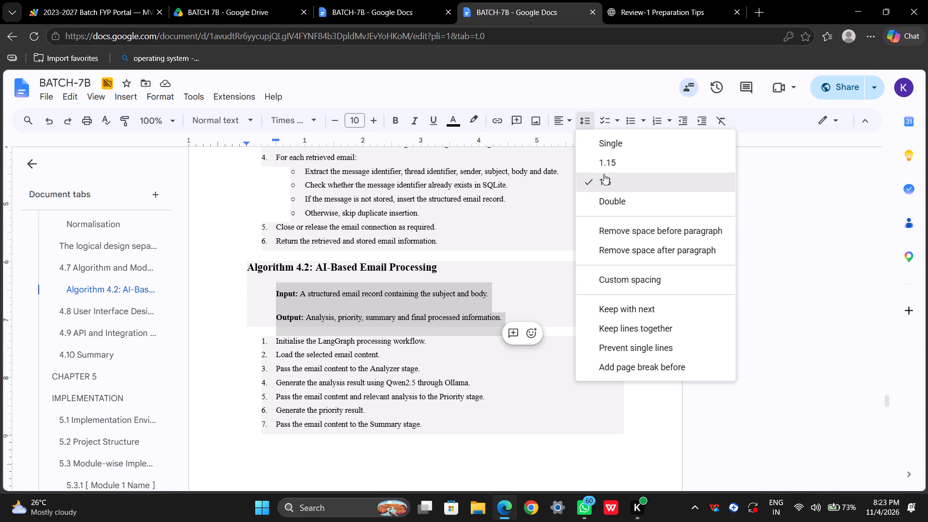
pyautogui.click(604, 174)
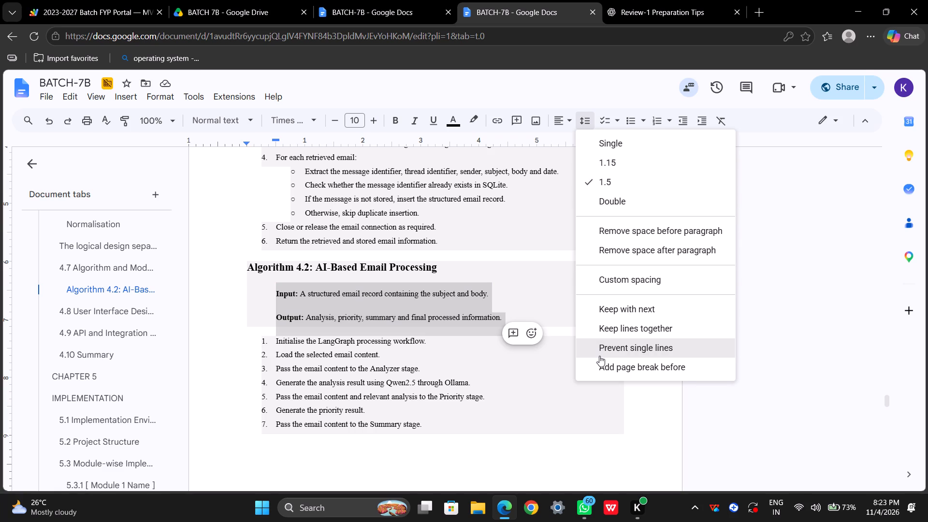
pyautogui.click(599, 356)
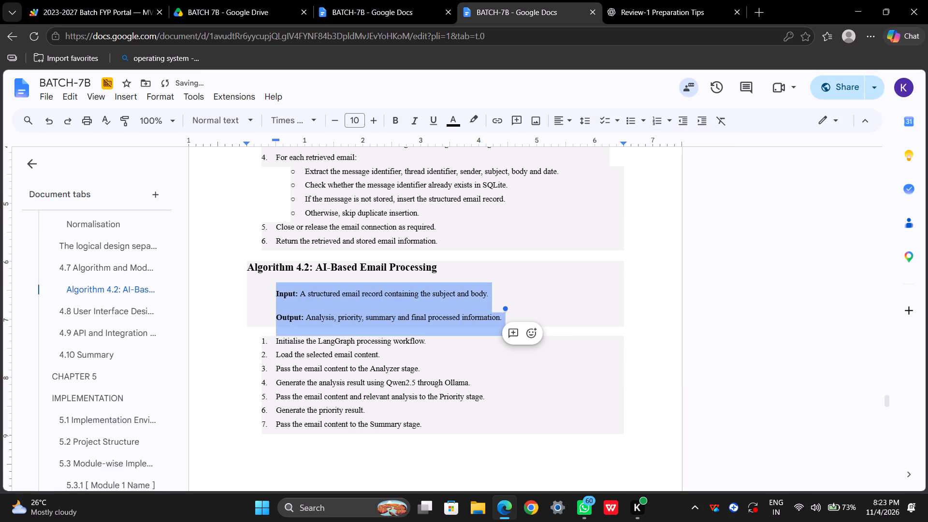
pyautogui.click(566, 296)
# Choose 1.5 line spacing for Algorithm 4.2's heading, Input and Output lines together and enable Prevent single lines.
pyautogui.moveTo(513, 314); pyautogui.dragTo(322, 266)
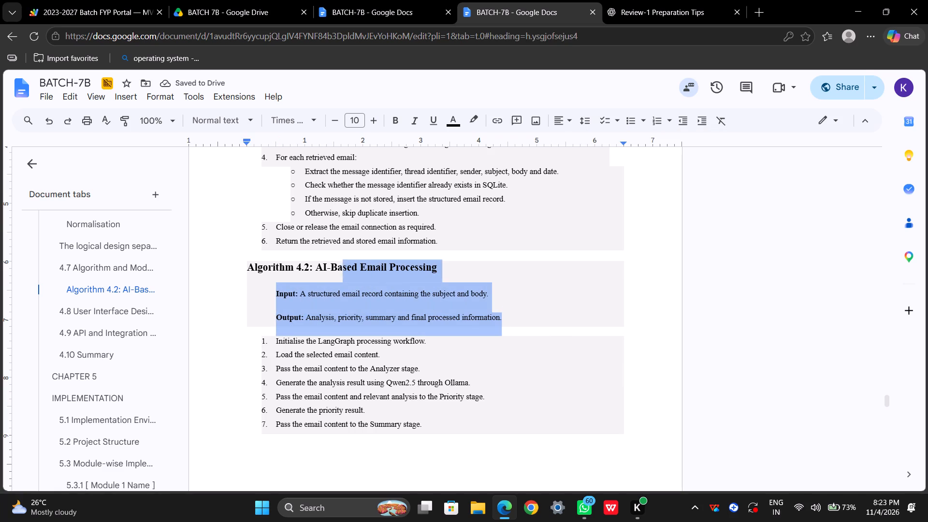
pyautogui.moveTo(322, 266); pyautogui.dragTo(248, 266)
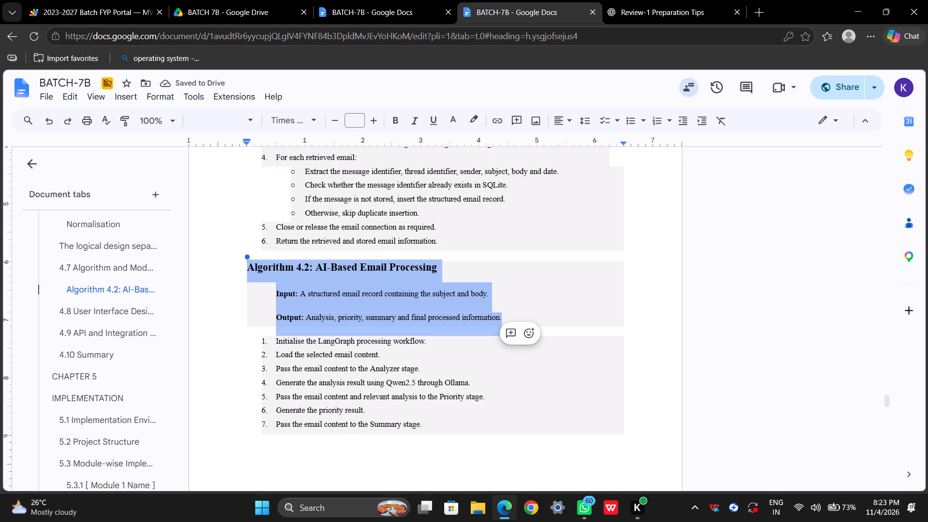
pyautogui.click(593, 123)
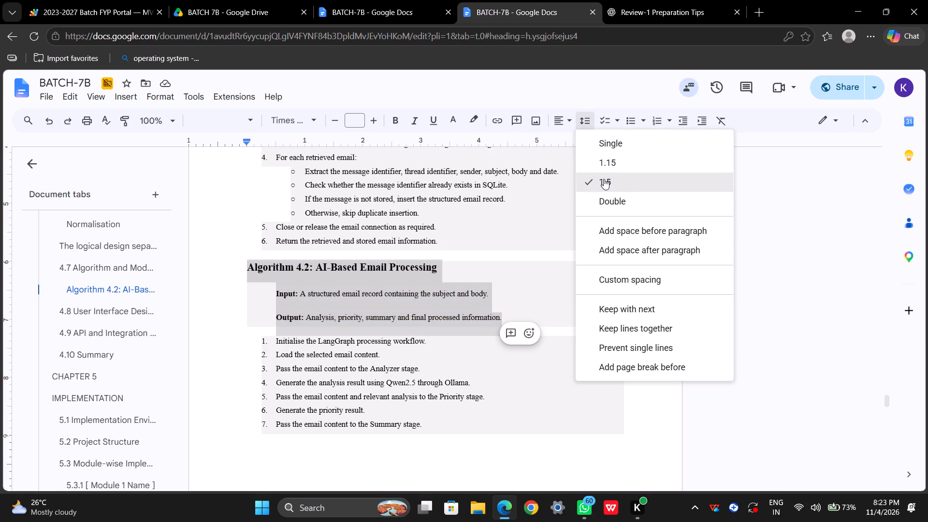
pyautogui.click(604, 179)
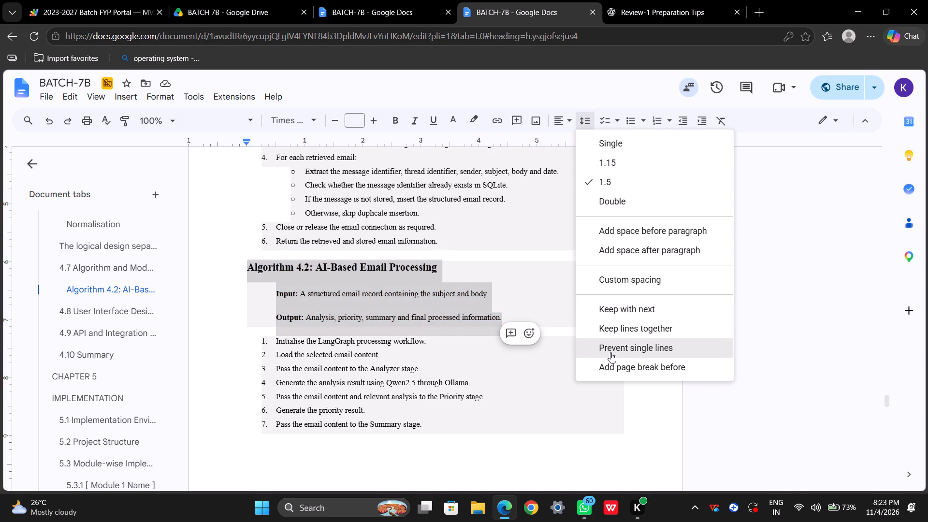
pyautogui.click(610, 352)
pyautogui.click(610, 352)
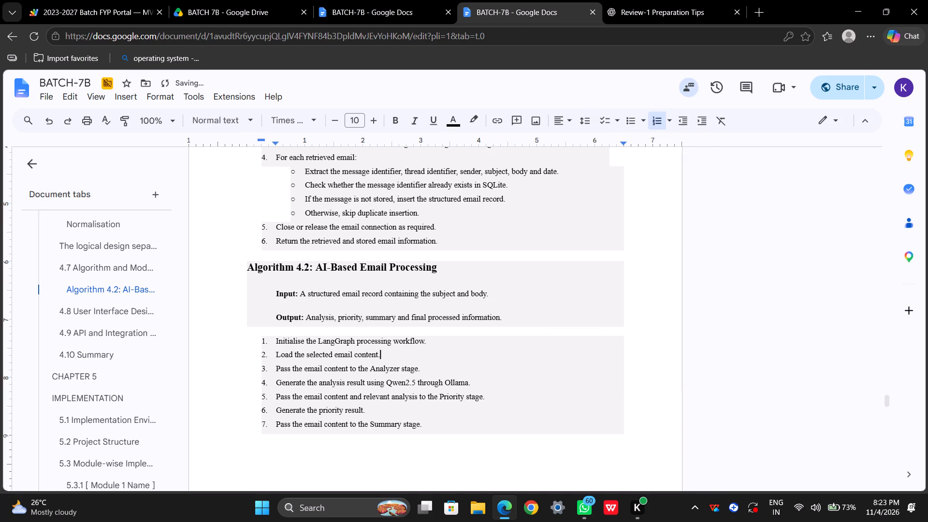